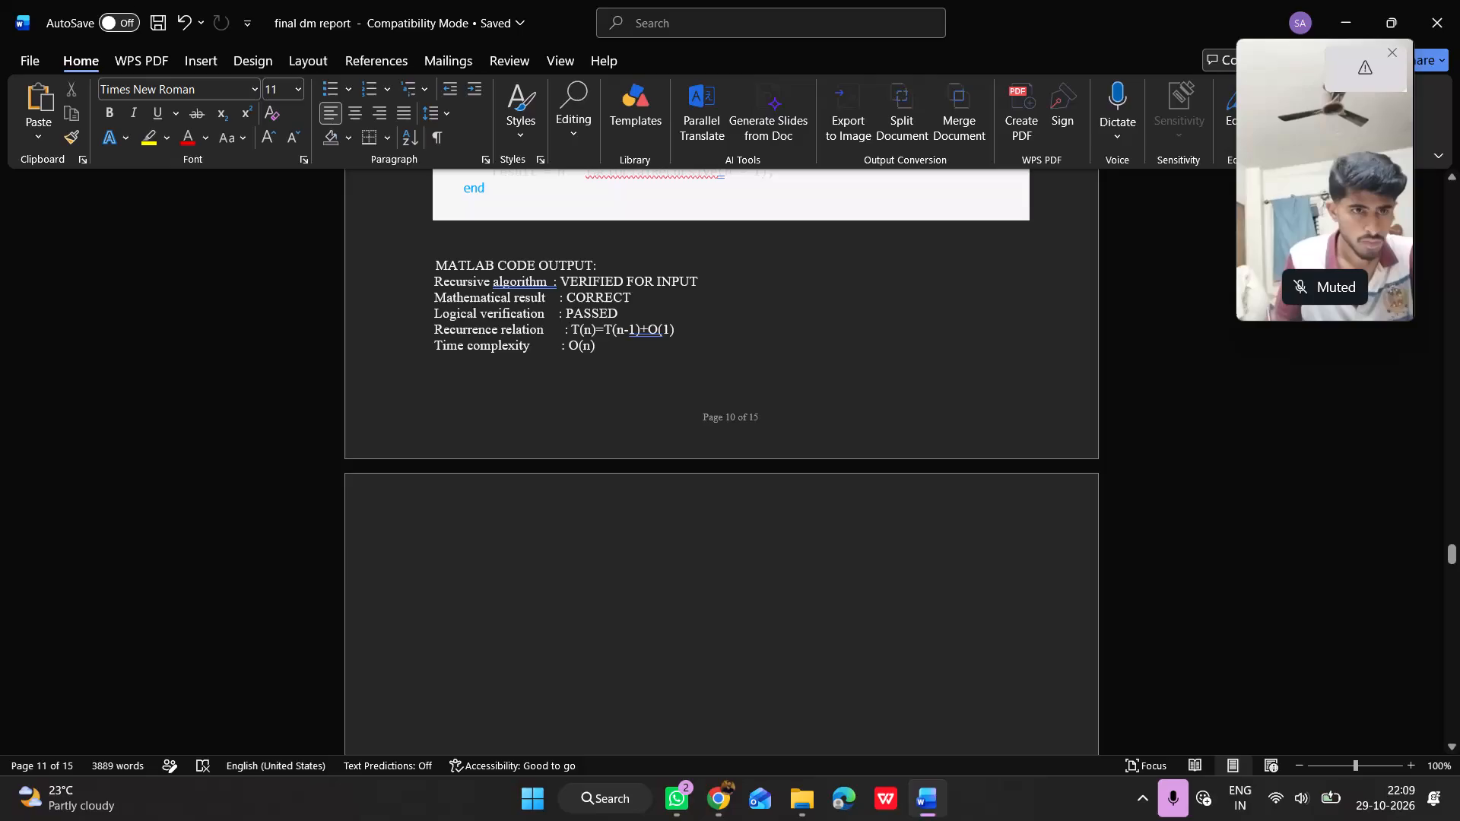
Remove the blank page that follows the MATLAB code output.
key("Delete")
Replace the automatic number of the "Benefits of this Micro–project" heading with plain-text 9.0, aligned at the margin and followed by spaces.
scroll(663, 520, "down", 3)
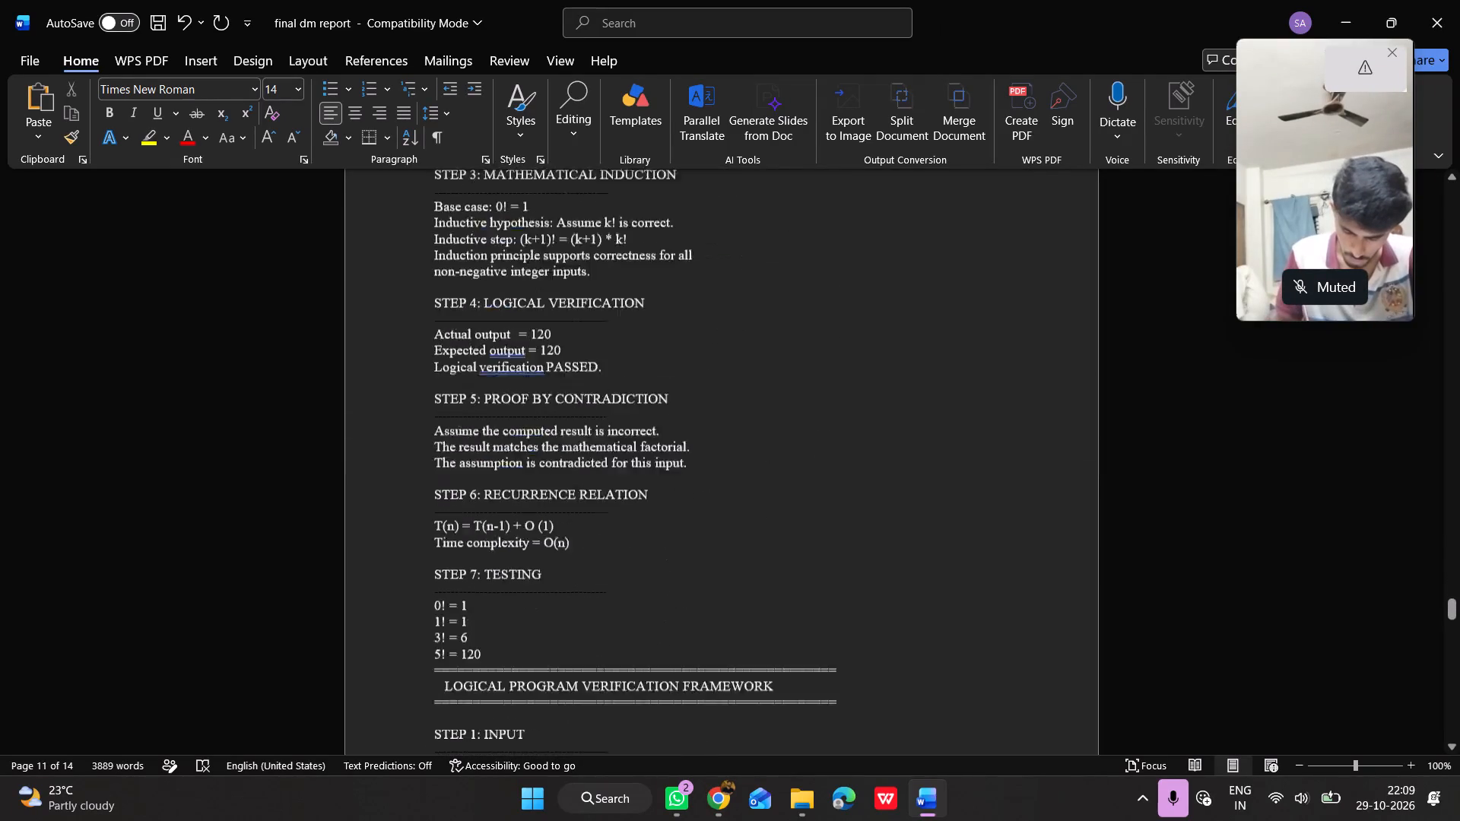
scroll(663, 520, "down", 3)
scroll(663, 520, "up", 4)
scroll(663, 520, "down", 1)
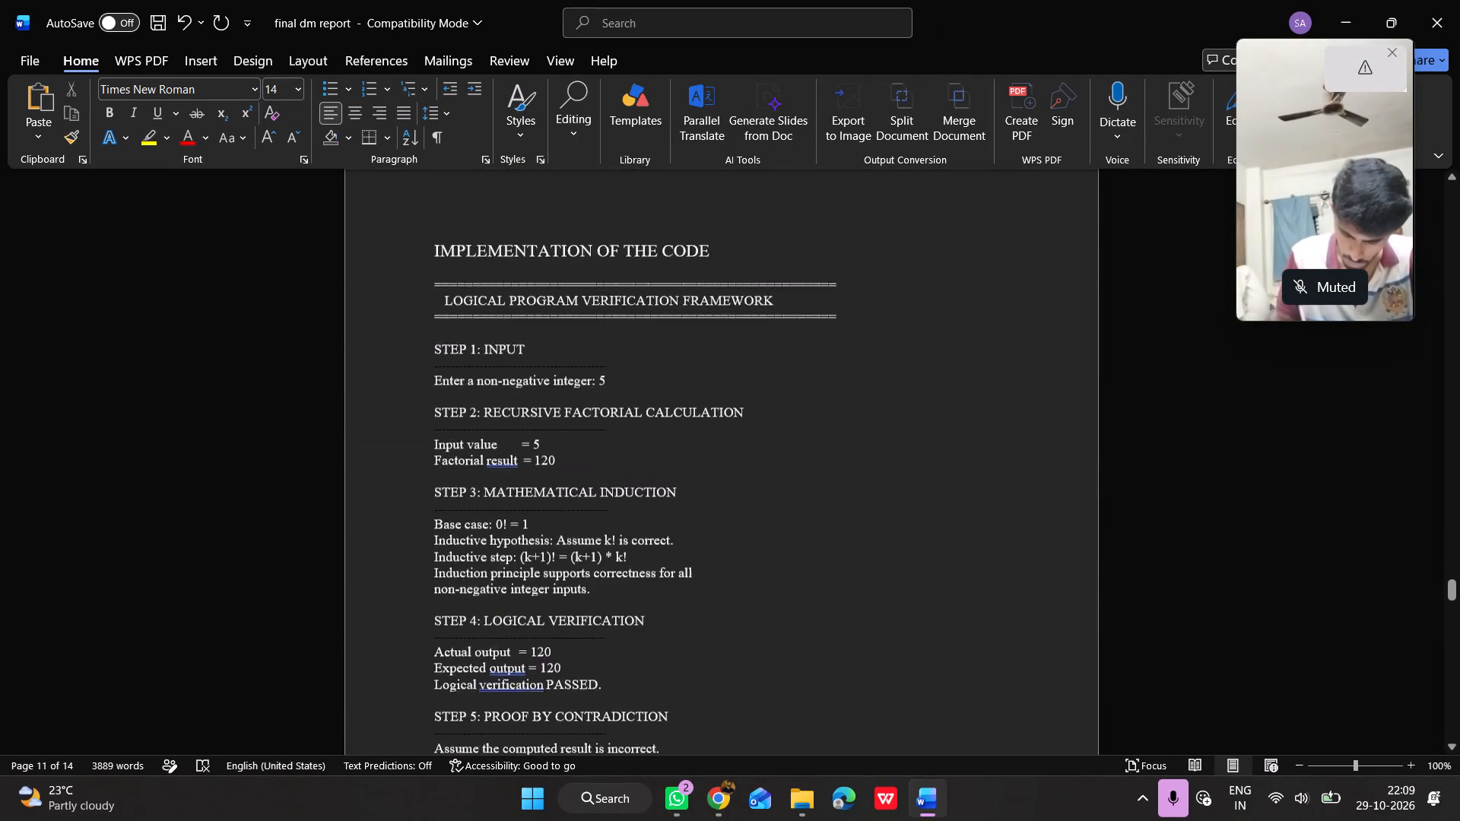
scroll(663, 520, "down", 1)
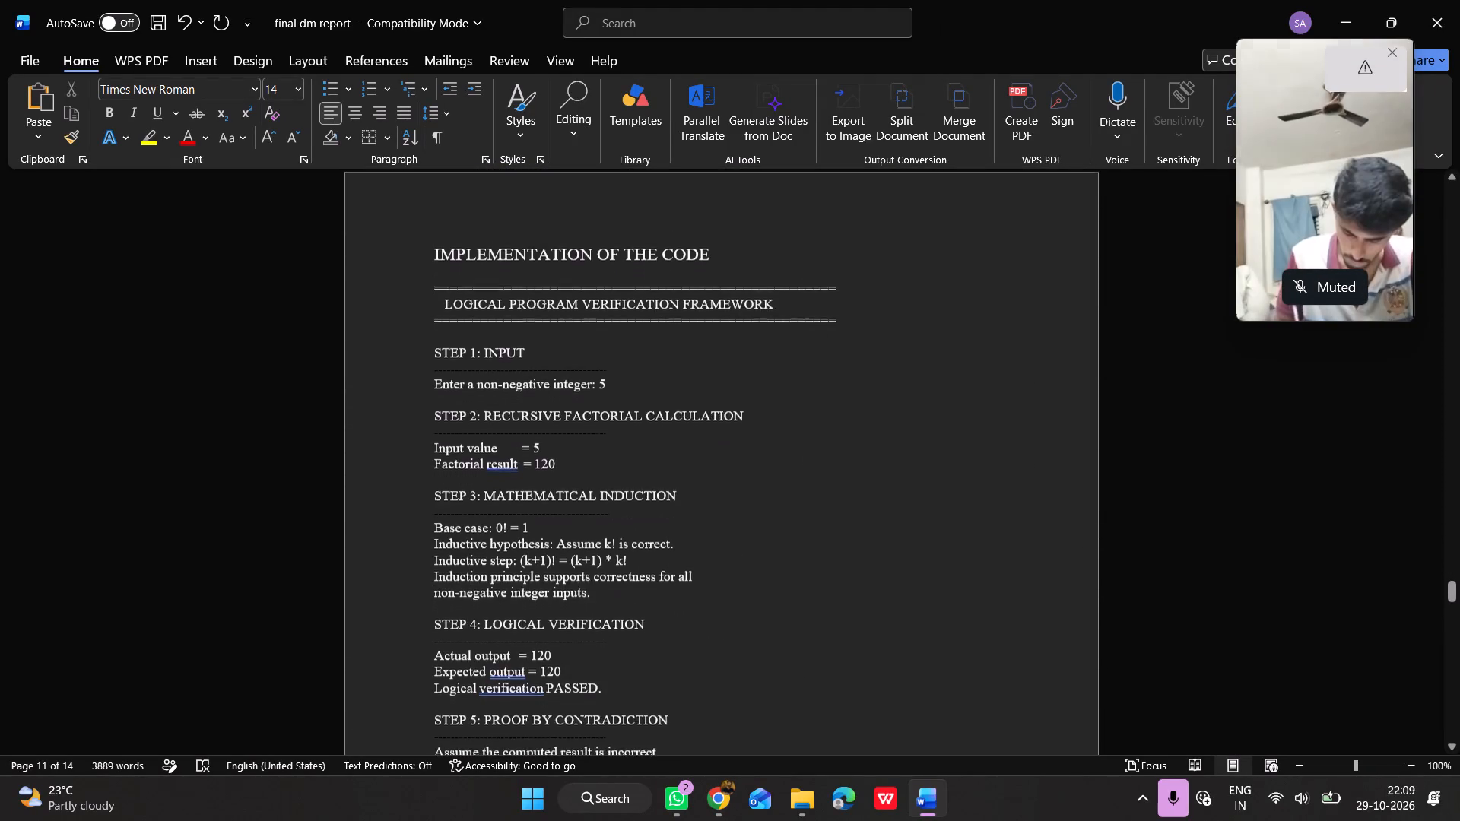
scroll(663, 520, "down", 3)
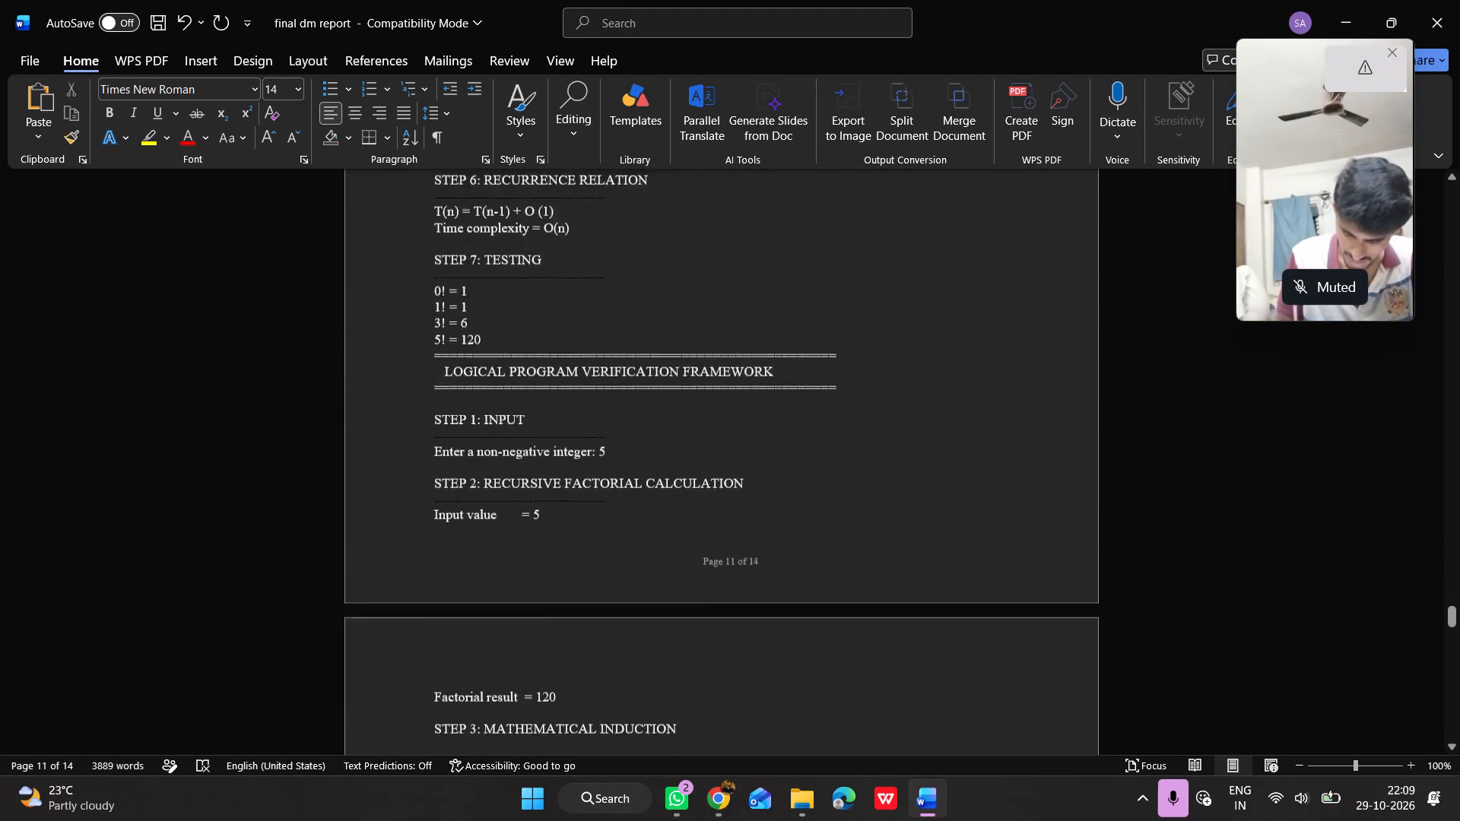
scroll(663, 520, "down", 4)
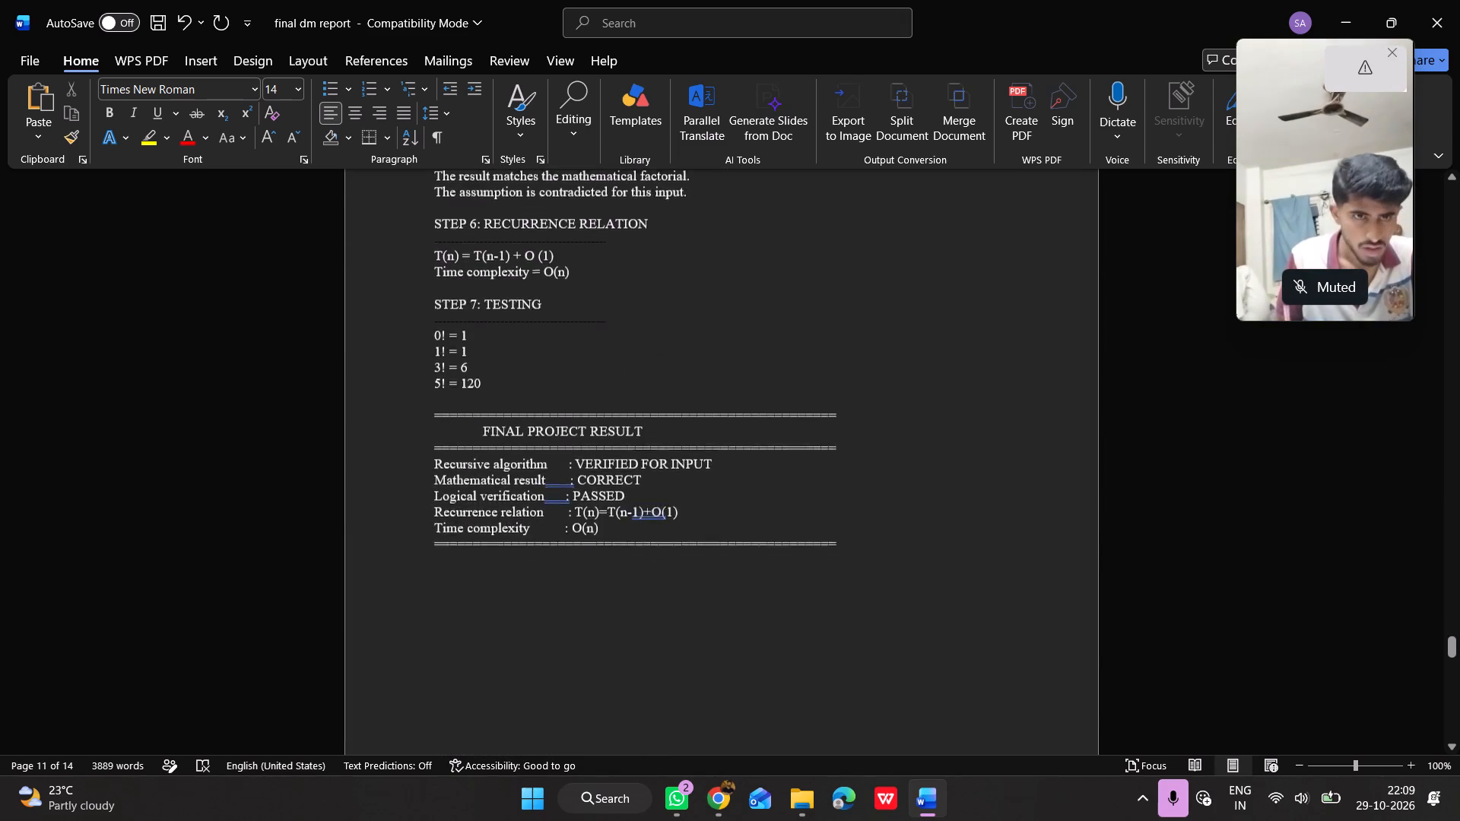
scroll(663, 520, "down", 4)
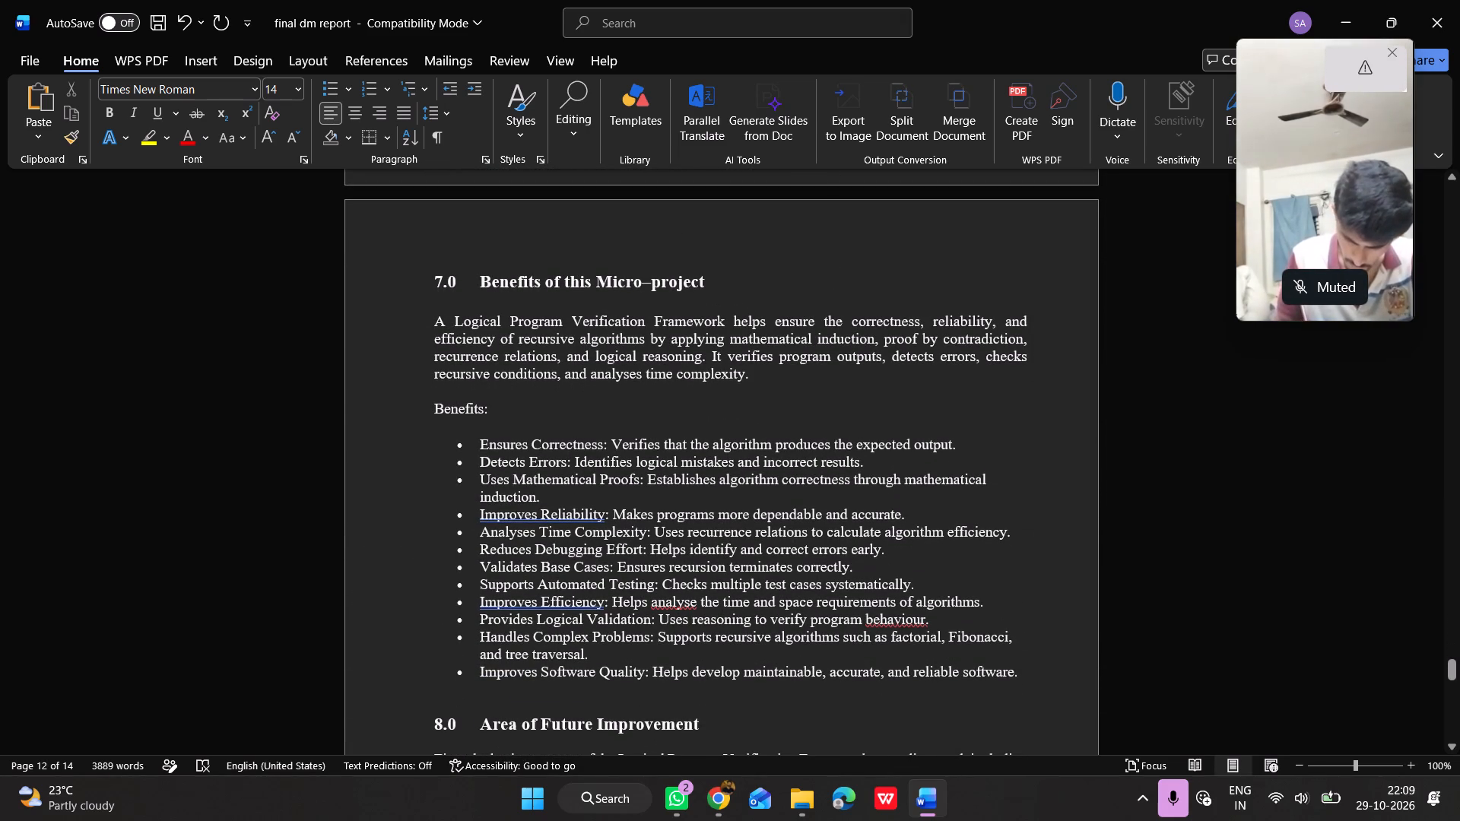
left_click(456, 274)
key("BackSpace")
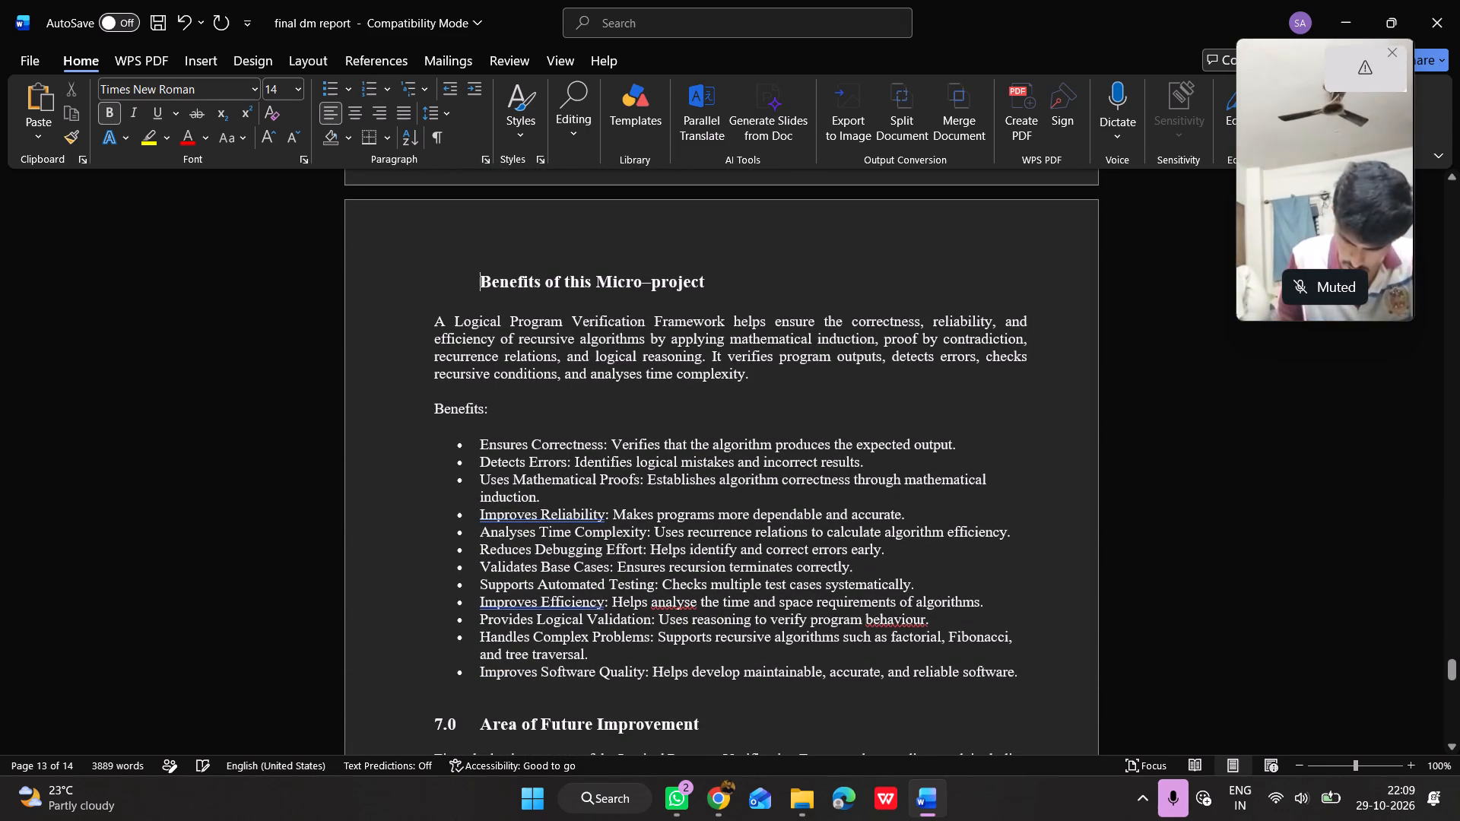
key("BackSpace")
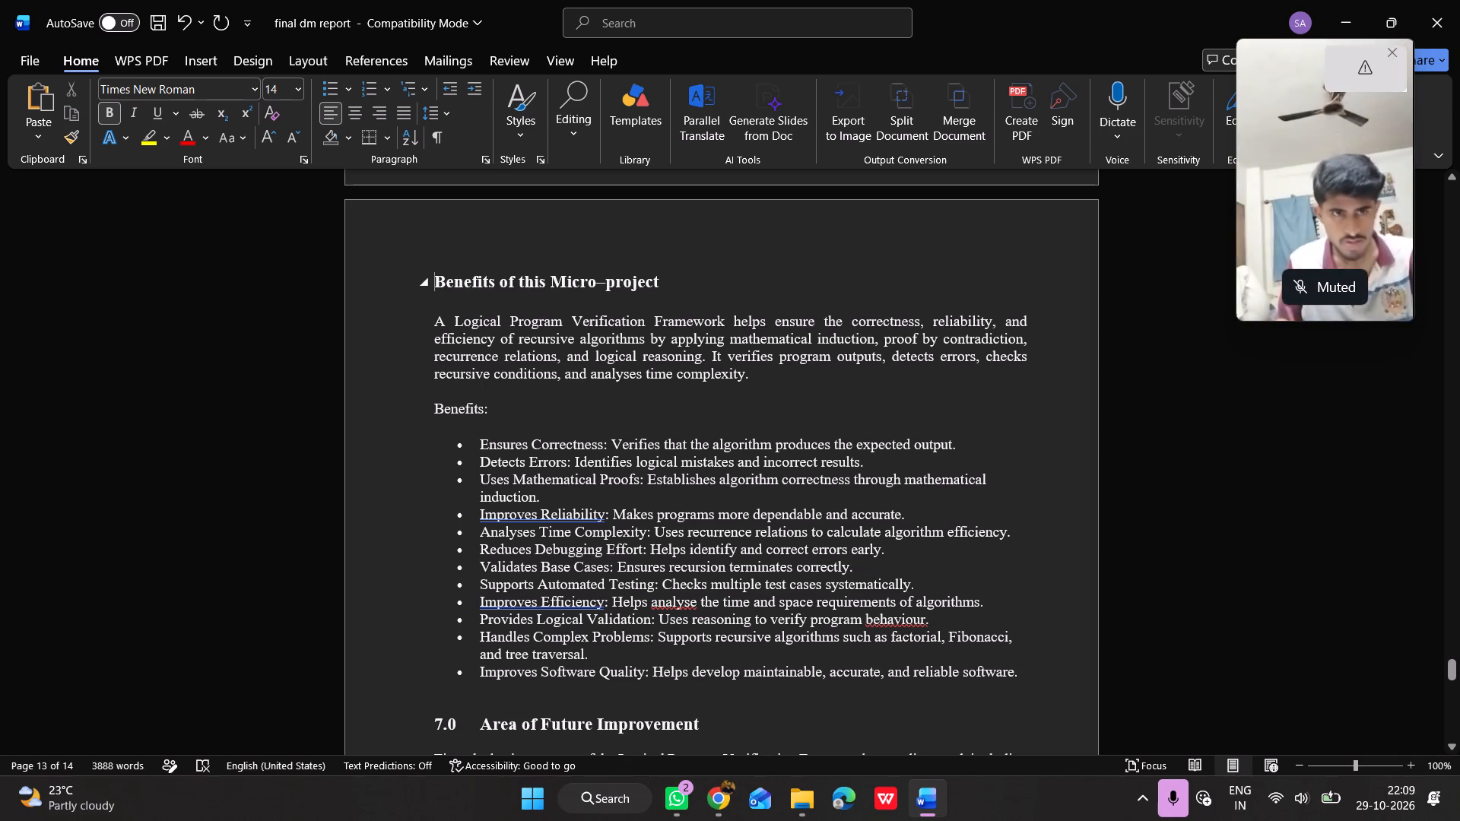
type("9.0")
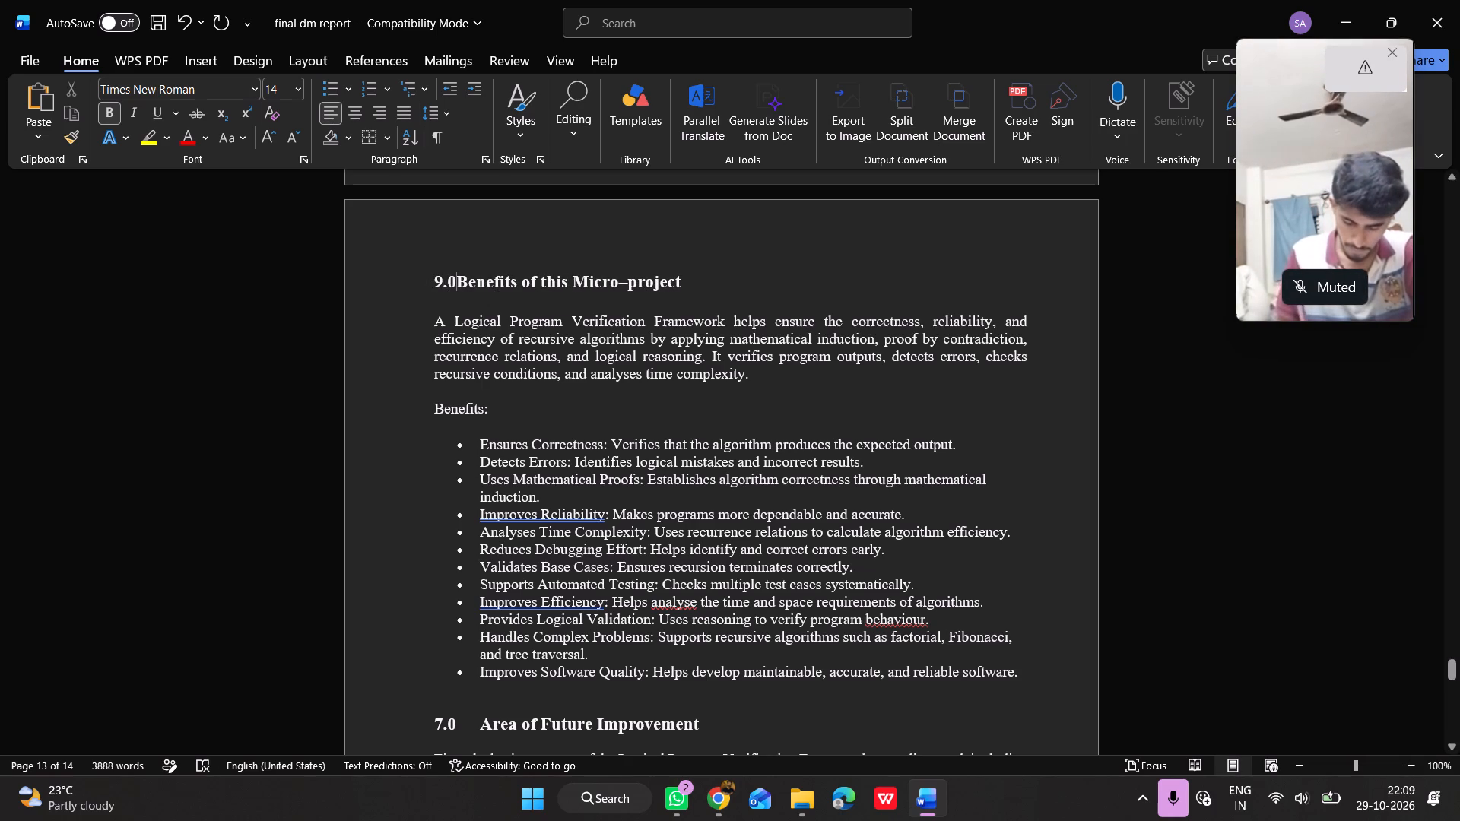
key("space")
key("space")
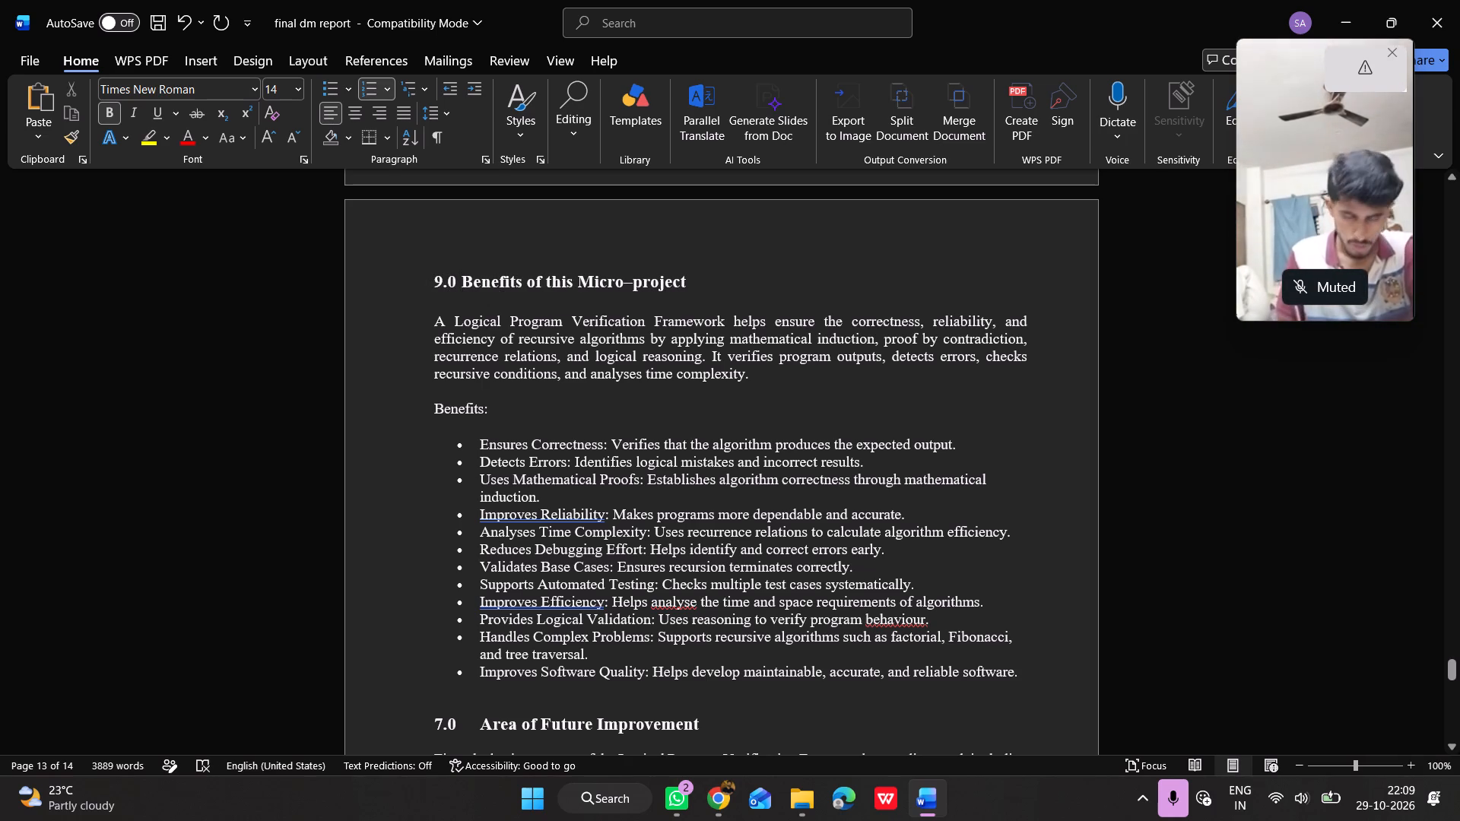
scroll(530, 382, "down", 6)
key("space")
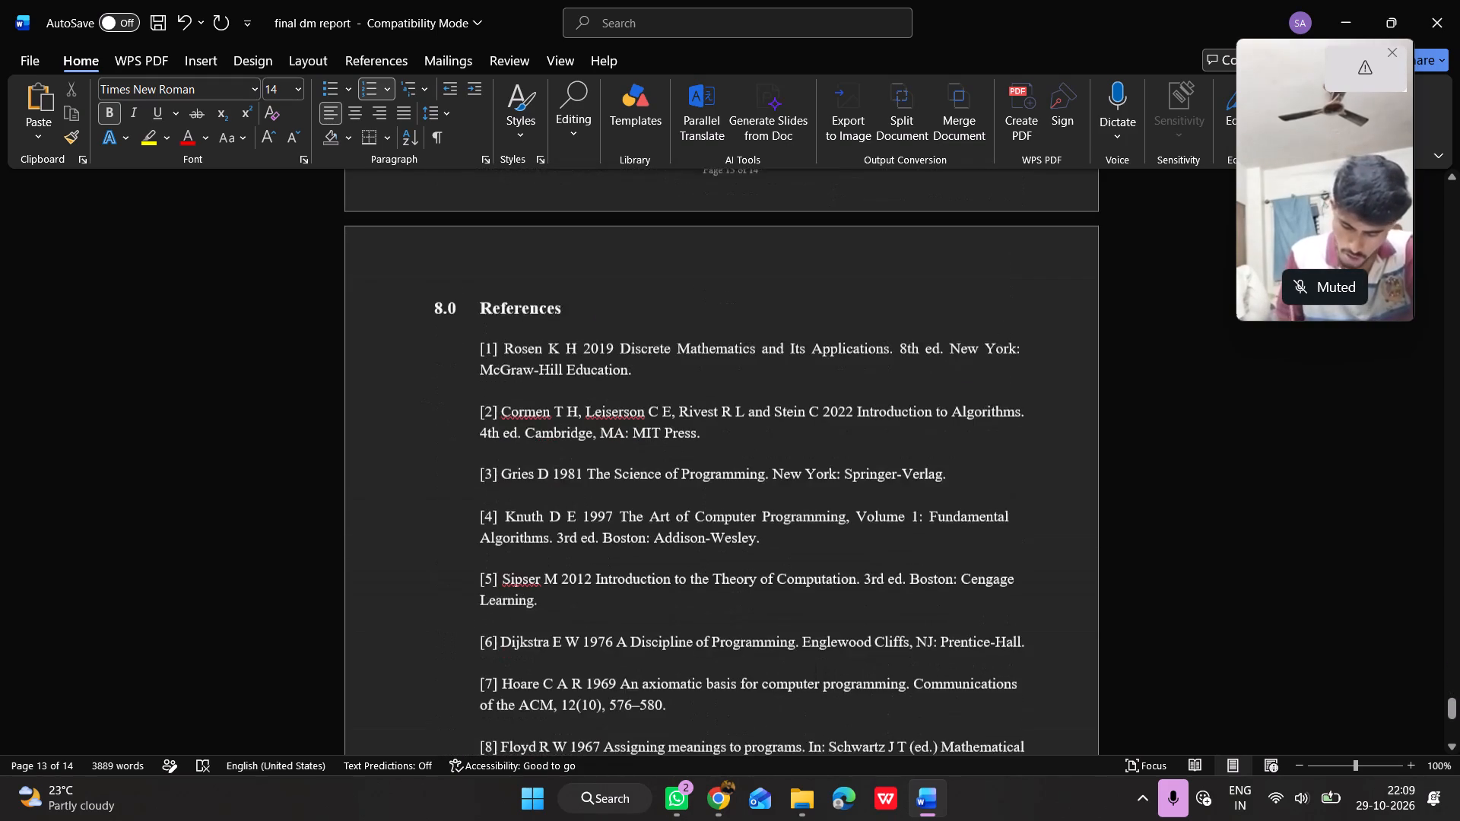
Delete references [9] and [10], including the closing note about their relevance and the leftover numbering, from the end of the References list.
scroll(530, 382, "down", 2)
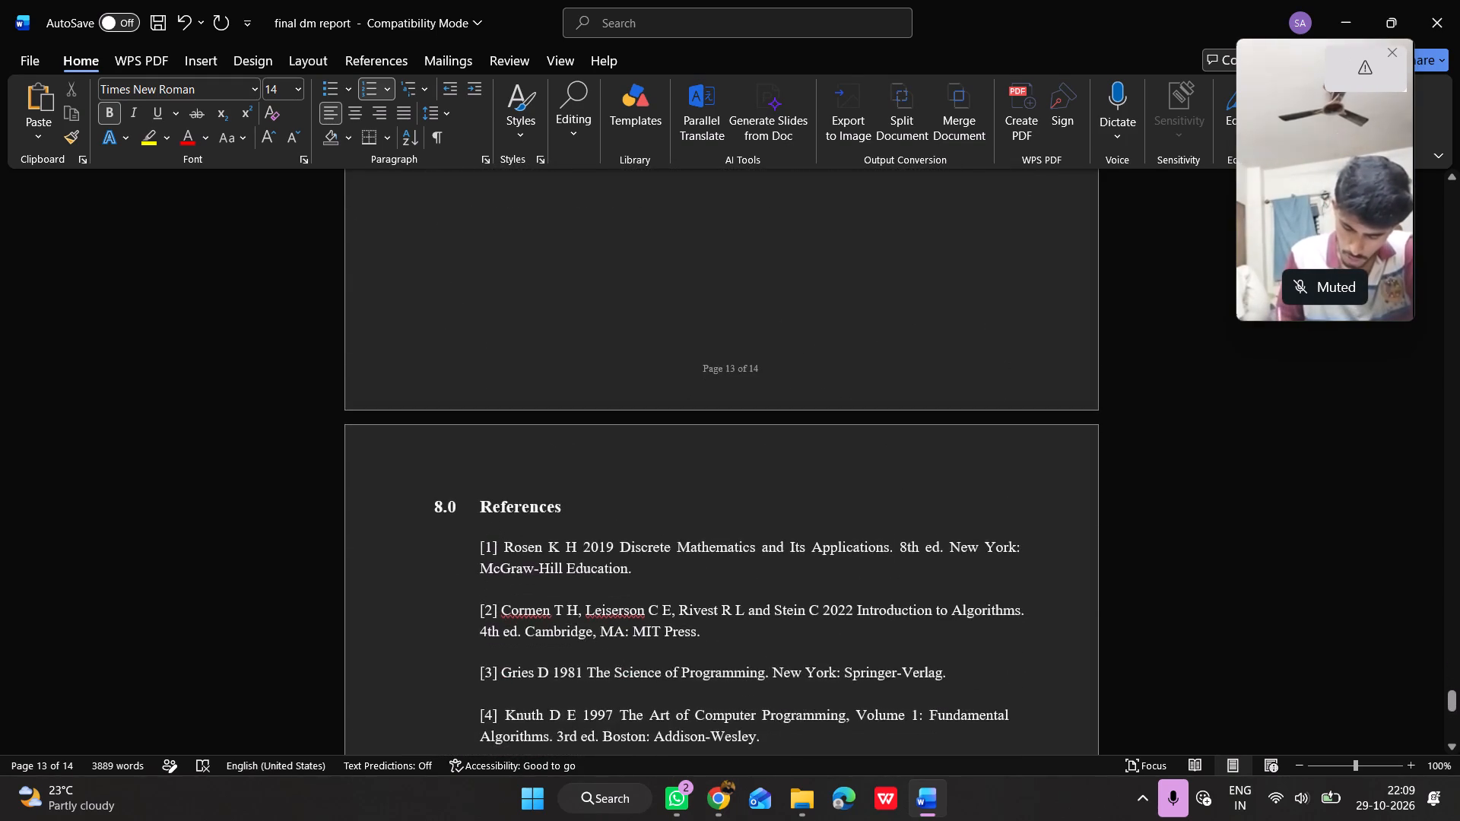
scroll(530, 382, "down", 3)
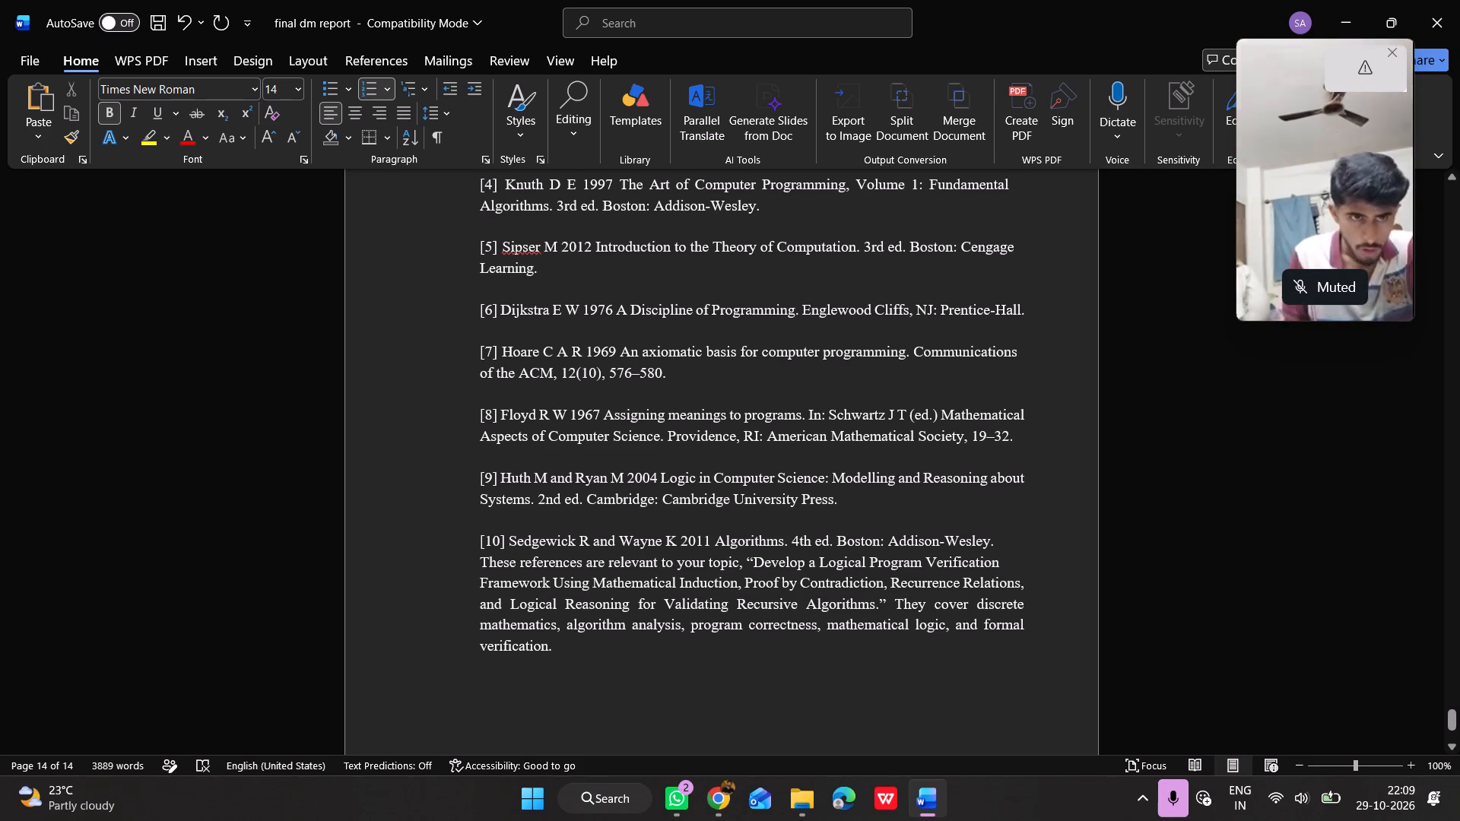
left_click_drag(473, 477, 554, 683)
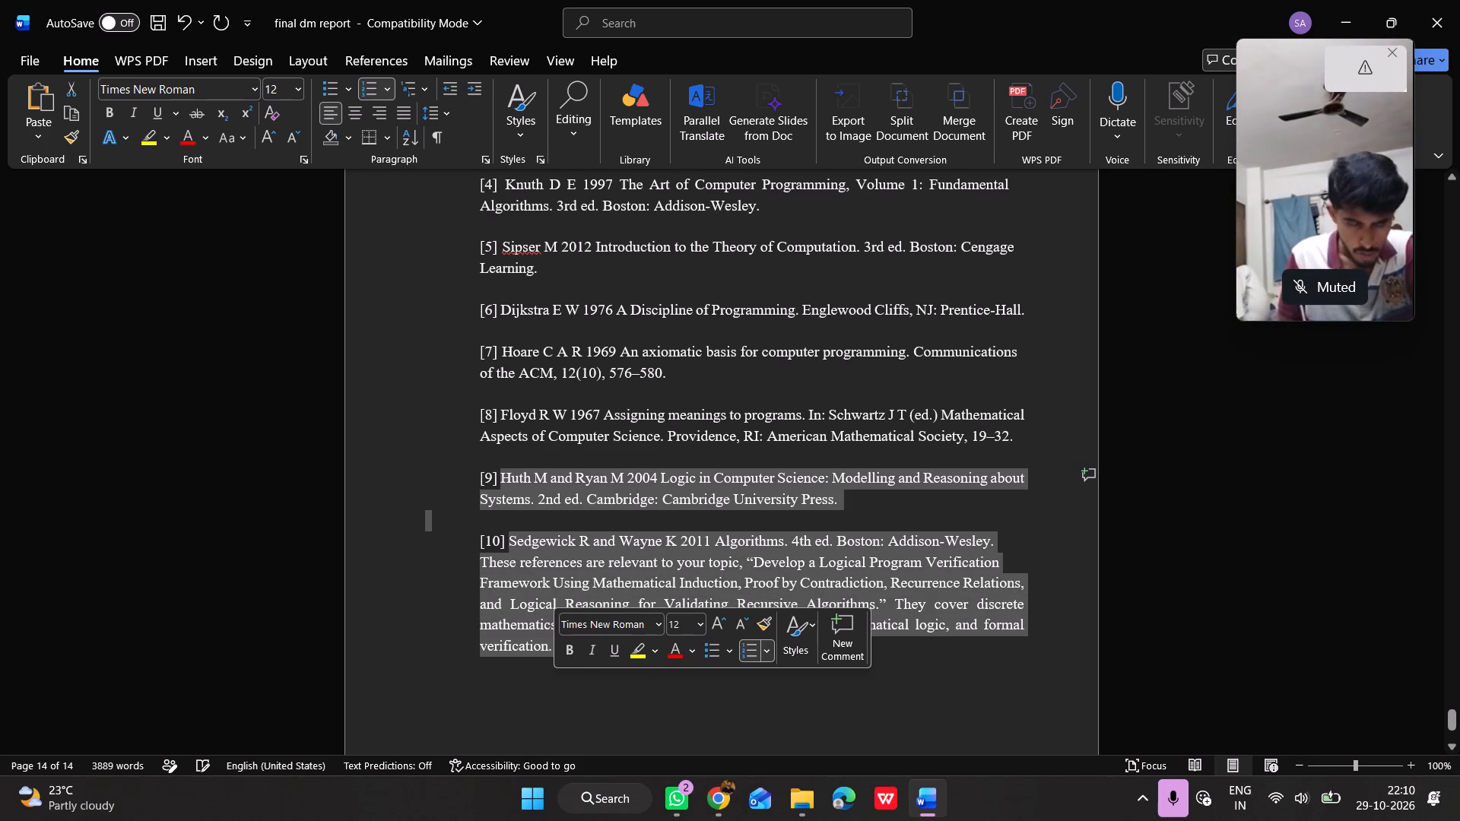
key("BackSpace")
key("BackSpace")
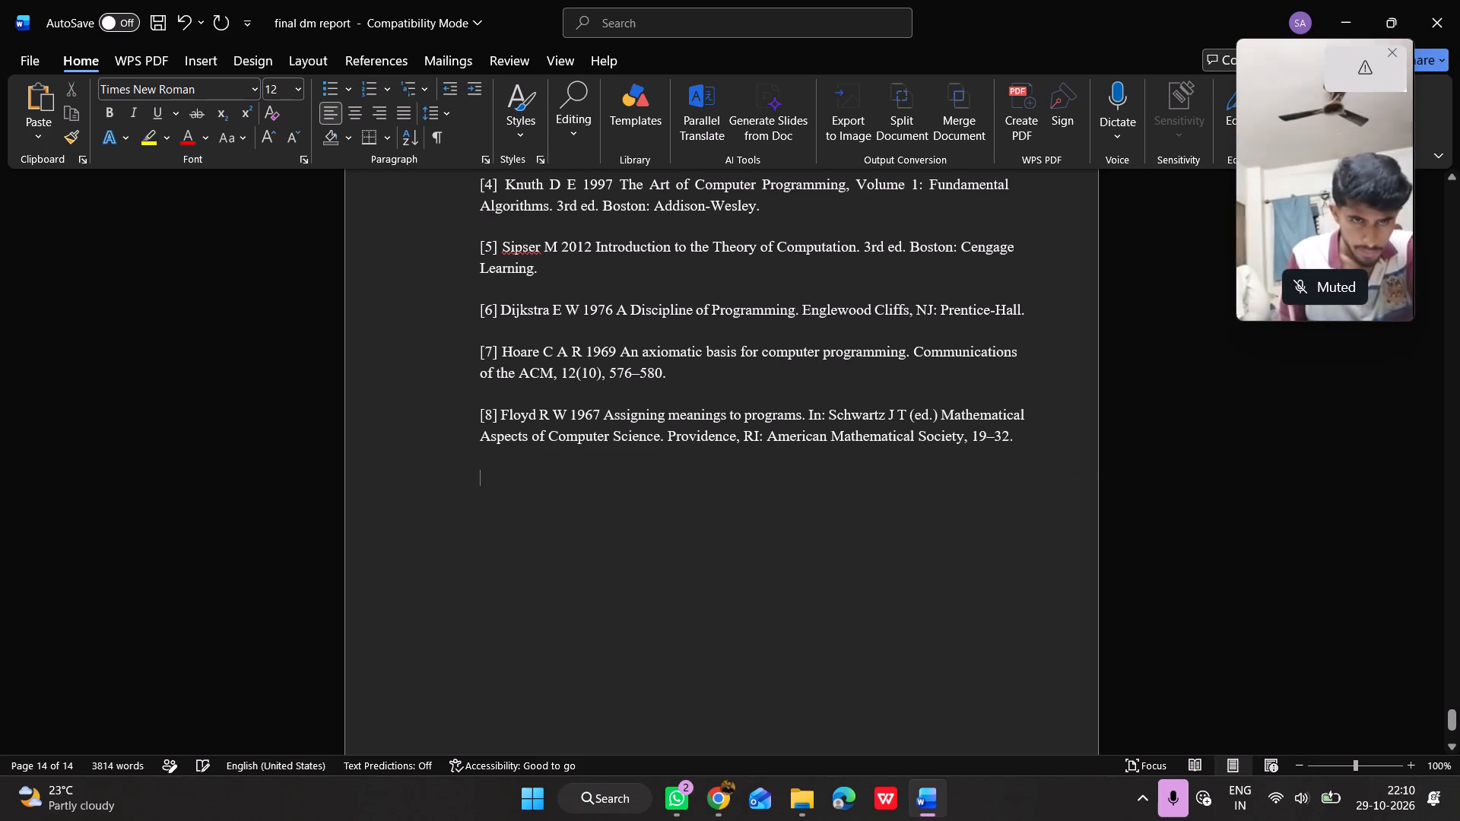
Review the report backwards from the References through the Benefits section and the code implementation output.
scroll(554, 683, "up", 4)
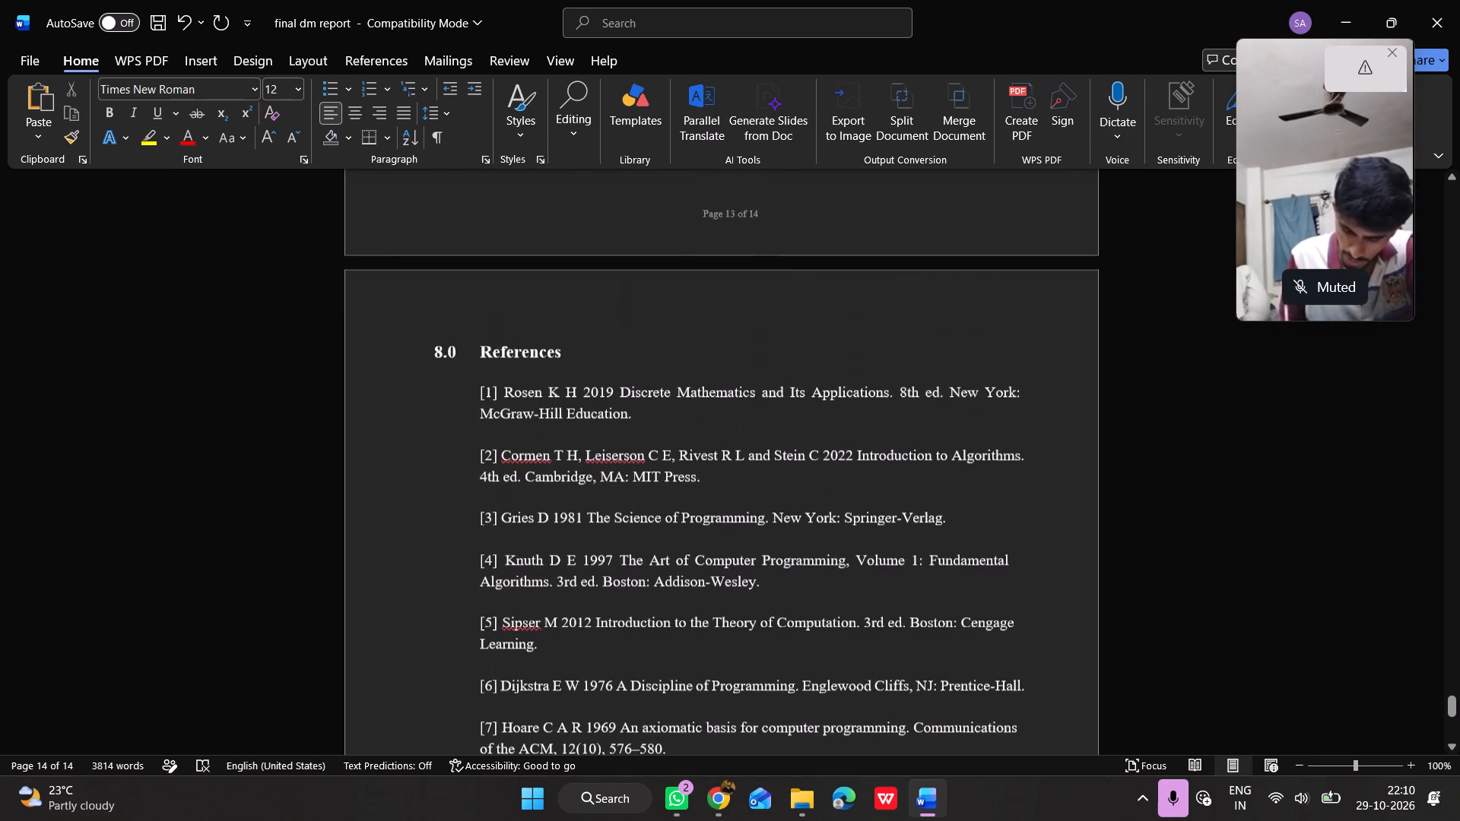
scroll(554, 683, "up", 4)
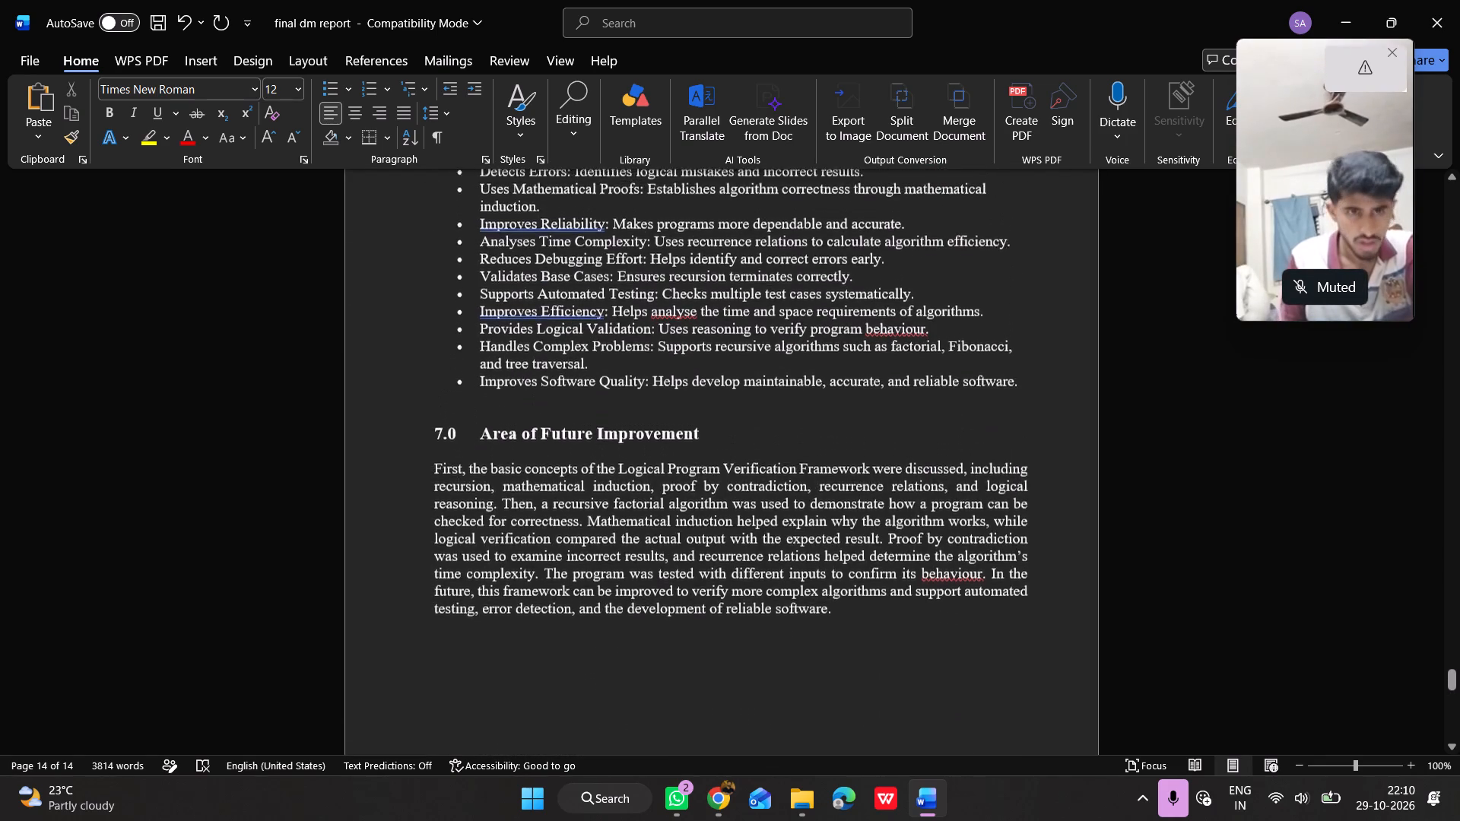
scroll(554, 683, "up", 3)
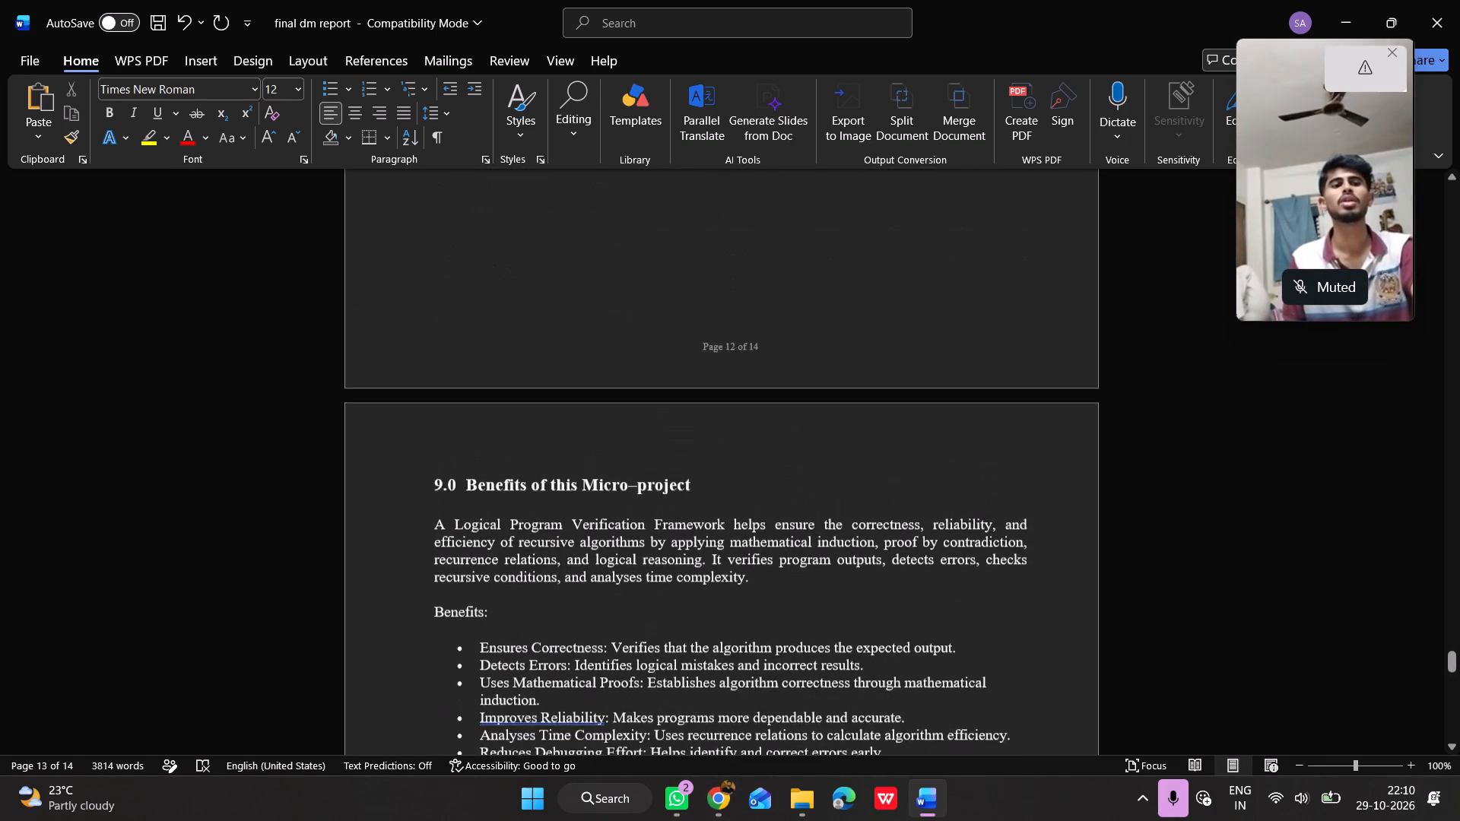
scroll(566, 634, "up", 3)
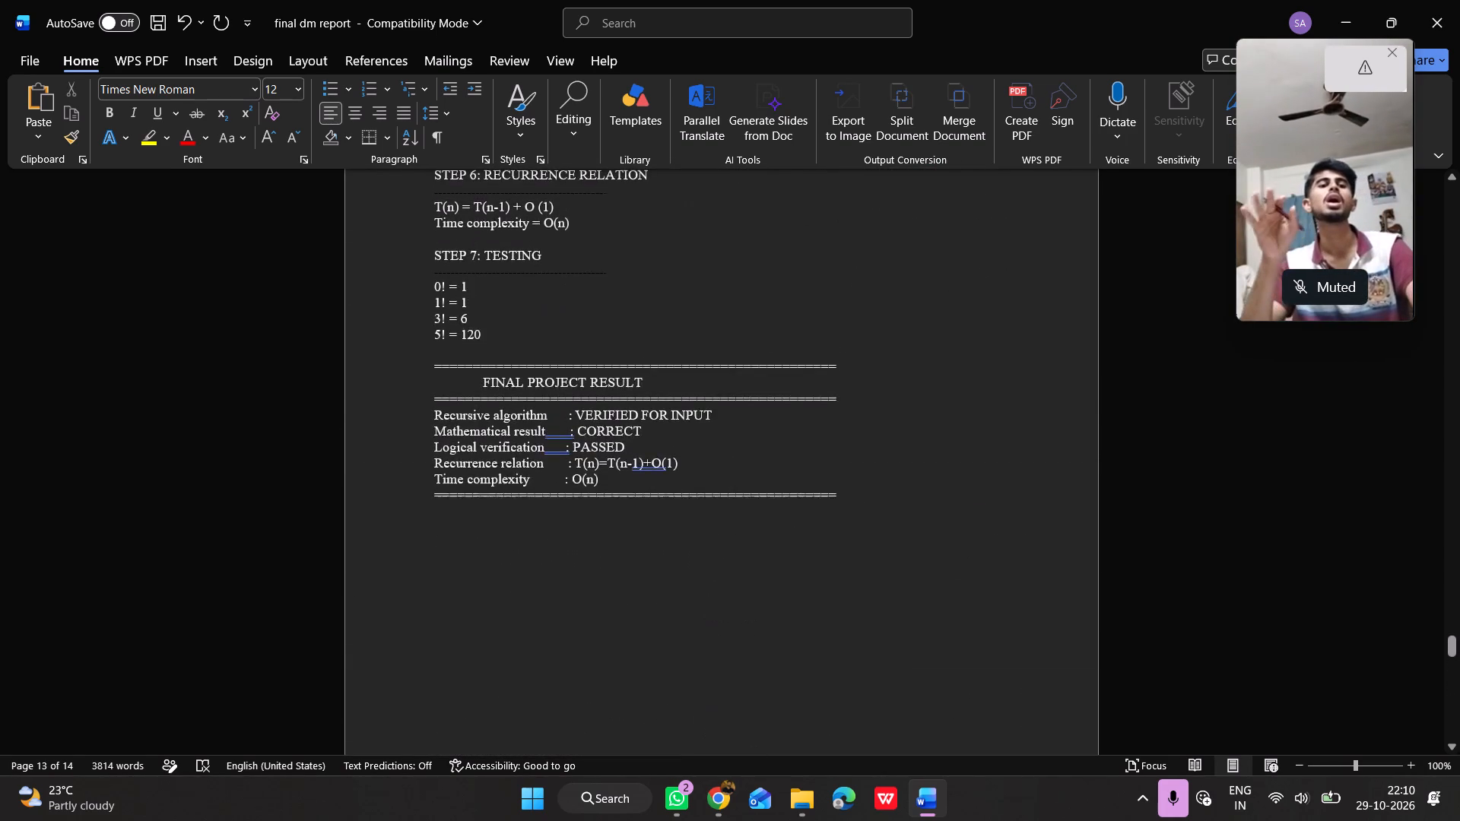
scroll(566, 634, "up", 1)
scroll(630, 461, "up", 1)
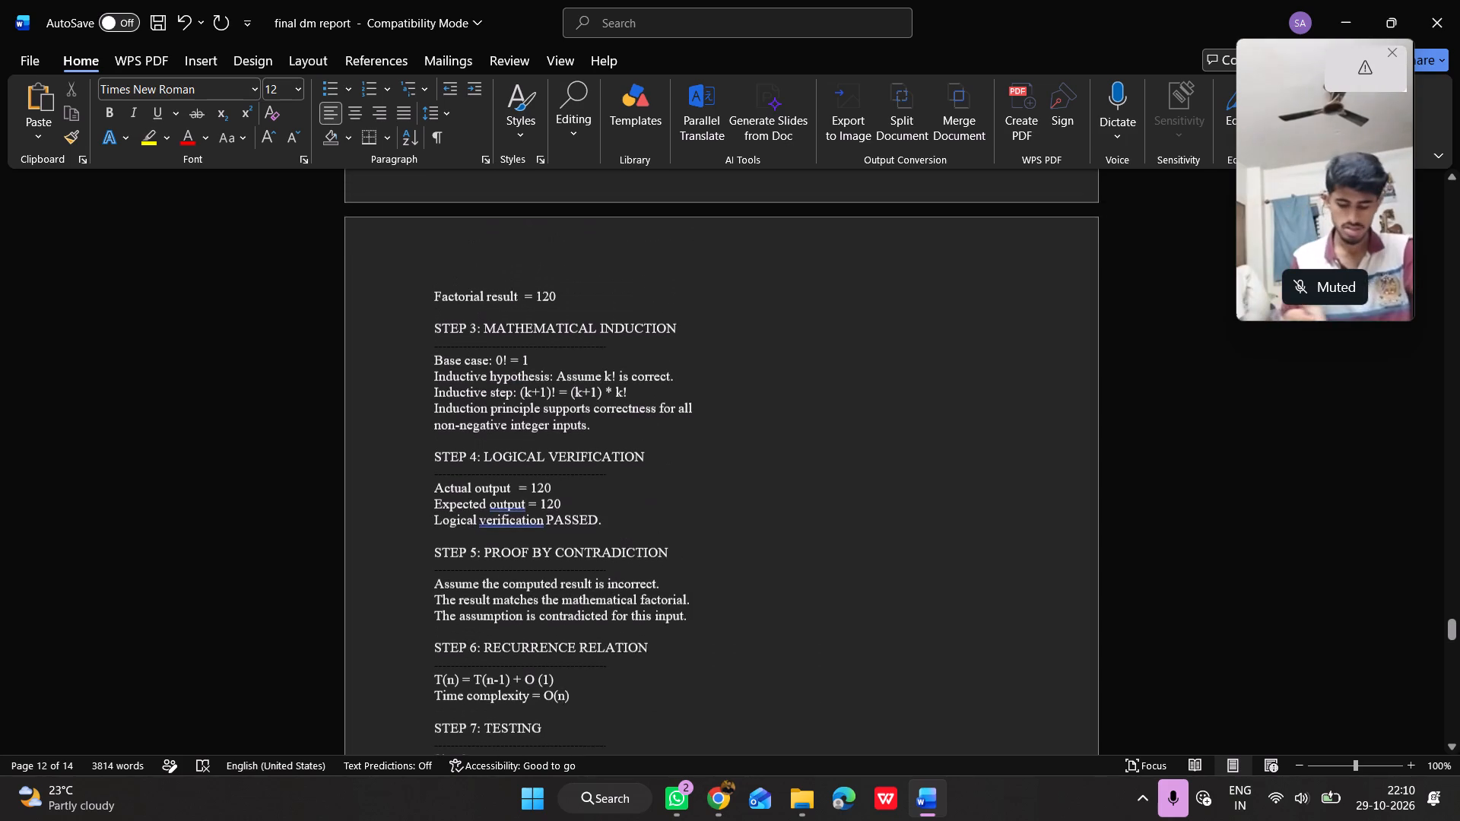
scroll(630, 461, "up", 3)
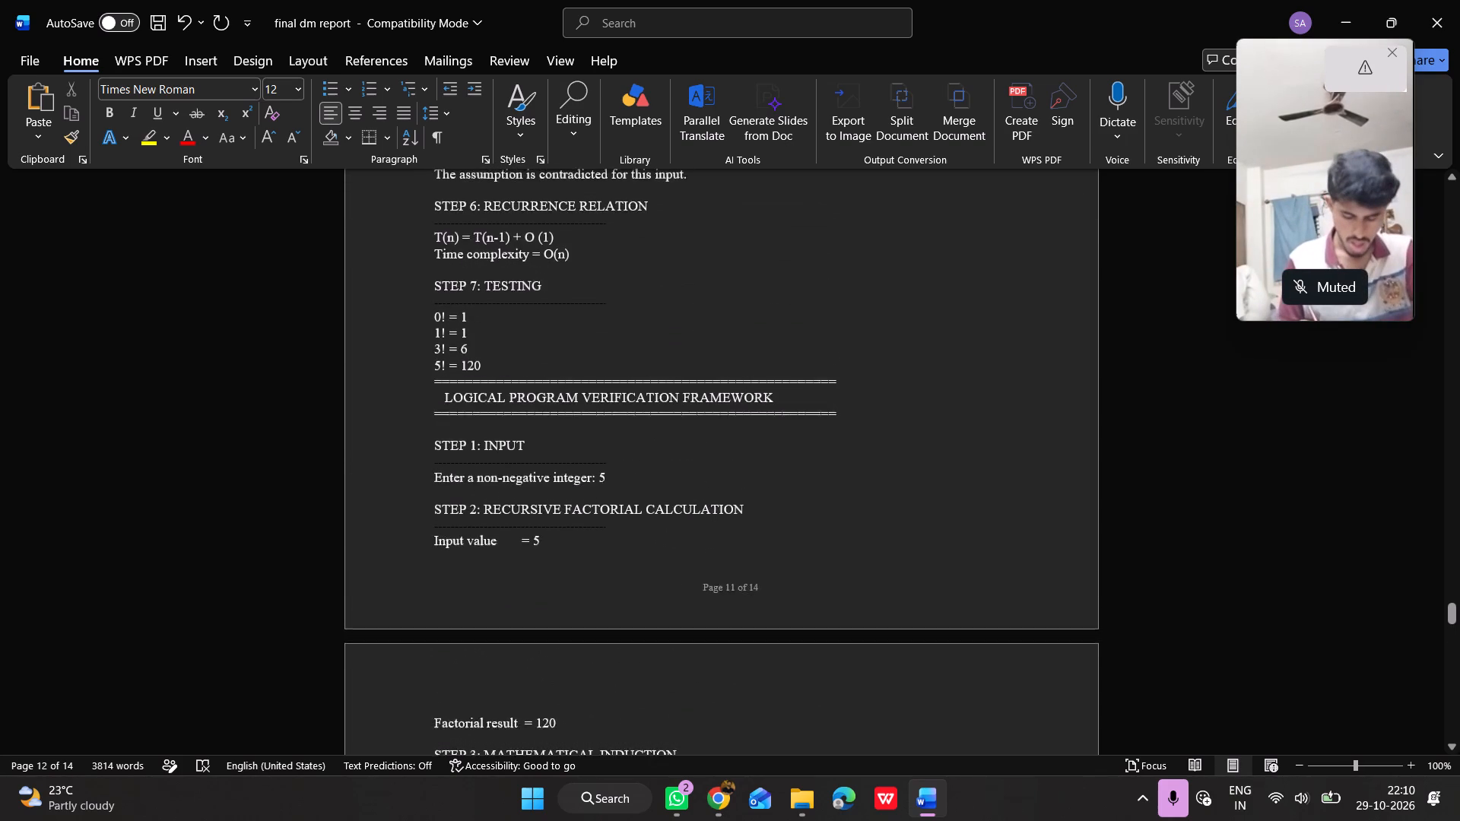
scroll(630, 461, "up", 8)
scroll(630, 461, "down", 5)
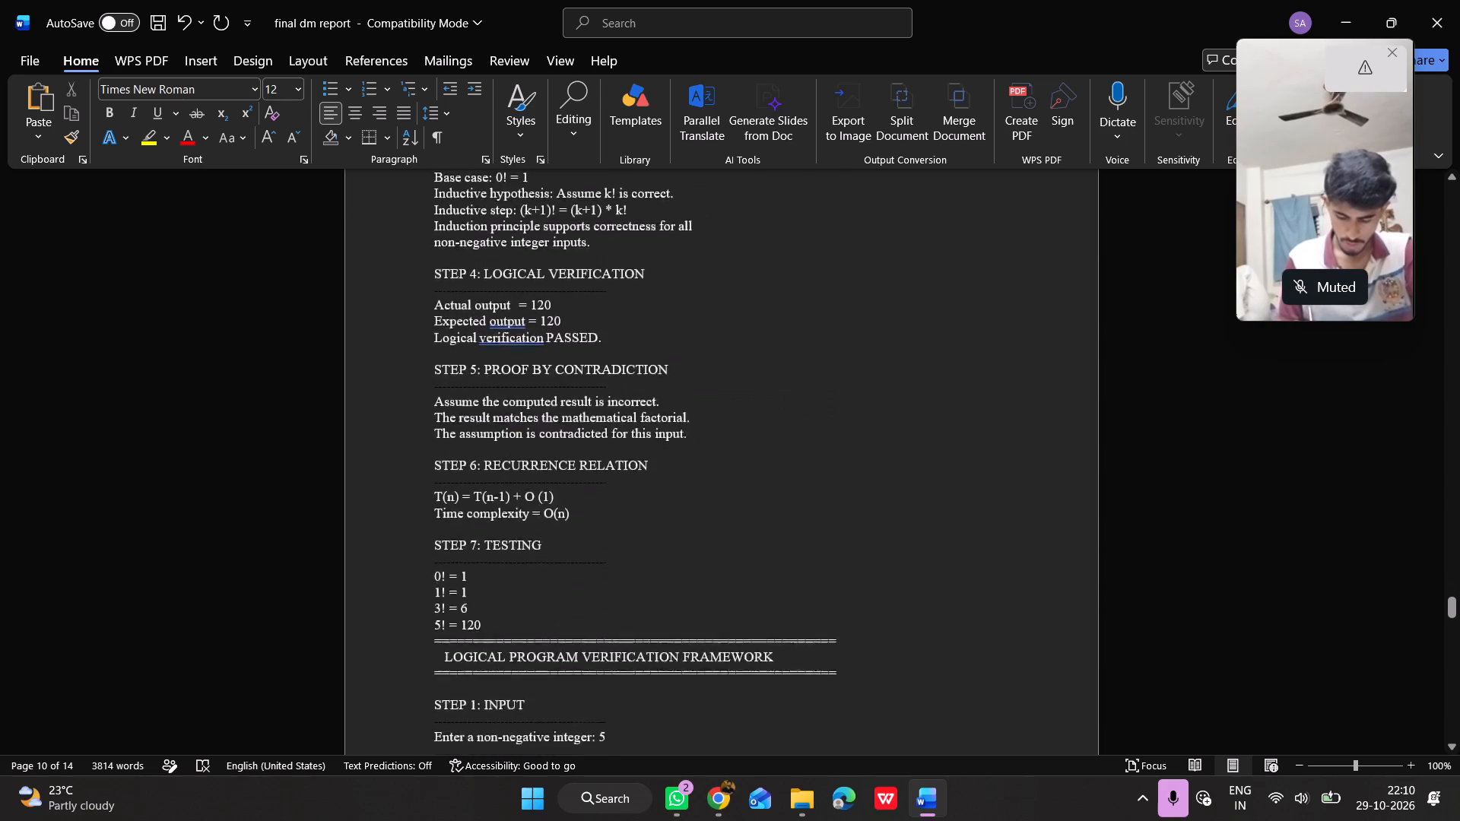
Replace the automatic number of the "Area of Future Improvement" heading with plain-text 10.0 followed by spaces.
scroll(630, 461, "down", 3)
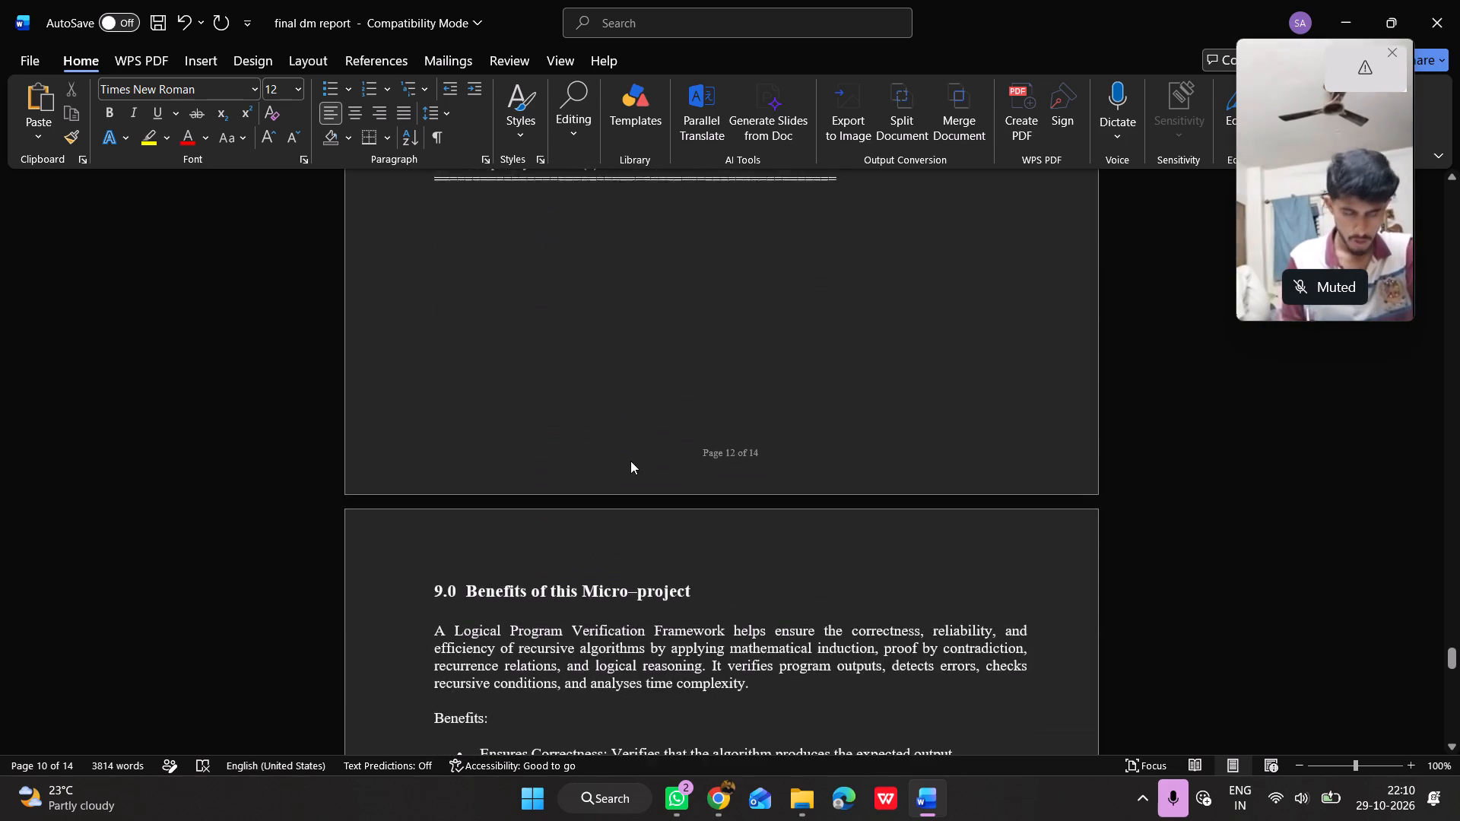
scroll(630, 461, "down", 1)
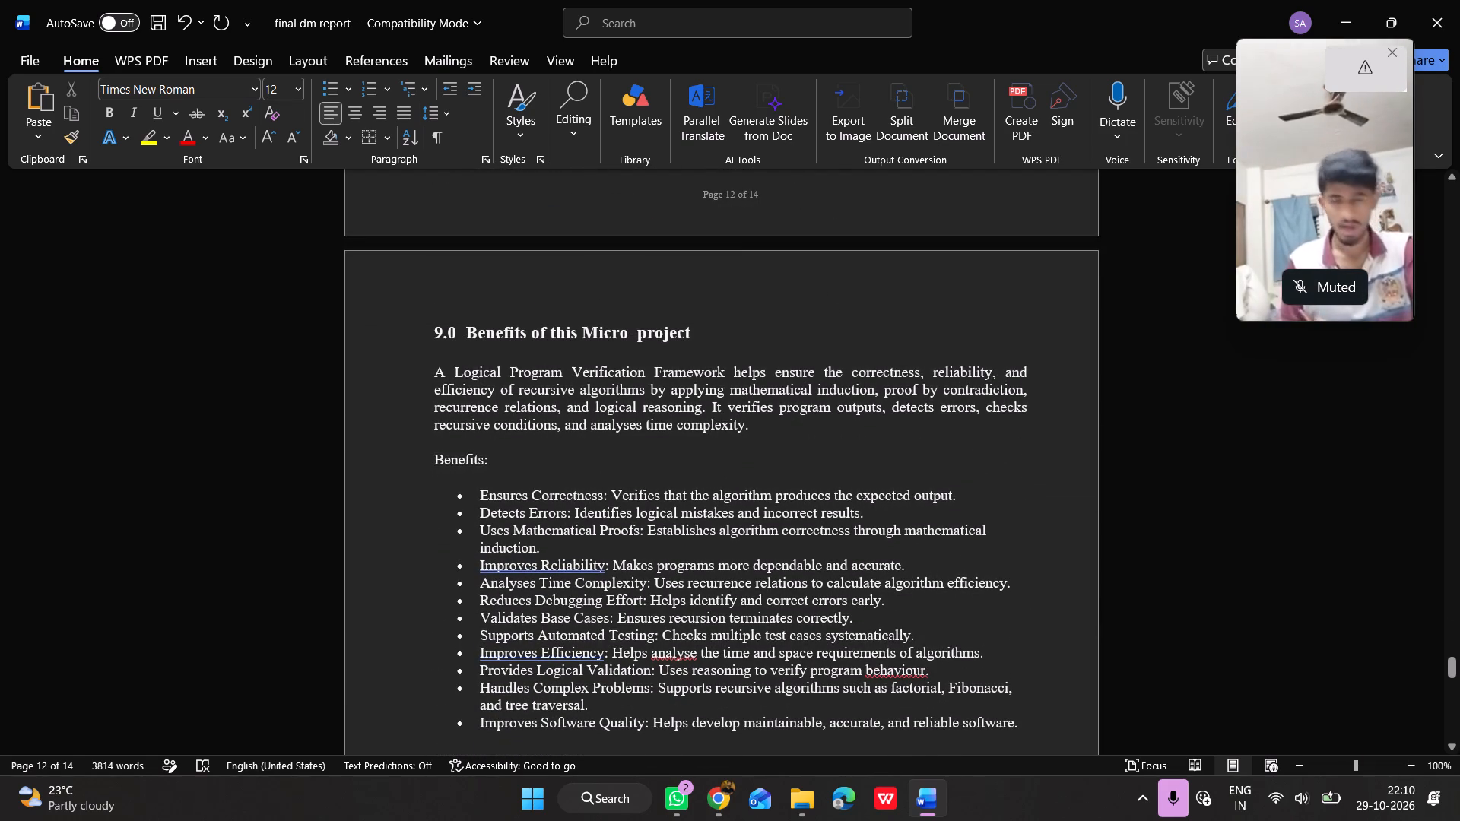
scroll(545, 494, "down", 1)
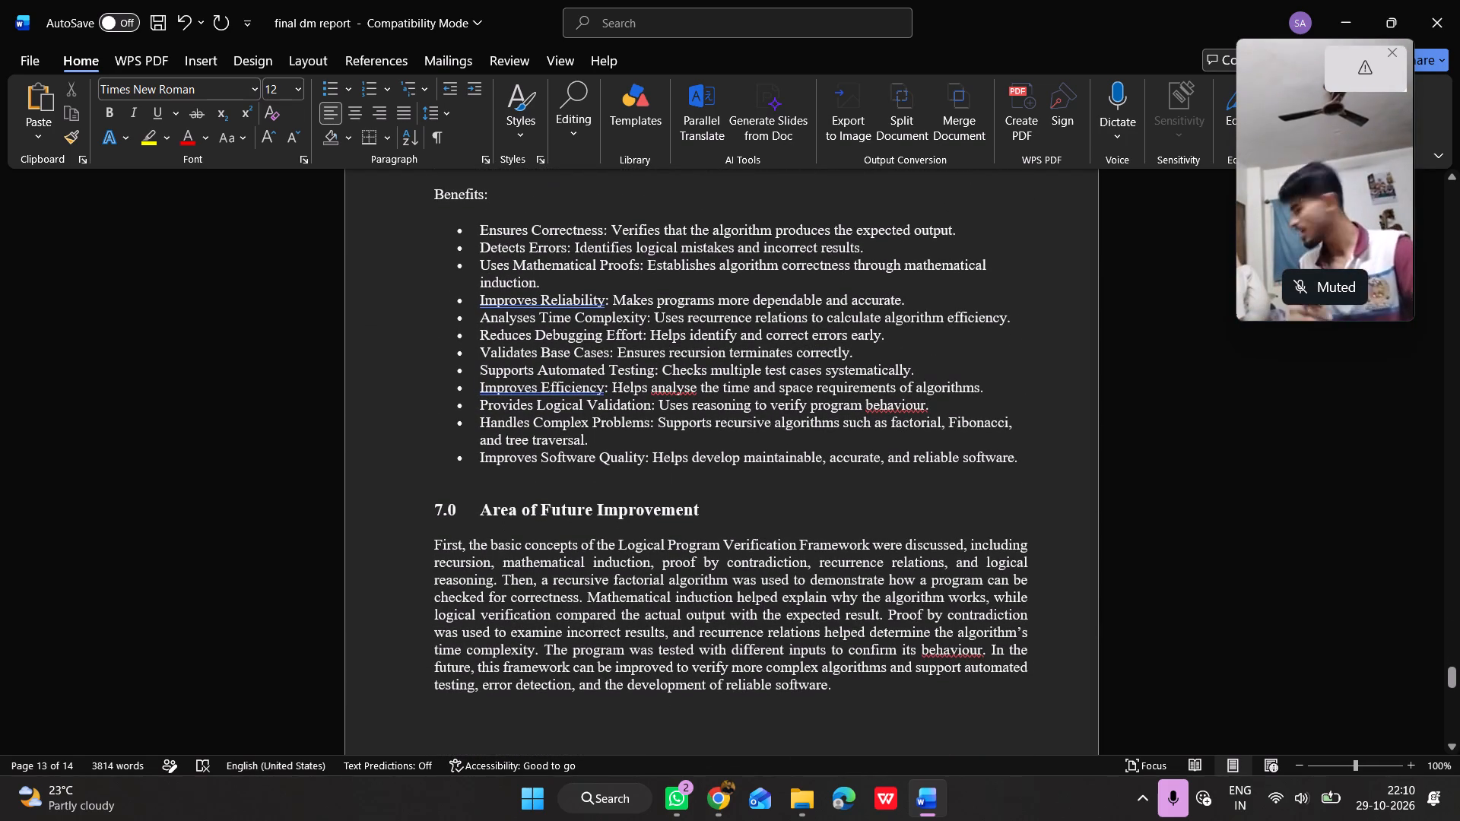
left_click(455, 508)
key("BackSpace")
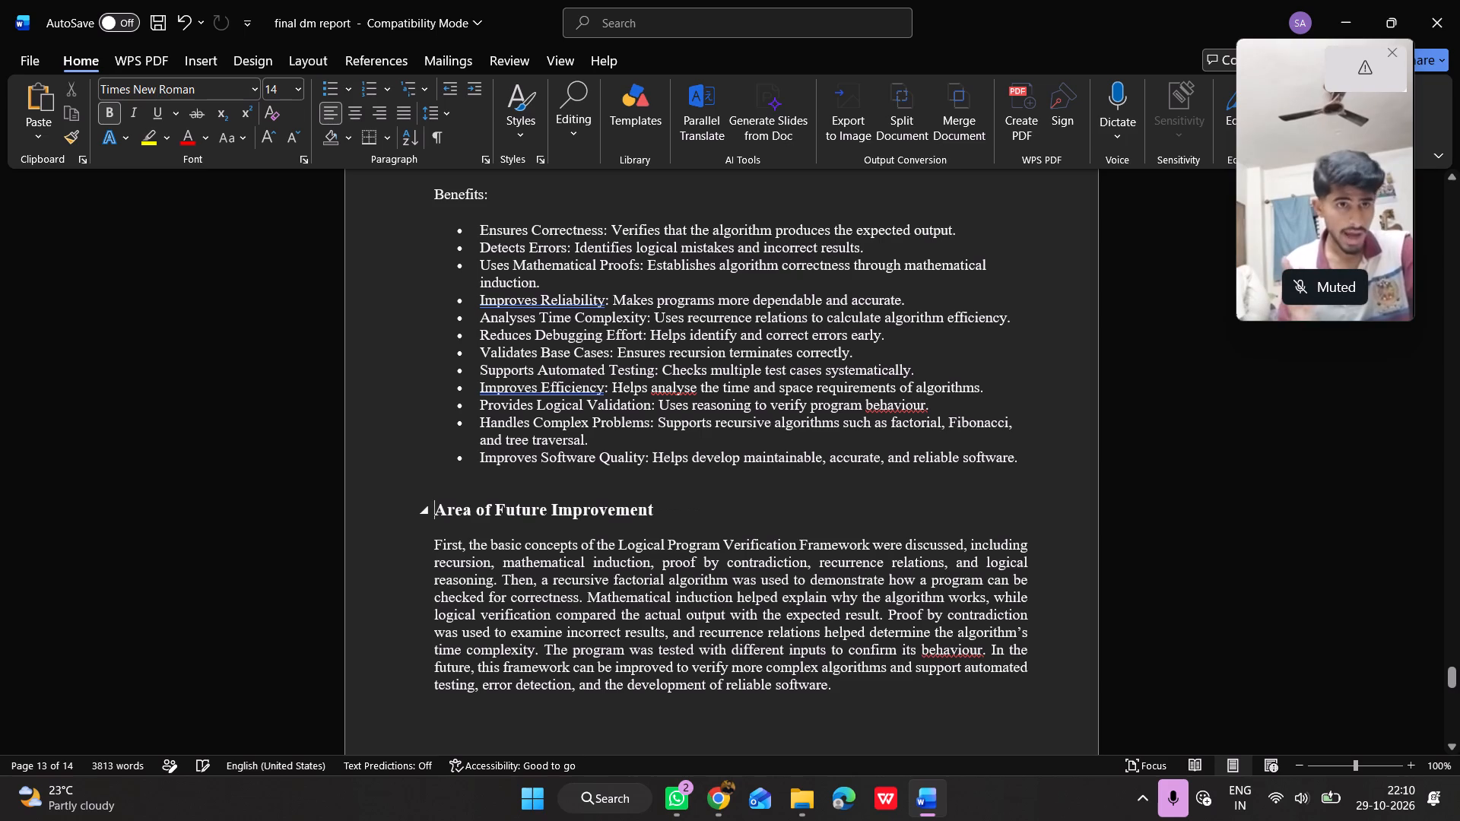
type("10.0")
key("space")
key("space")
key("space")
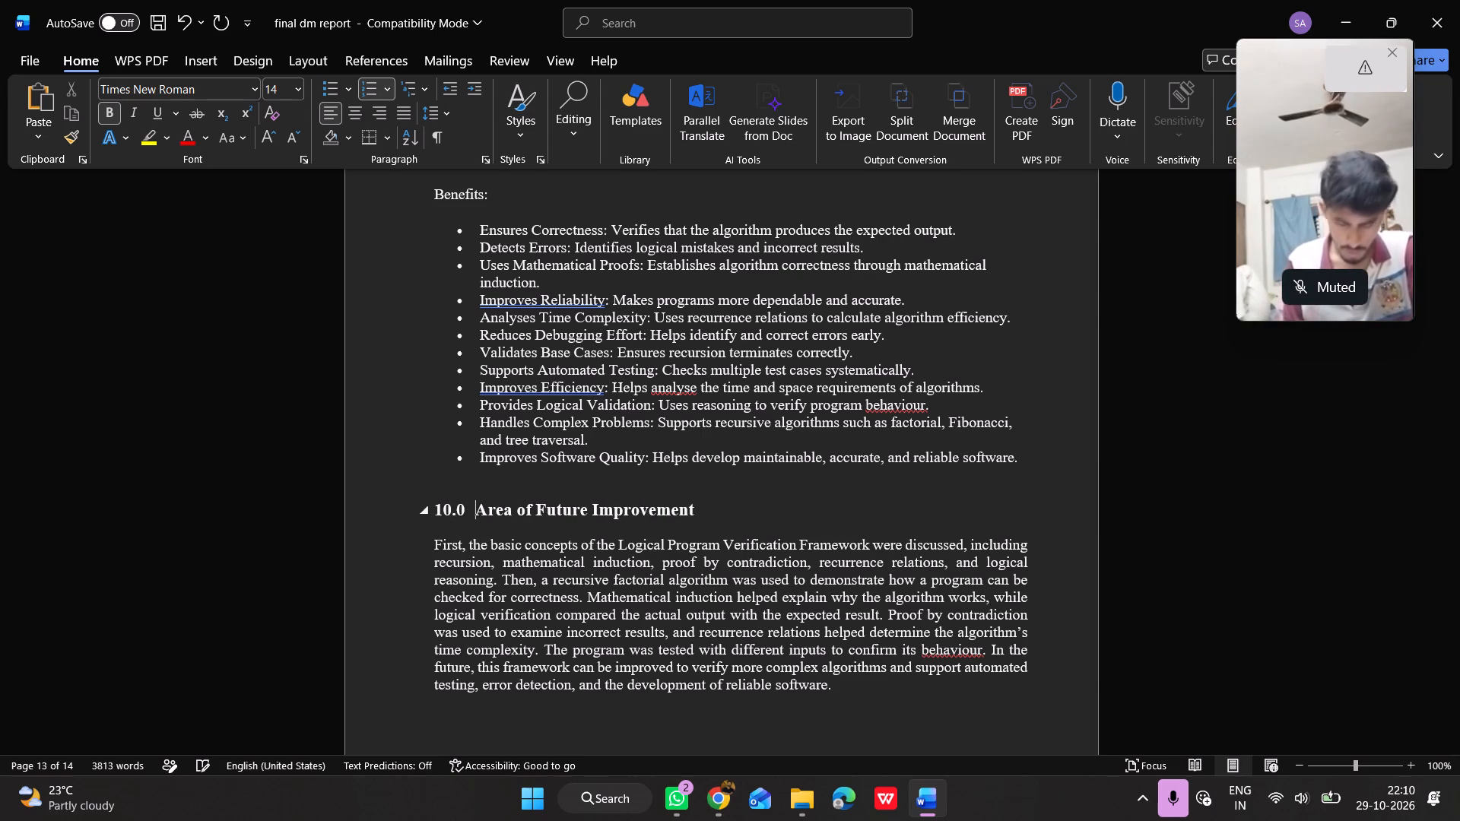
Save the report.
scroll(452, 514, "down", 3)
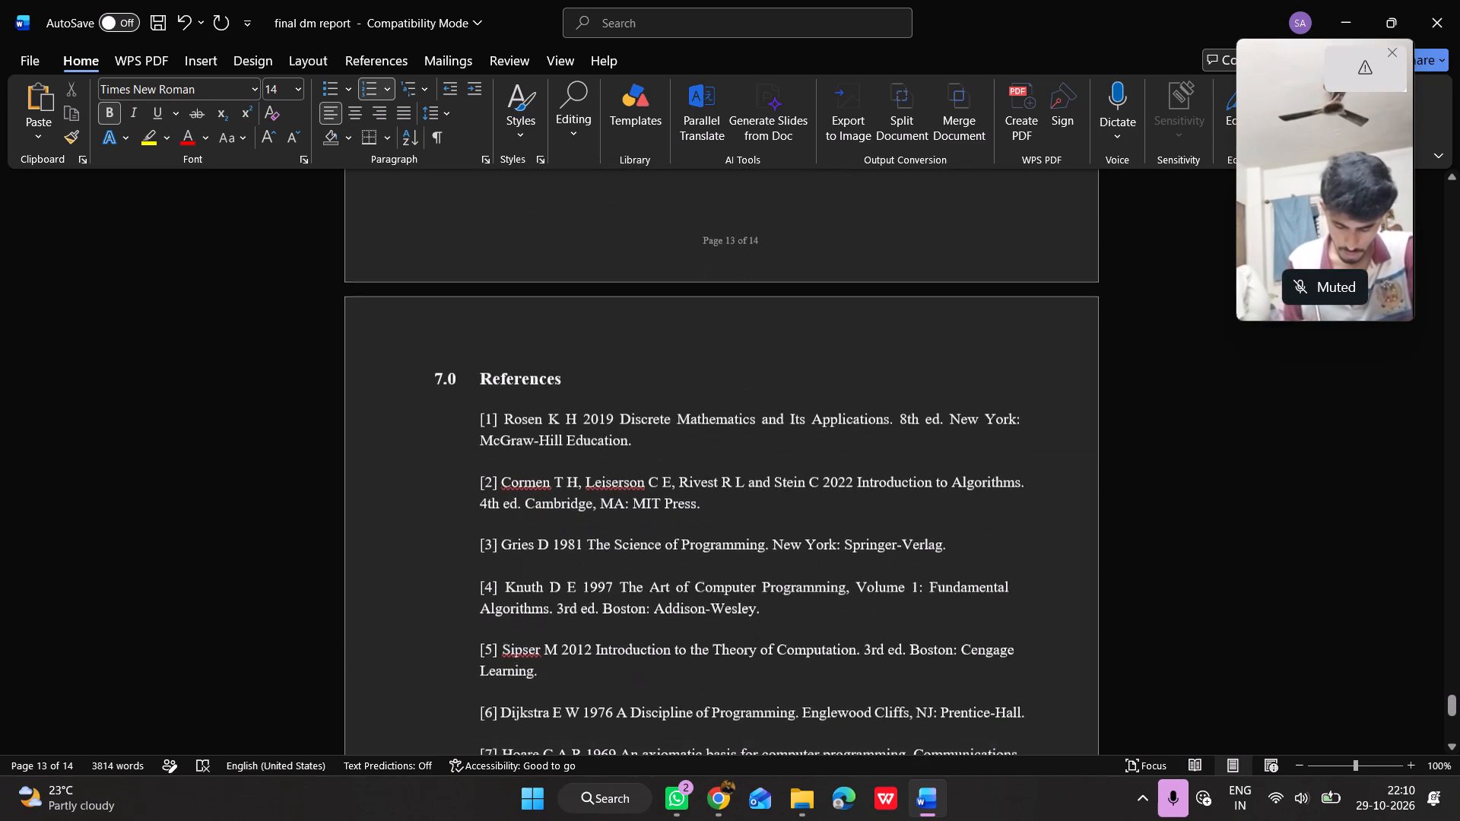
key("ctrl+s")
Replace the automatic number of the References heading with plain-text 11.0, aligned at the margin and followed by spaces.
left_click_drag(458, 369, 436, 369)
key("BackSpace")
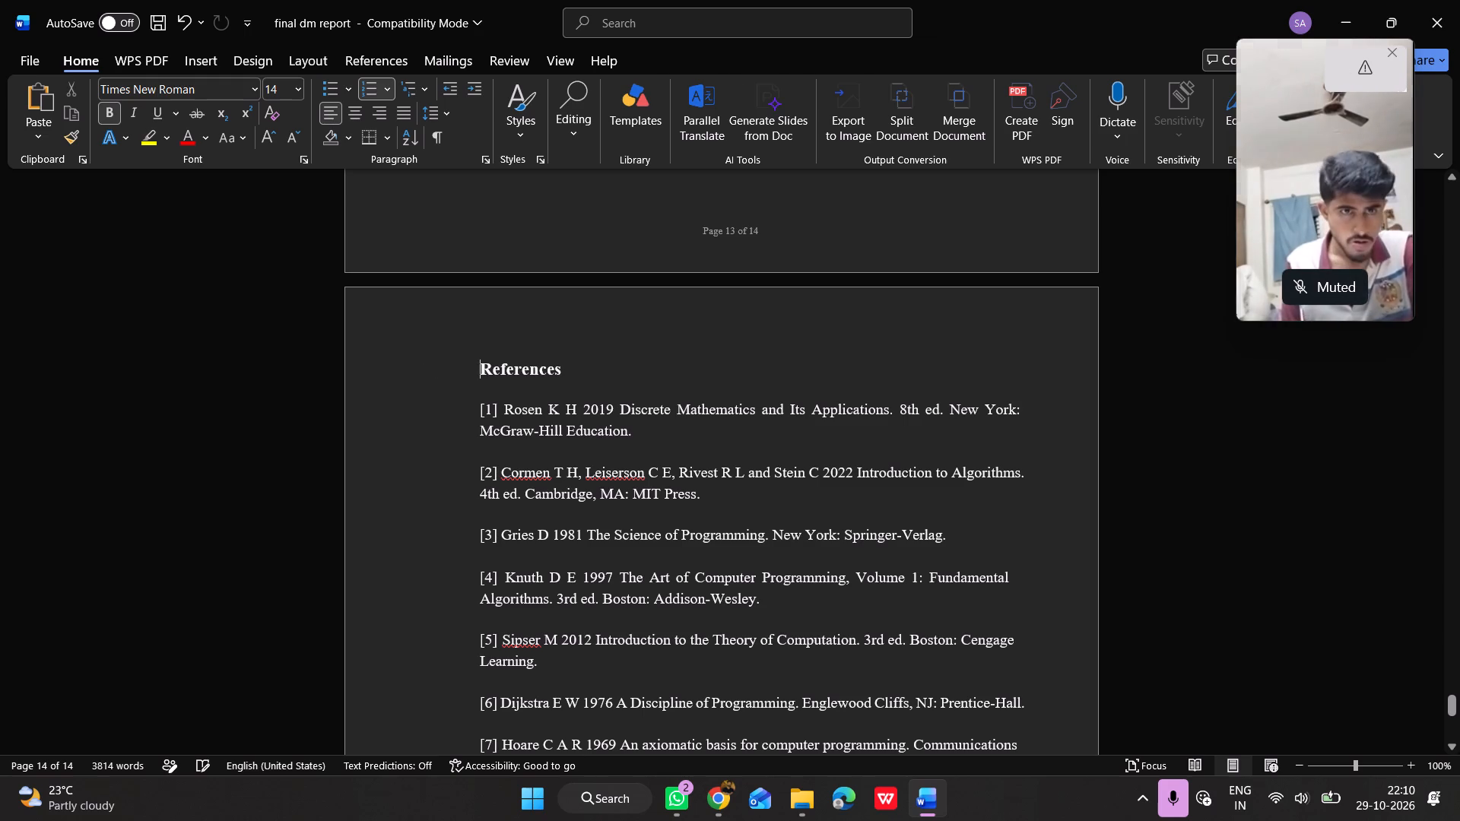
key("BackSpace")
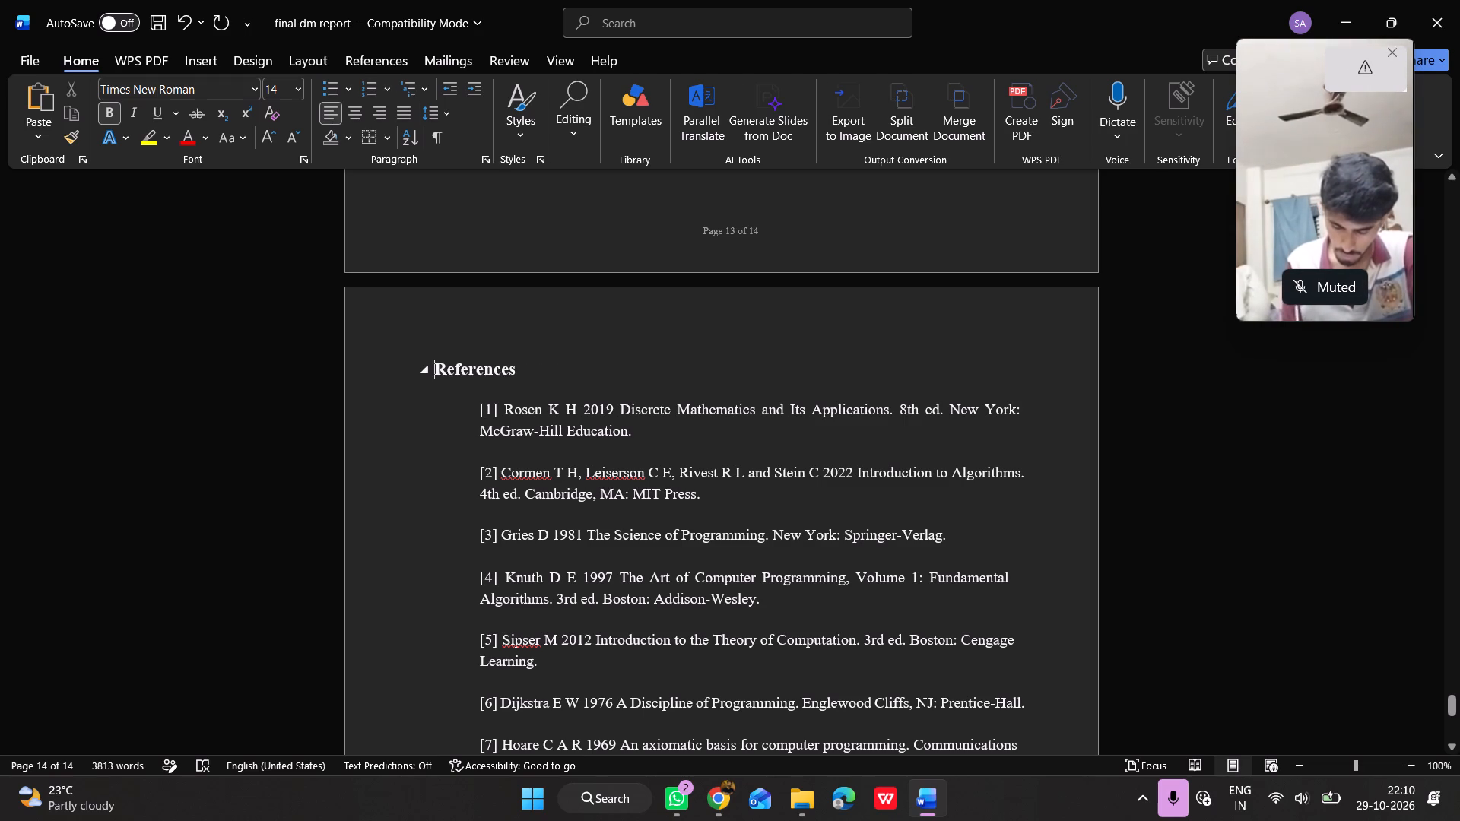
type("11.0")
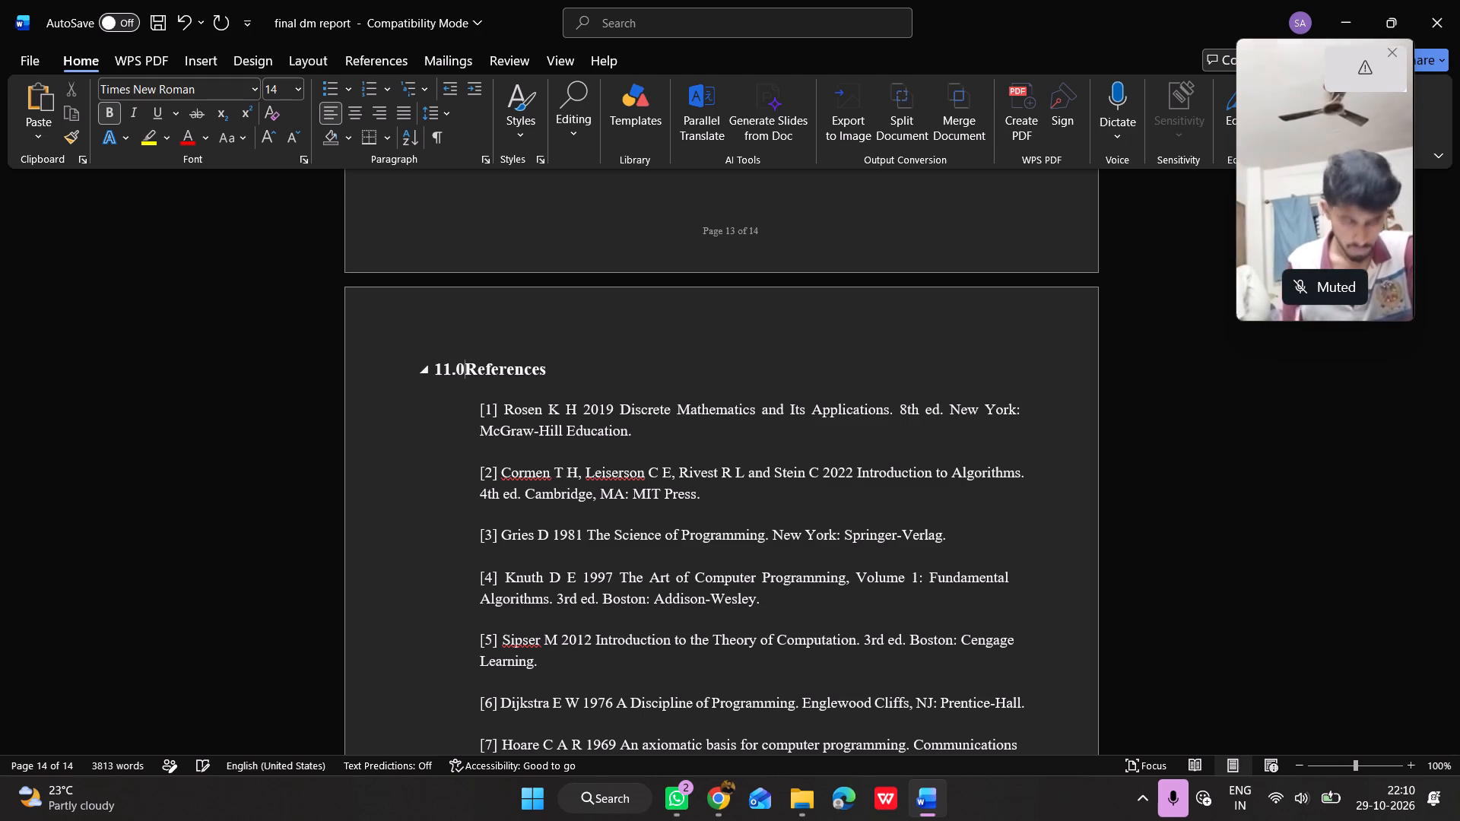
key("space")
key("space")
scroll(554, 359, "down", 1)
key("space")
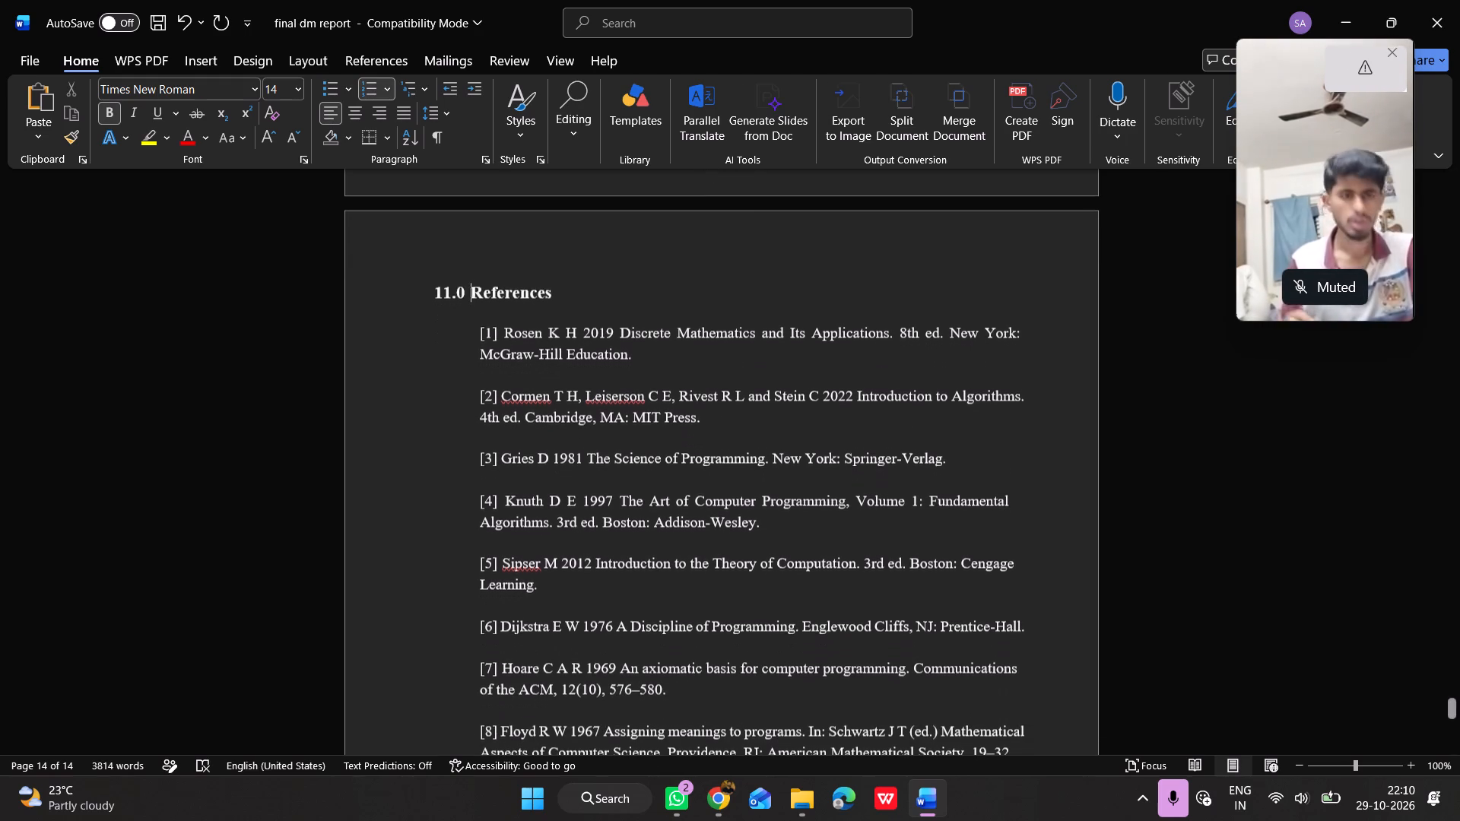
Review the report backwards from the References heading through the Benefits section and code output to the STEP 7 testing code listing.
scroll(554, 359, "up", 4)
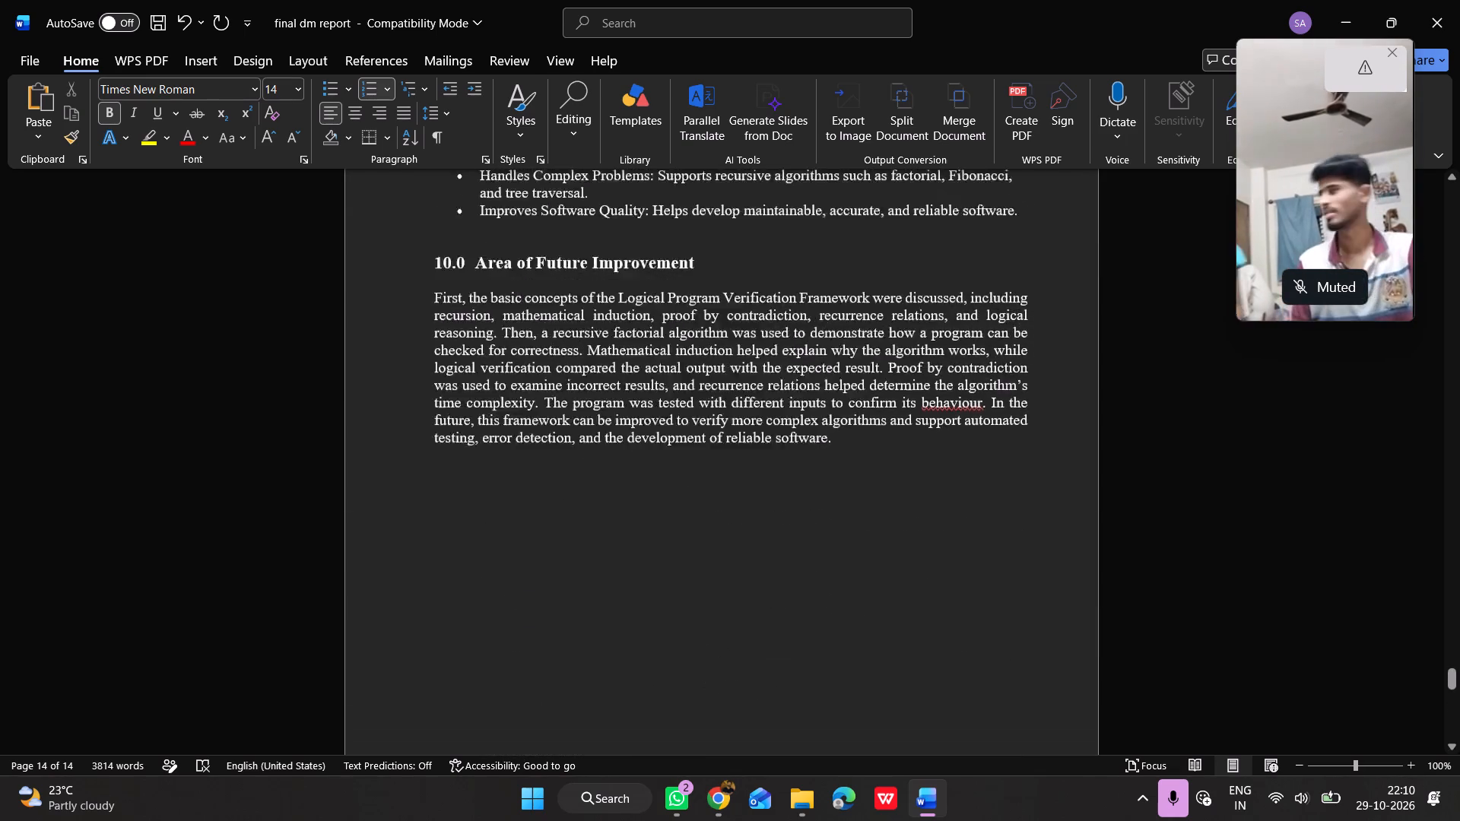
scroll(554, 359, "up", 4)
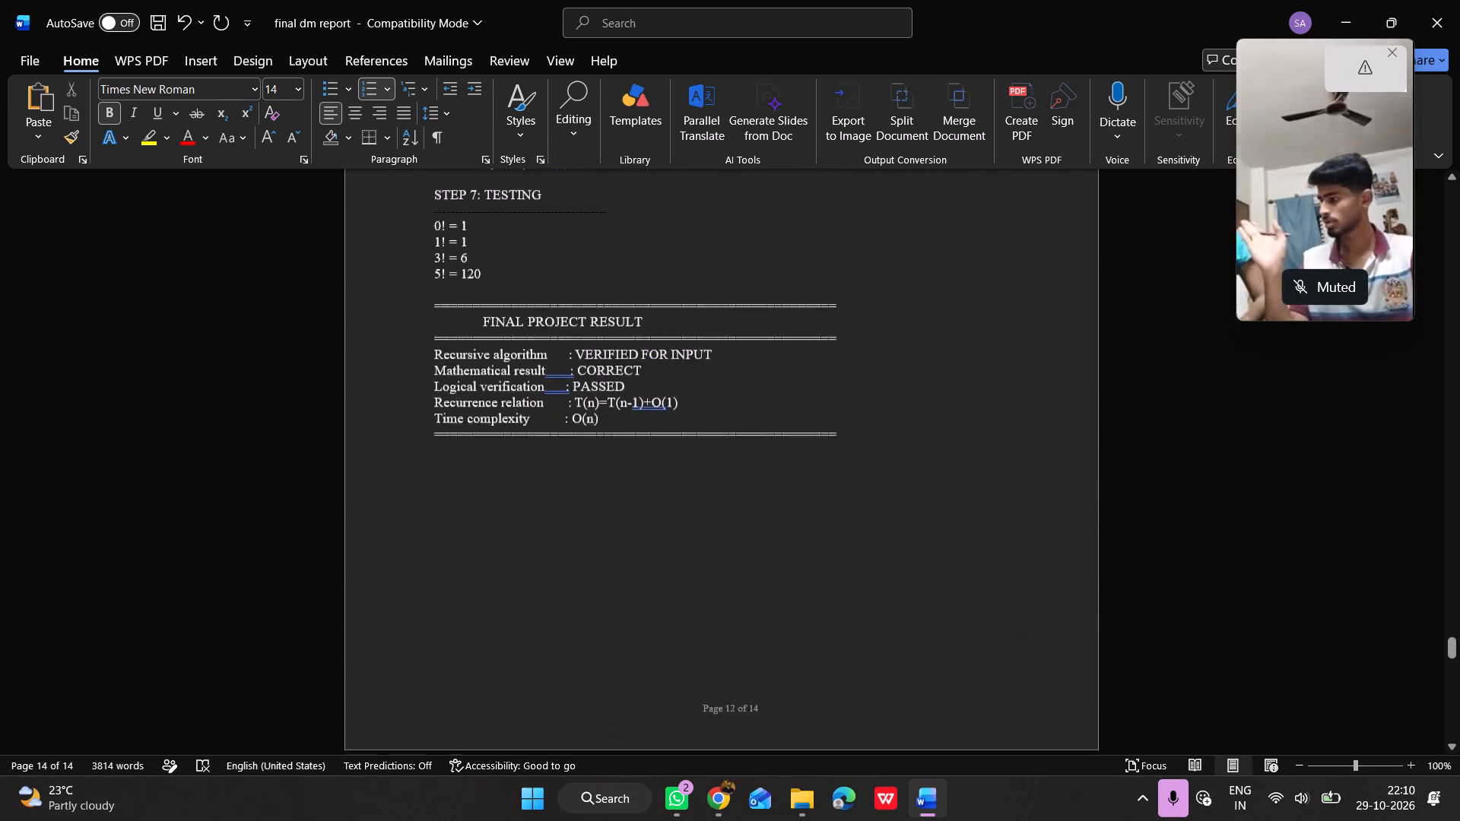
scroll(554, 359, "up", 3)
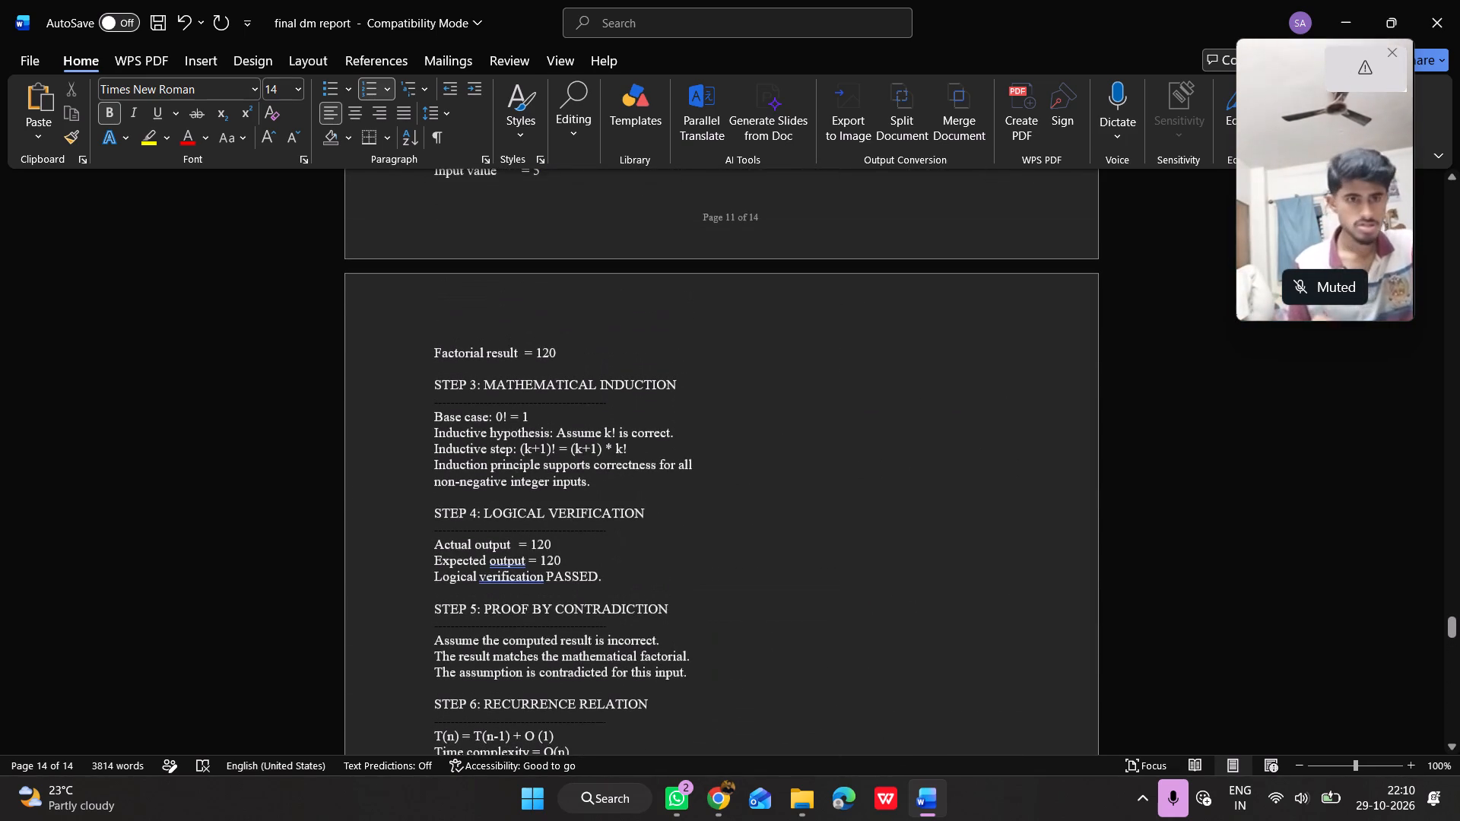
scroll(554, 359, "up", 3)
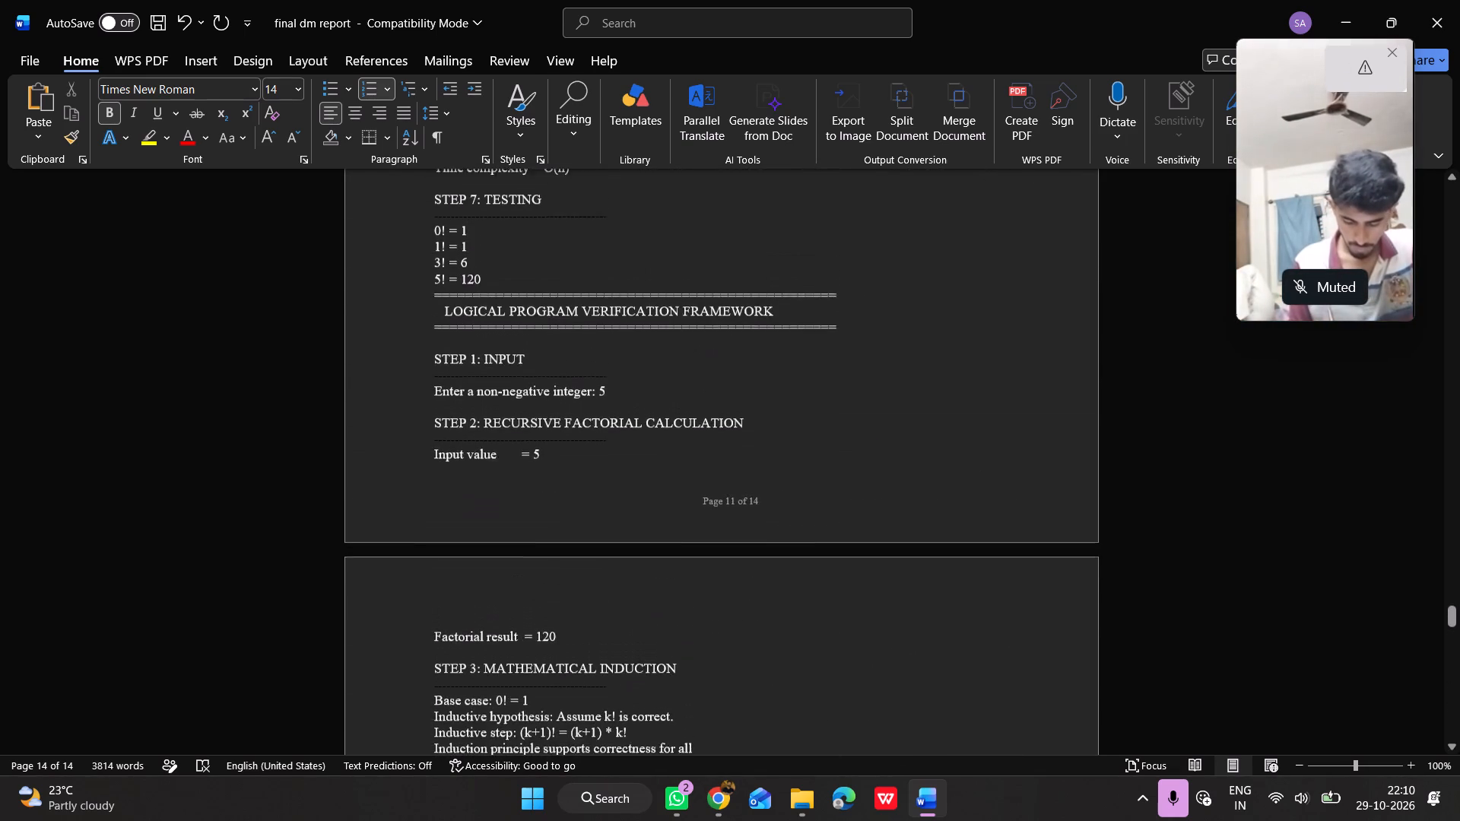
scroll(554, 359, "up", 3)
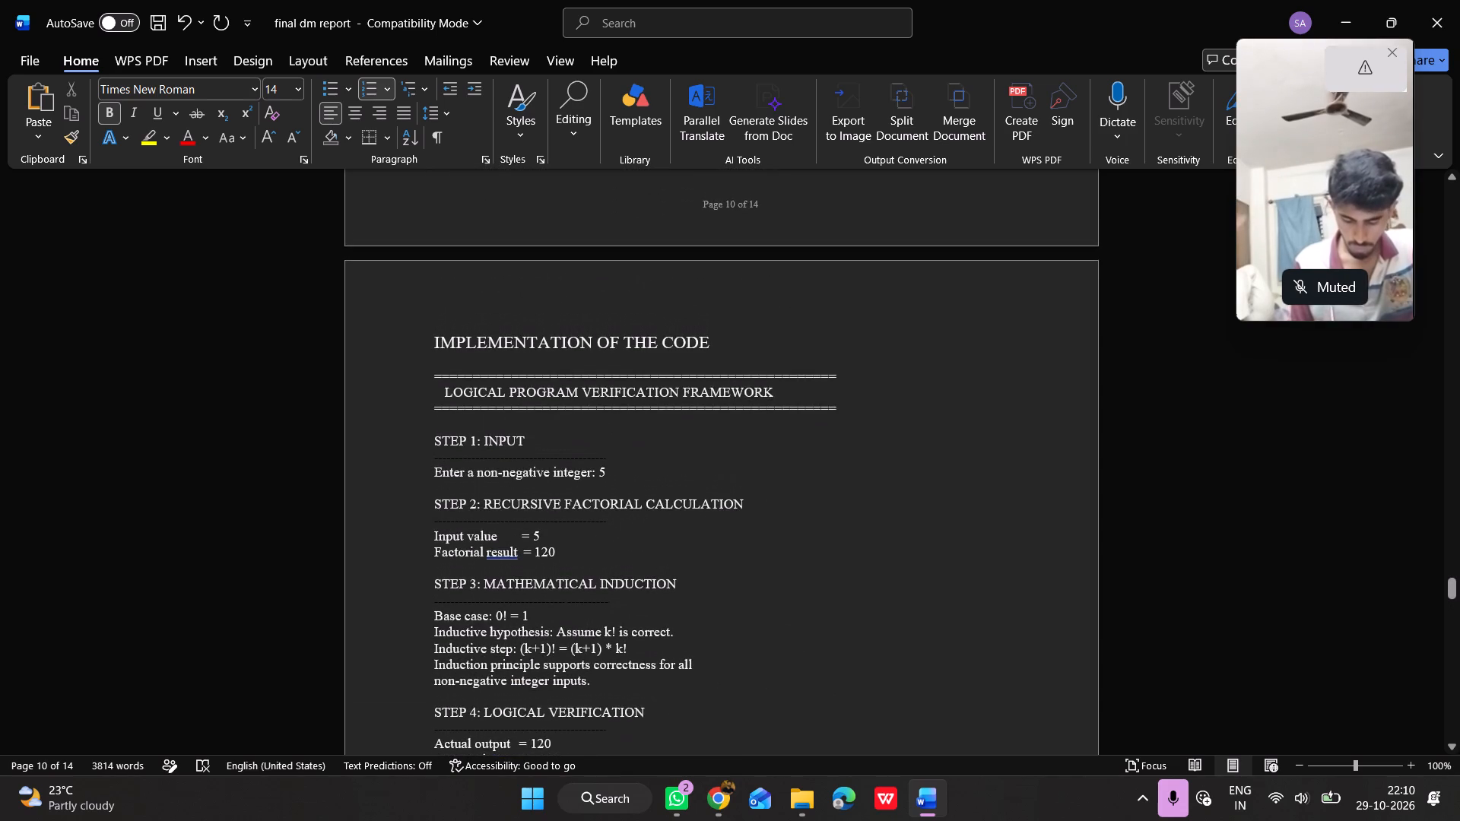
scroll(554, 359, "up", 4)
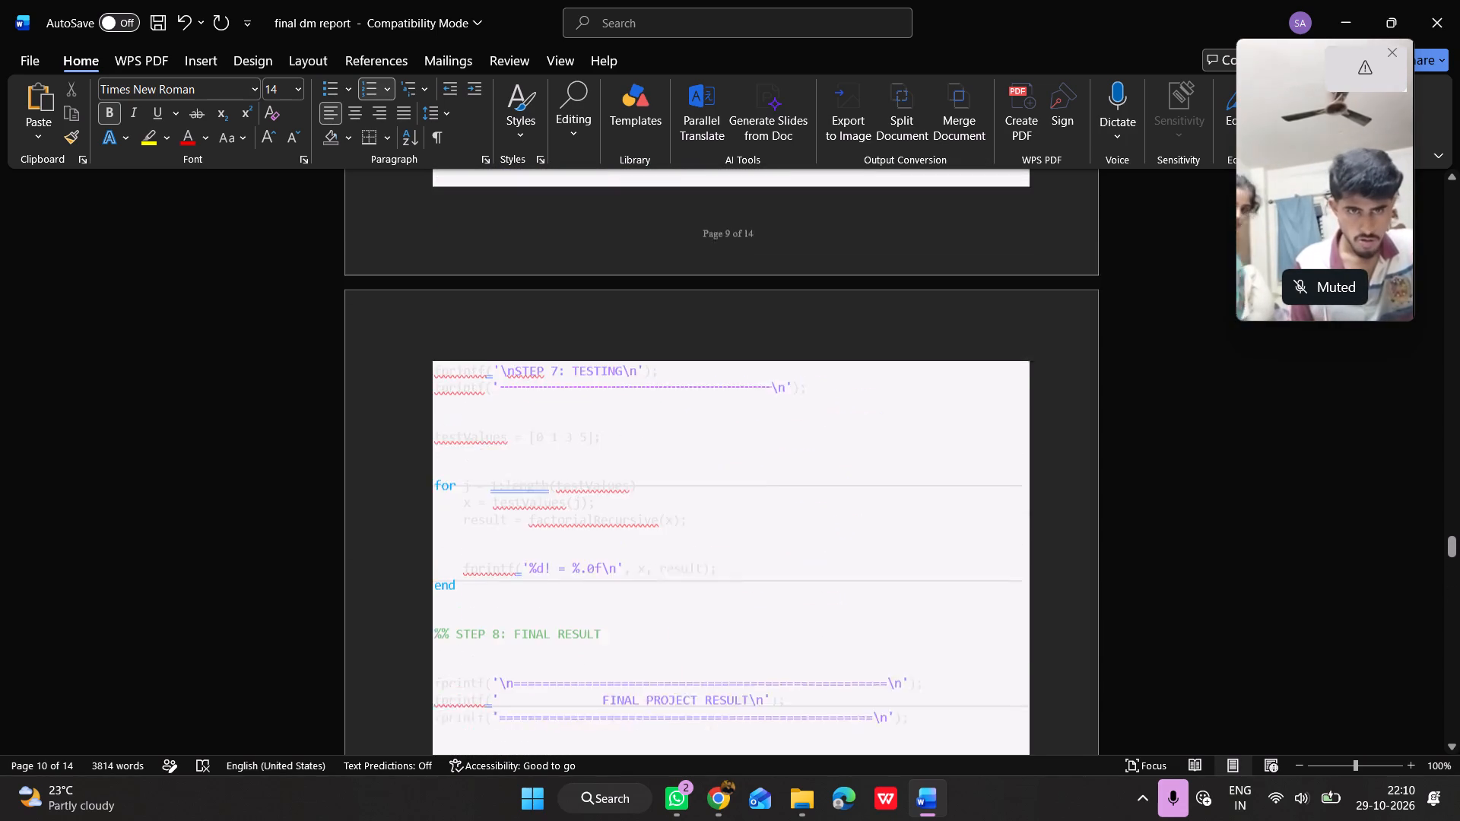
Recheck the pages from the code listing forward through the final project result to the Benefits and Area of Future Improvement sections.
scroll(554, 359, "down", 10)
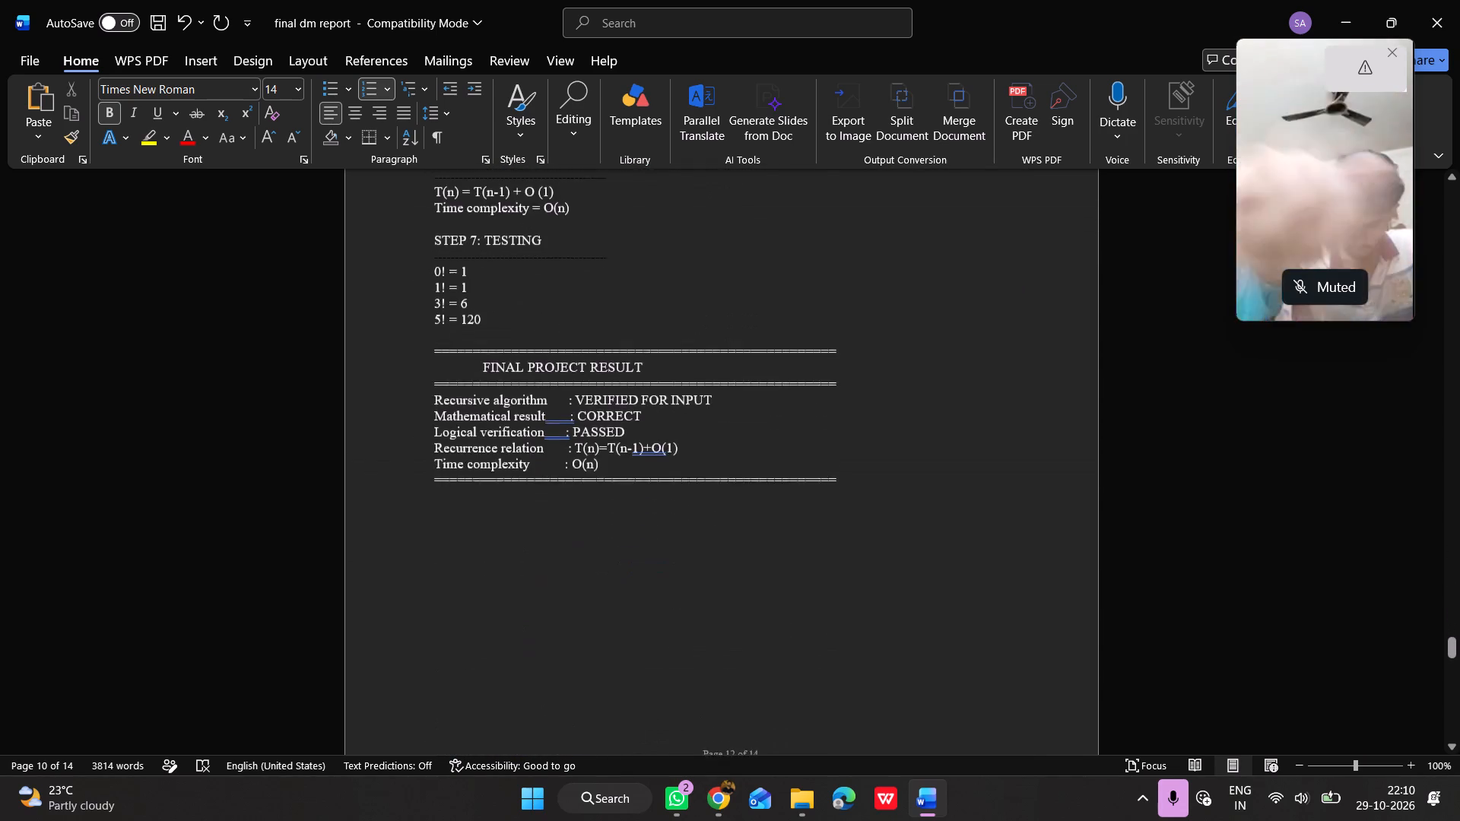
scroll(554, 359, "up", 1)
scroll(554, 359, "down", 2)
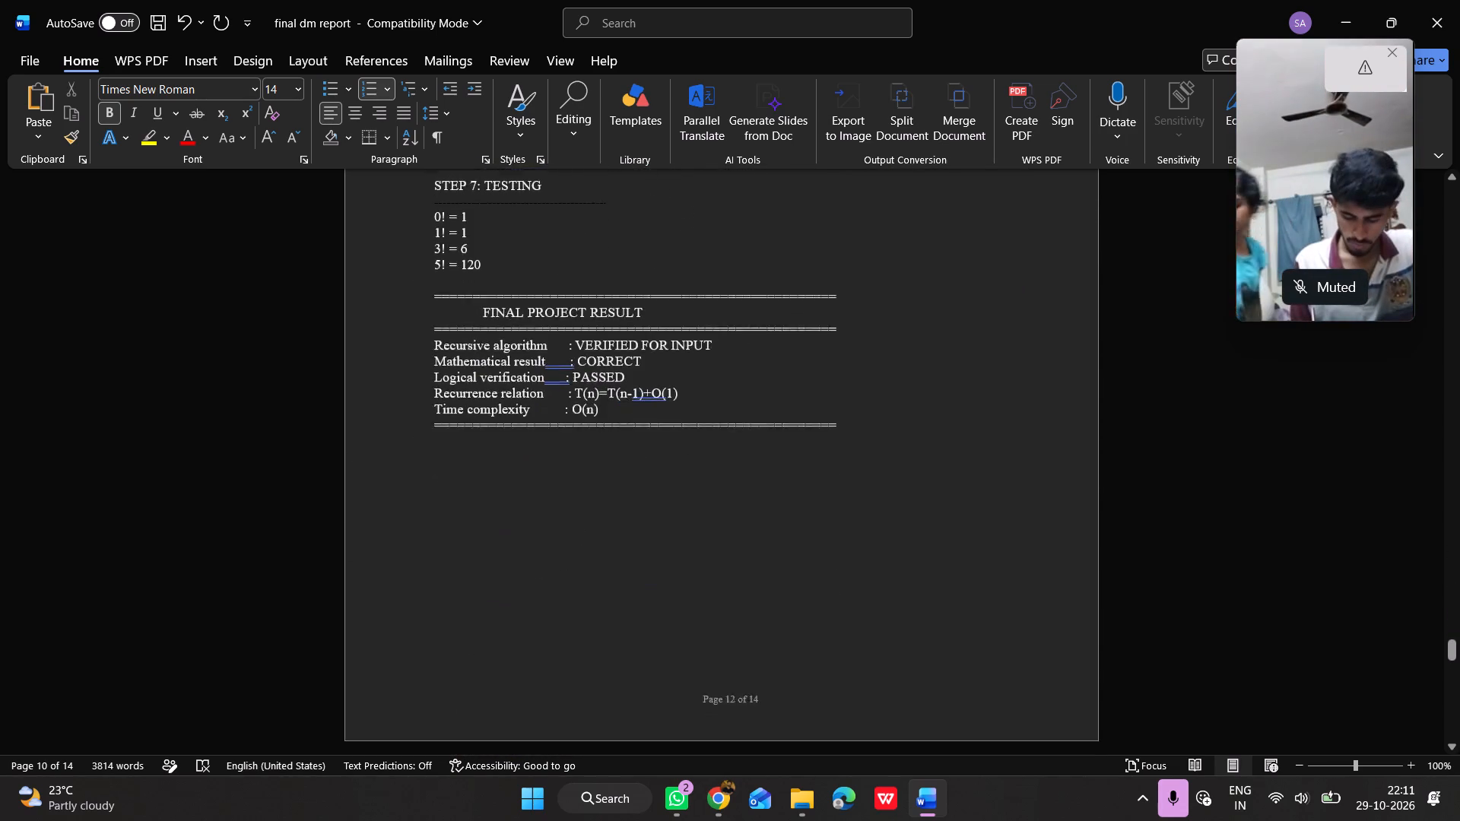
scroll(554, 359, "down", 2)
scroll(554, 359, "up", 3)
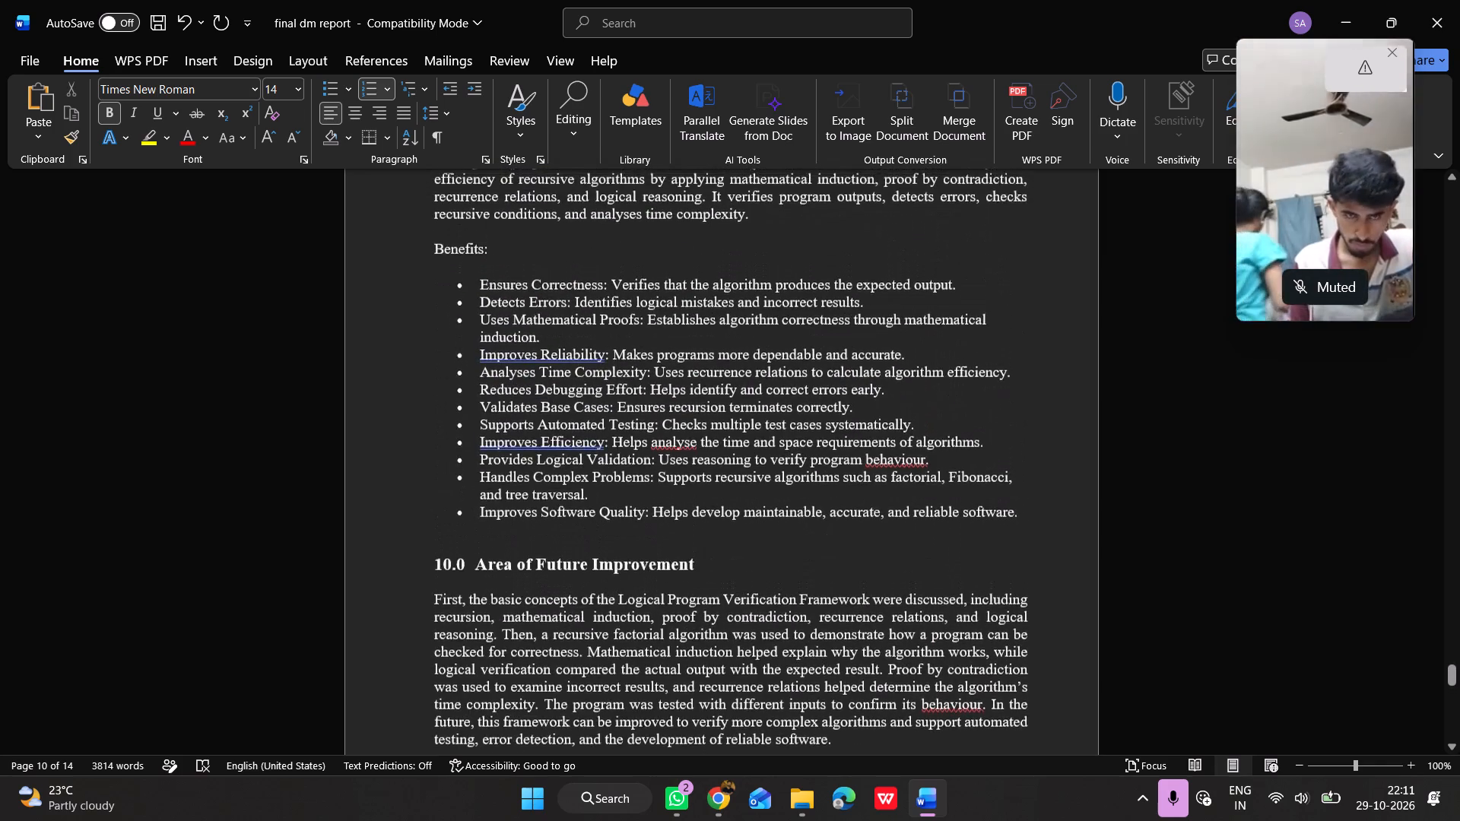
Review the report backwards from the References heading through the Benefits section, testing output and MATLAB code to the opening title and Rationale section.
scroll(554, 359, "down", 3)
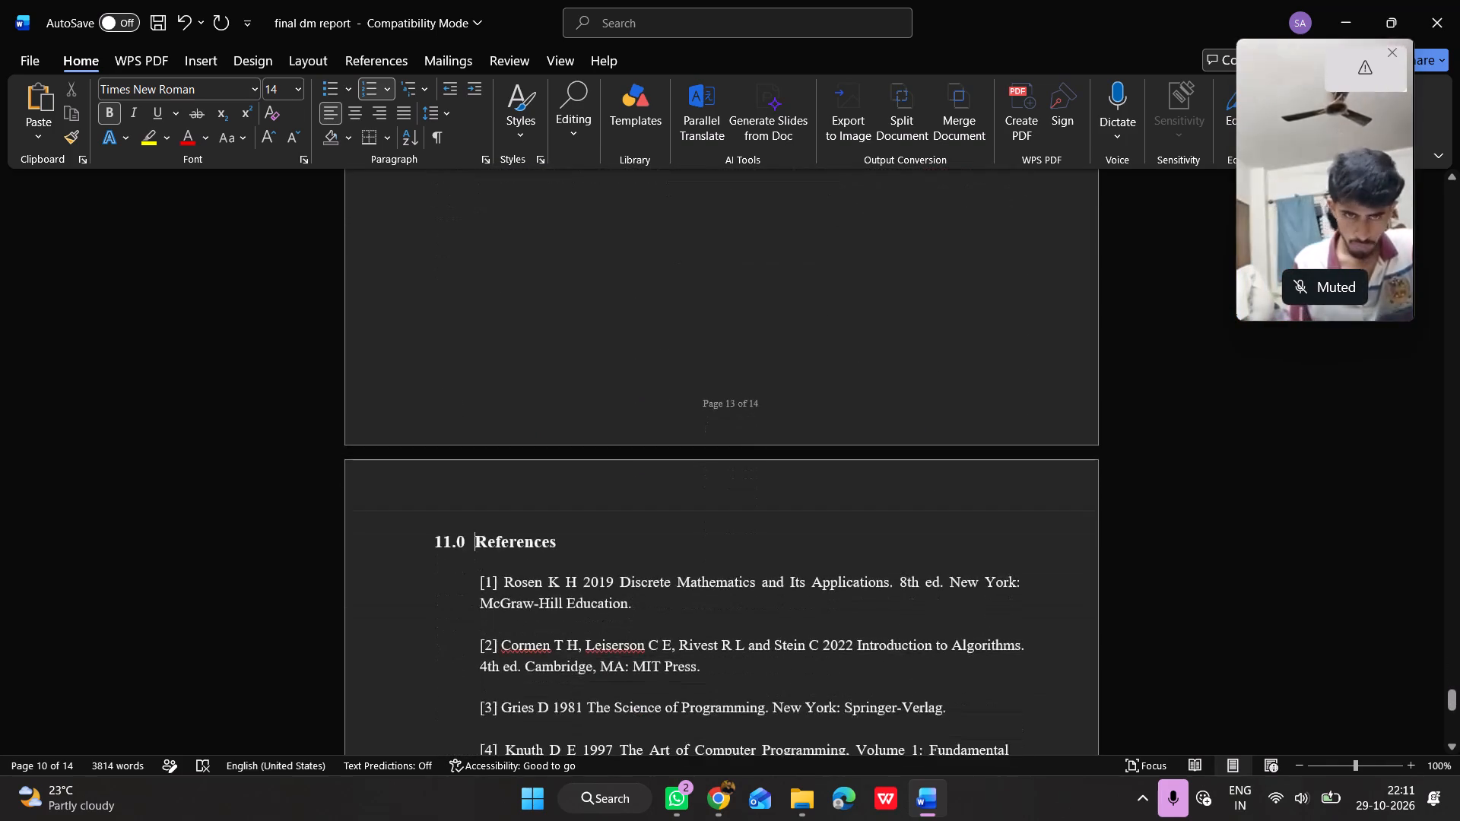
scroll(554, 359, "up", 4)
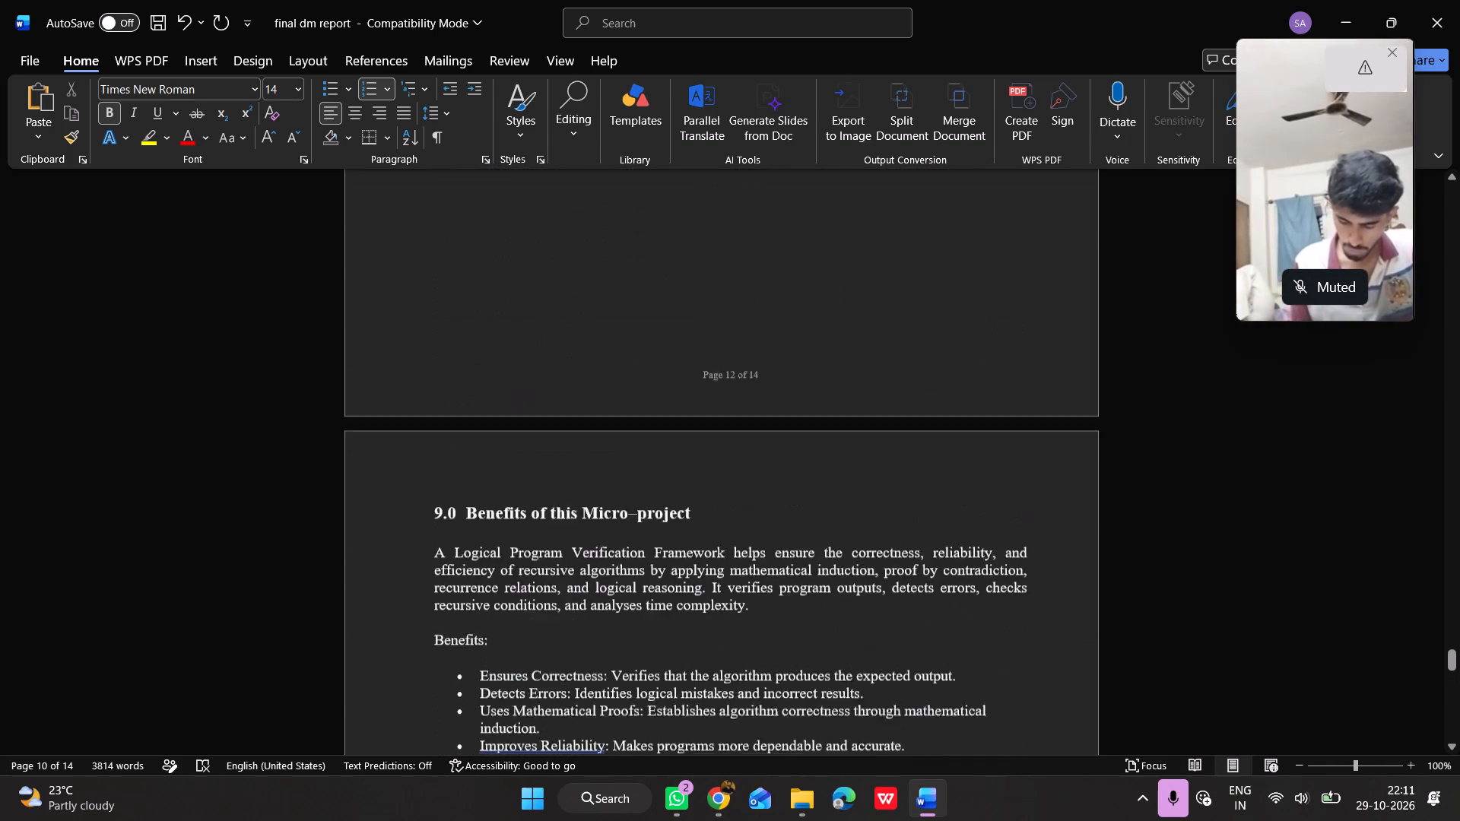
scroll(554, 359, "up", 3)
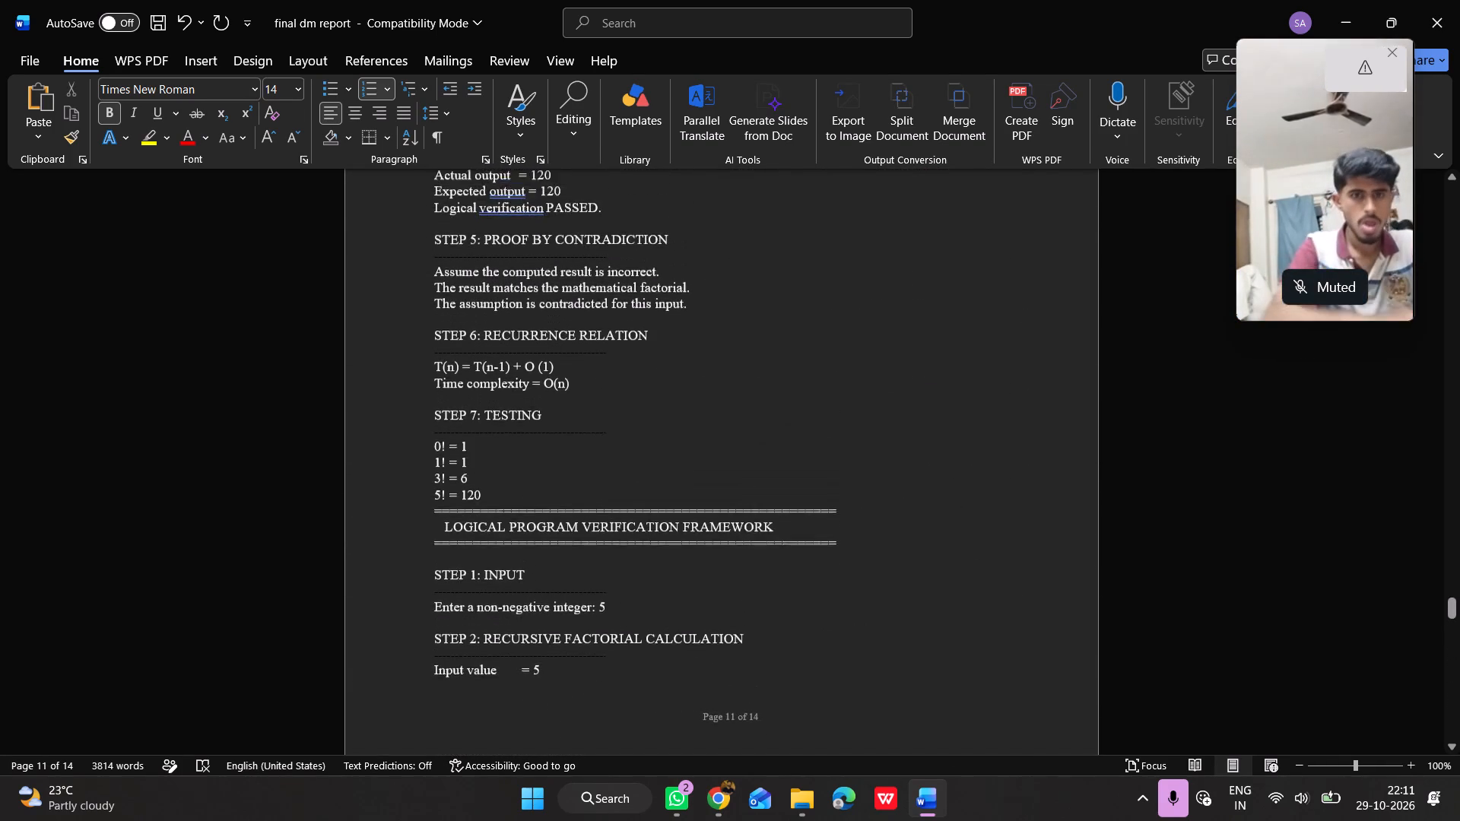
scroll(554, 359, "up", 5)
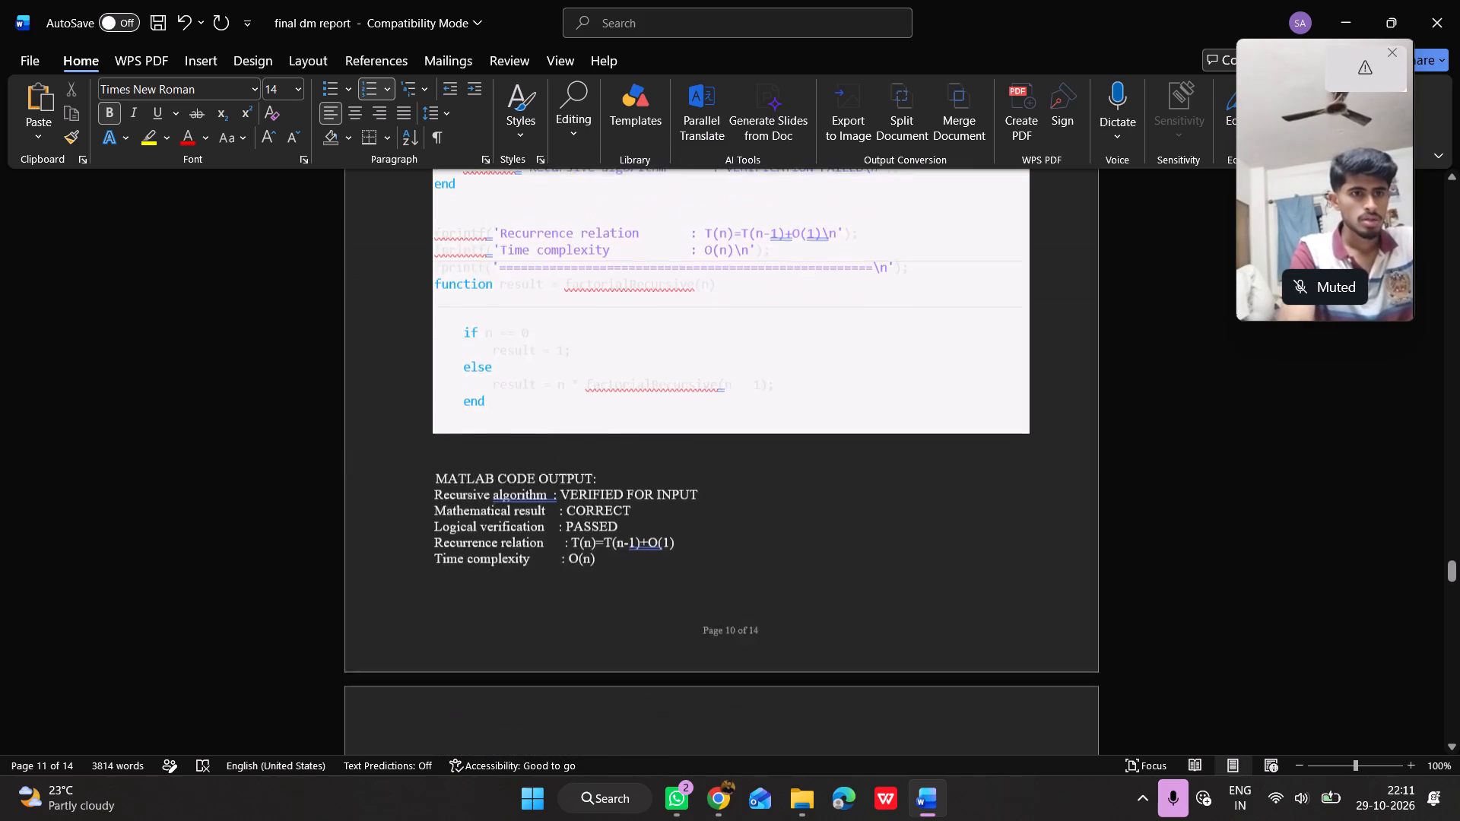
scroll(554, 359, "up", 13)
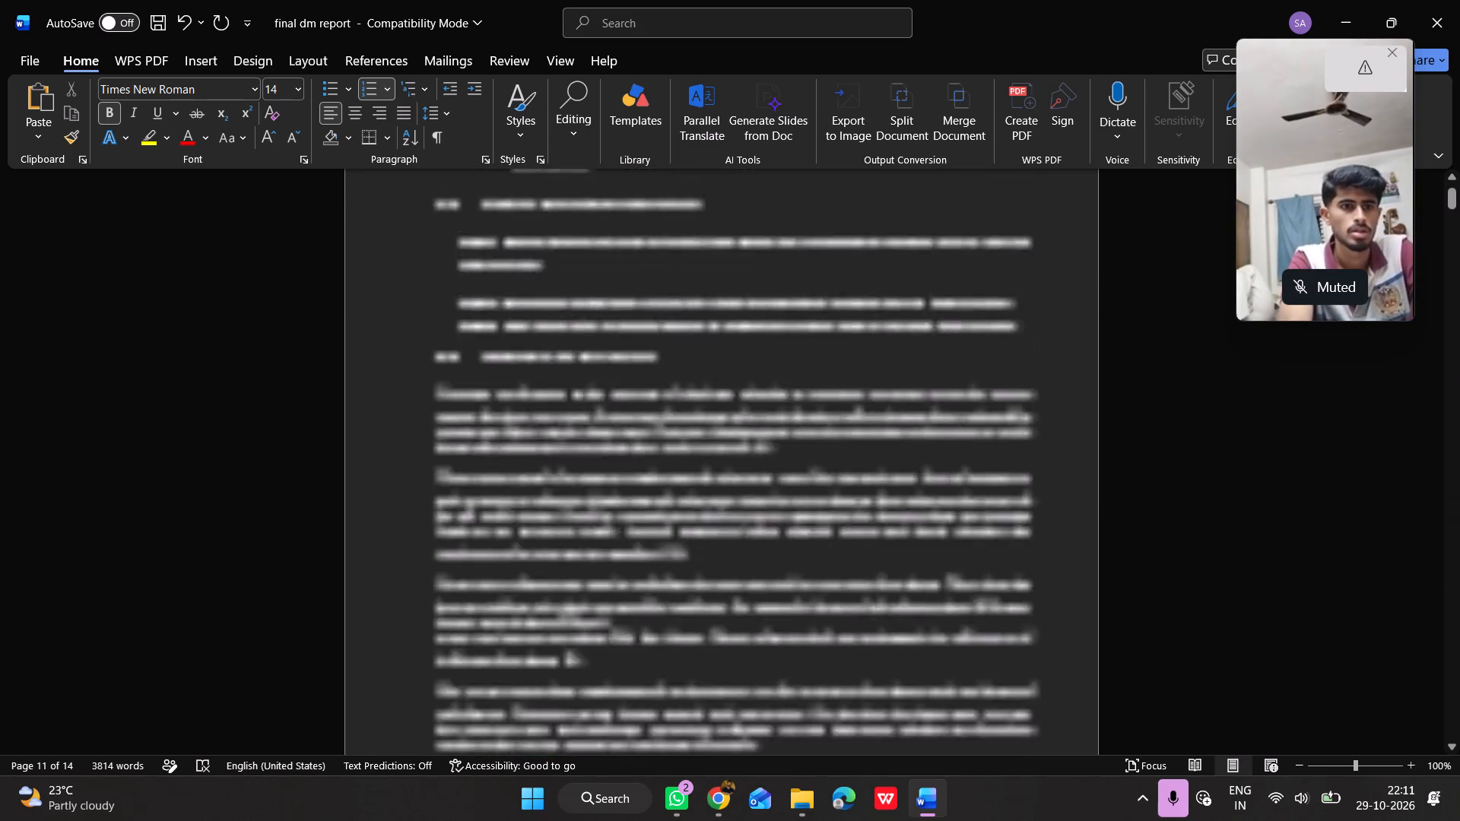
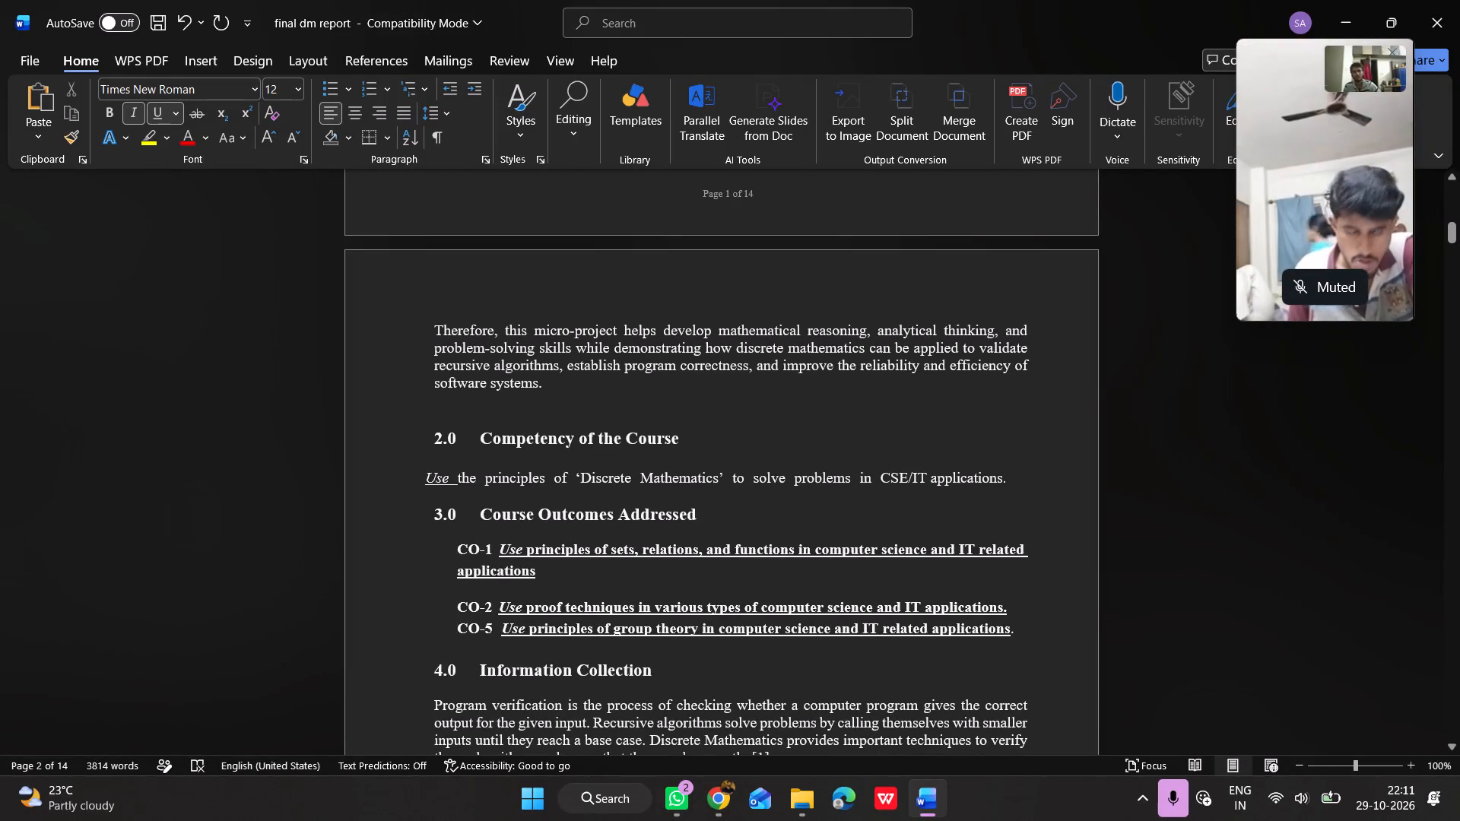
Adjust the spacing before "Use" in the Competency of the Course sentence, leaving one added leading space.
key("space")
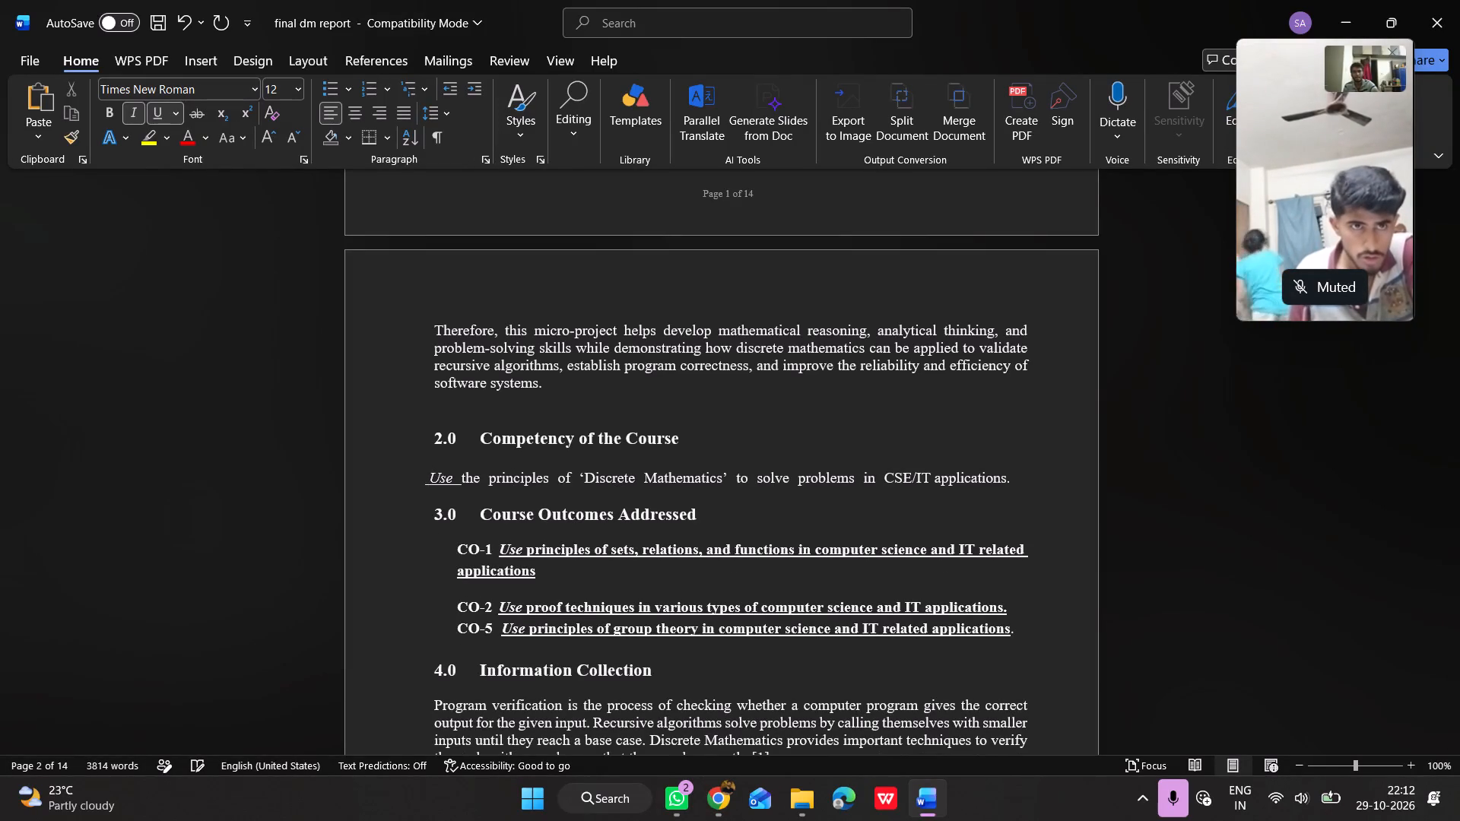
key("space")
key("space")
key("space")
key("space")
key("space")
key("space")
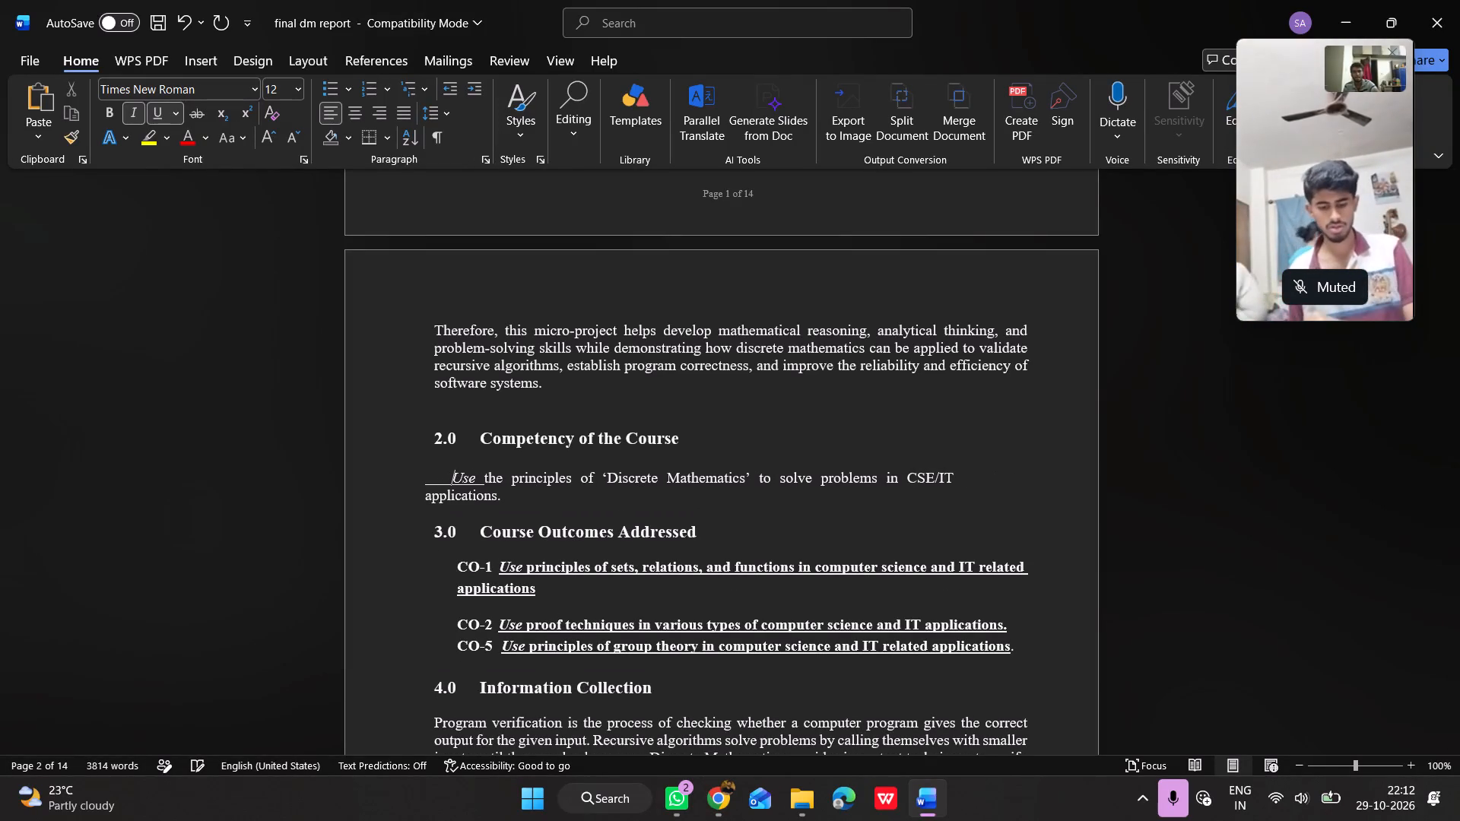
key("BackSpace")
key("BackSpace")
key("BackSpace")
key("BackSpace")
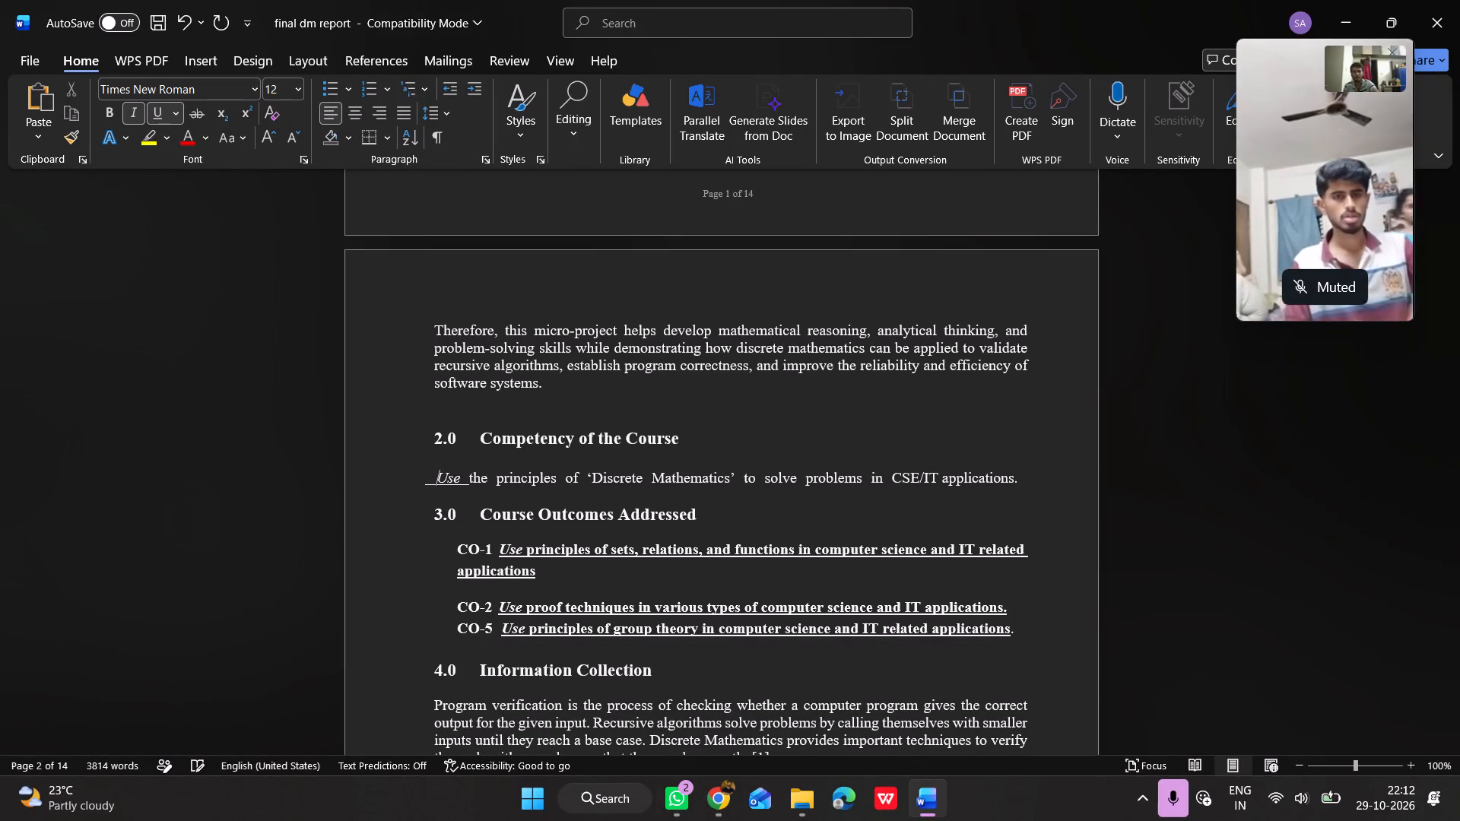
key("BackSpace")
key("BackSpace")
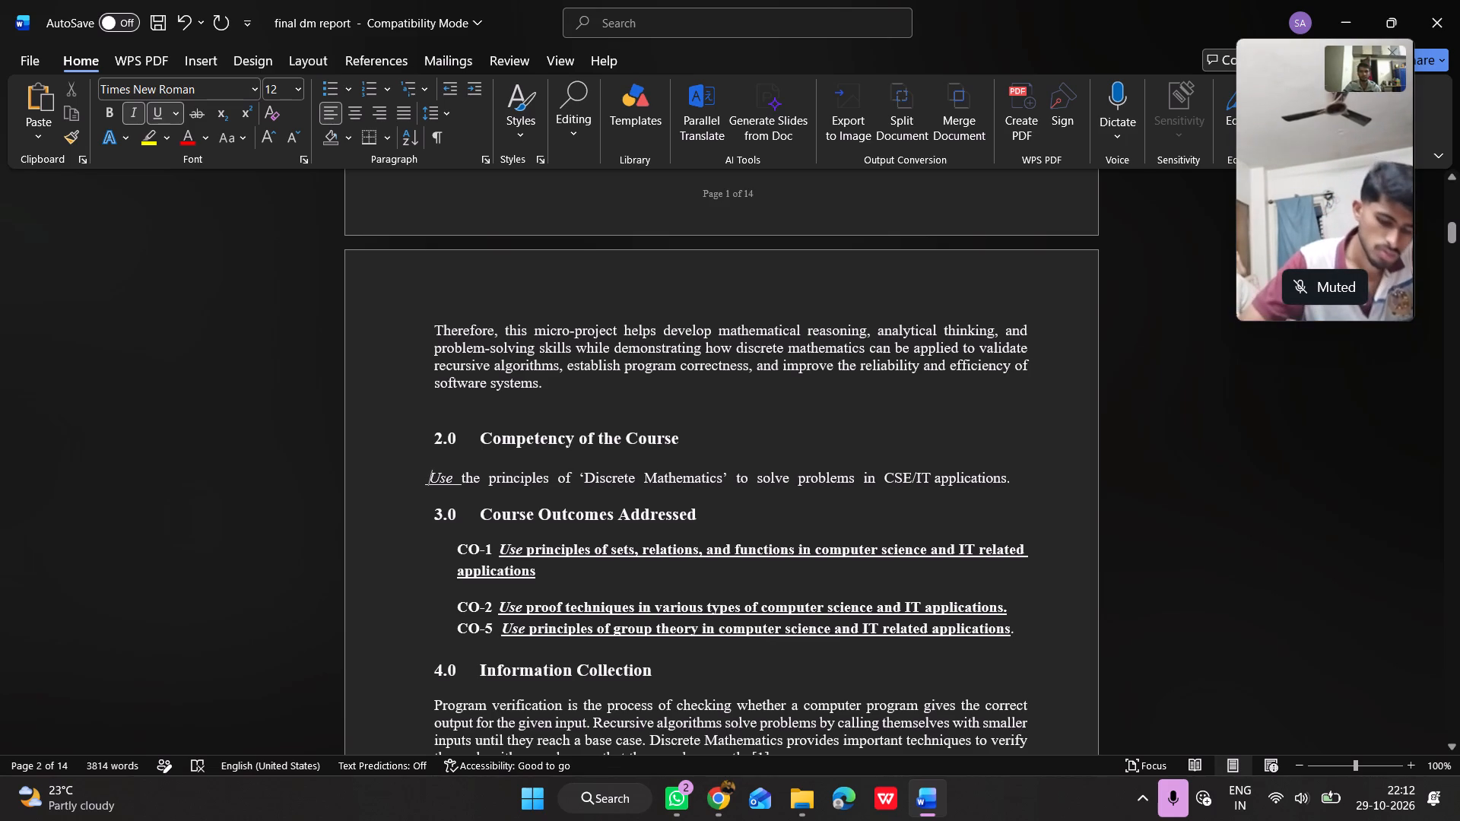
Replace the underlined gap after "Use" in the Competency of the Course sentence with two plain, non-underlined spaces.
left_click_drag(462, 480, 428, 476)
left_click(487, 443)
left_click(468, 494)
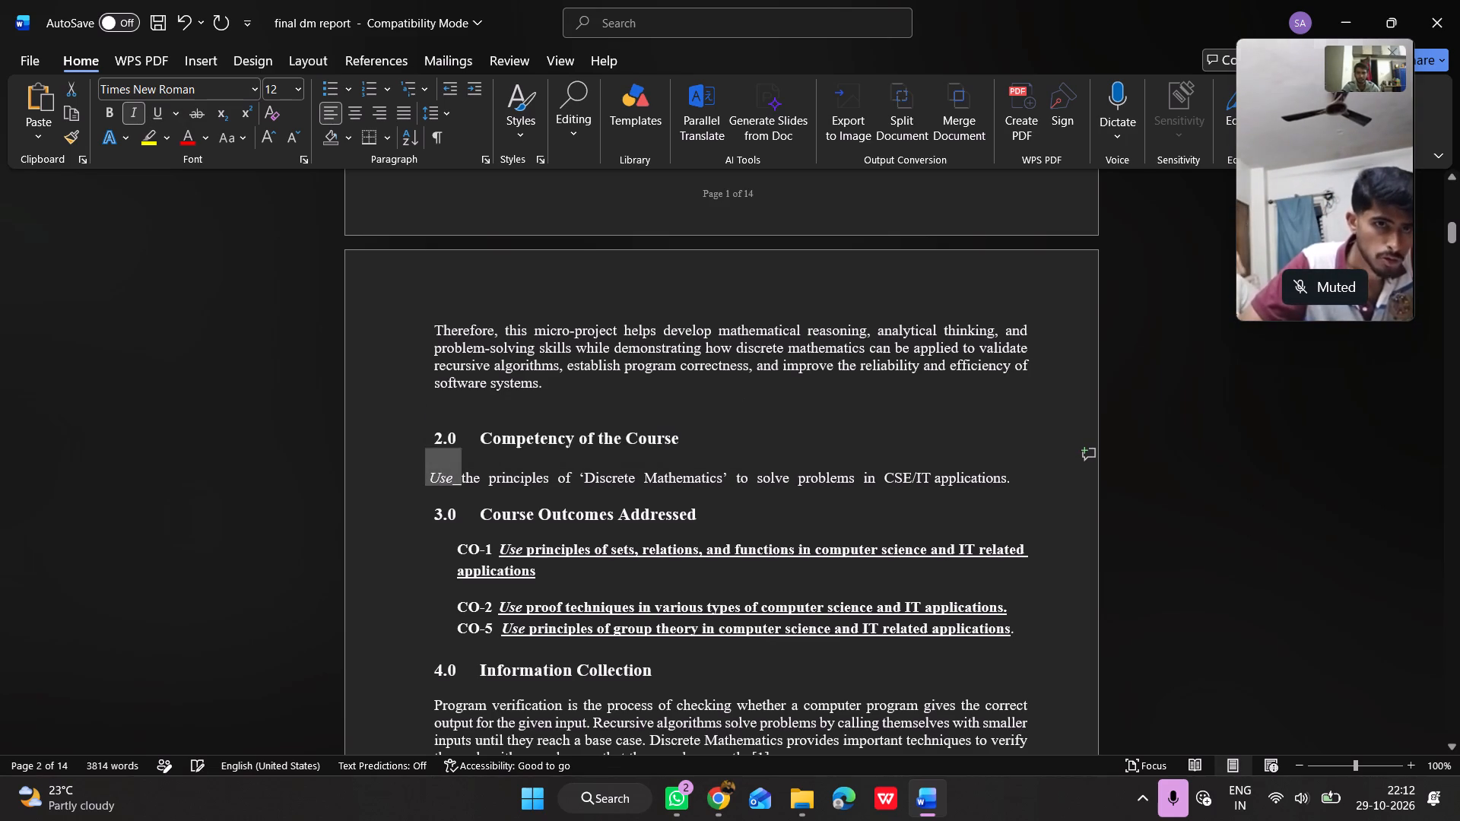
left_click(462, 483)
key("BackSpace")
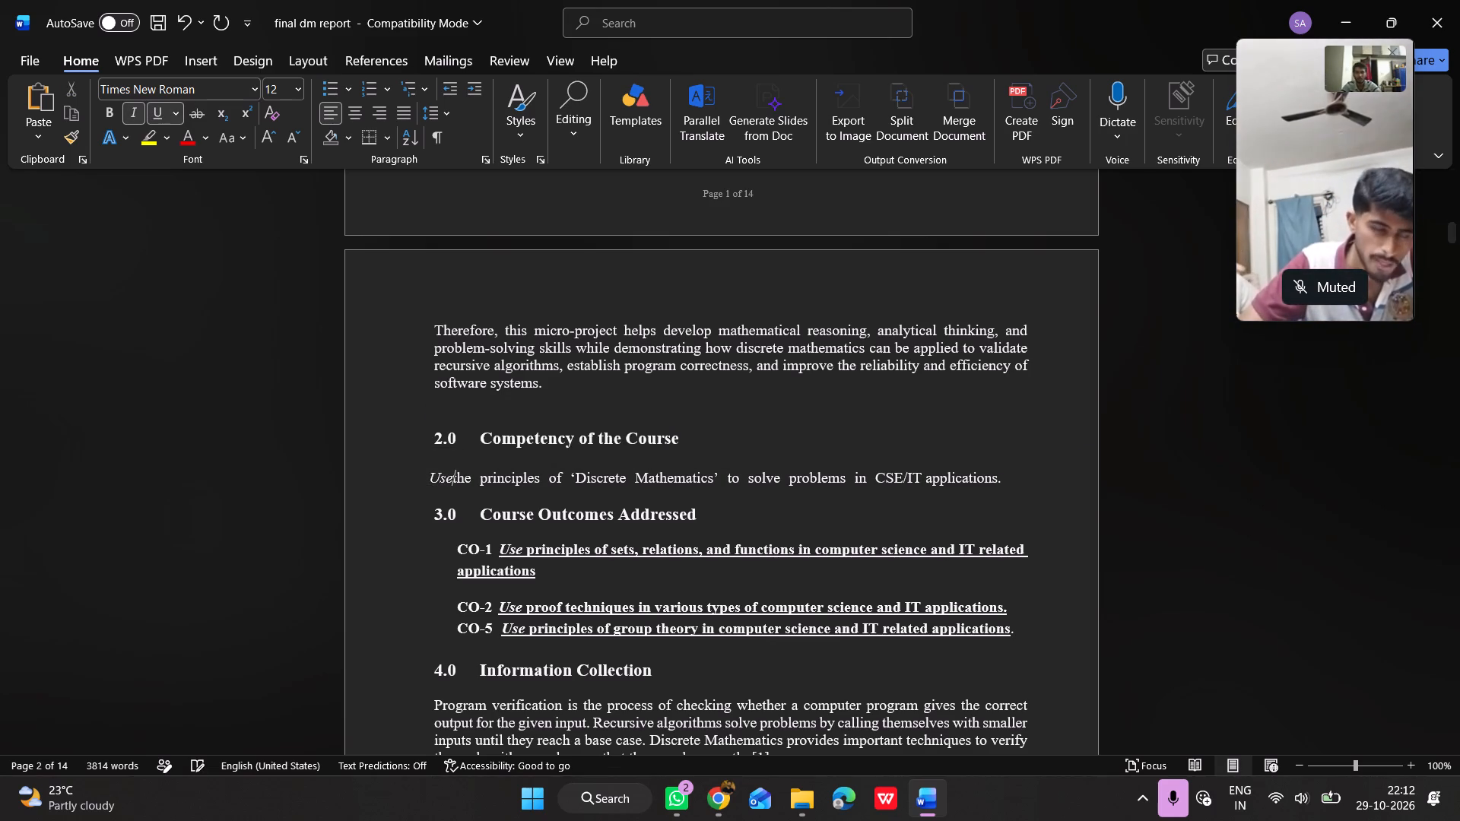
key("Left")
key("Left")
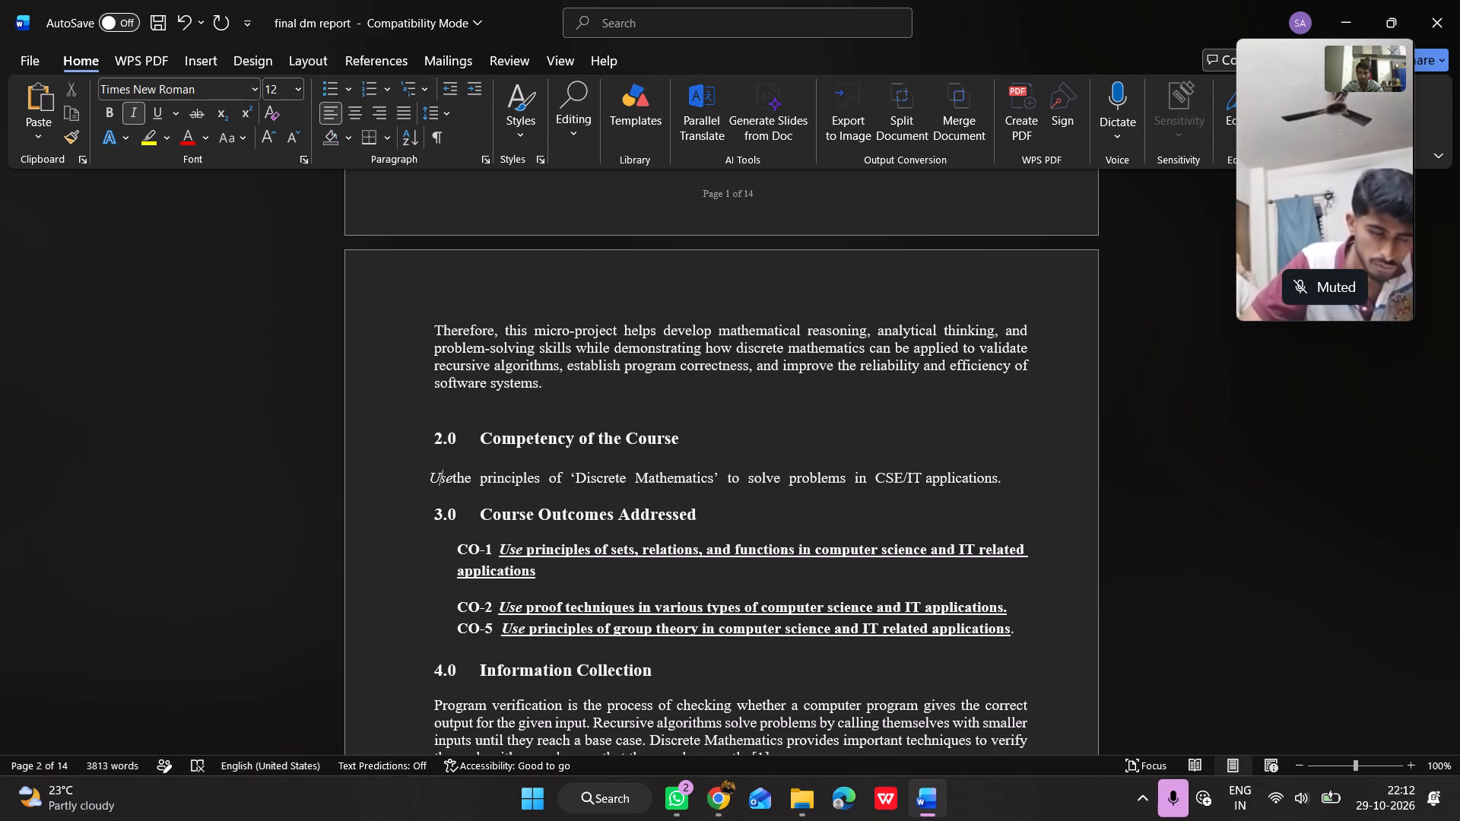
key("Right")
key("Right")
key("space")
key("space")
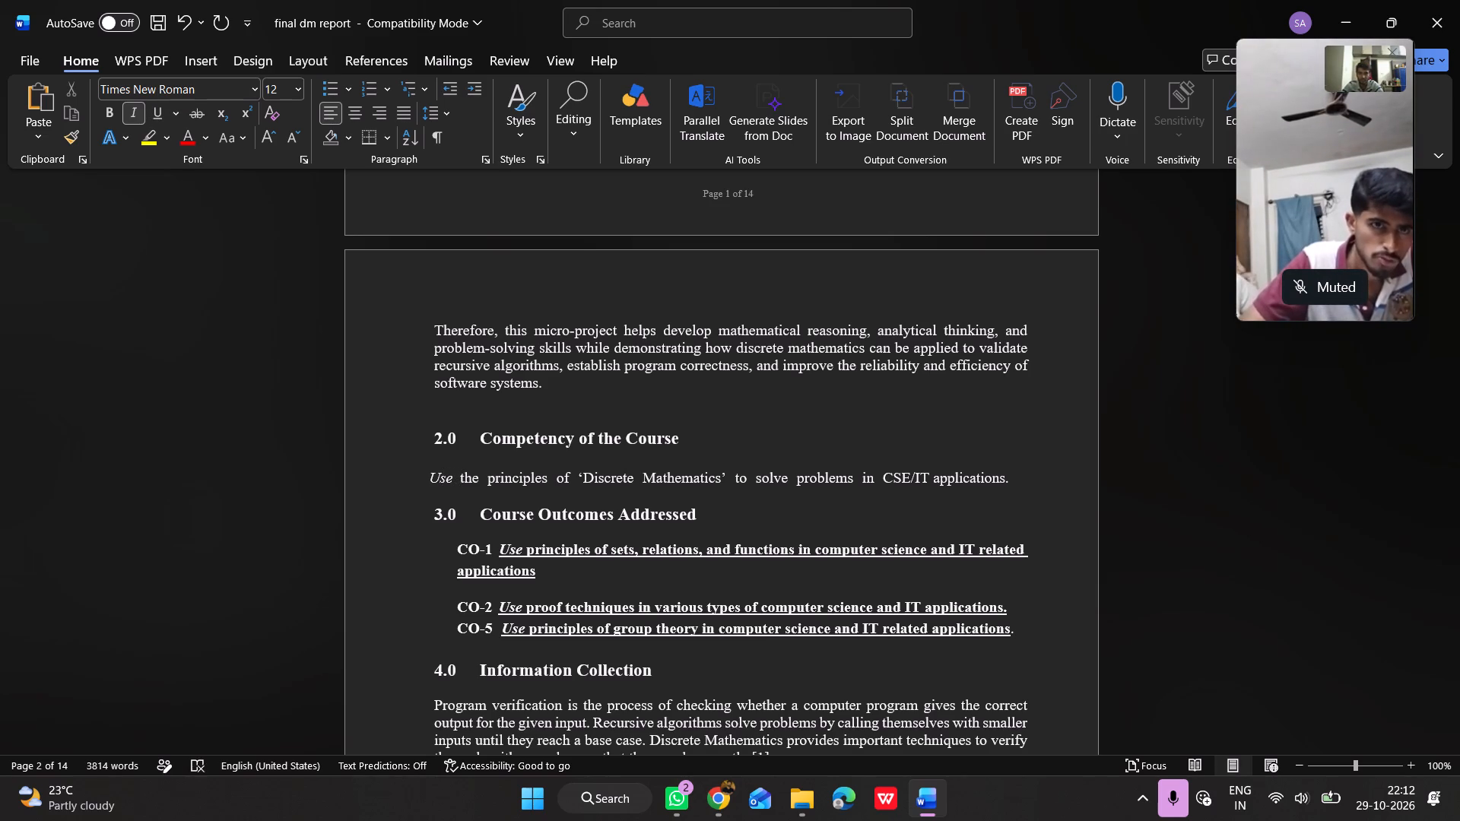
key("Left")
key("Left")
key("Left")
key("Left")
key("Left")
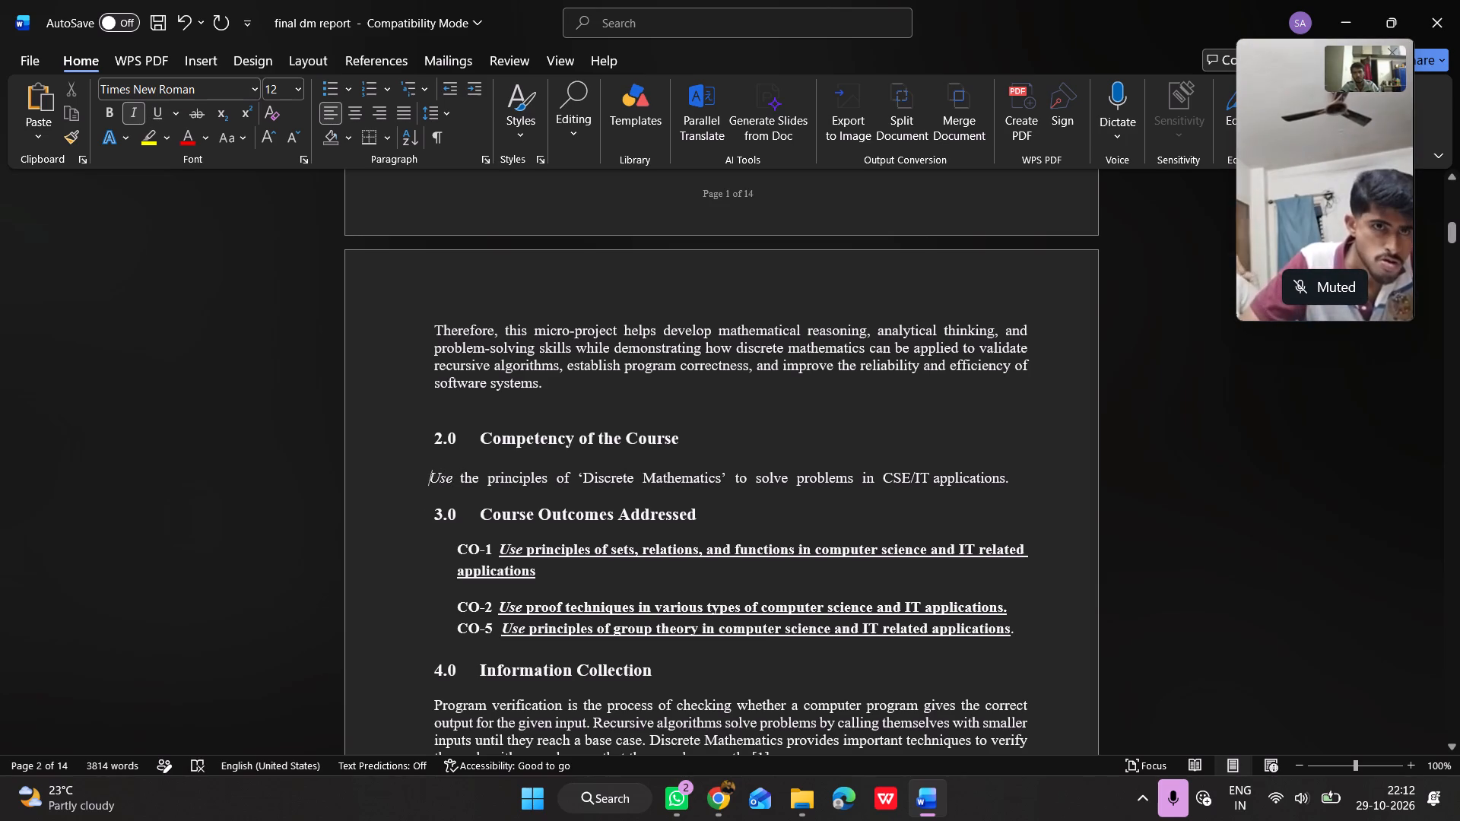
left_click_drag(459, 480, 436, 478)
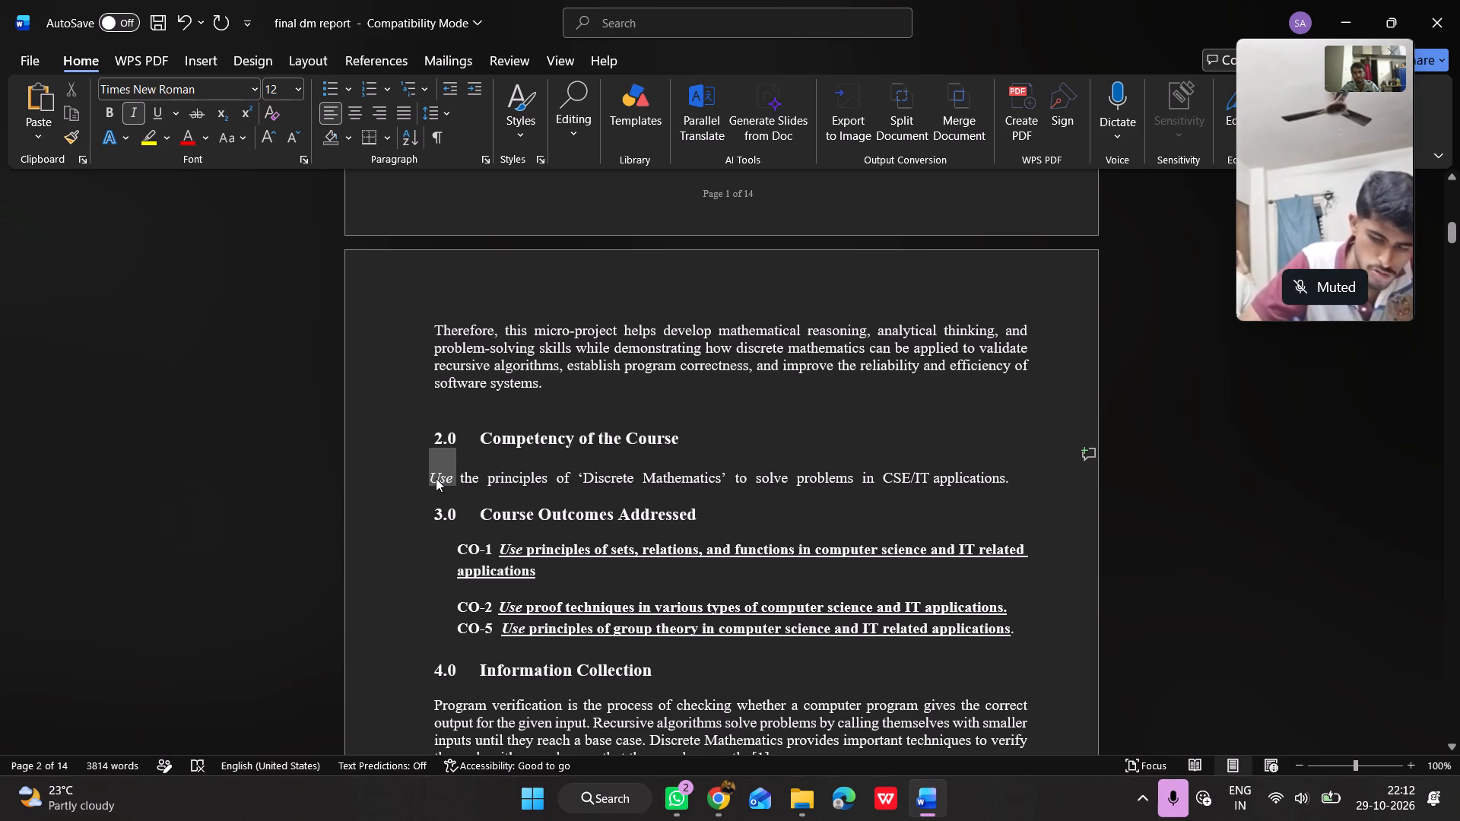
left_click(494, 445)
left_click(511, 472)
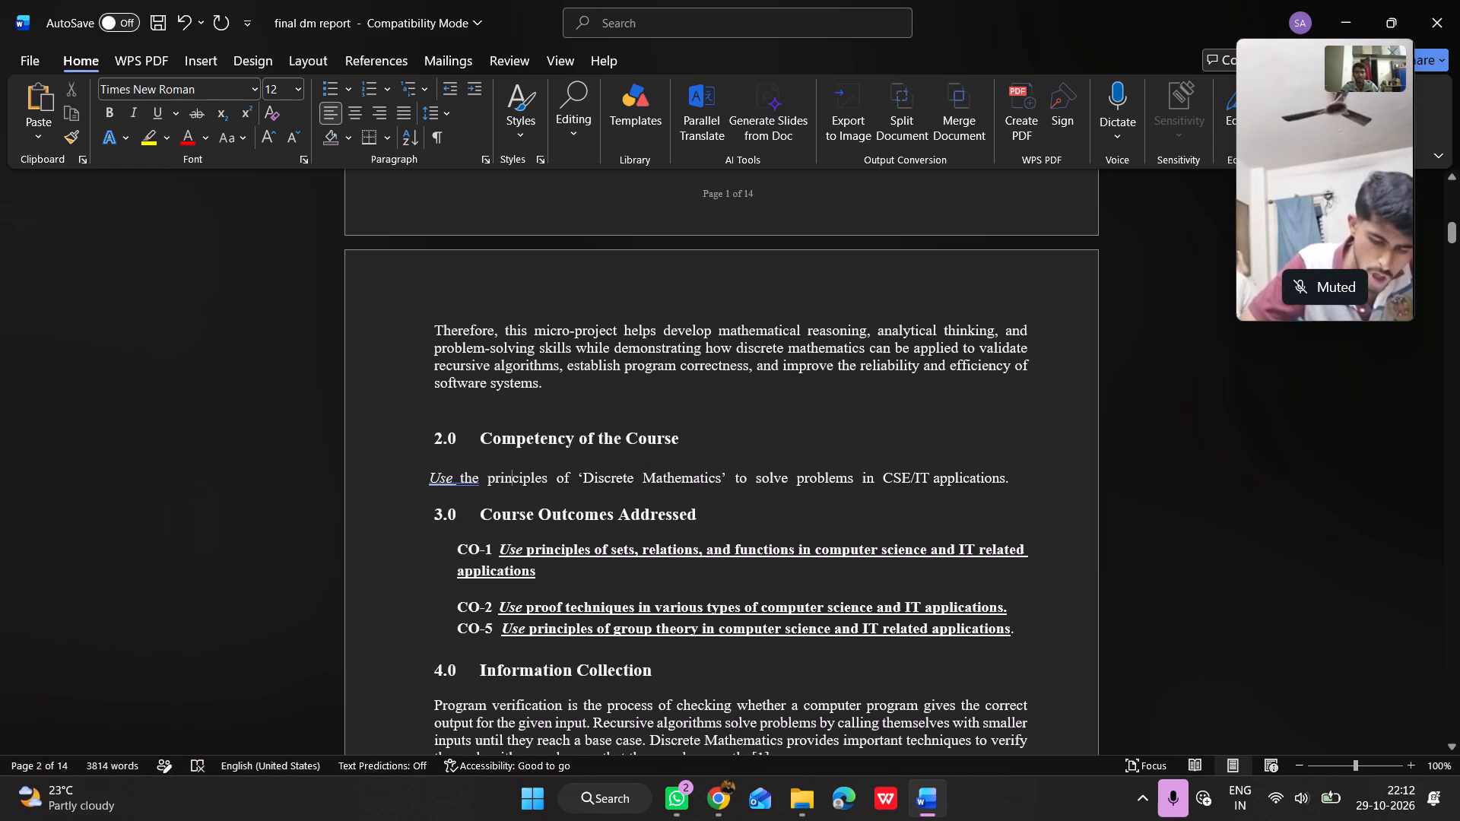
Review the pages and section numbering from Competency of the Course through the methodology stages to the Outputs of the Micro-project heading.
scroll(547, 556, "down", 1)
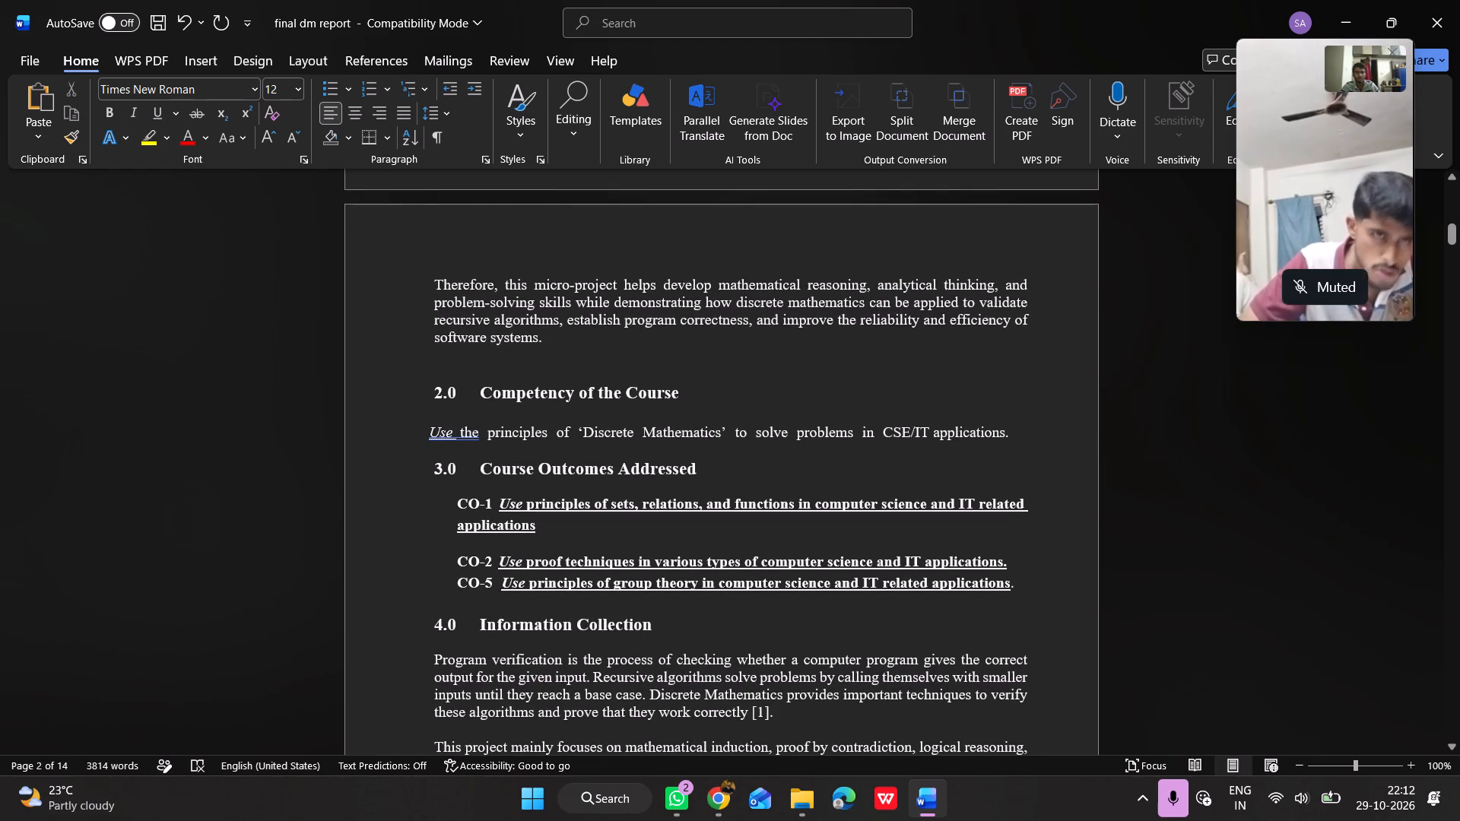
scroll(554, 541, "down", 1)
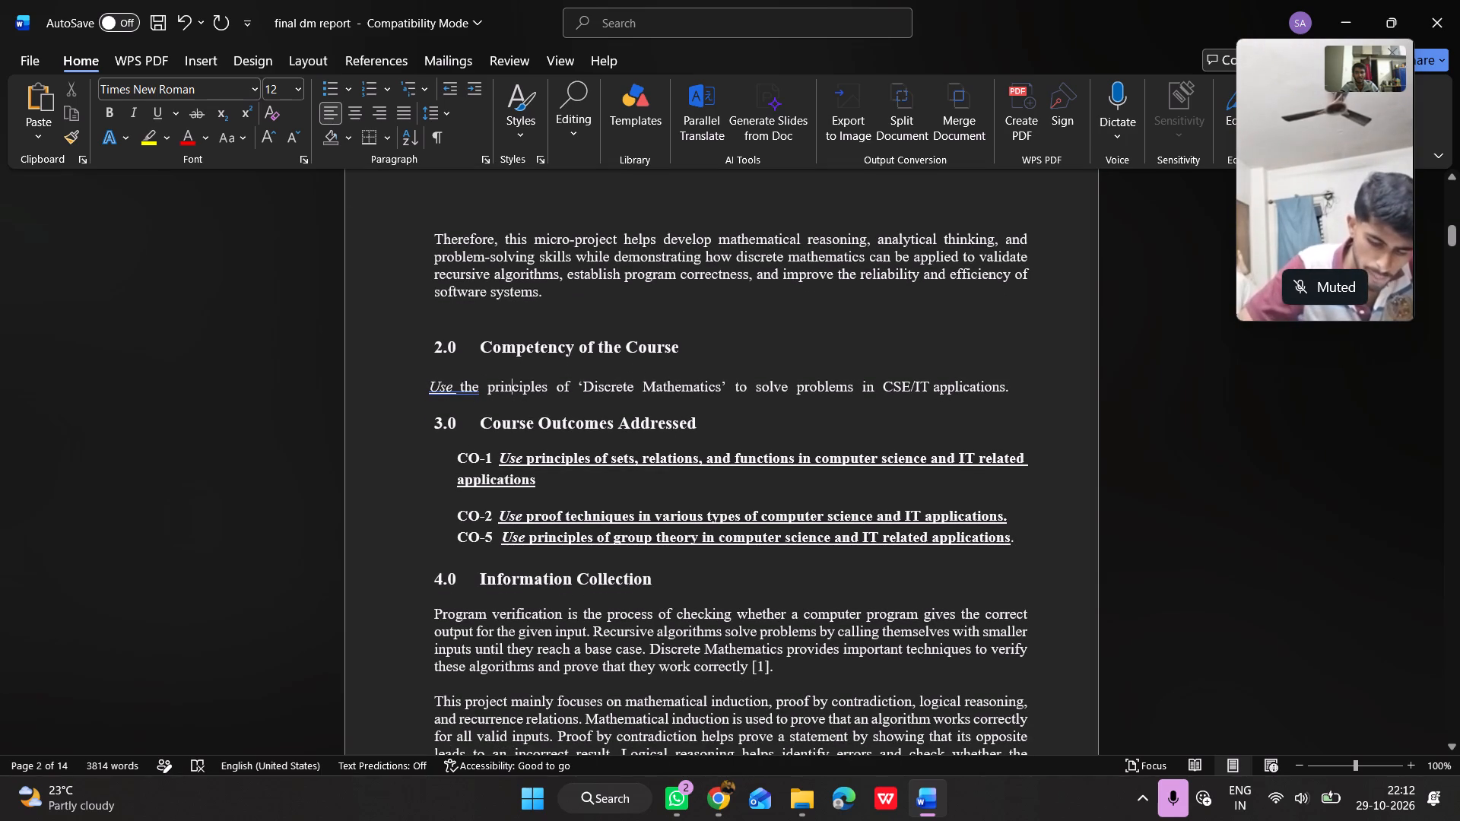
scroll(712, 508, "down", 2)
scroll(497, 506, "down", 1)
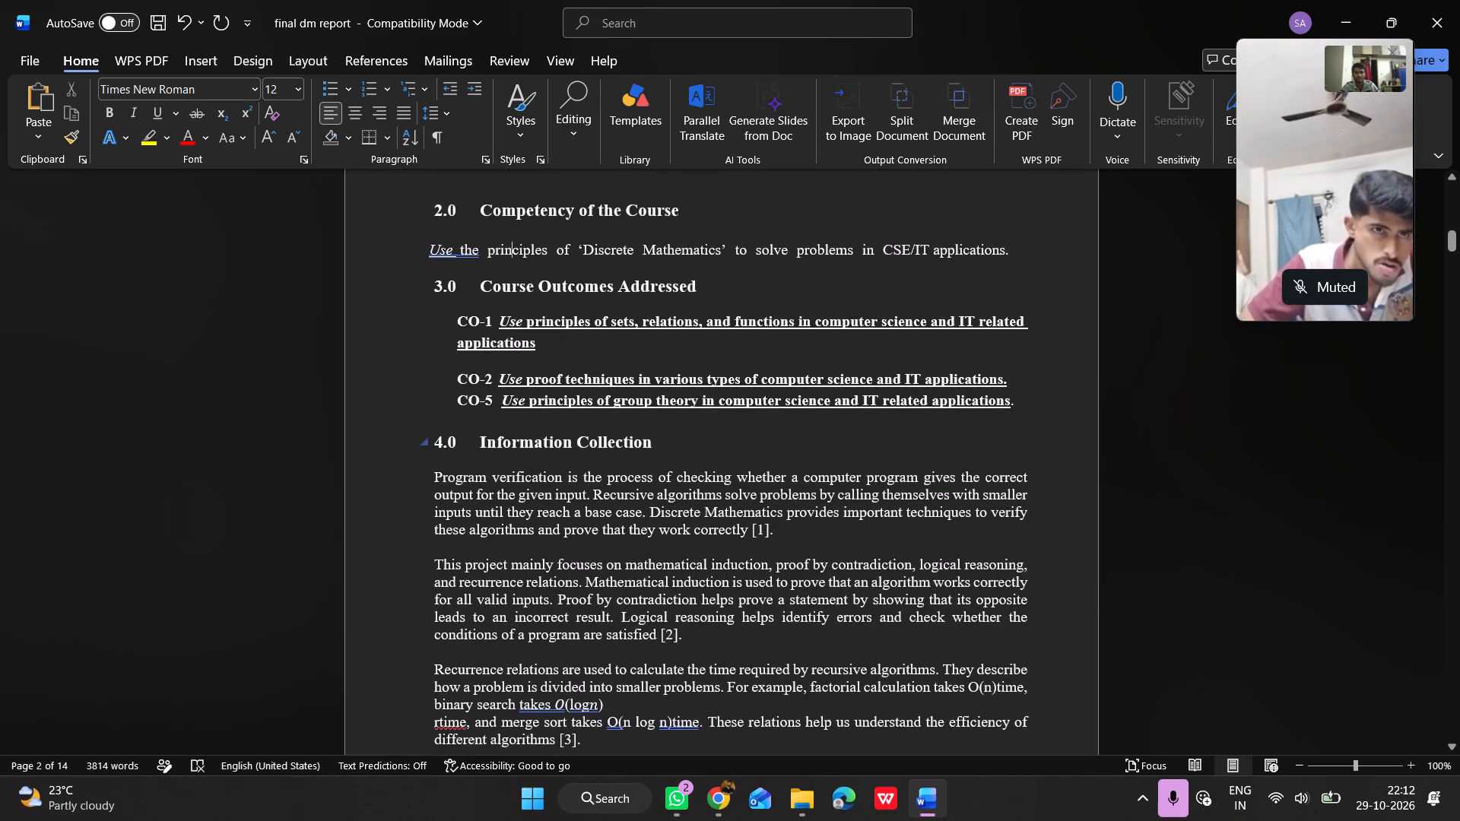
scroll(572, 452, "down", 8)
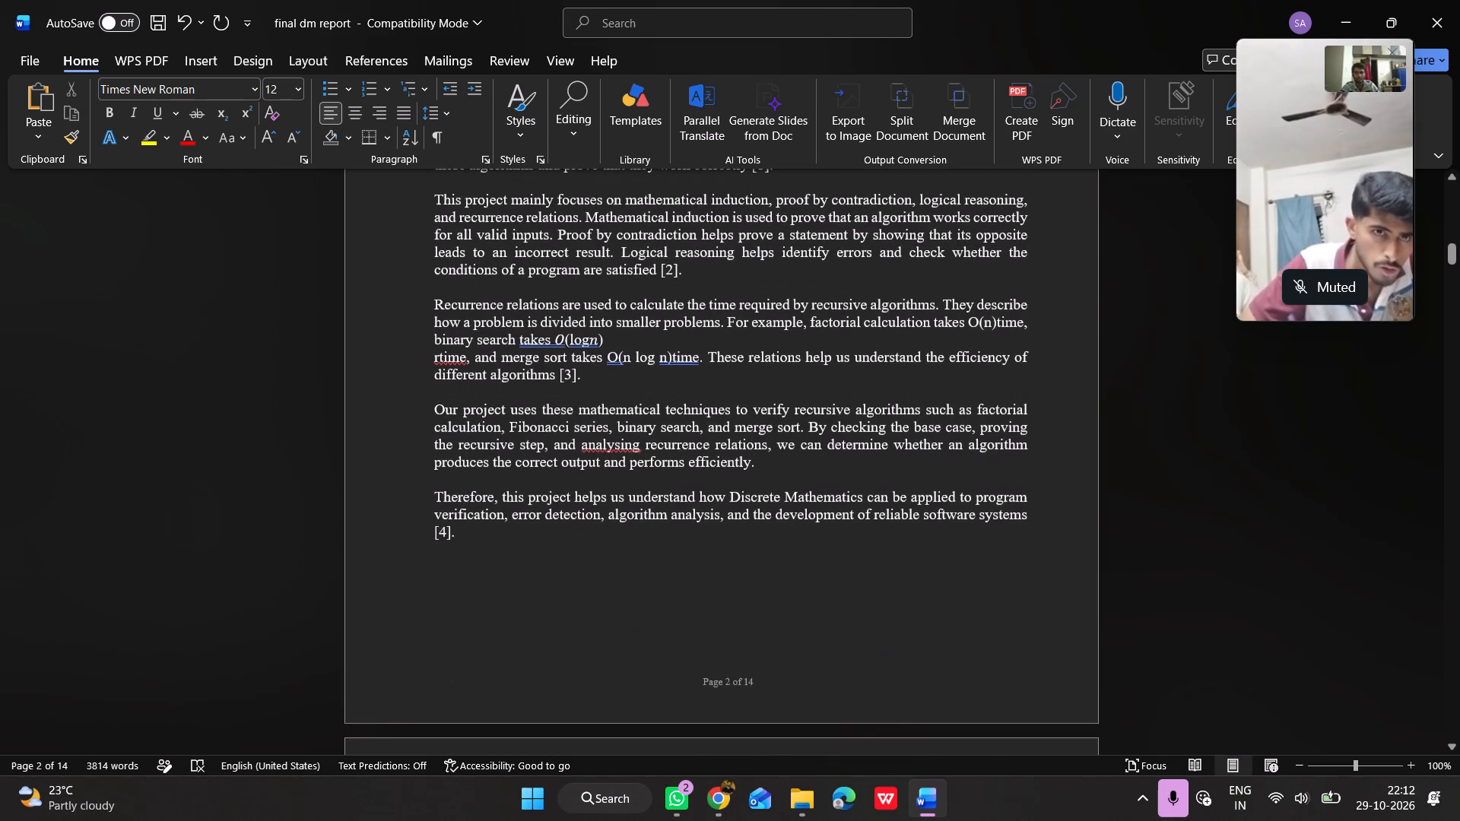
scroll(572, 452, "down", 8)
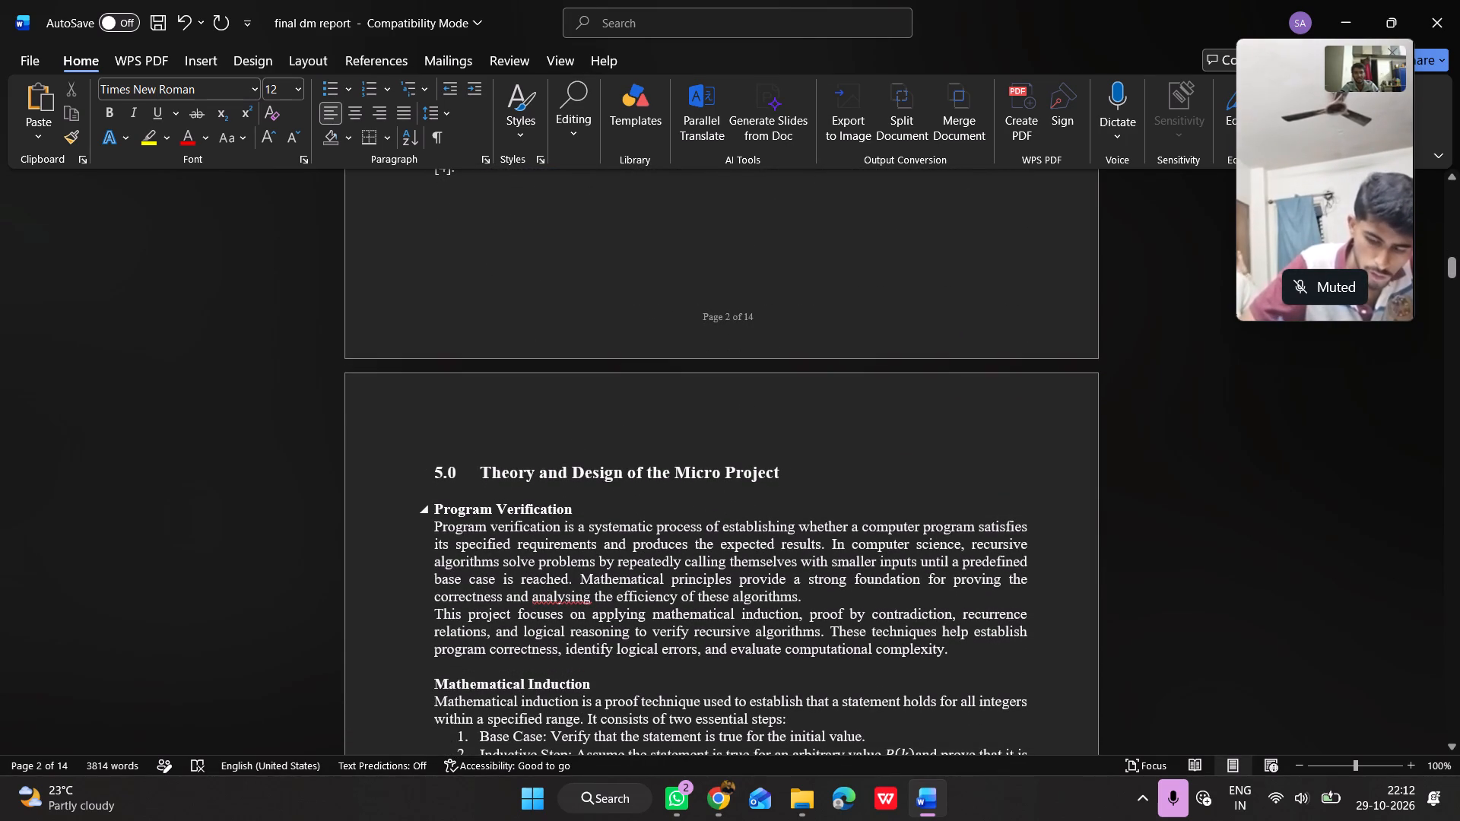
scroll(798, 469, "down", 8)
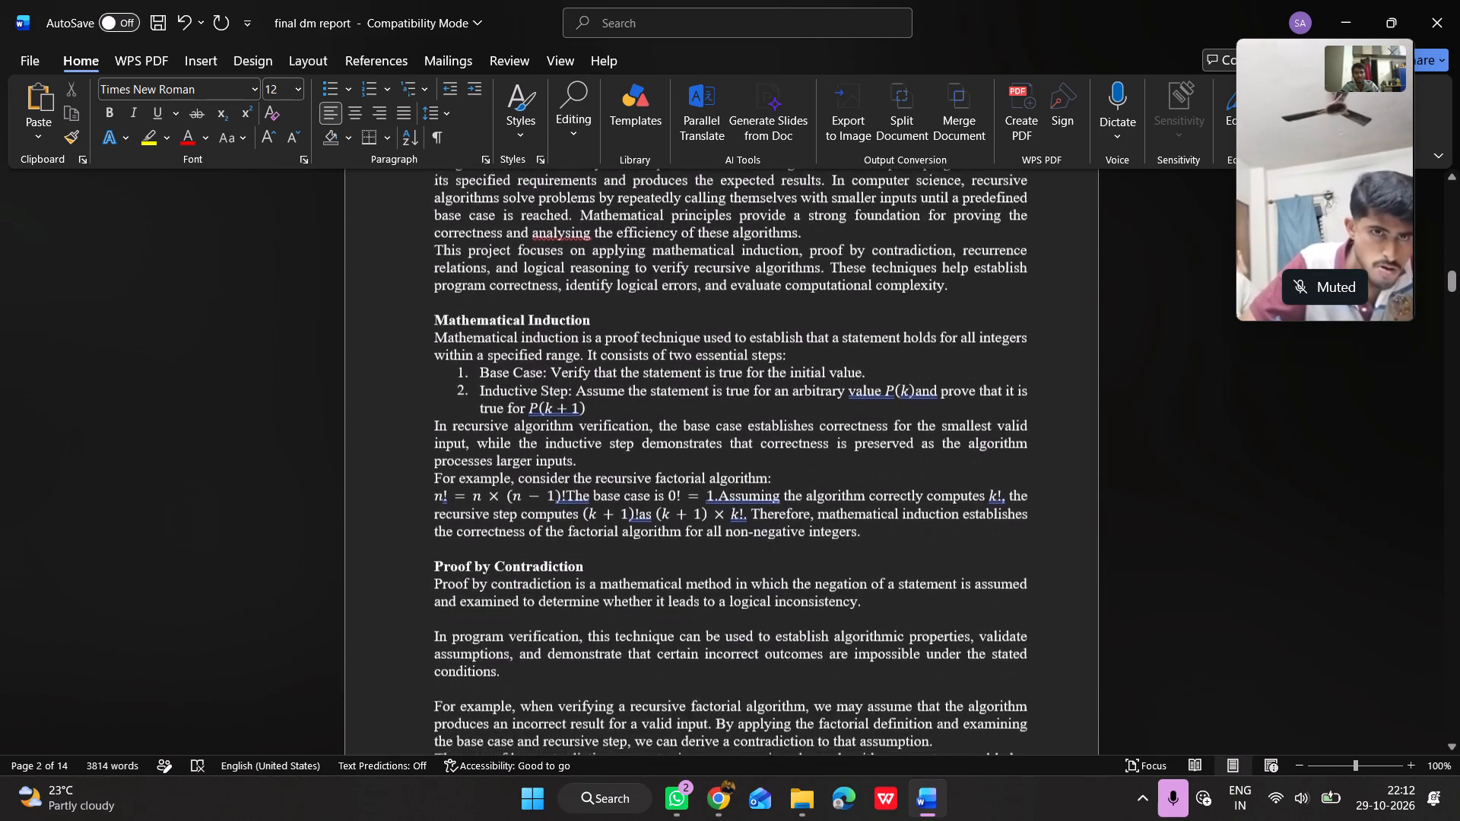
scroll(798, 473, "down", 14)
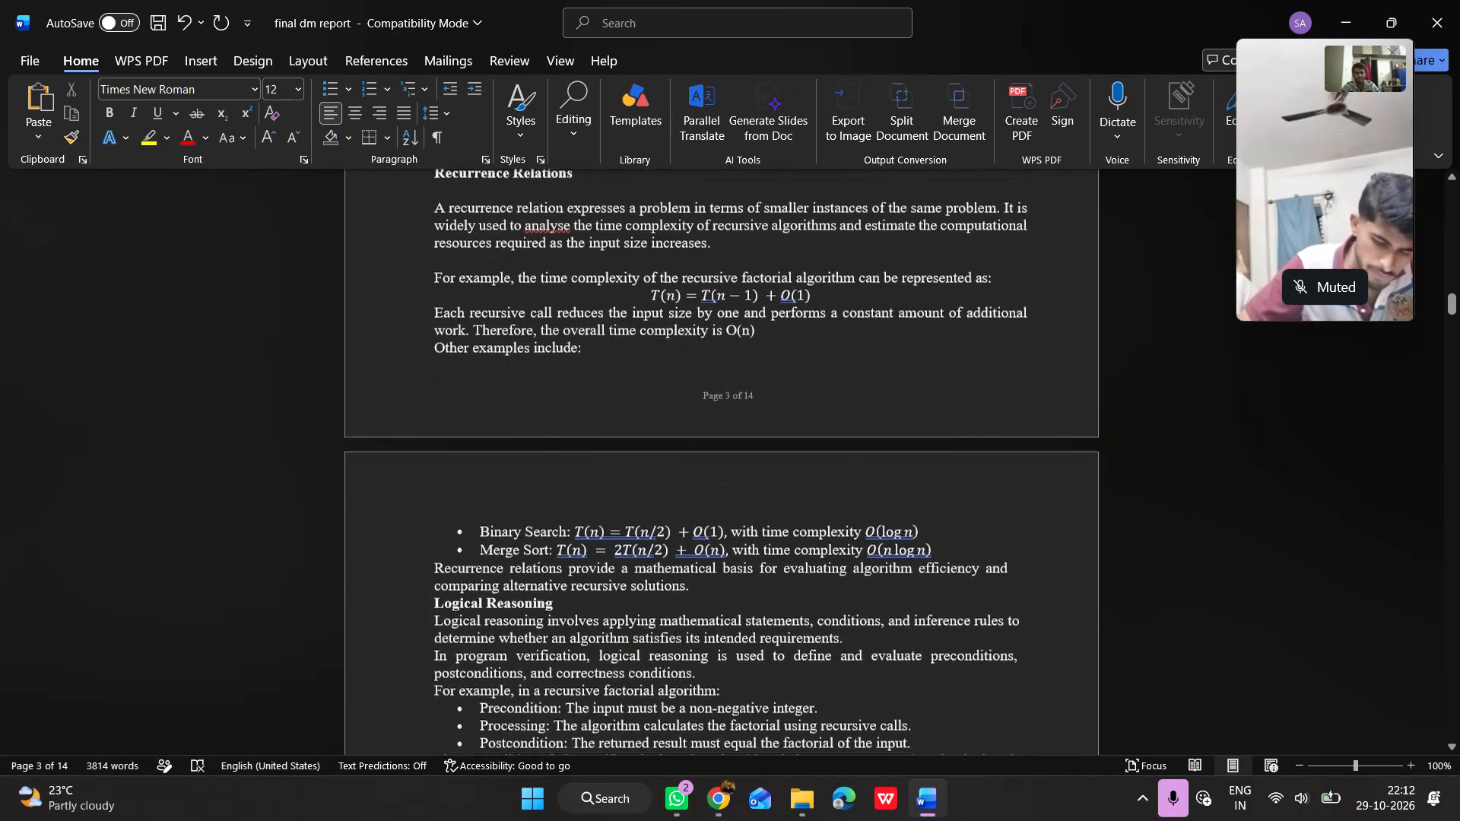
scroll(797, 473, "down", 19)
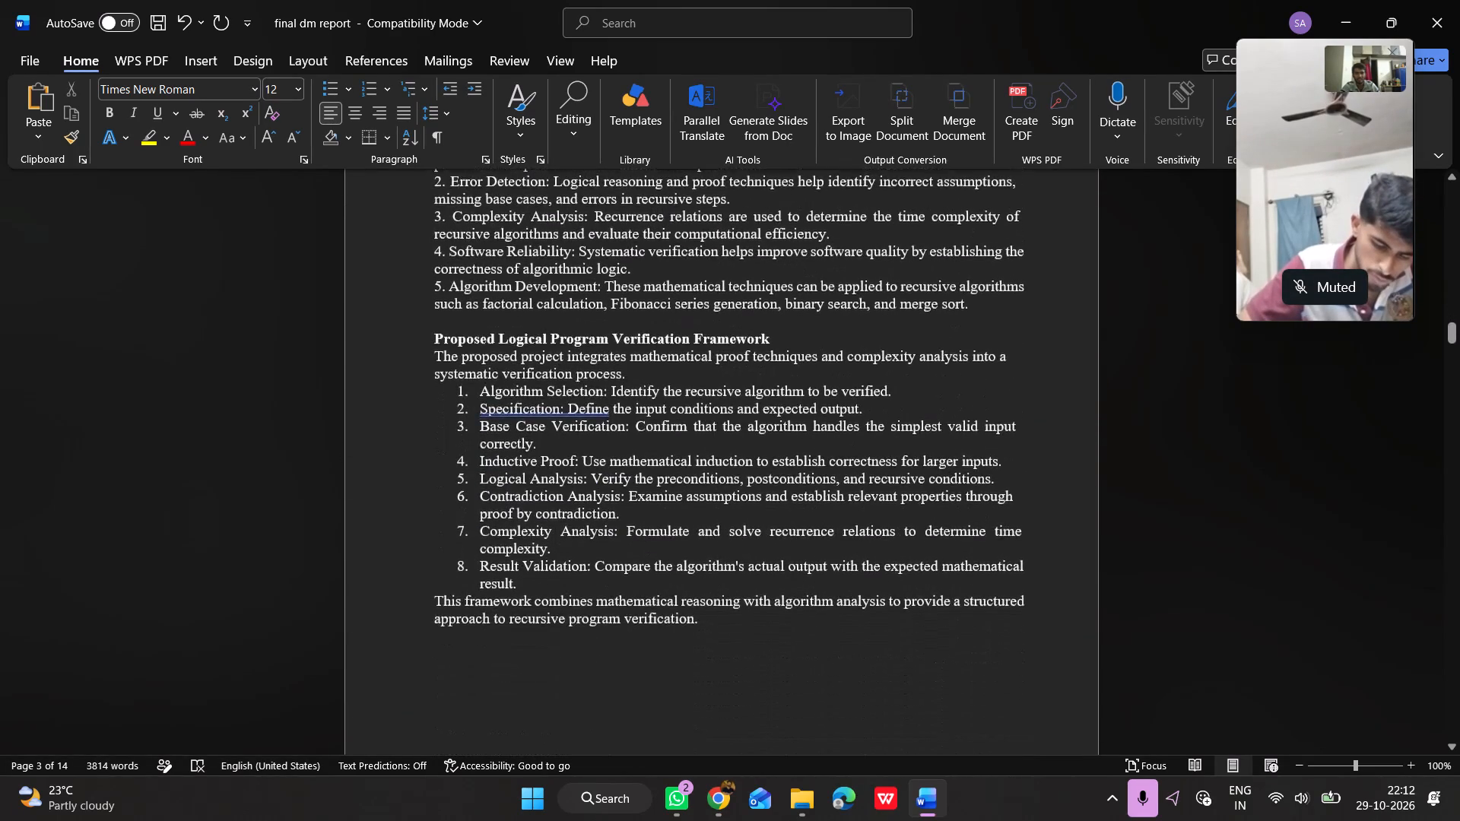
scroll(797, 473, "down", 9)
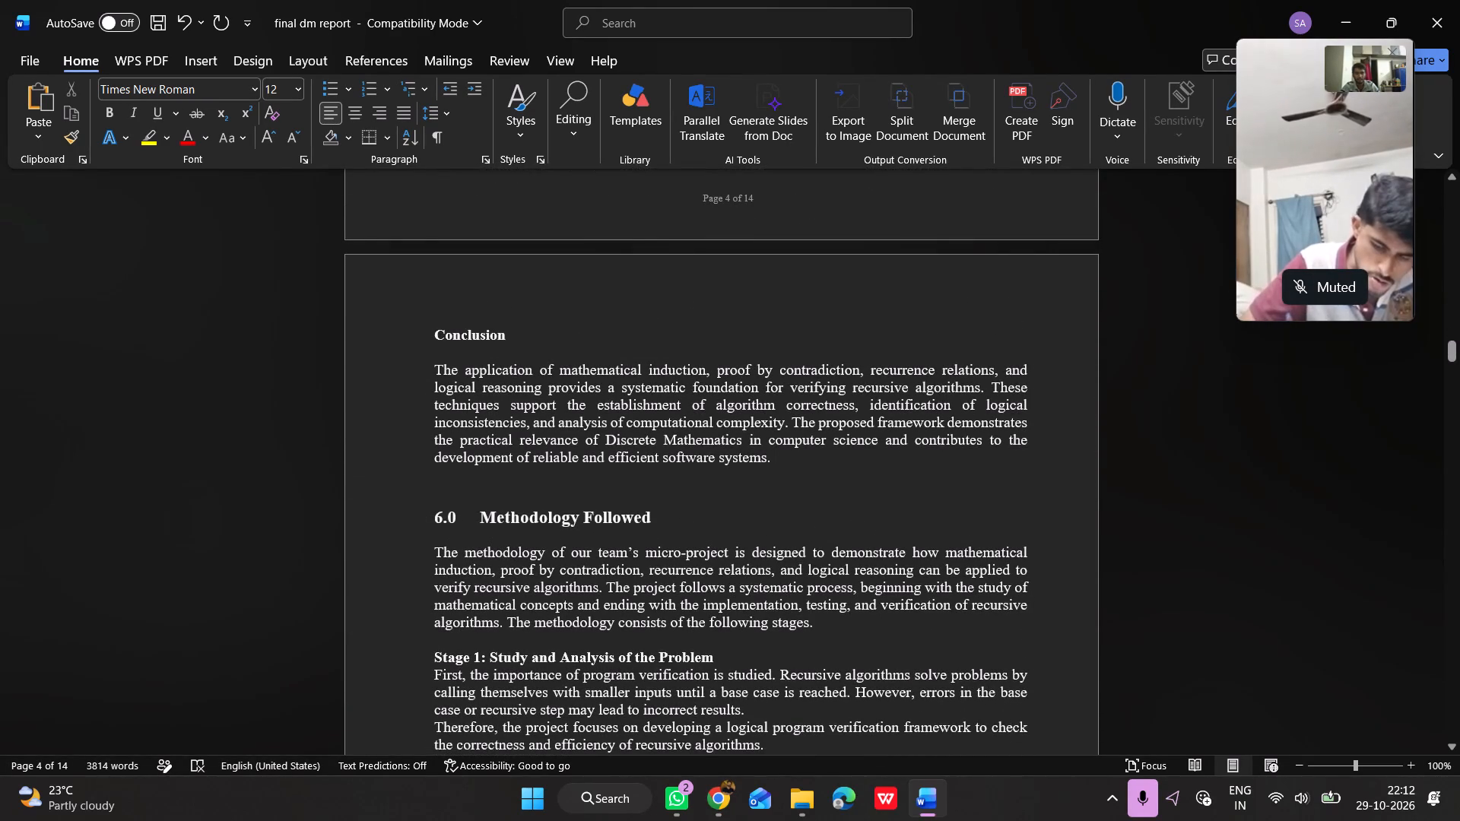
scroll(700, 499, "down", 16)
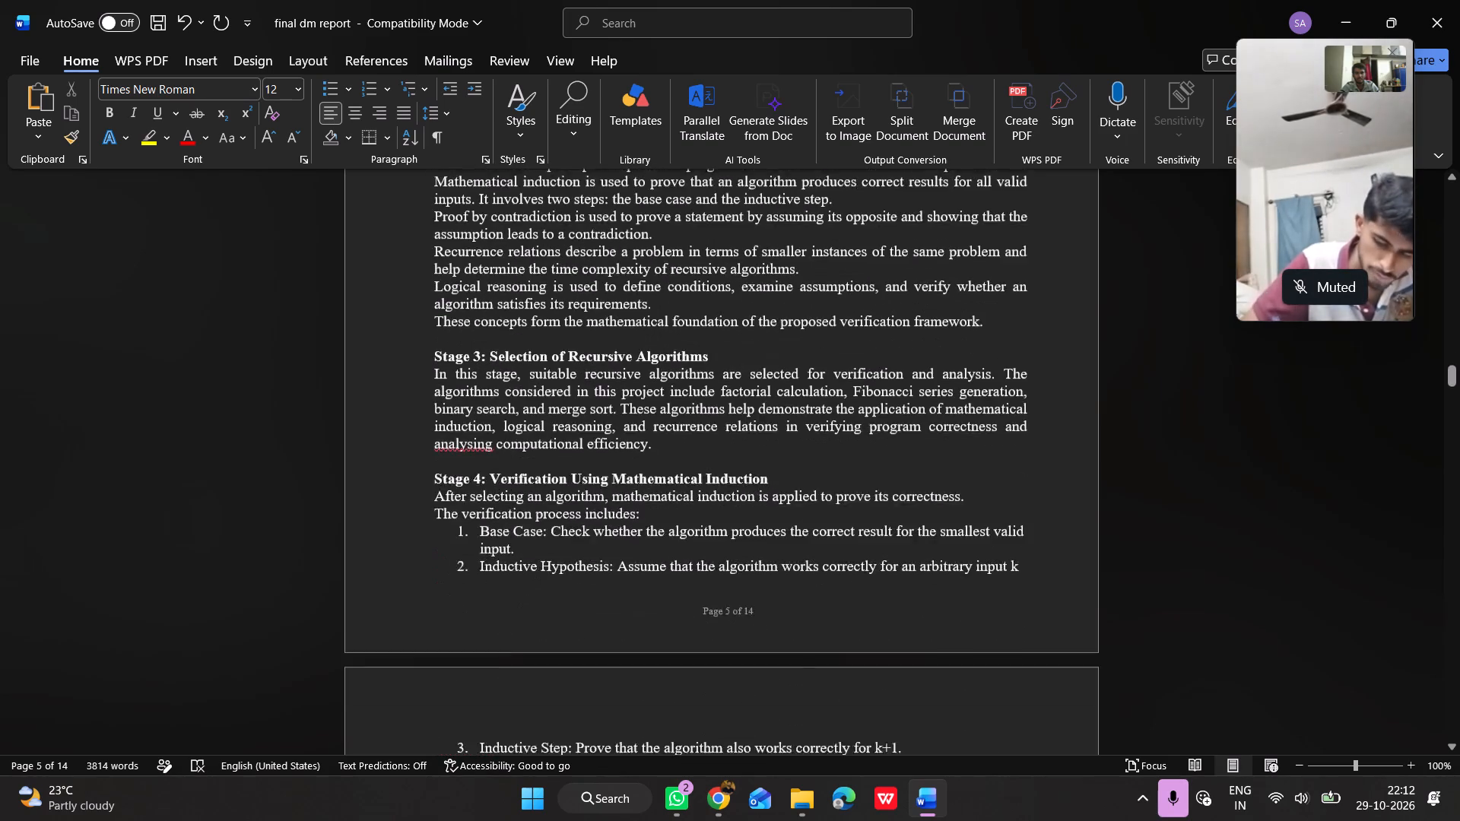
scroll(700, 499, "down", 12)
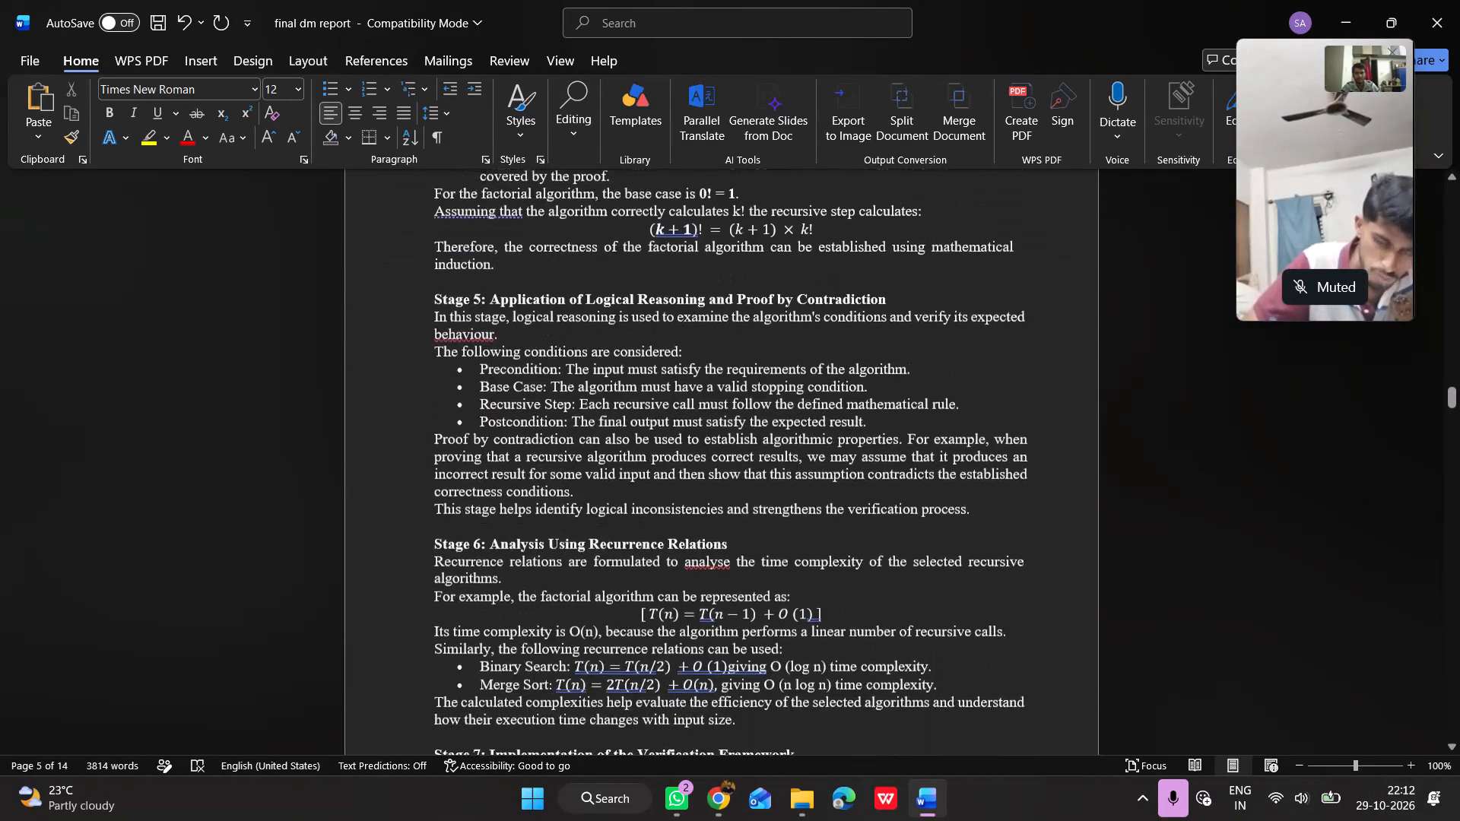
scroll(700, 499, "down", 14)
scroll(700, 499, "down", 7)
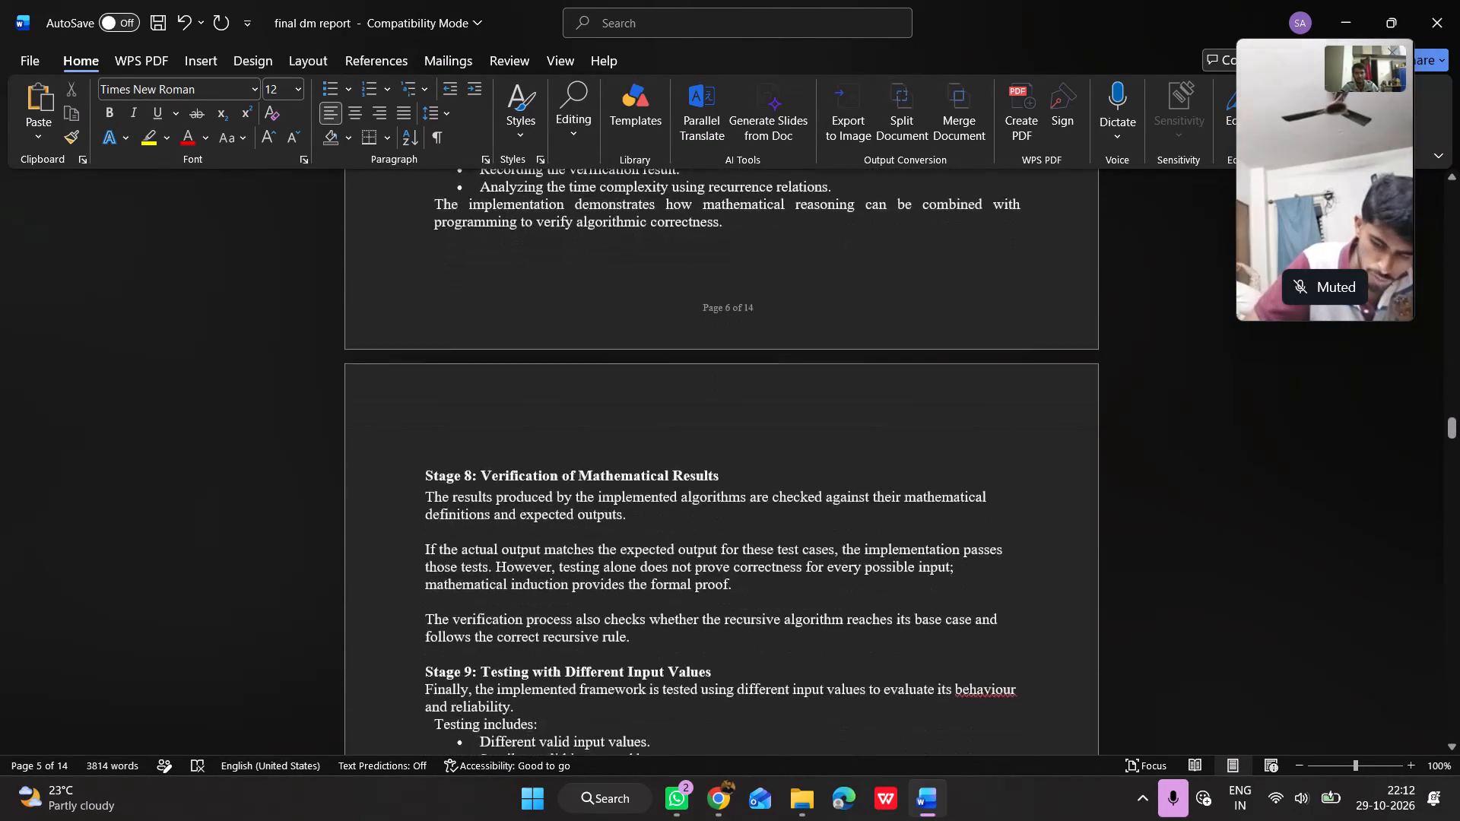
scroll(700, 499, "down", 6)
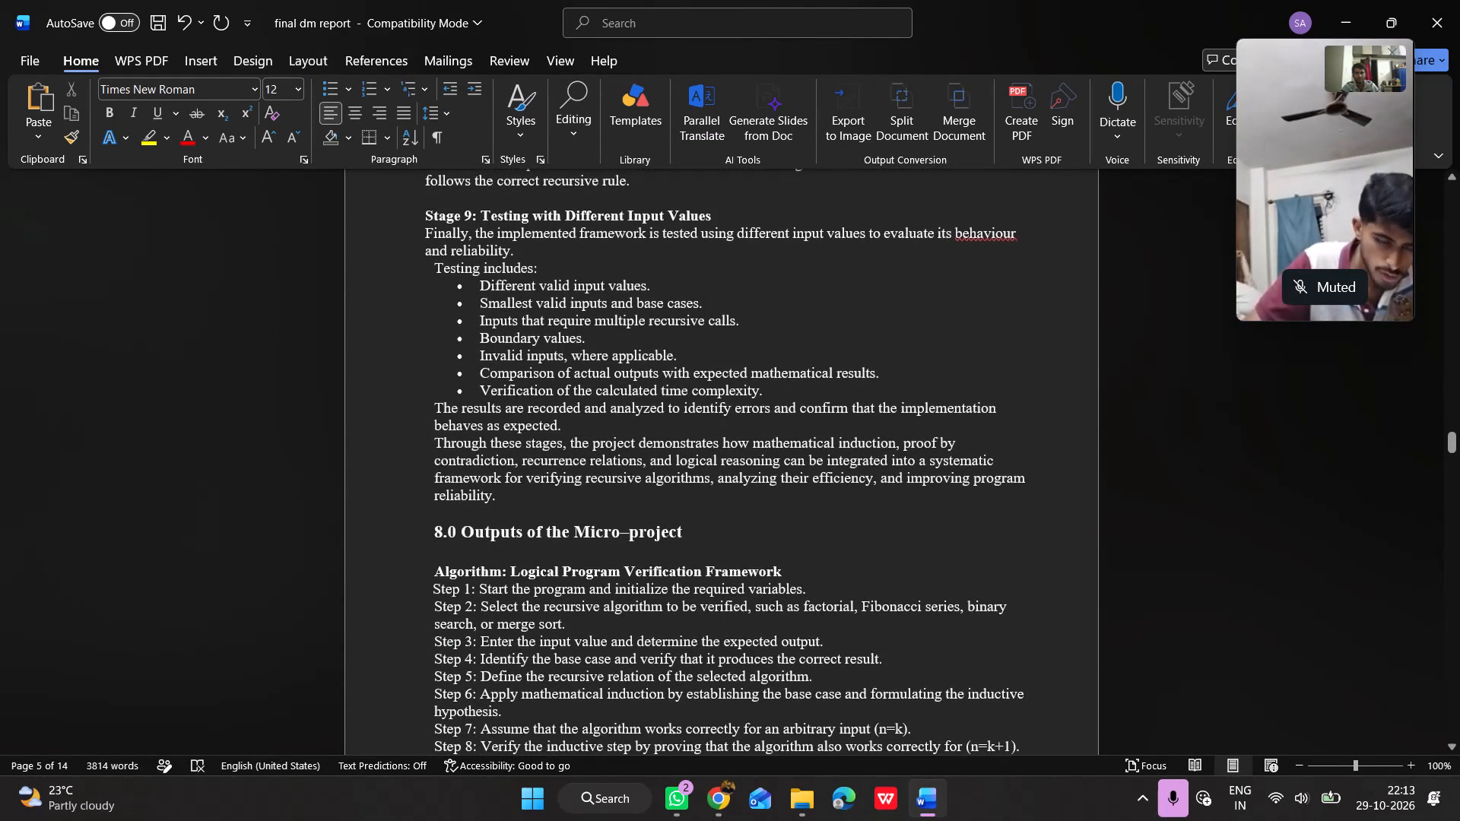
Renumber the Outputs of the Micro-project heading as 7.0 and add an extra space after the number.
left_click(453, 531)
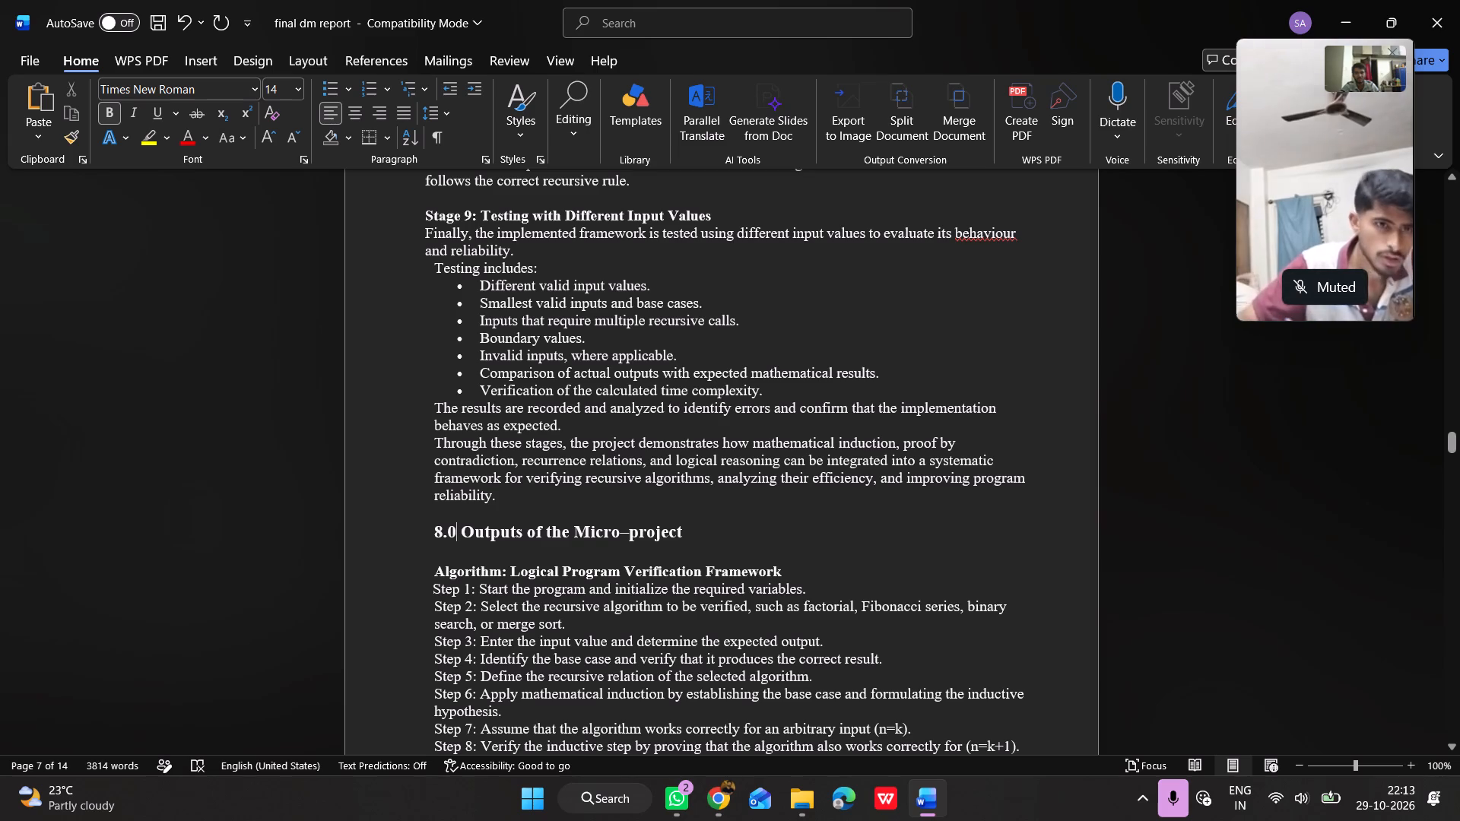
key("BackSpace")
key("BackSpace")
key("BackSpace")
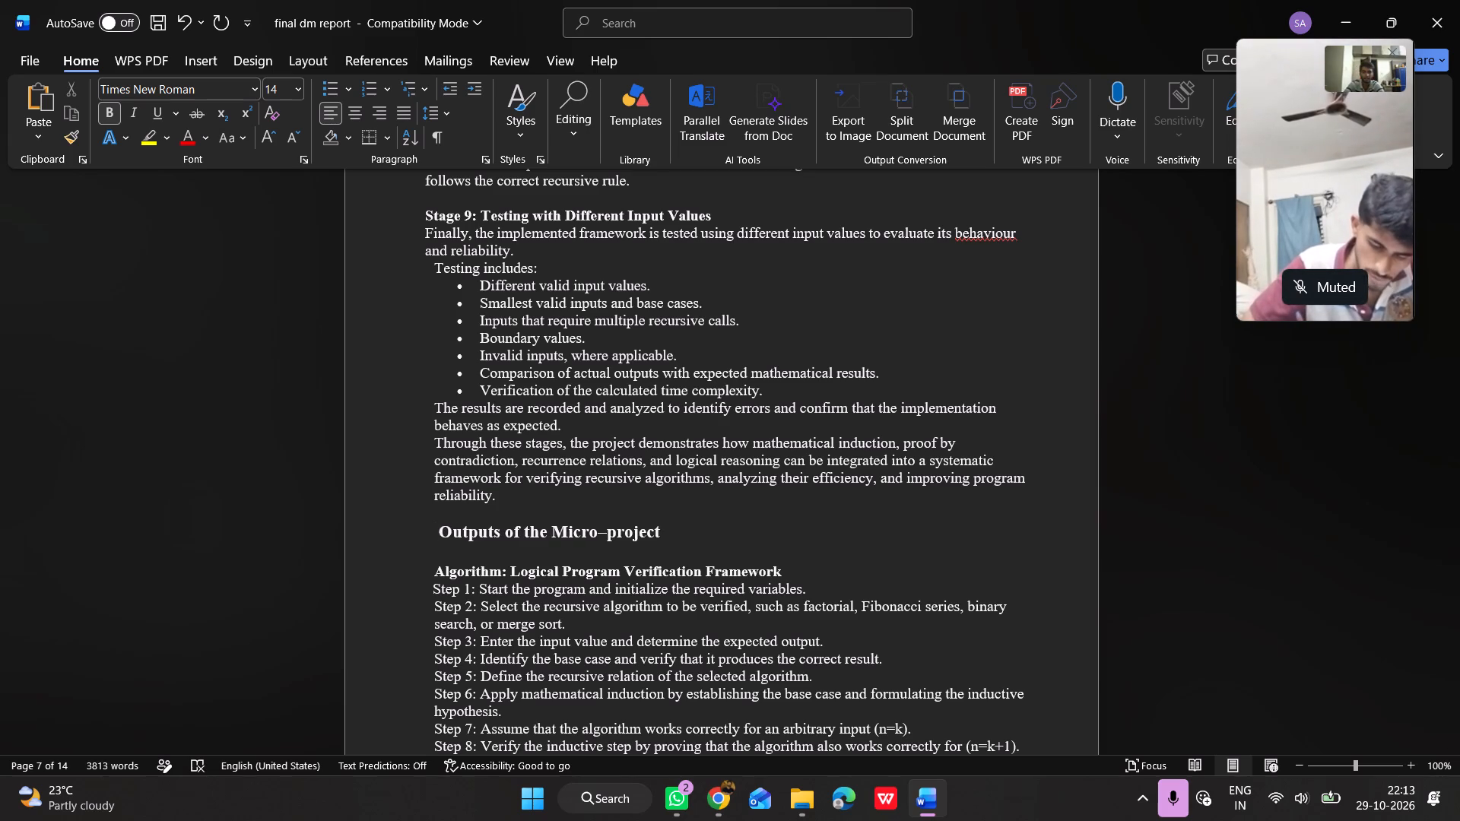
type("7.0")
key("space")
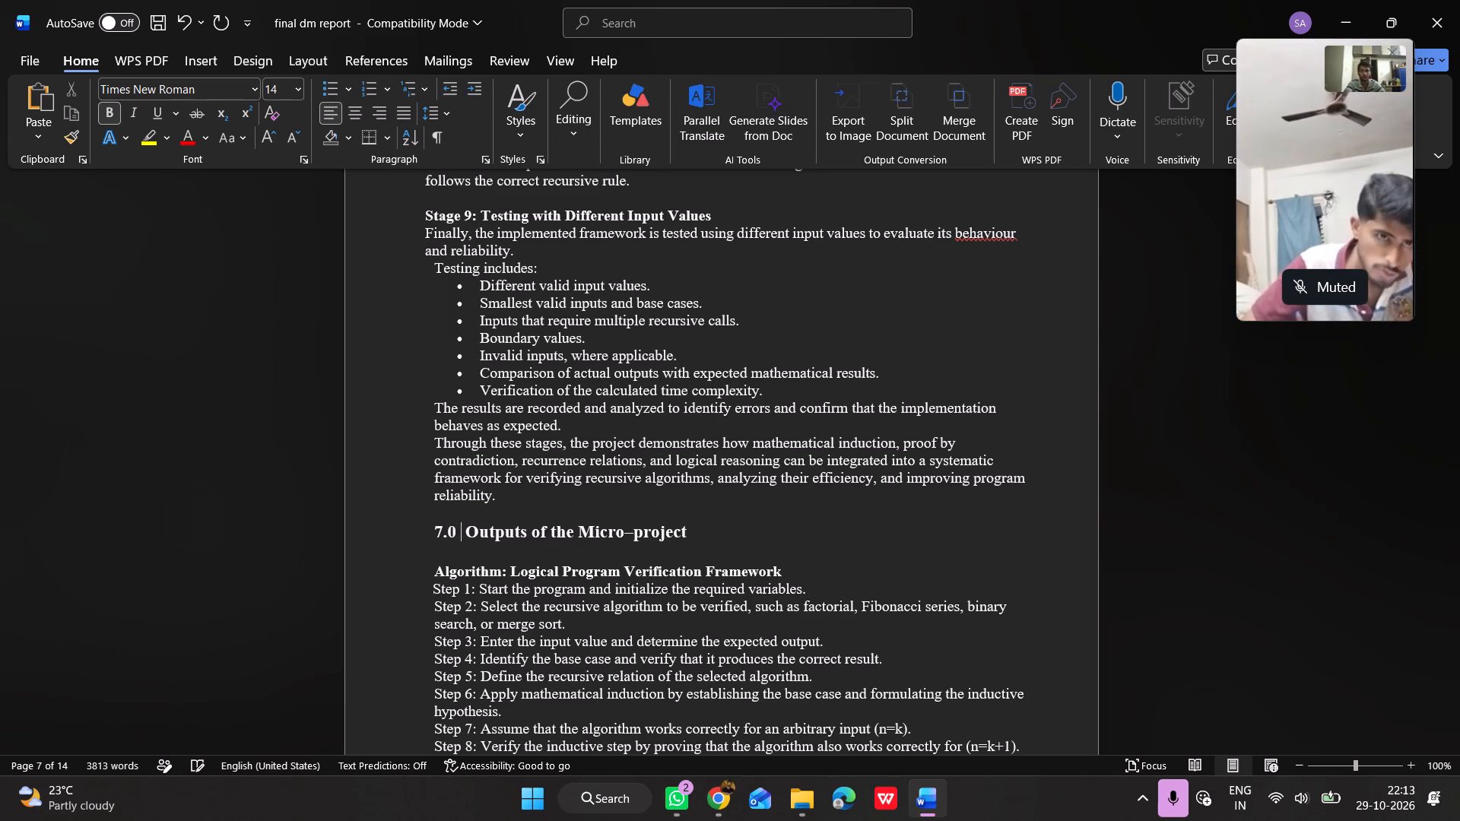
Review the code listing, code output and final project result pages up to the Benefits of this Micro-project heading.
scroll(478, 533, "down", 18)
scroll(459, 543, "down", 16)
scroll(459, 542, "down", 17)
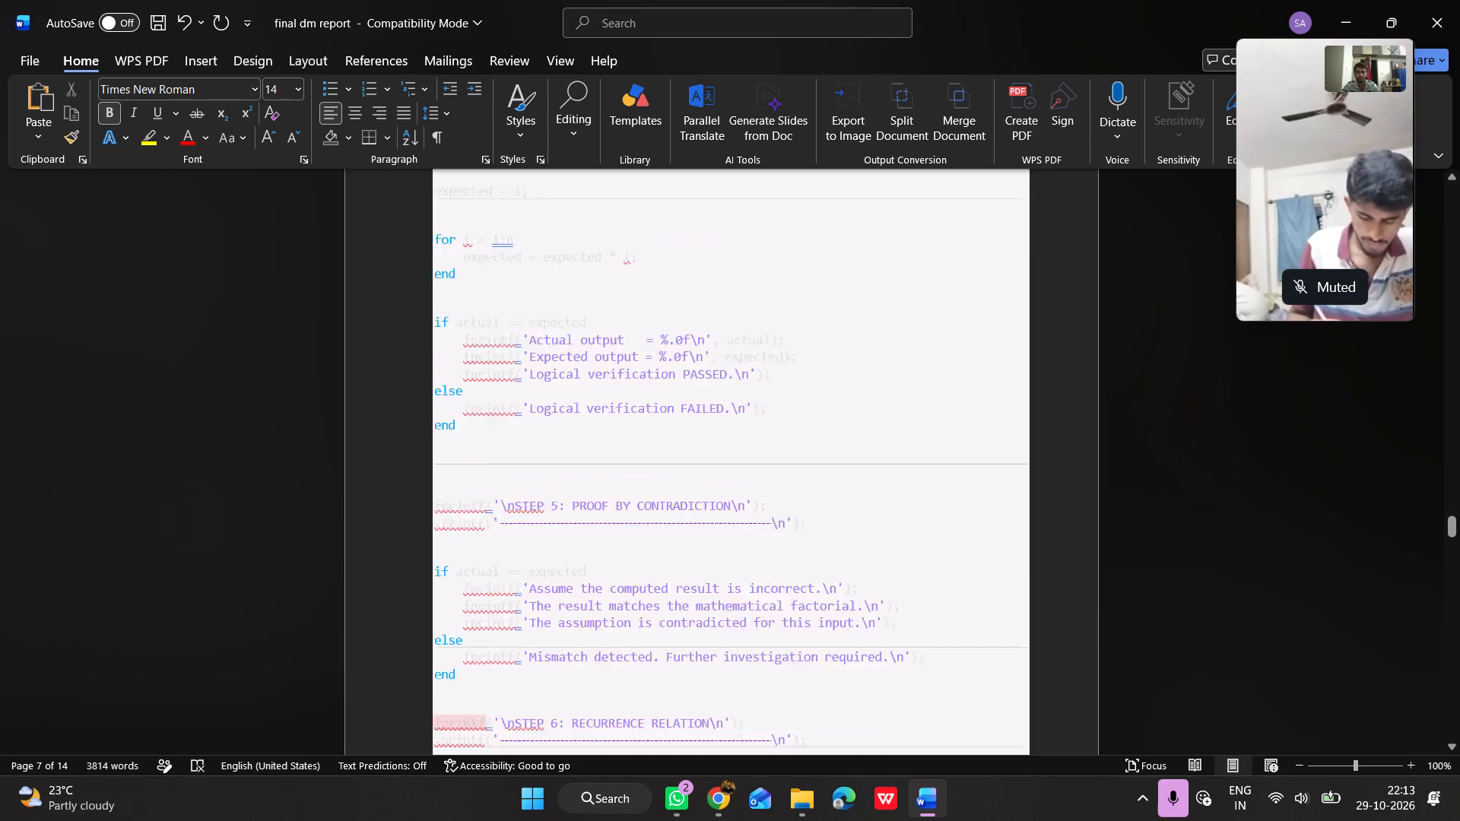
scroll(461, 543, "down", 20)
scroll(461, 543, "down", 7)
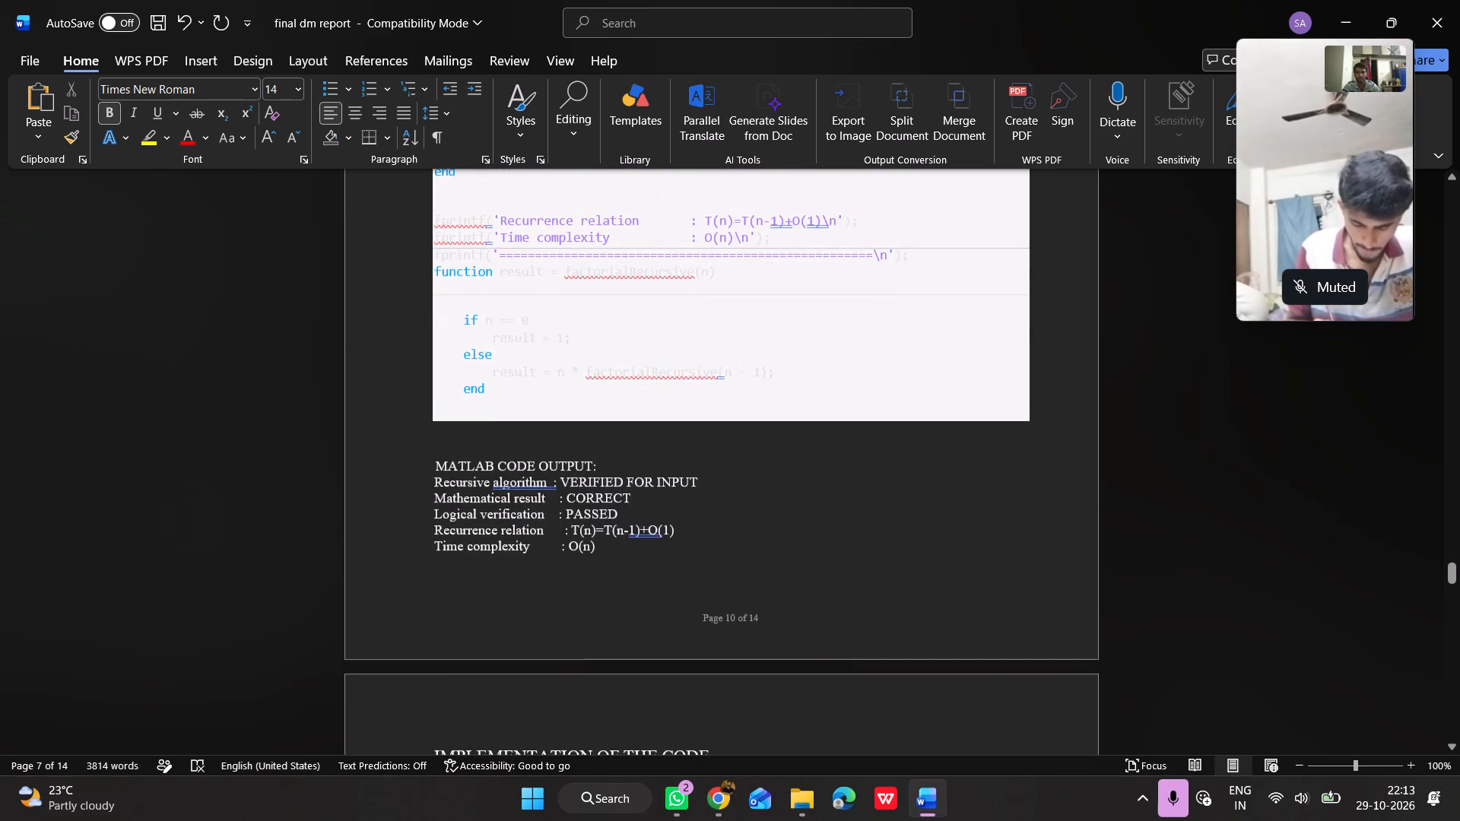
scroll(461, 543, "down", 17)
scroll(471, 546, "down", 5)
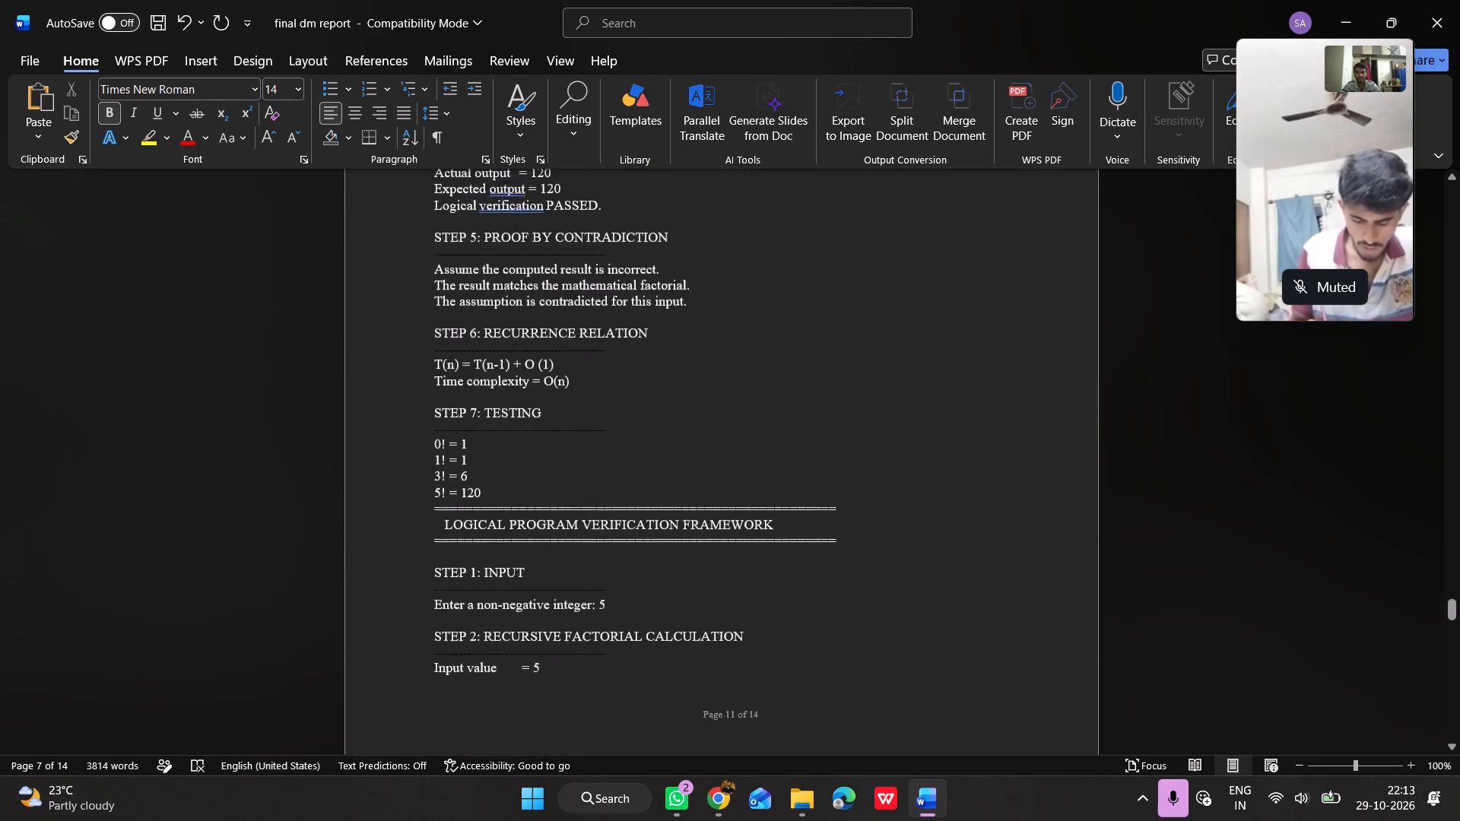
scroll(471, 546, "down", 16)
scroll(473, 546, "down", 11)
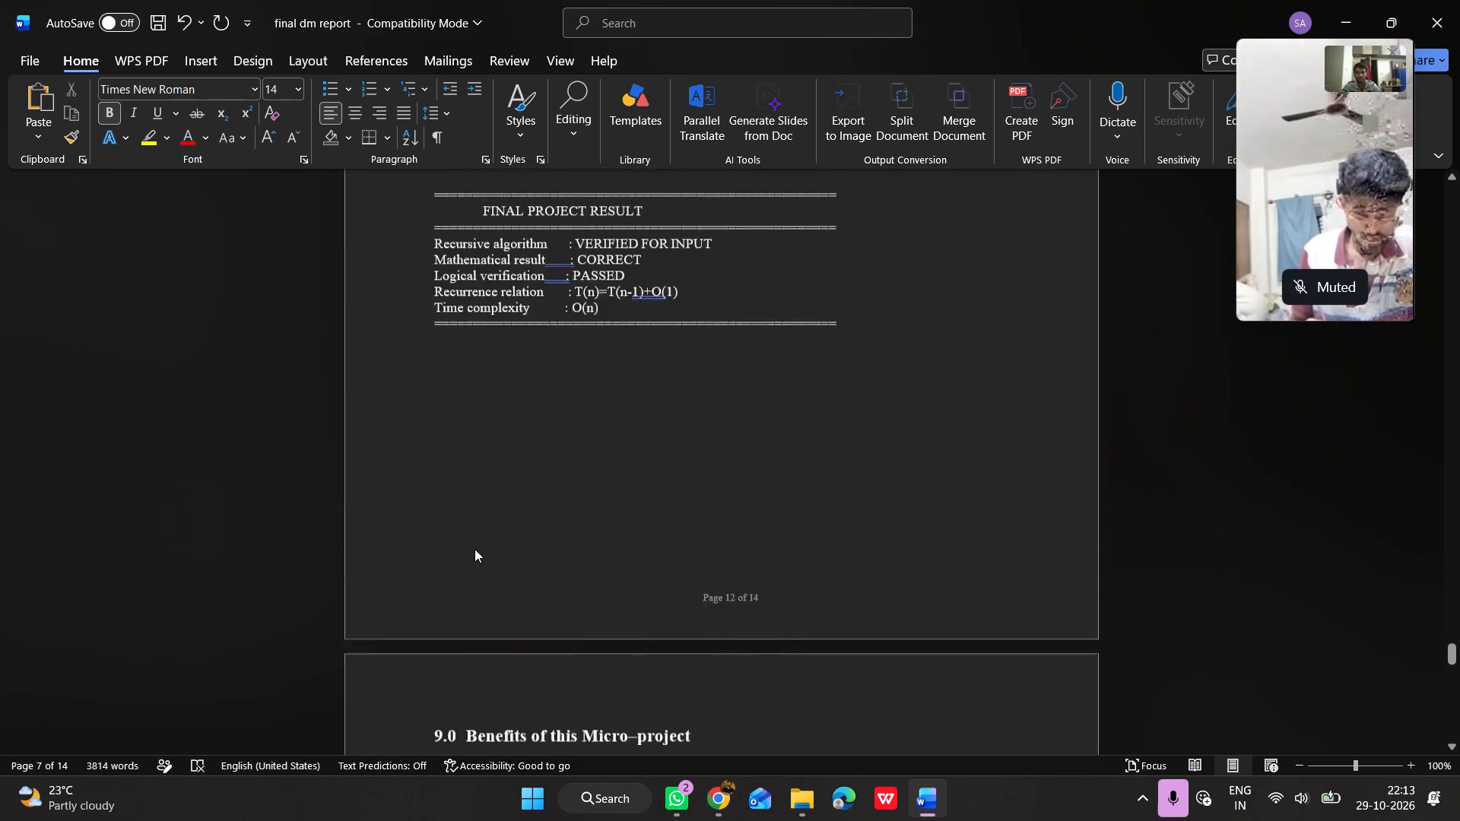
scroll(474, 549, "down", 5)
Replace the automatic number of the Benefits of this Micro-project heading with 8.0 followed by a space.
left_click(455, 458)
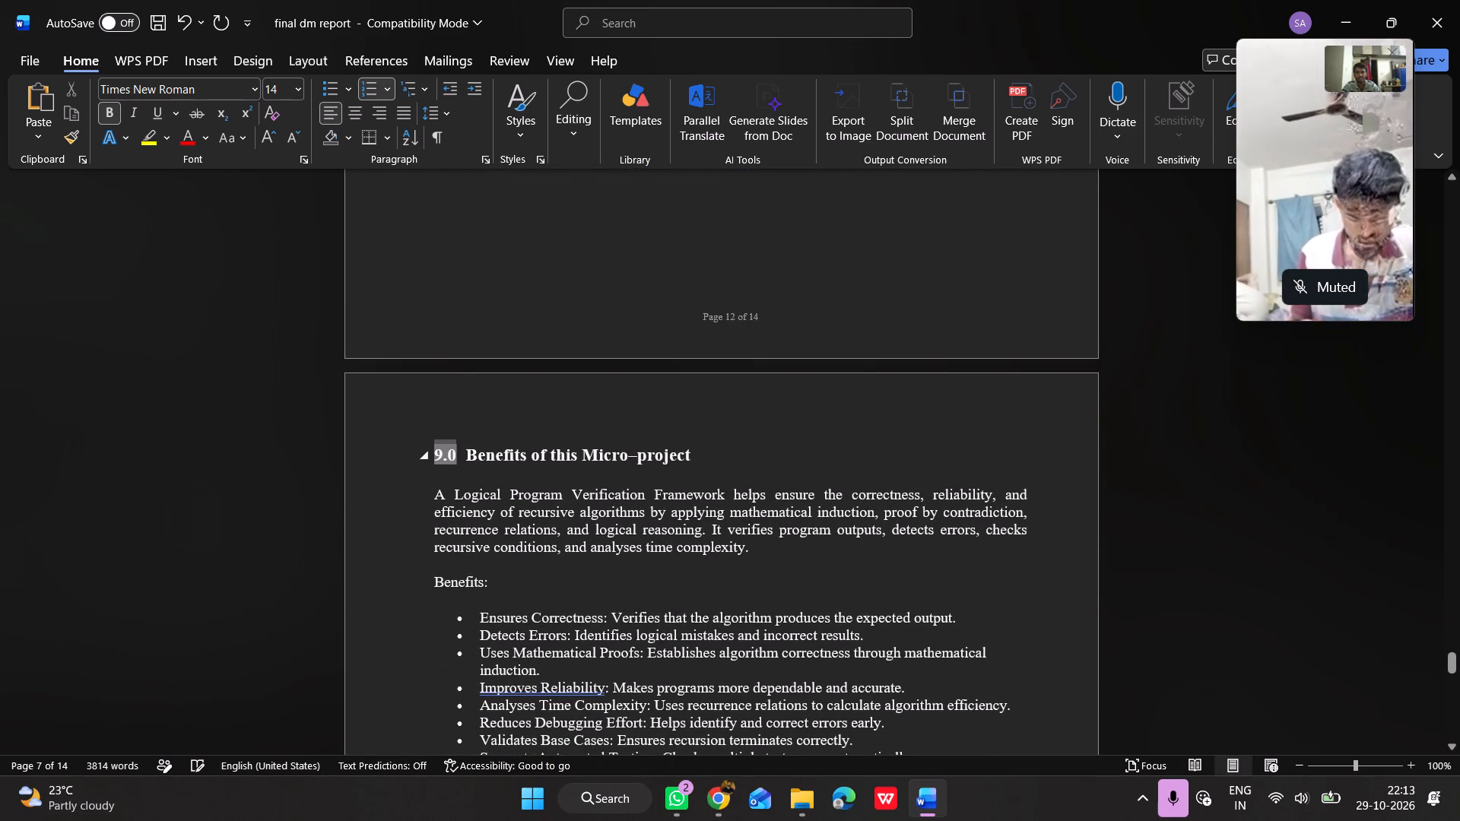
key("BackSpace")
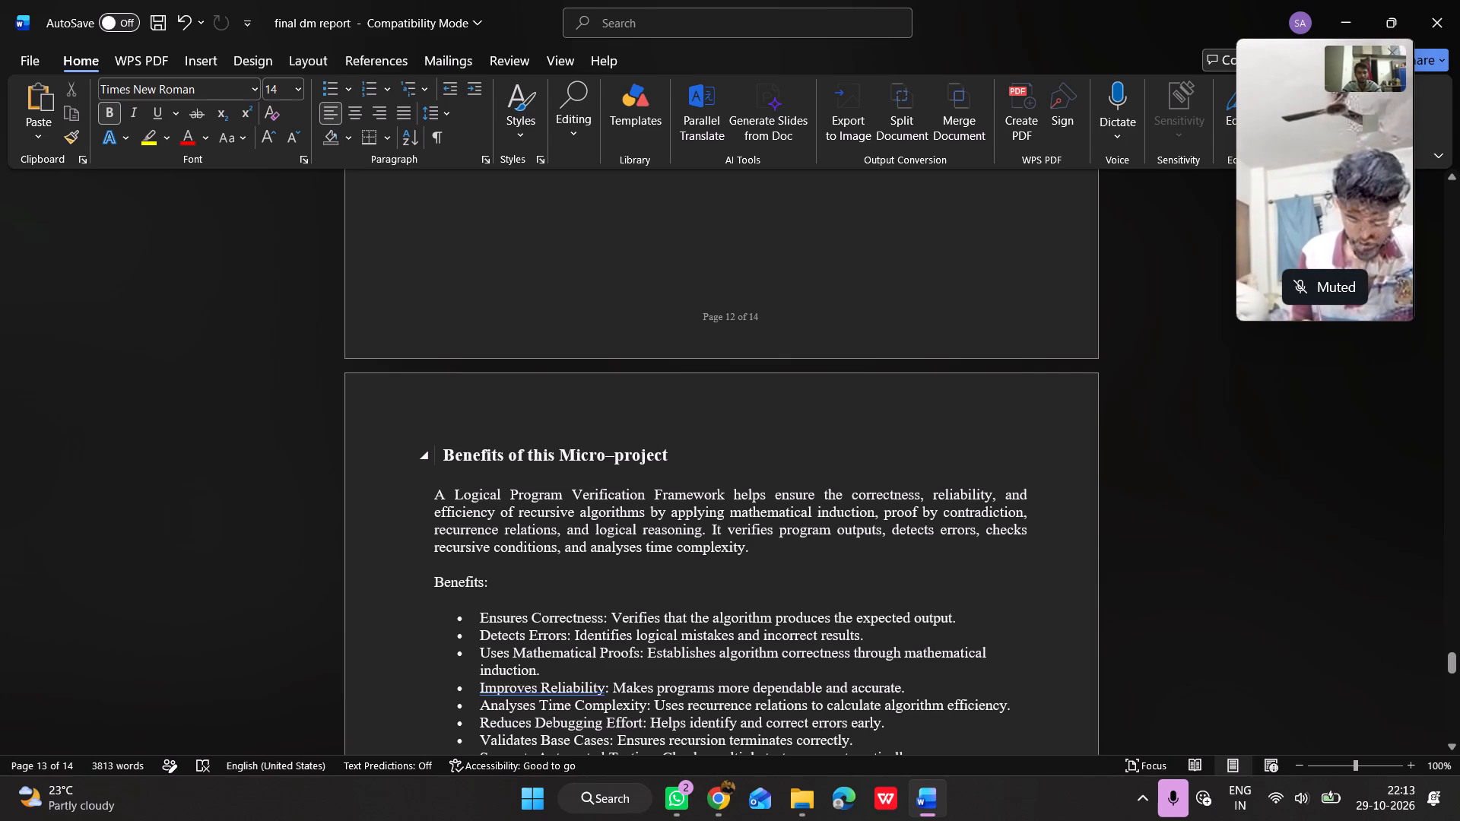
key("Up")
key("Delete")
key("Insert")
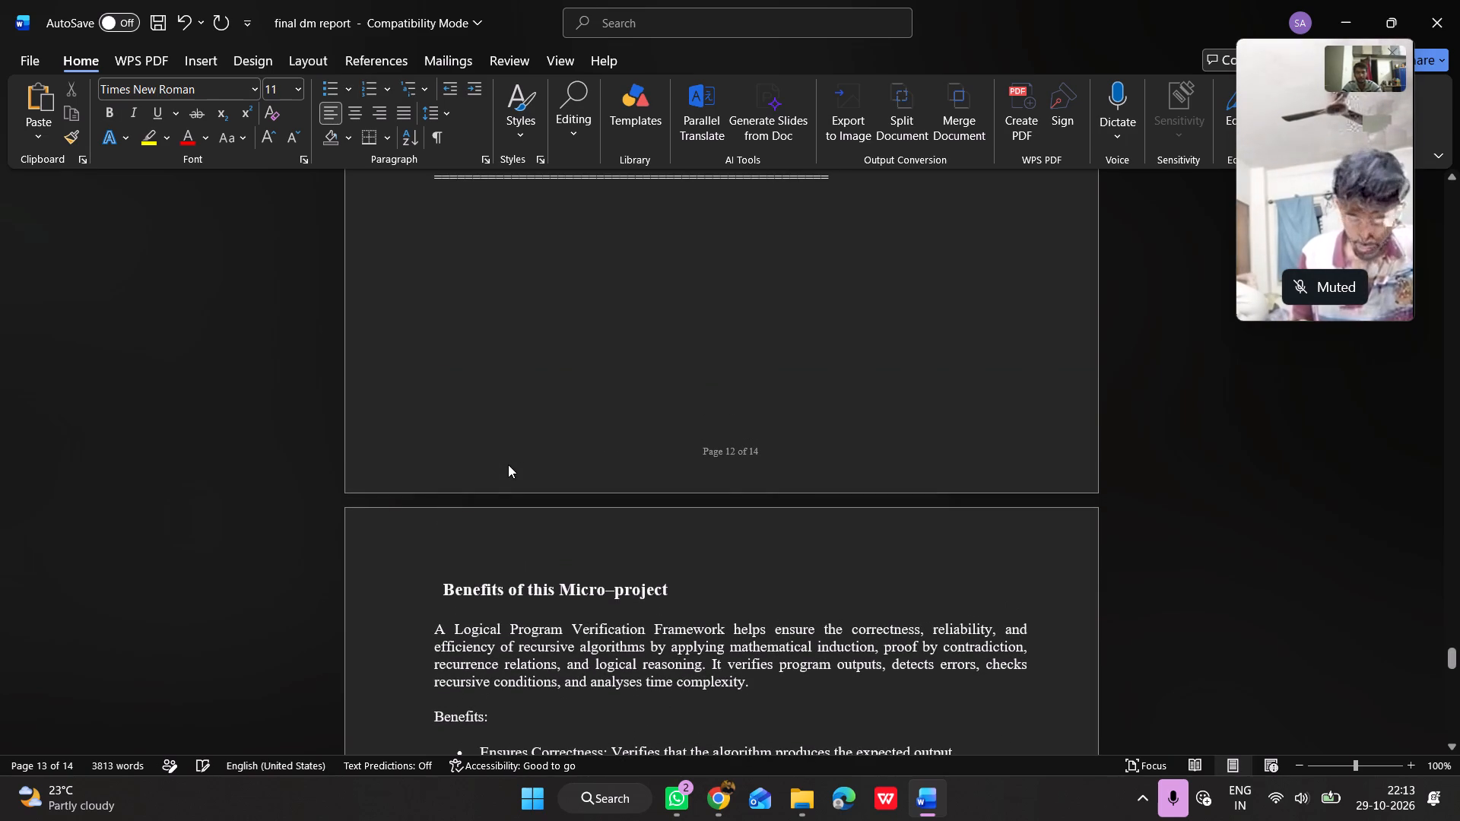
scroll(494, 485, "up", 2)
scroll(492, 496, "down", 2)
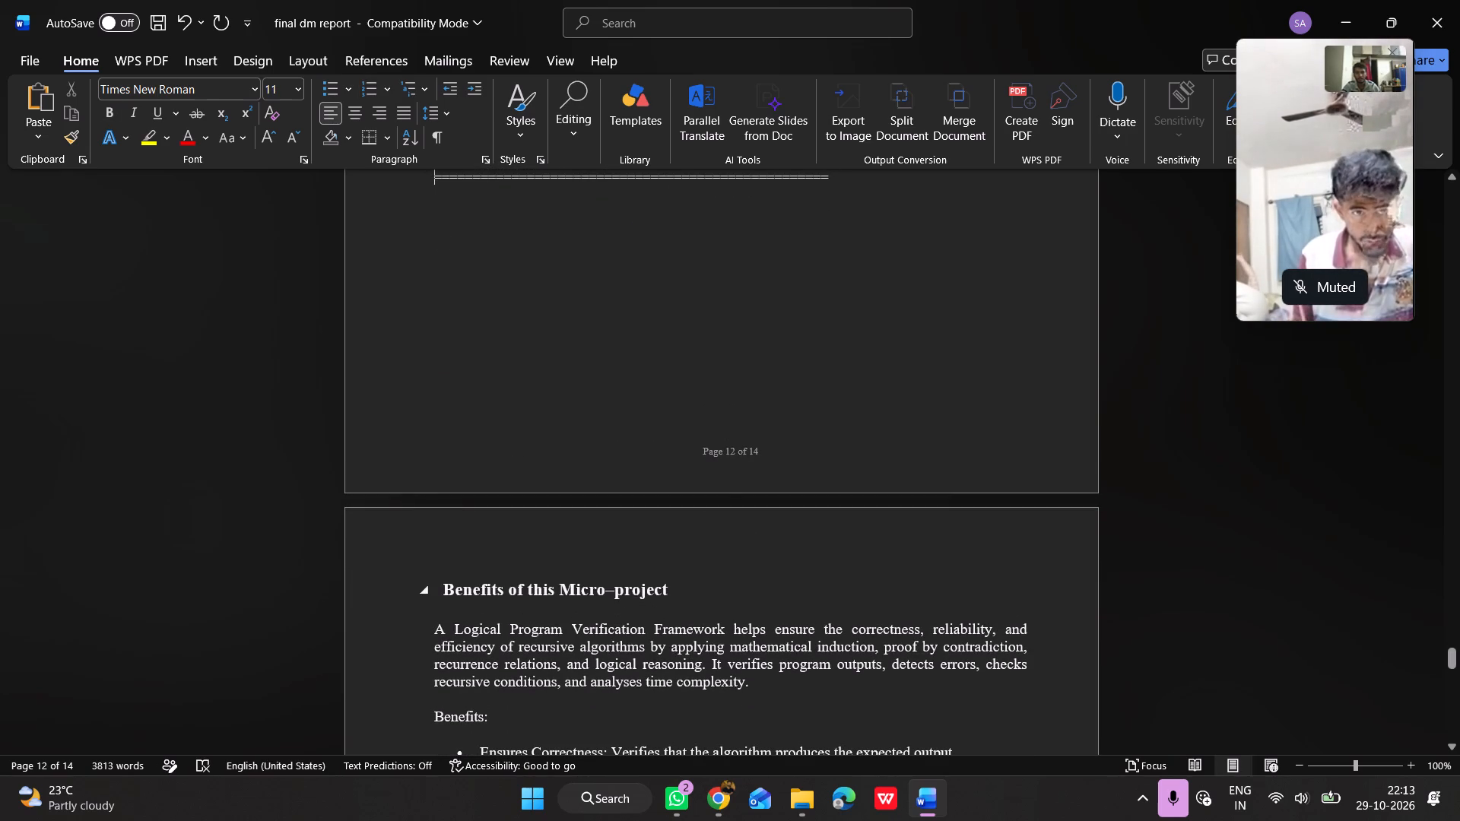
left_click(446, 589)
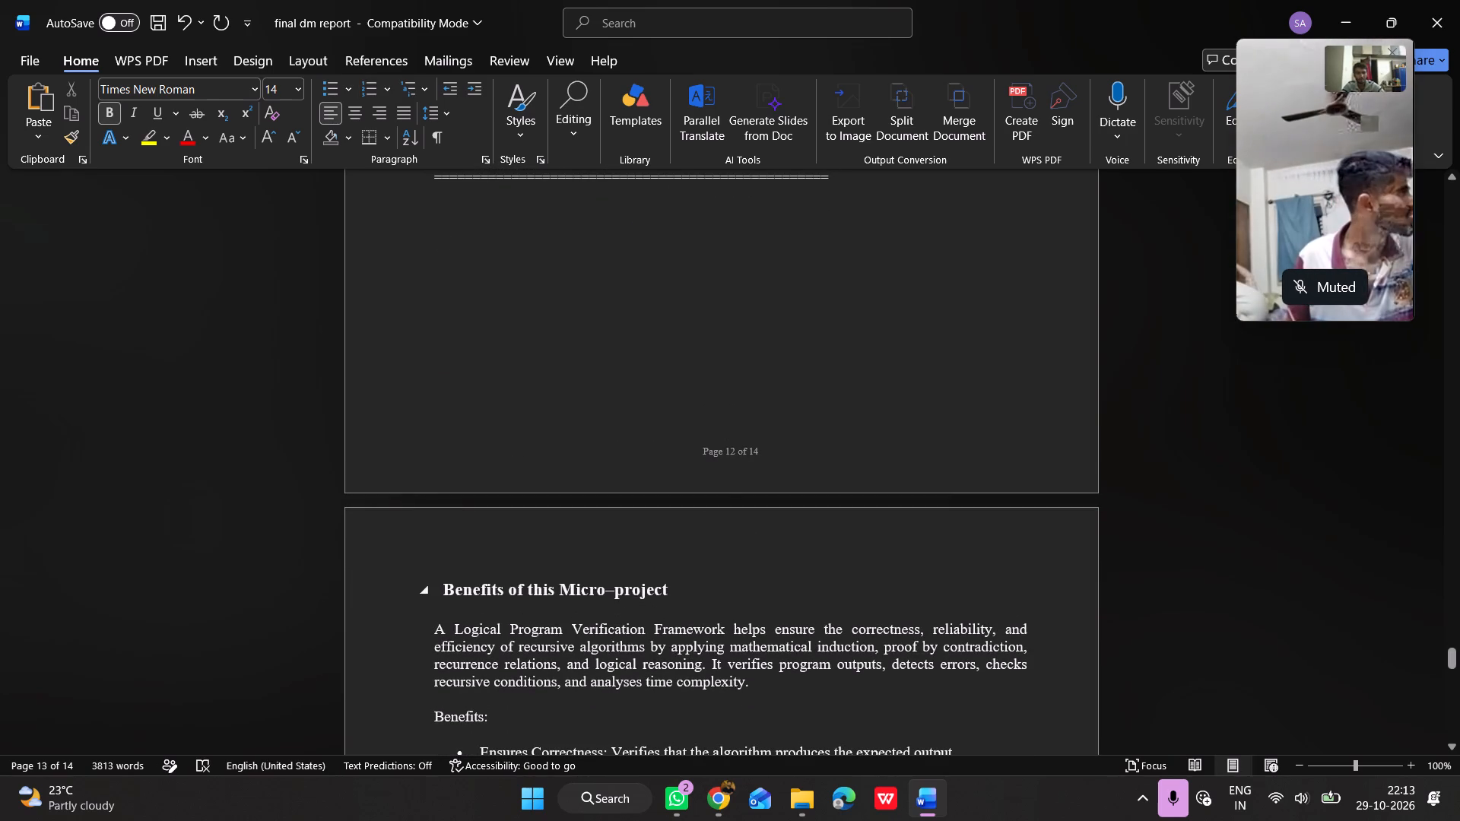
key("Up")
key("Delete")
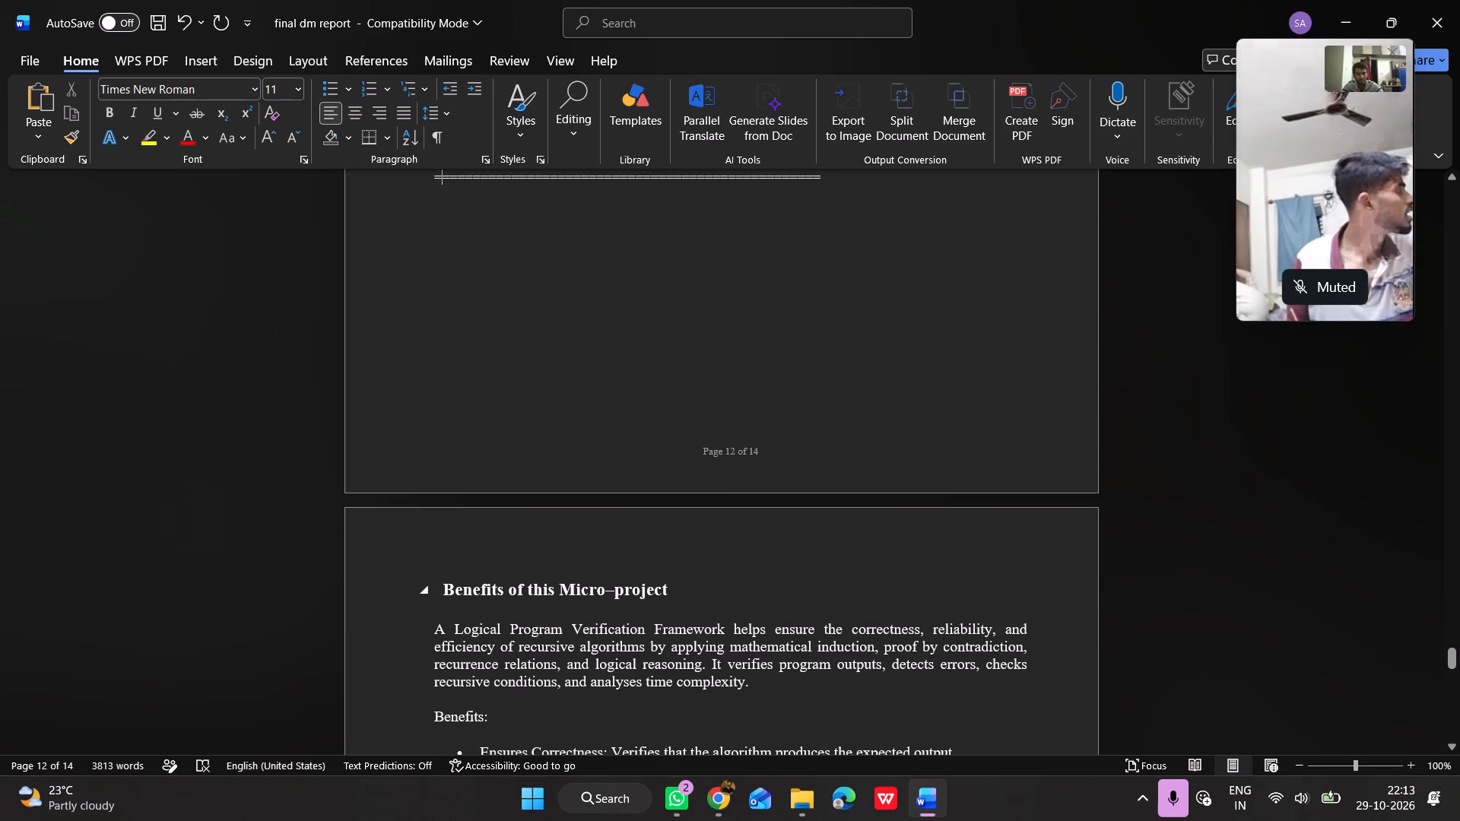
key("Insert")
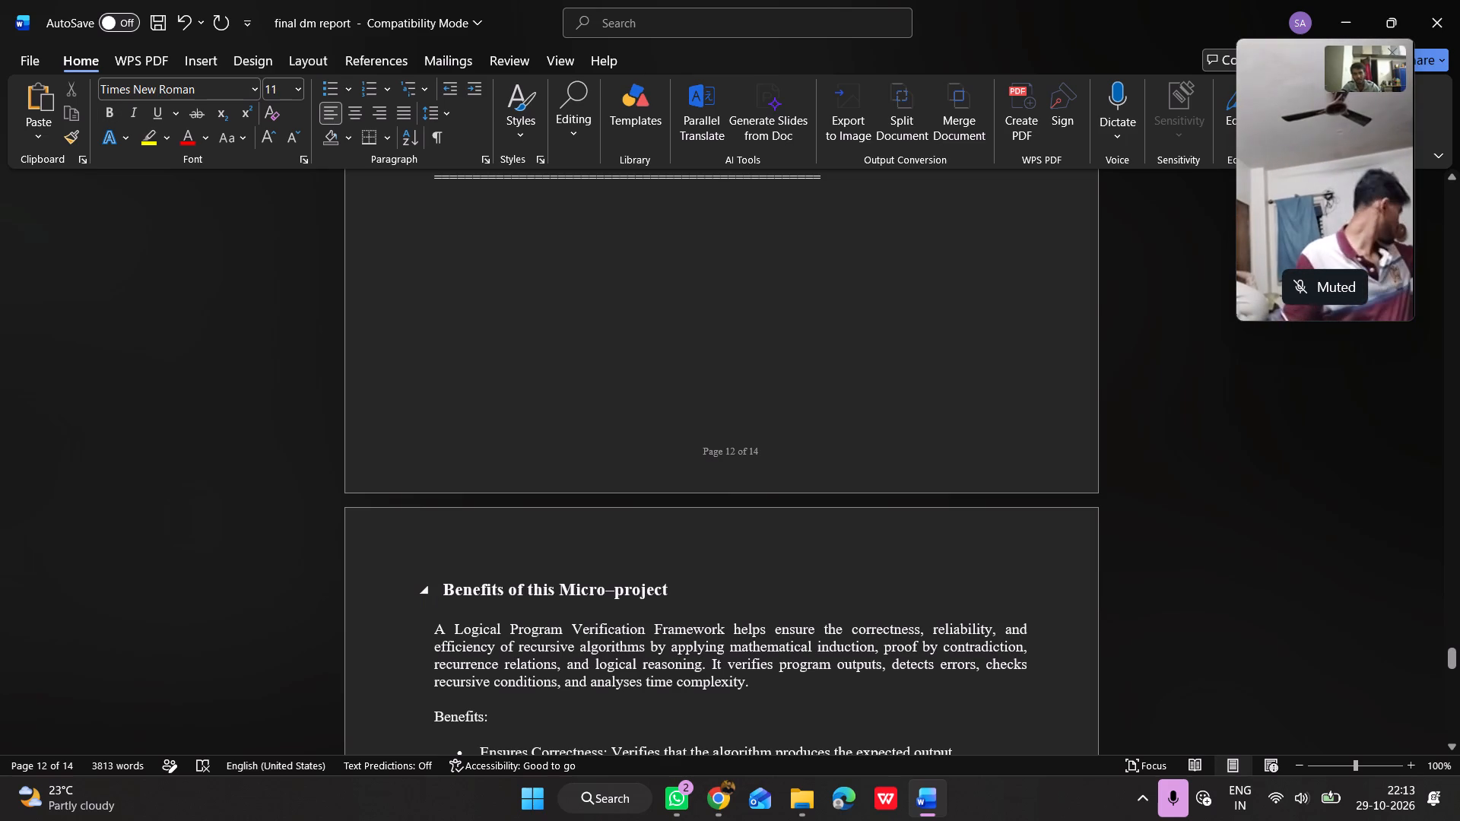
left_click(446, 594)
key("Up")
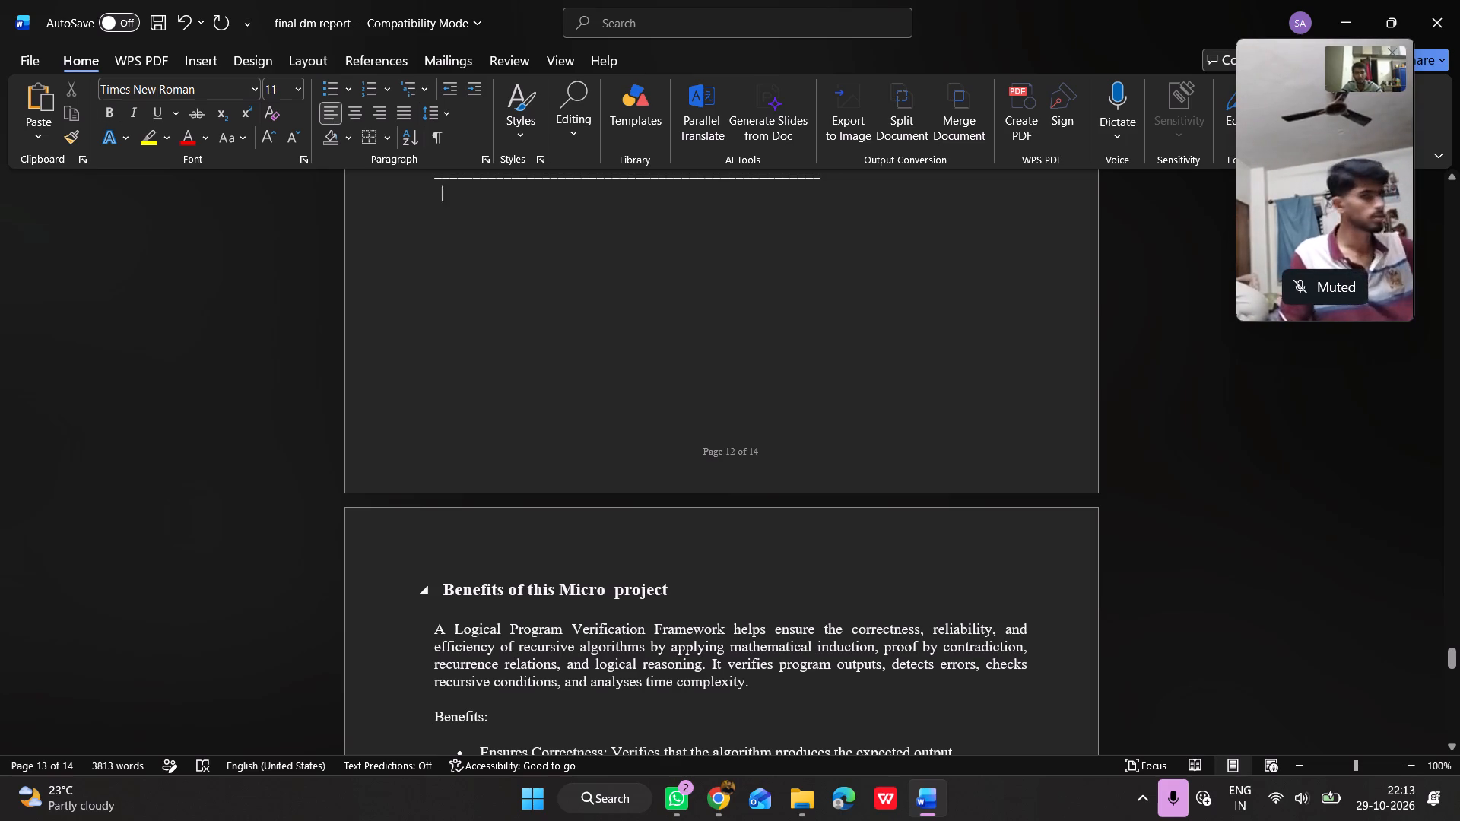
left_click(445, 583)
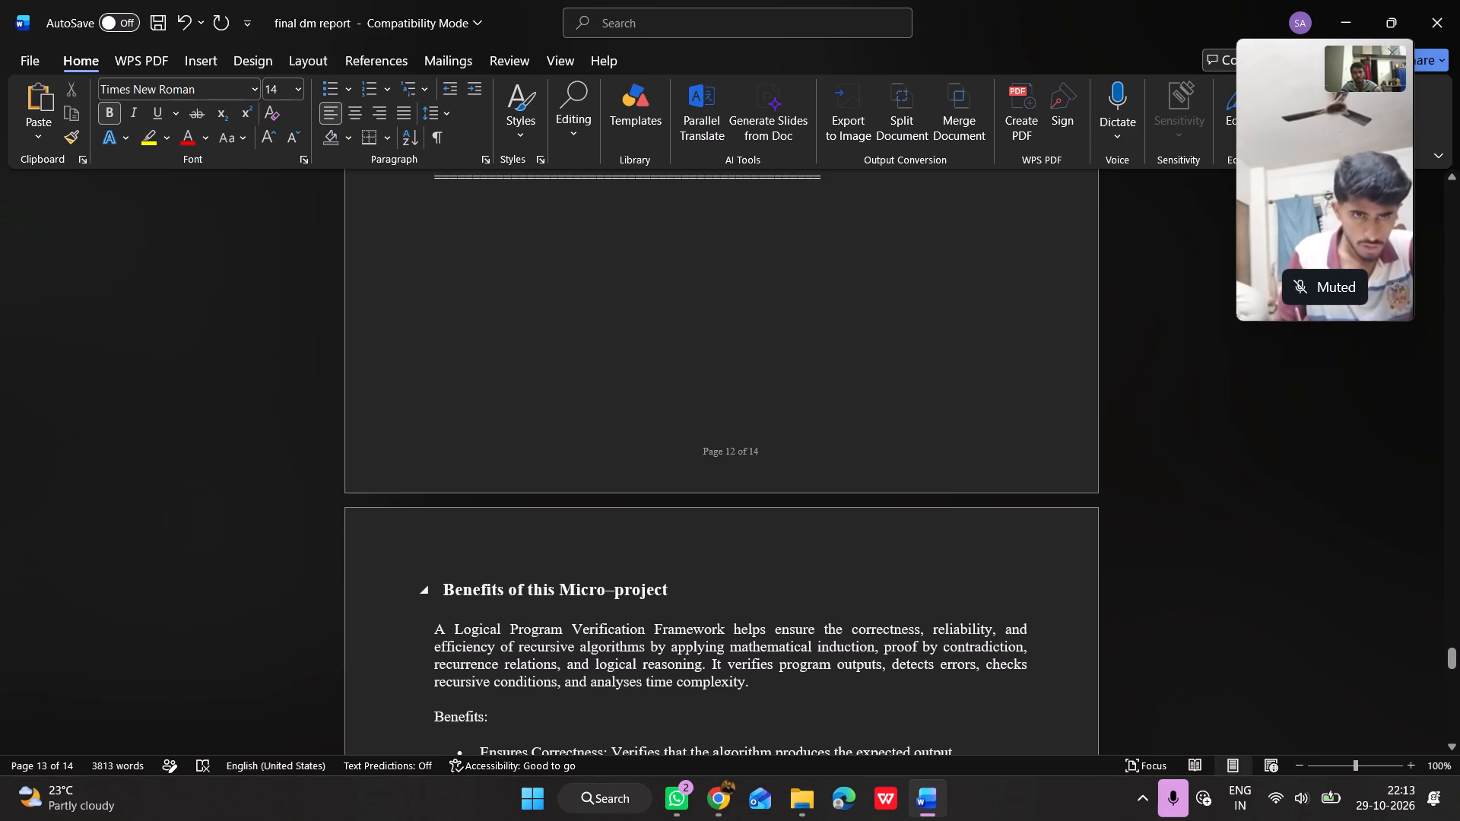
key("8")
type(".0")
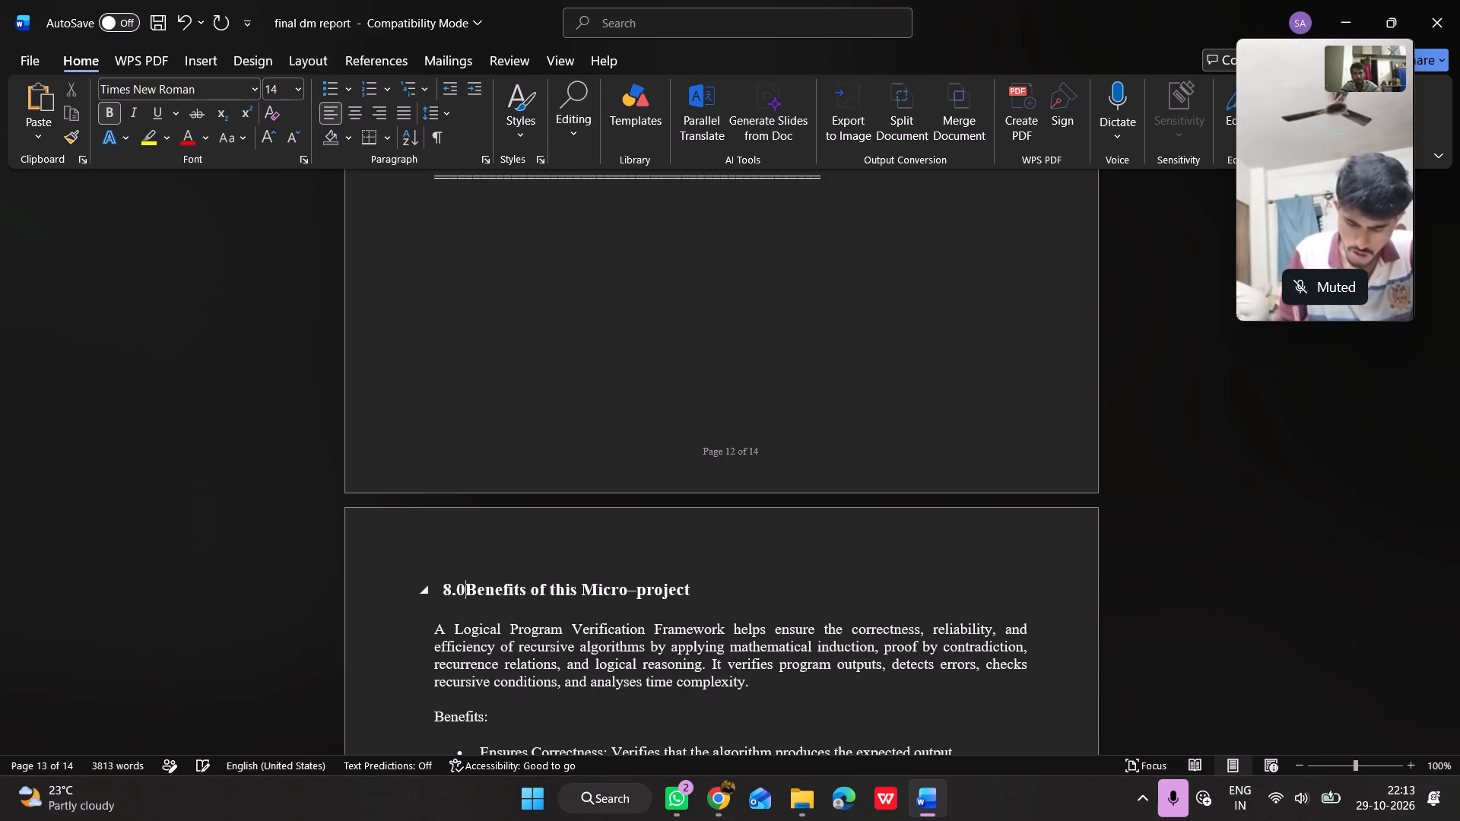
key("space")
Remove the leading space before 8.0 in the Benefits of this Micro-project heading so it aligns with the body text.
scroll(523, 460, "down", 2)
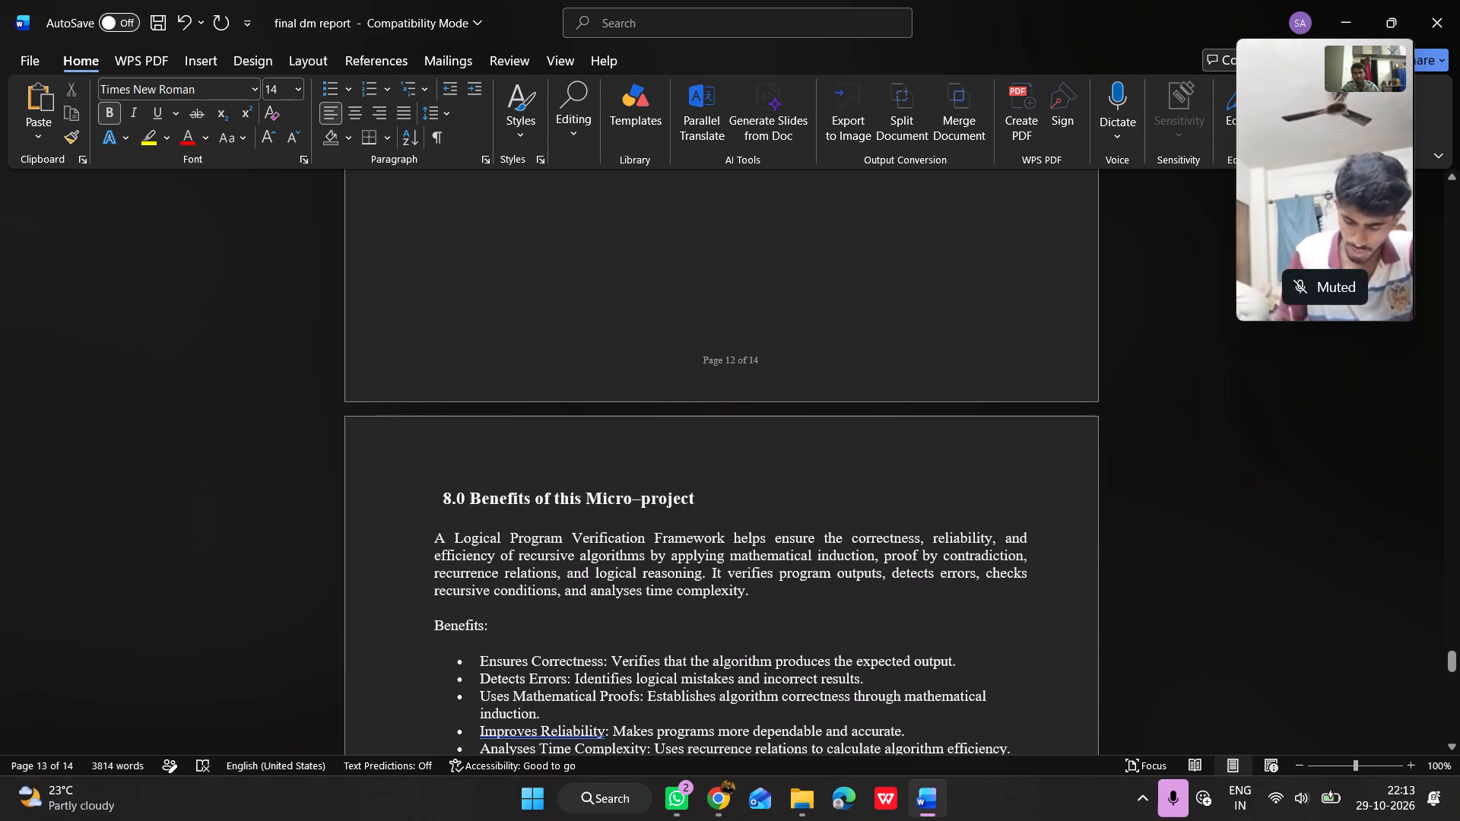
left_click(445, 496)
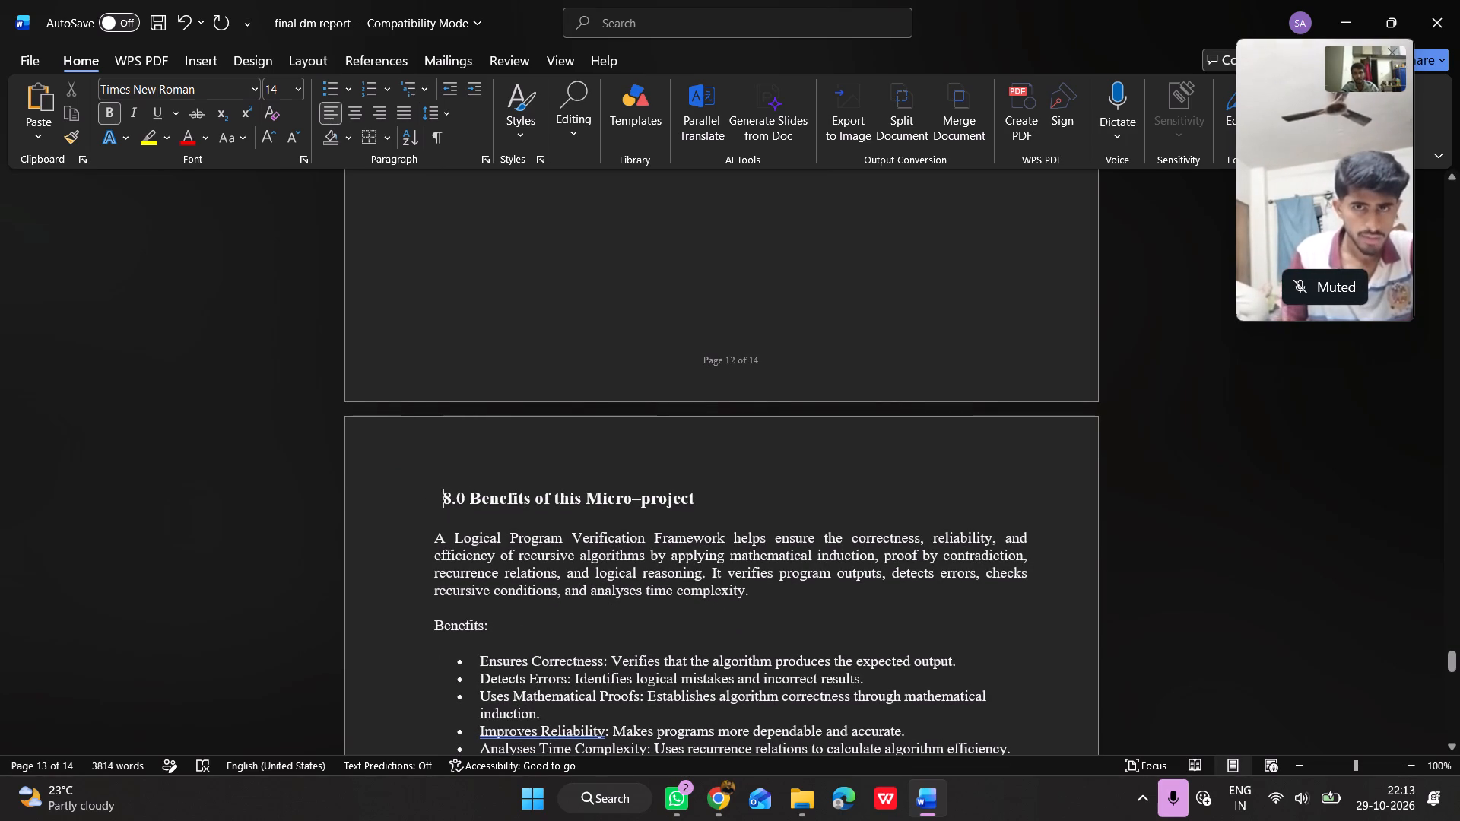
key("BackSpace")
key("BackSpace")
key("BackSpace")
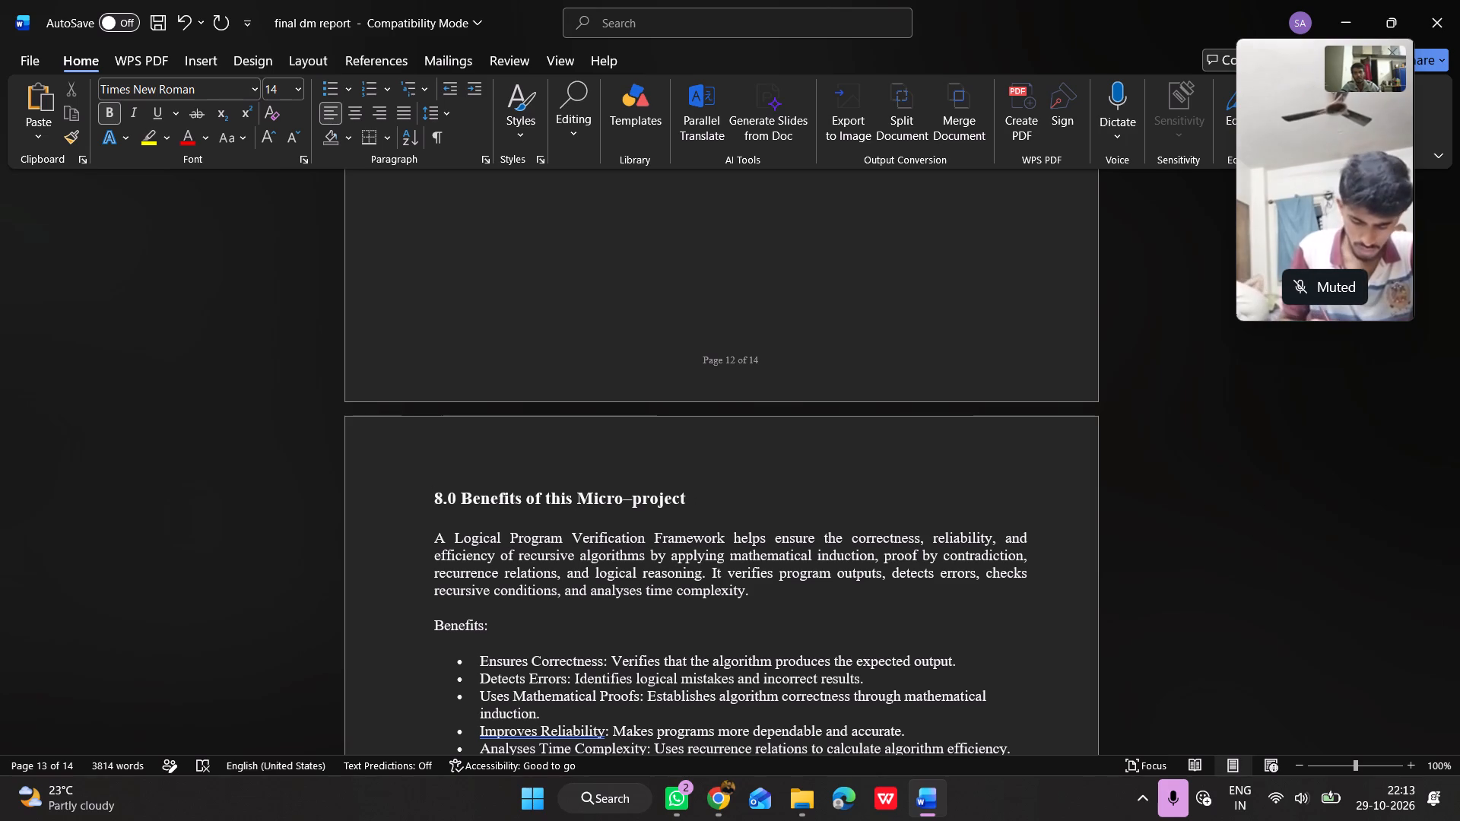
Replace the automatic number of the Area of Future Improvement heading with 9.0.
scroll(730, 433, "down", 10)
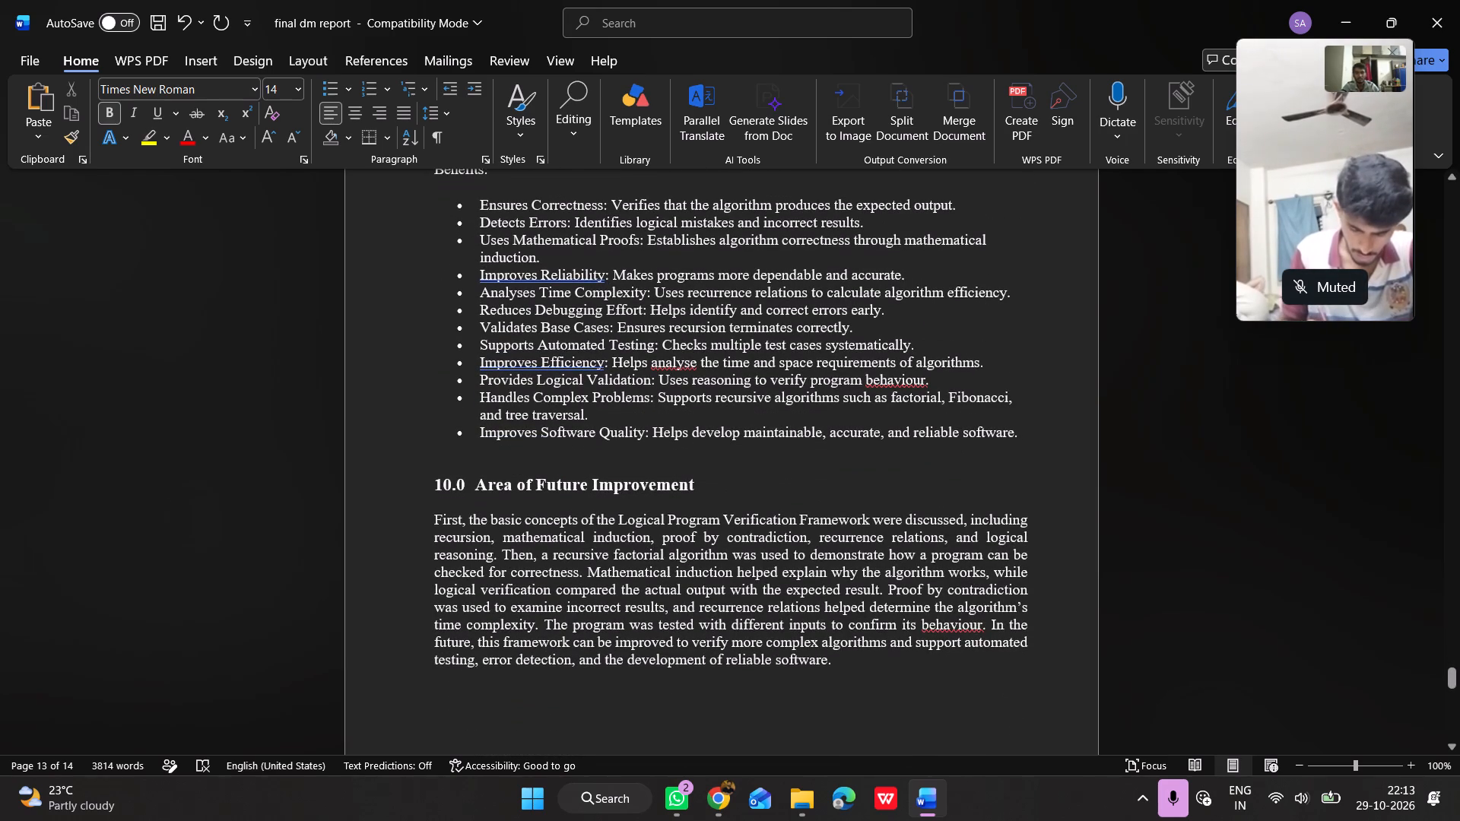
left_click(448, 487)
left_click(455, 483)
left_click(459, 480)
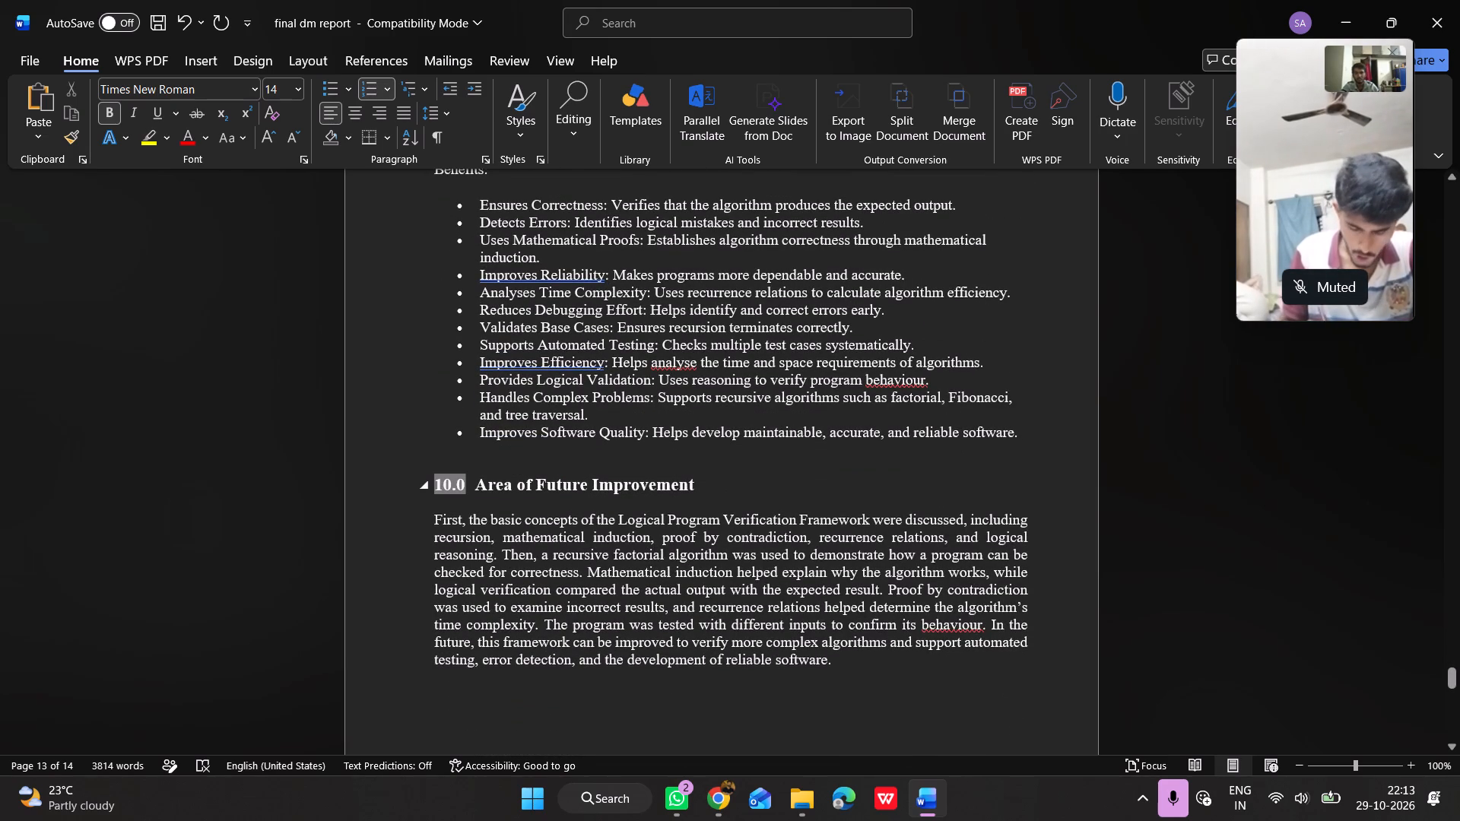
key("BackSpace")
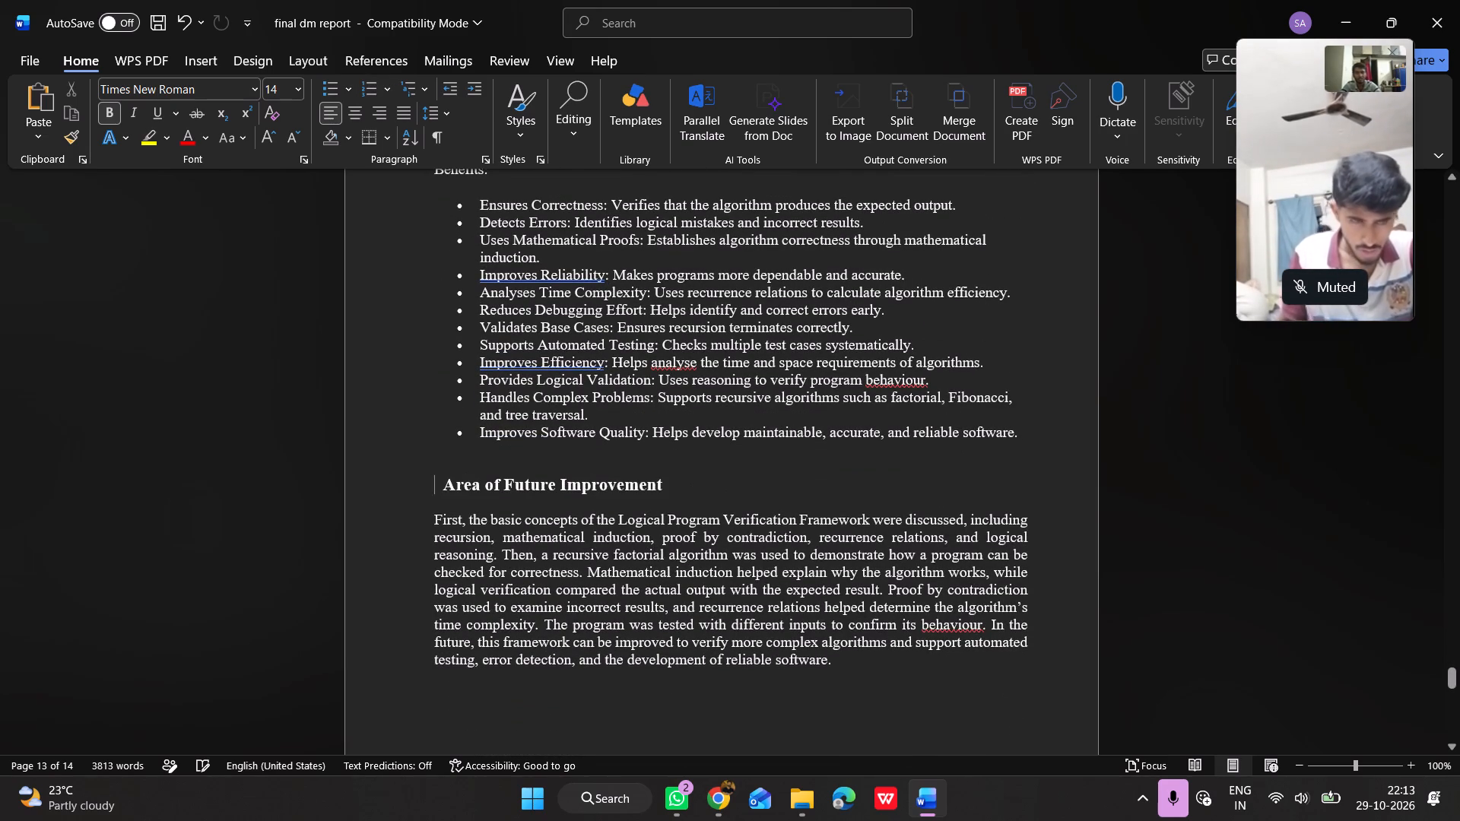
key("Page_Up")
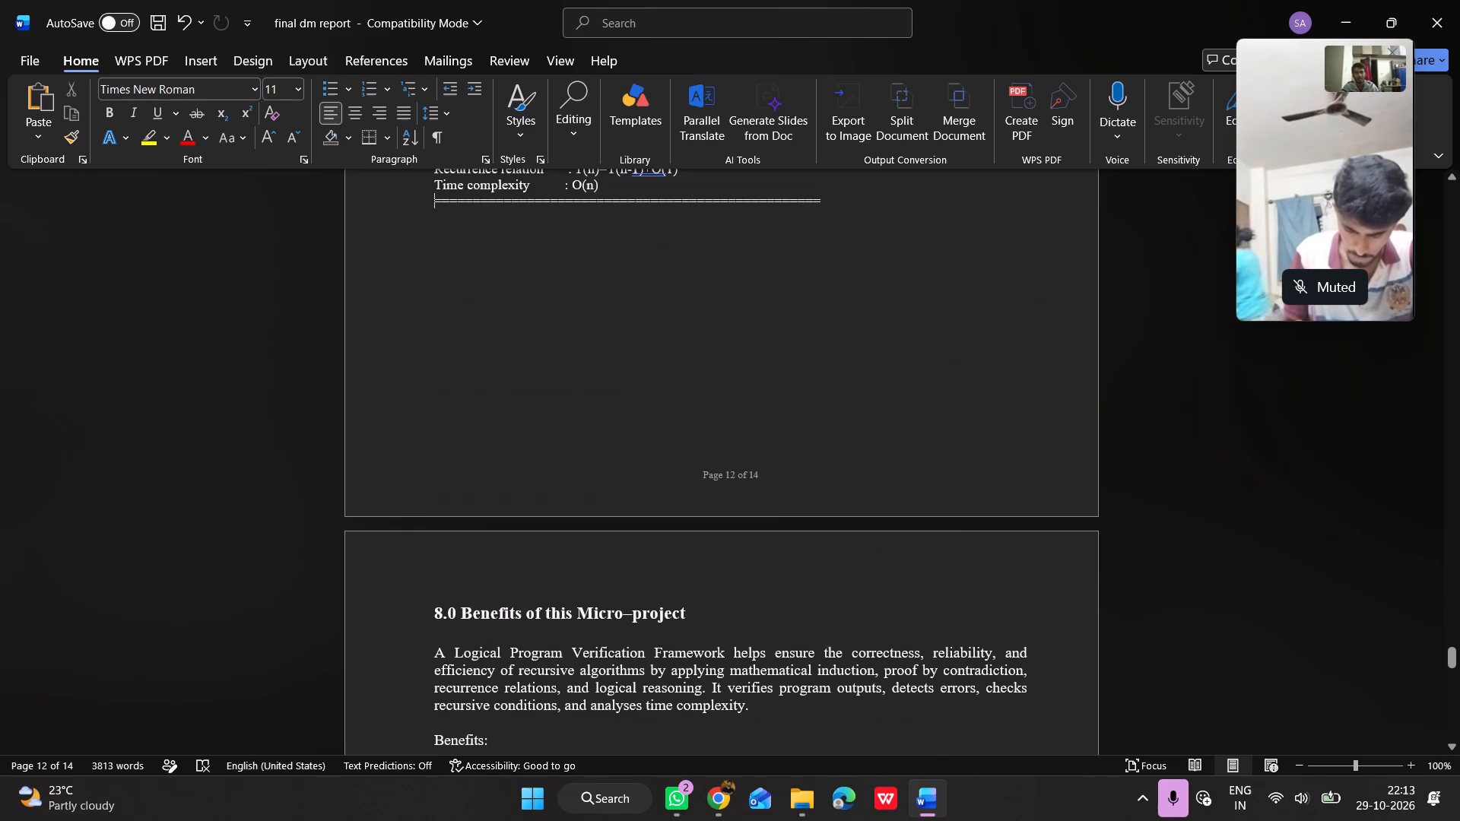
scroll(463, 459, "down", 5)
scroll(445, 523, "down", 5)
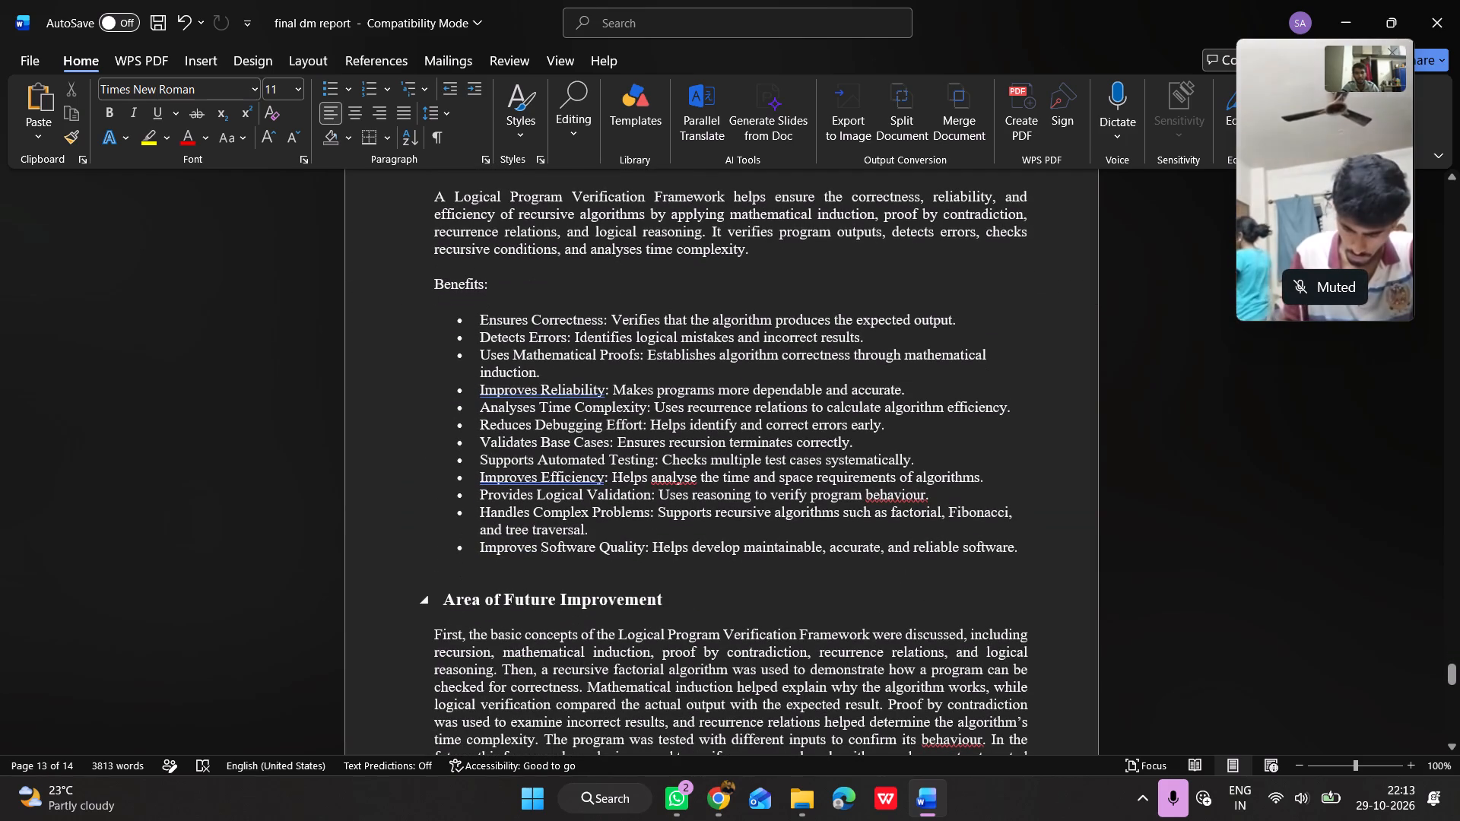
left_click(443, 596)
key("9")
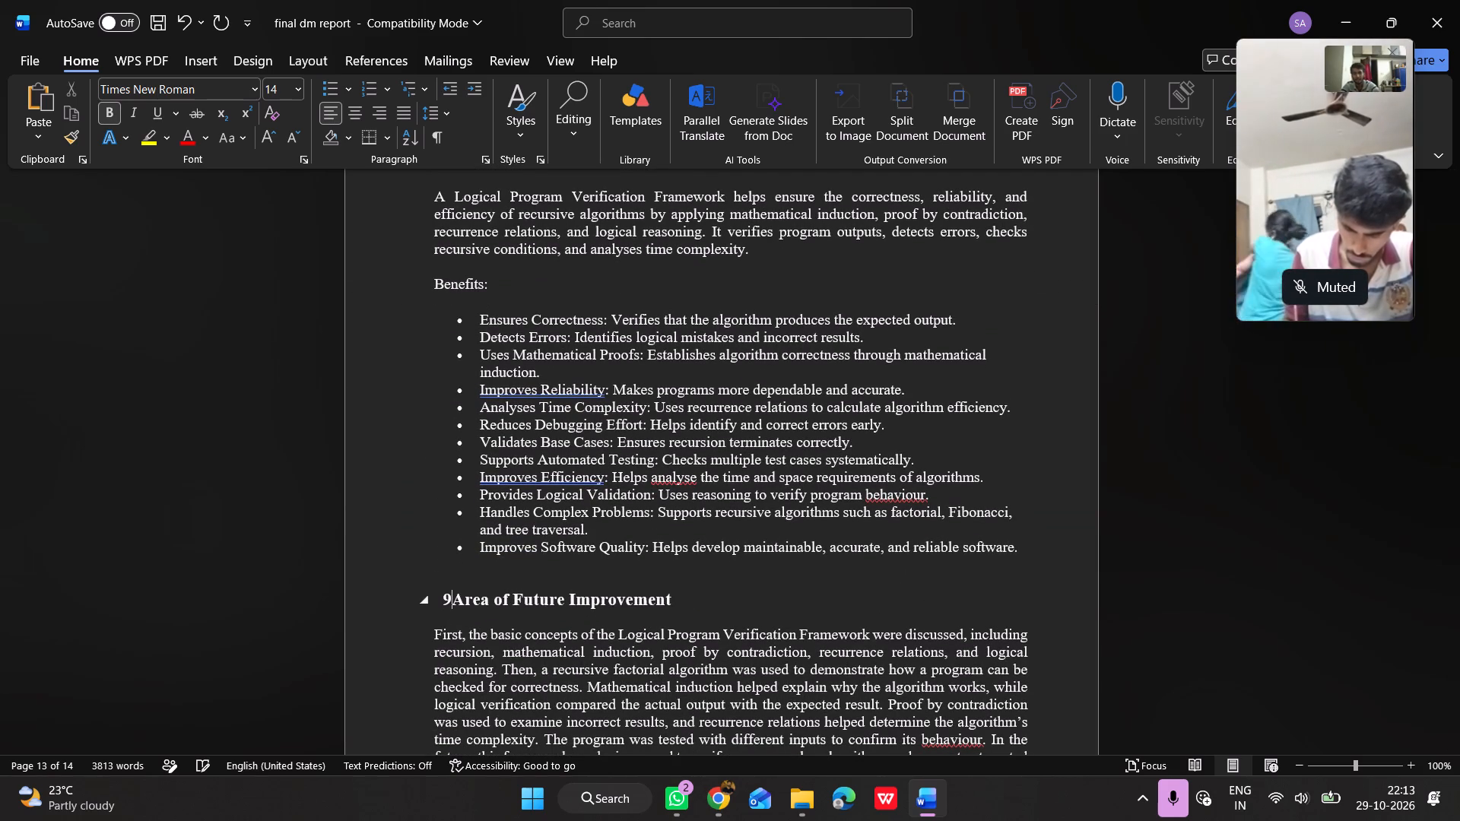
type(".0")
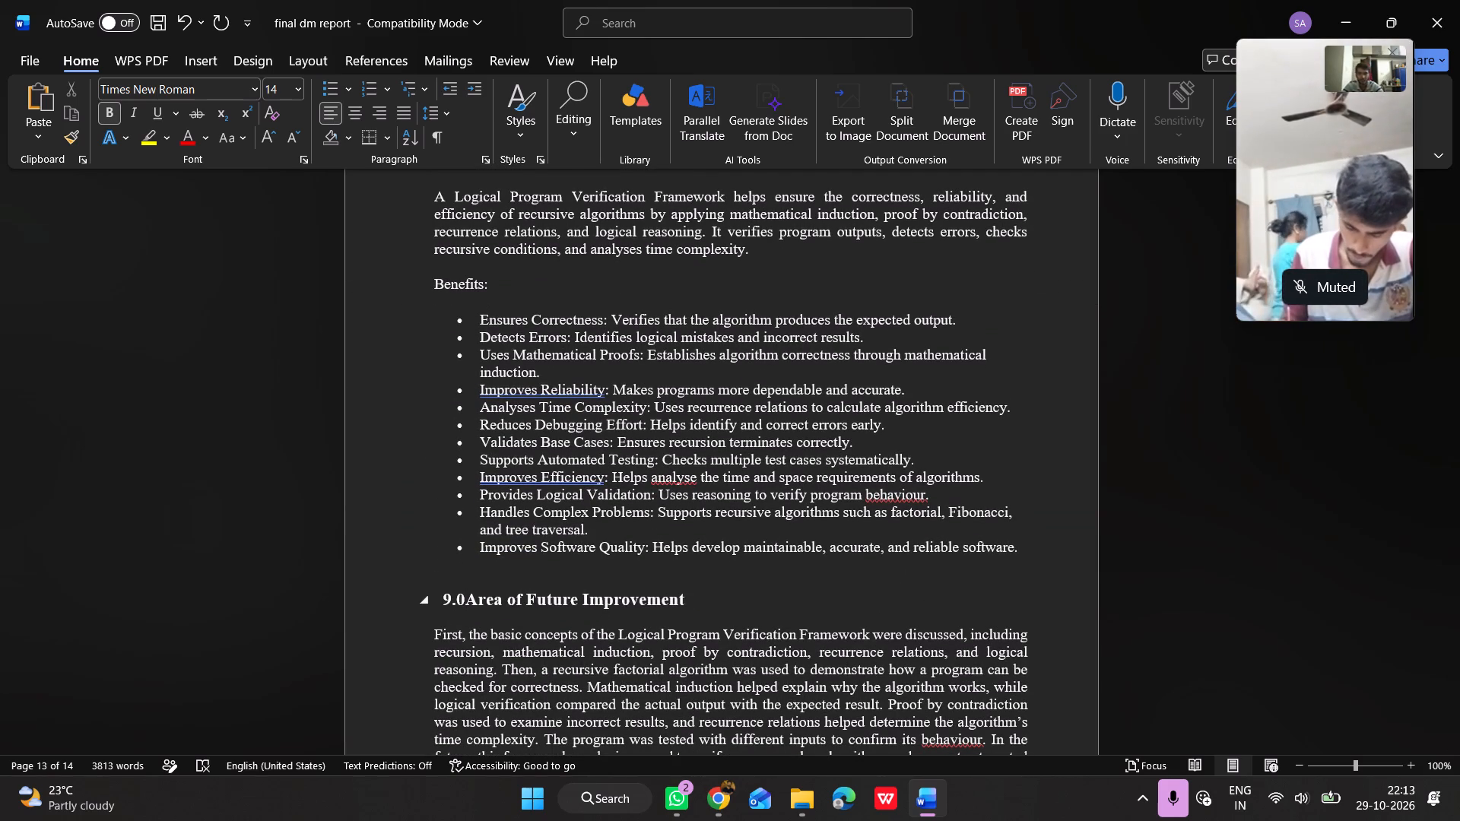
Remove the leading spaces before 9.0 in the Area of Future Improvement heading and insert two spaces after the number.
key("Left")
key("Left")
key("Left")
key("BackSpace")
key("BackSpace")
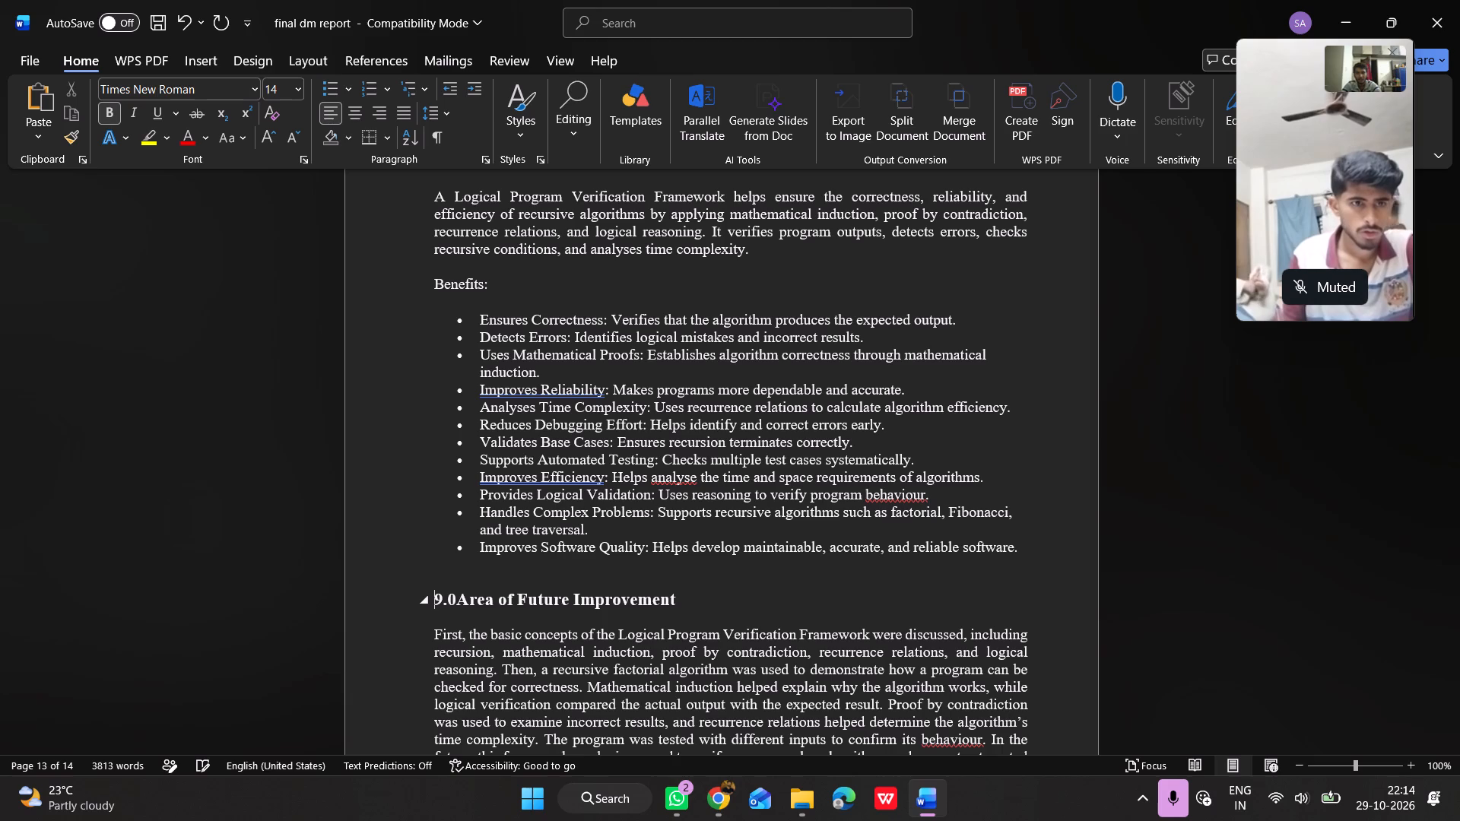
key("Right")
key("Right")
key("Right")
key("space")
key("space")
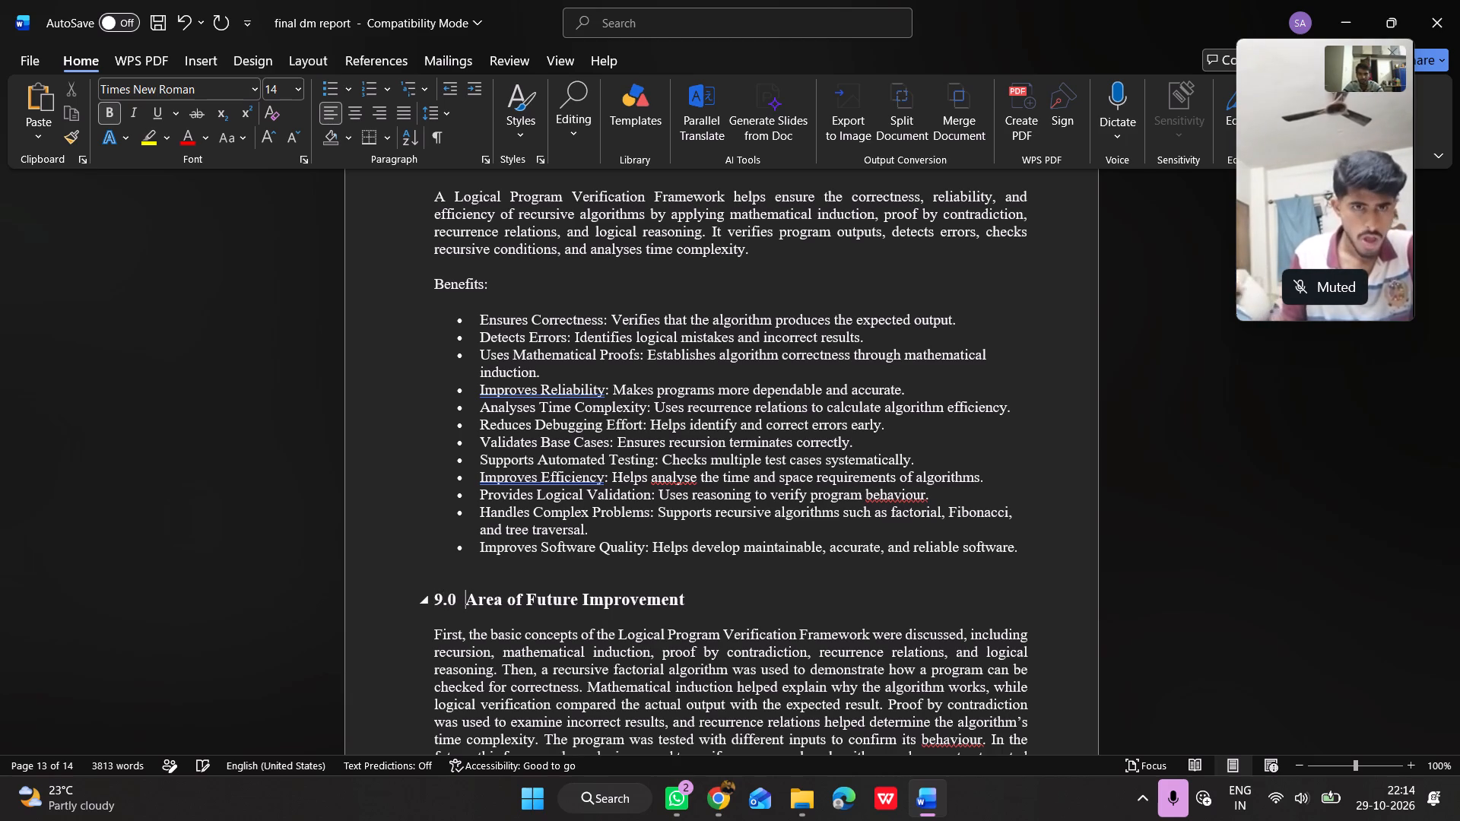
Remove the automatic number from the References heading and delete the blank line between it and the first entry.
scroll(459, 569, "down", 18)
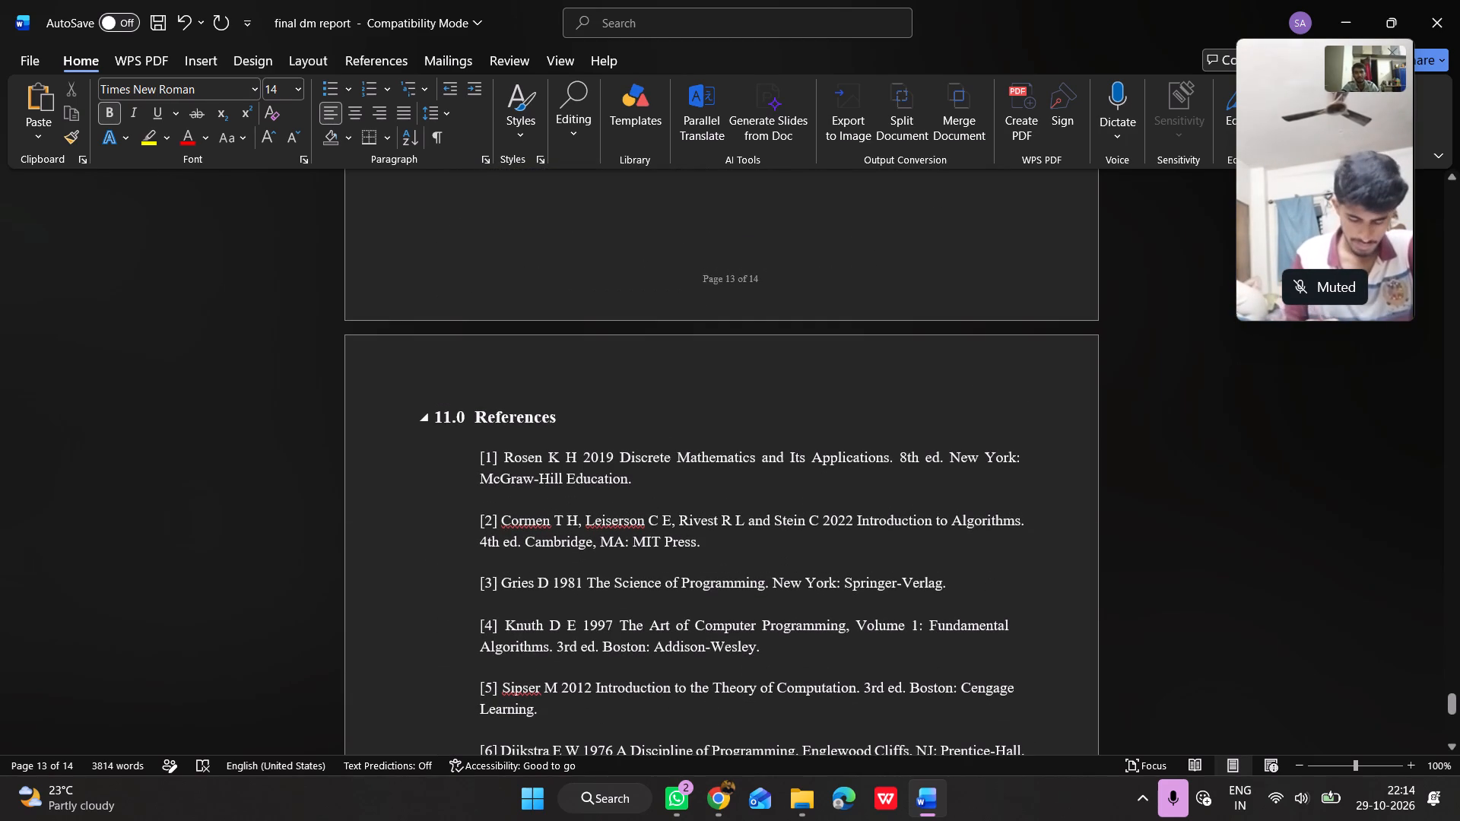
left_click(449, 410)
key("BackSpace")
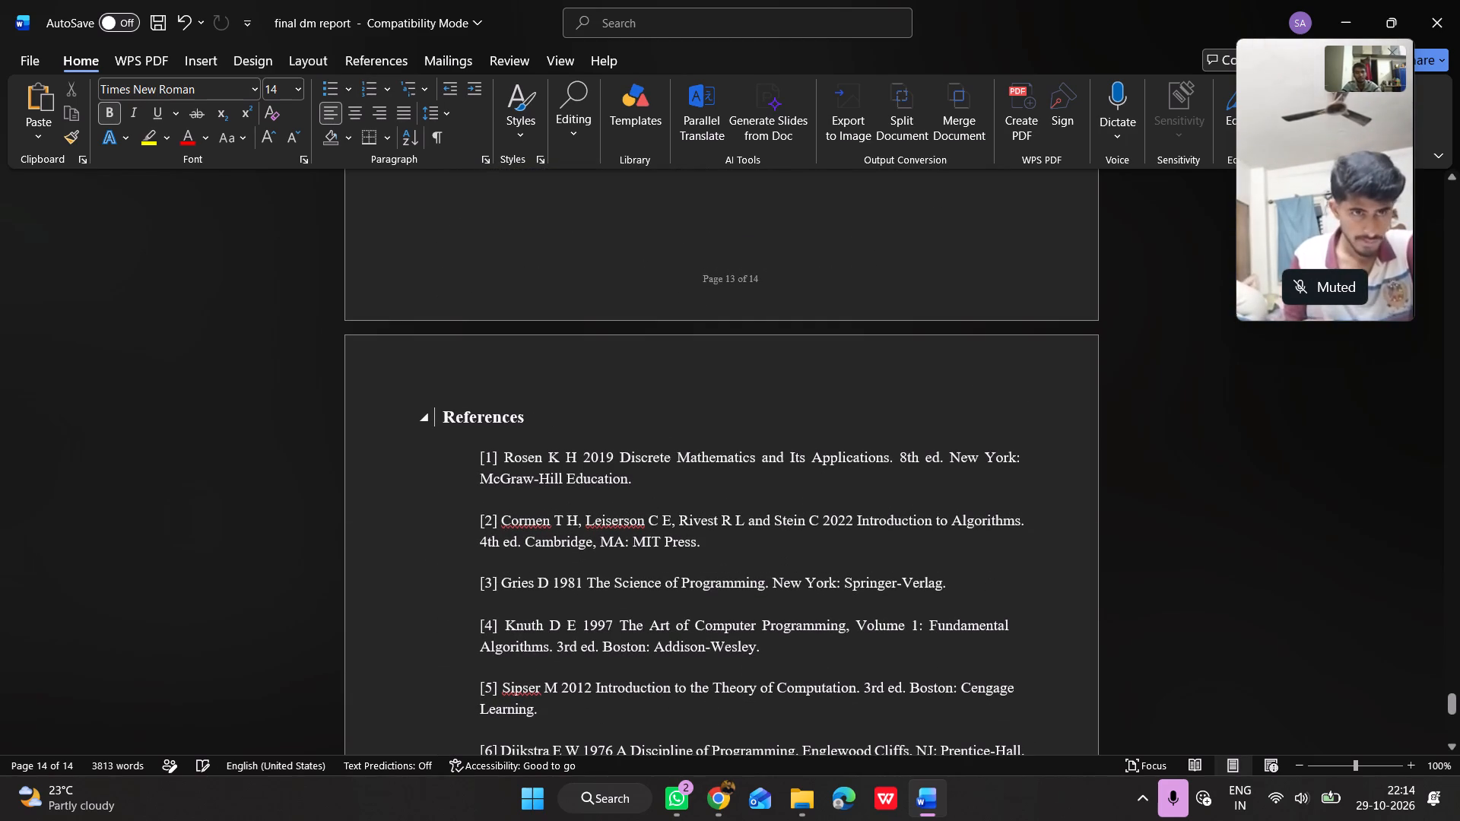
key("End")
key("Insert")
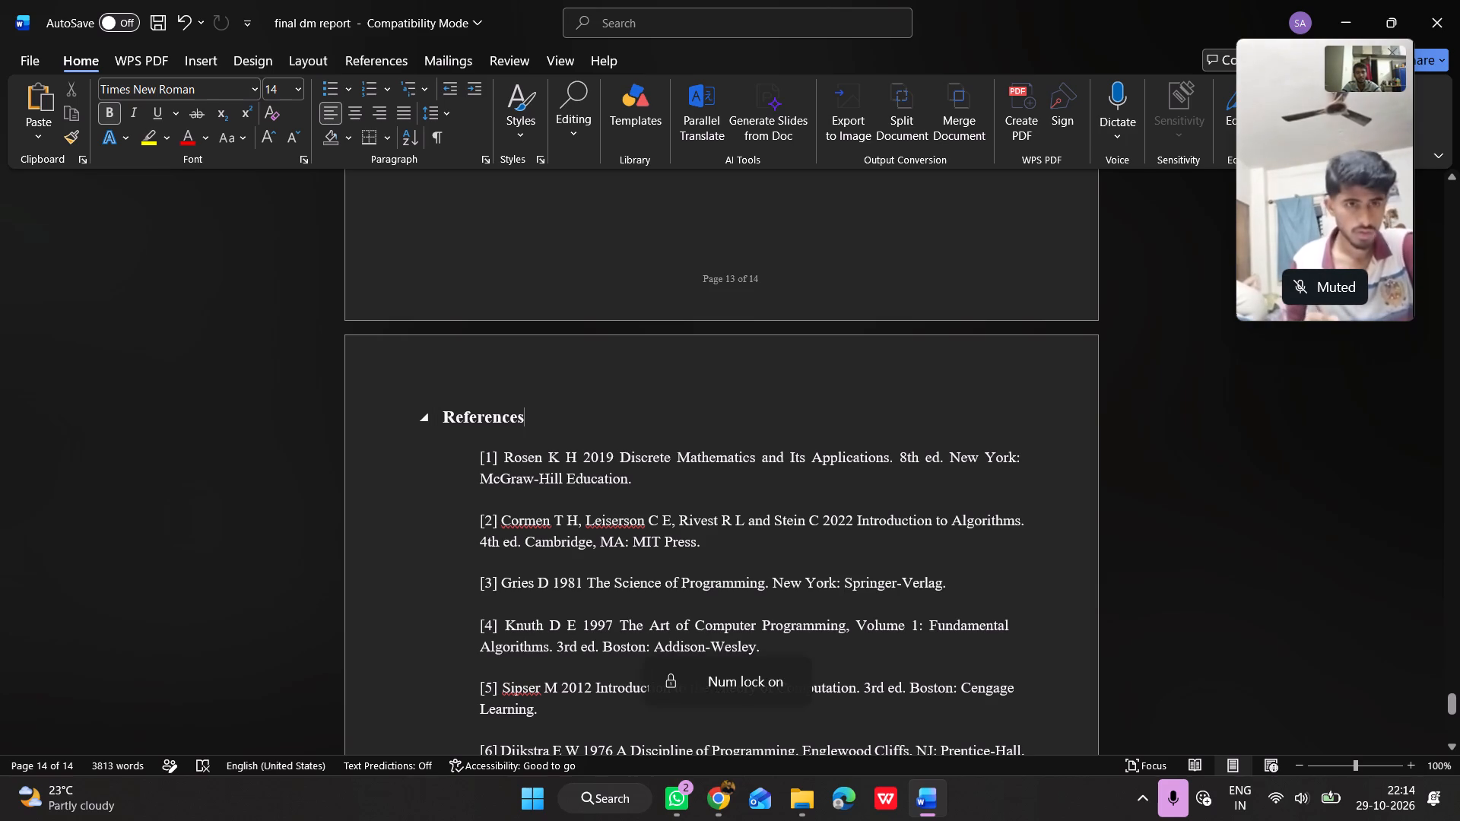
key("Left")
key("Left")
key("Left")
key("Left")
key("Left")
key("Left")
key("Left")
key("Left")
key("Left")
key("Left")
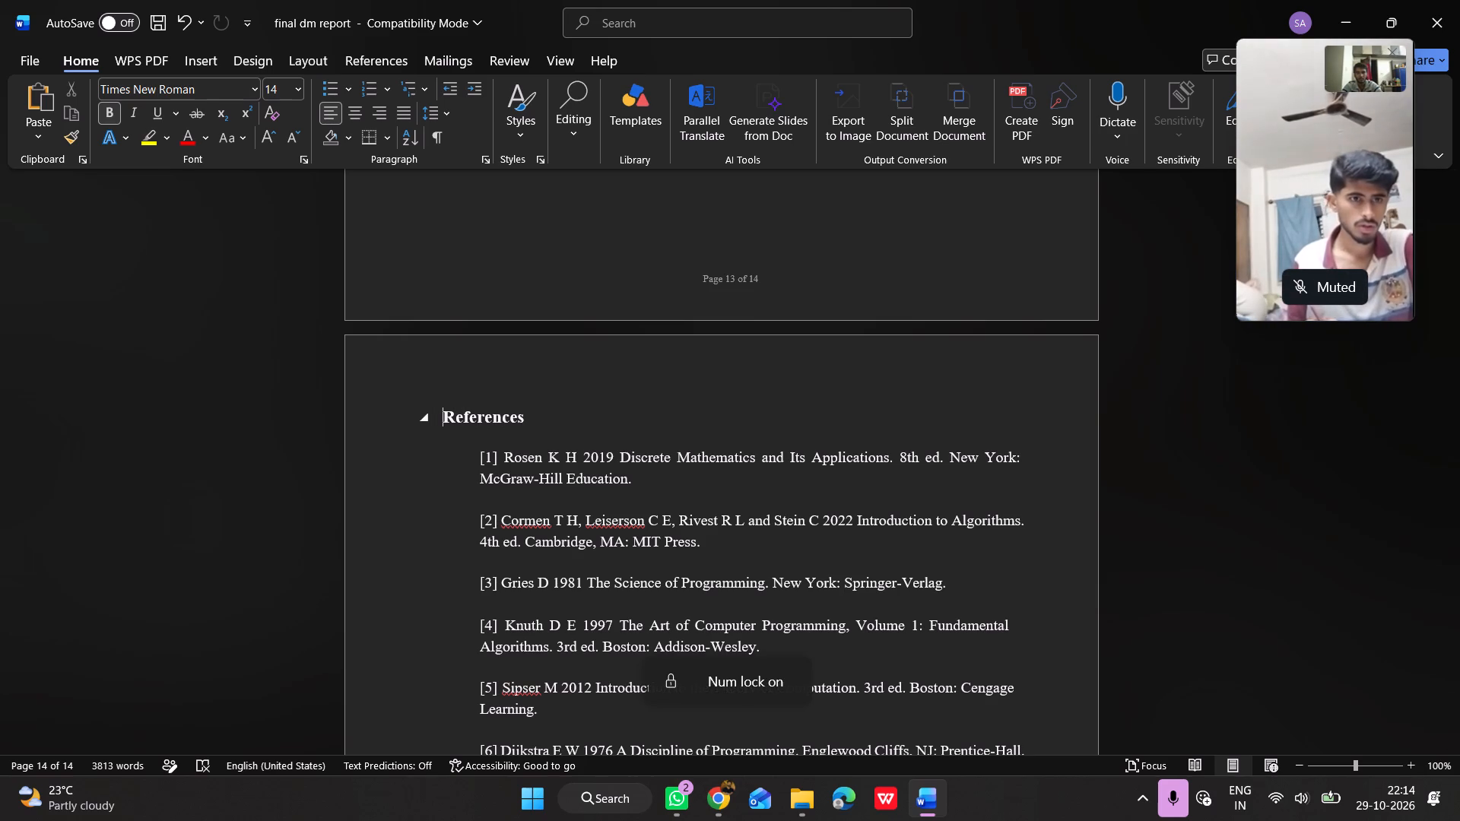
key("End")
key("Insert")
key("Delete")
key("Insert")
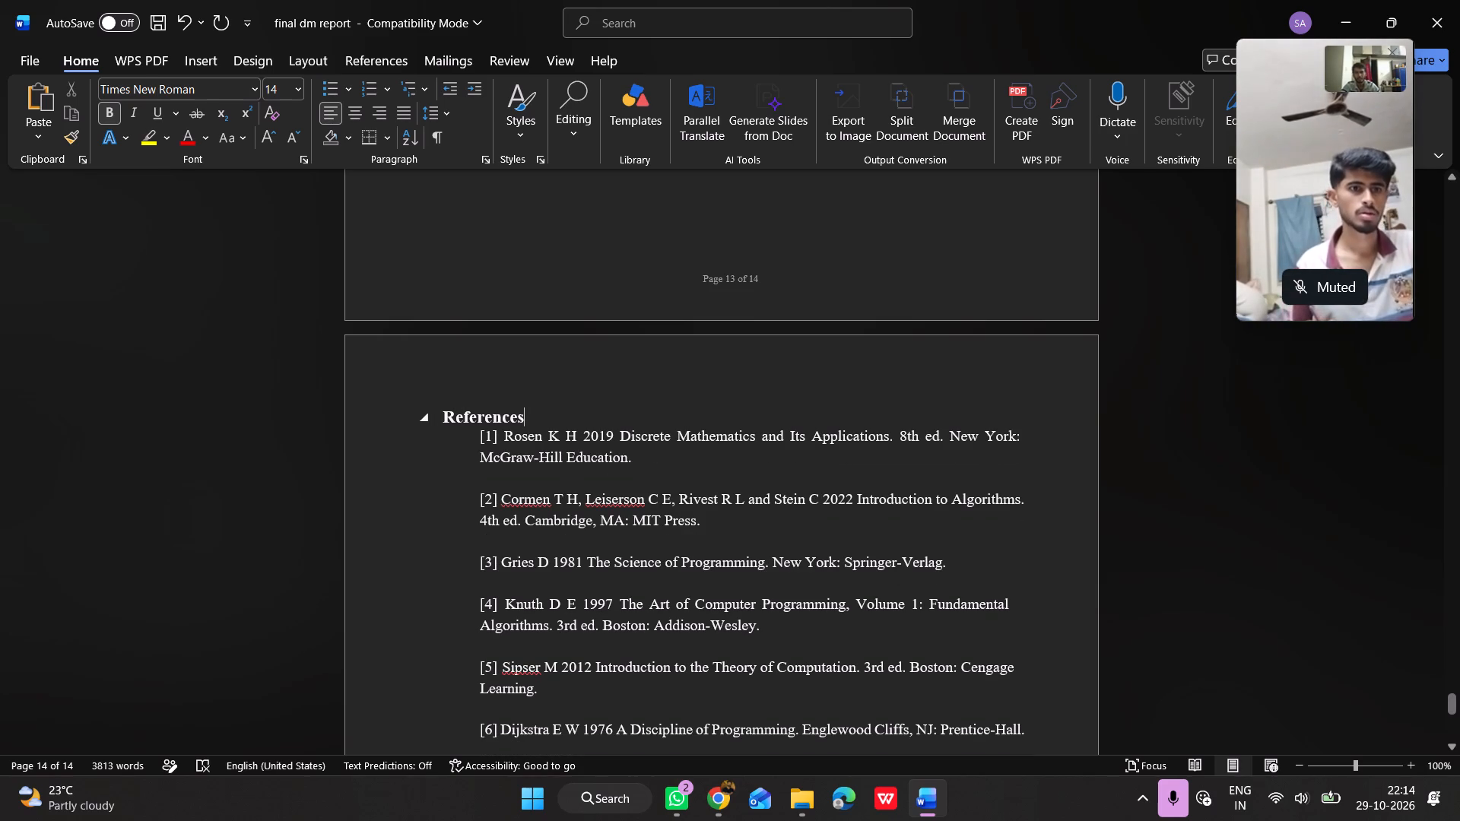
Number the References heading 10.0, followed by two spaces.
left_click(444, 408)
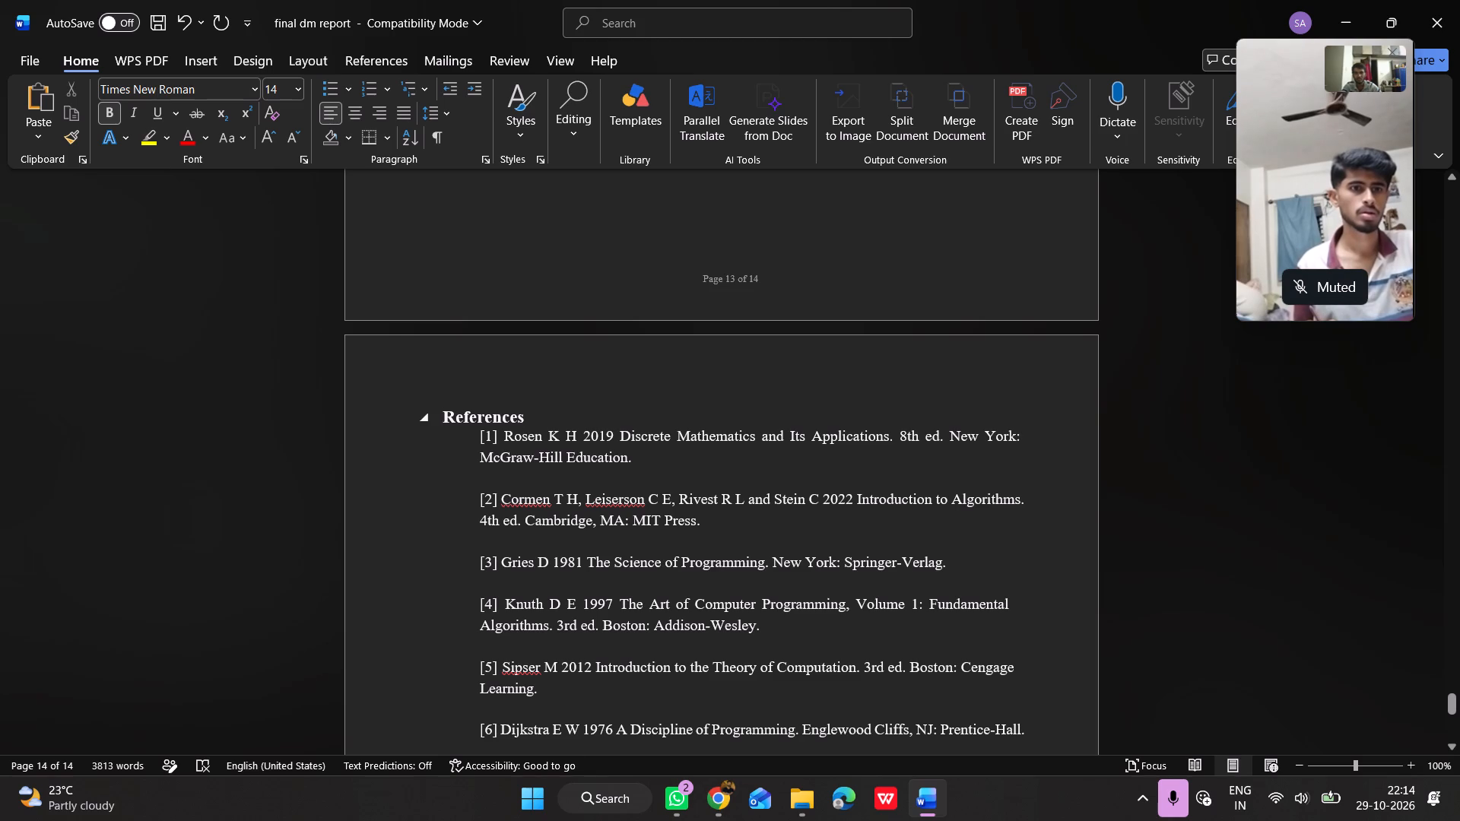
type("10.0")
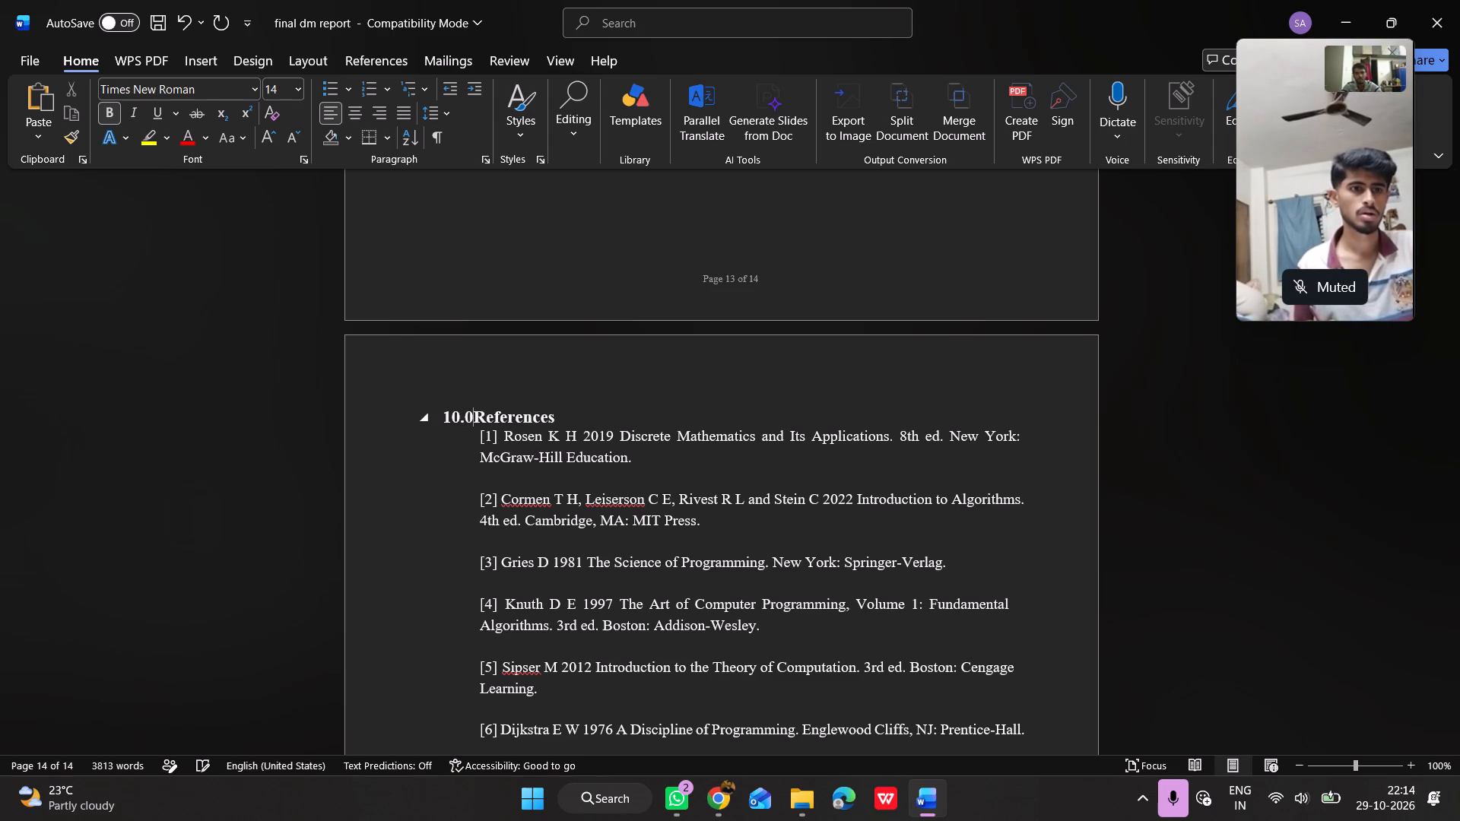
key("space")
key("space")
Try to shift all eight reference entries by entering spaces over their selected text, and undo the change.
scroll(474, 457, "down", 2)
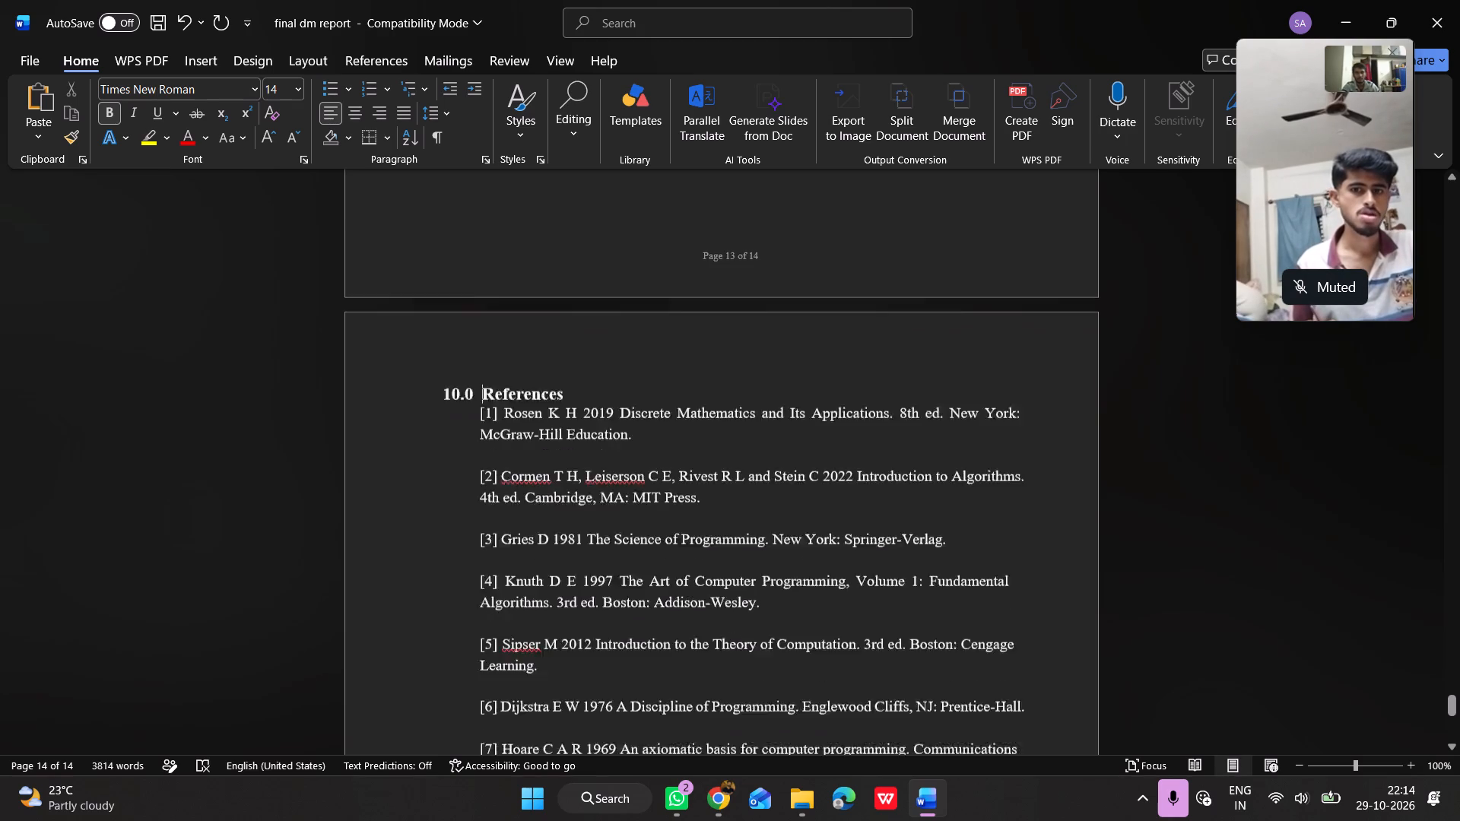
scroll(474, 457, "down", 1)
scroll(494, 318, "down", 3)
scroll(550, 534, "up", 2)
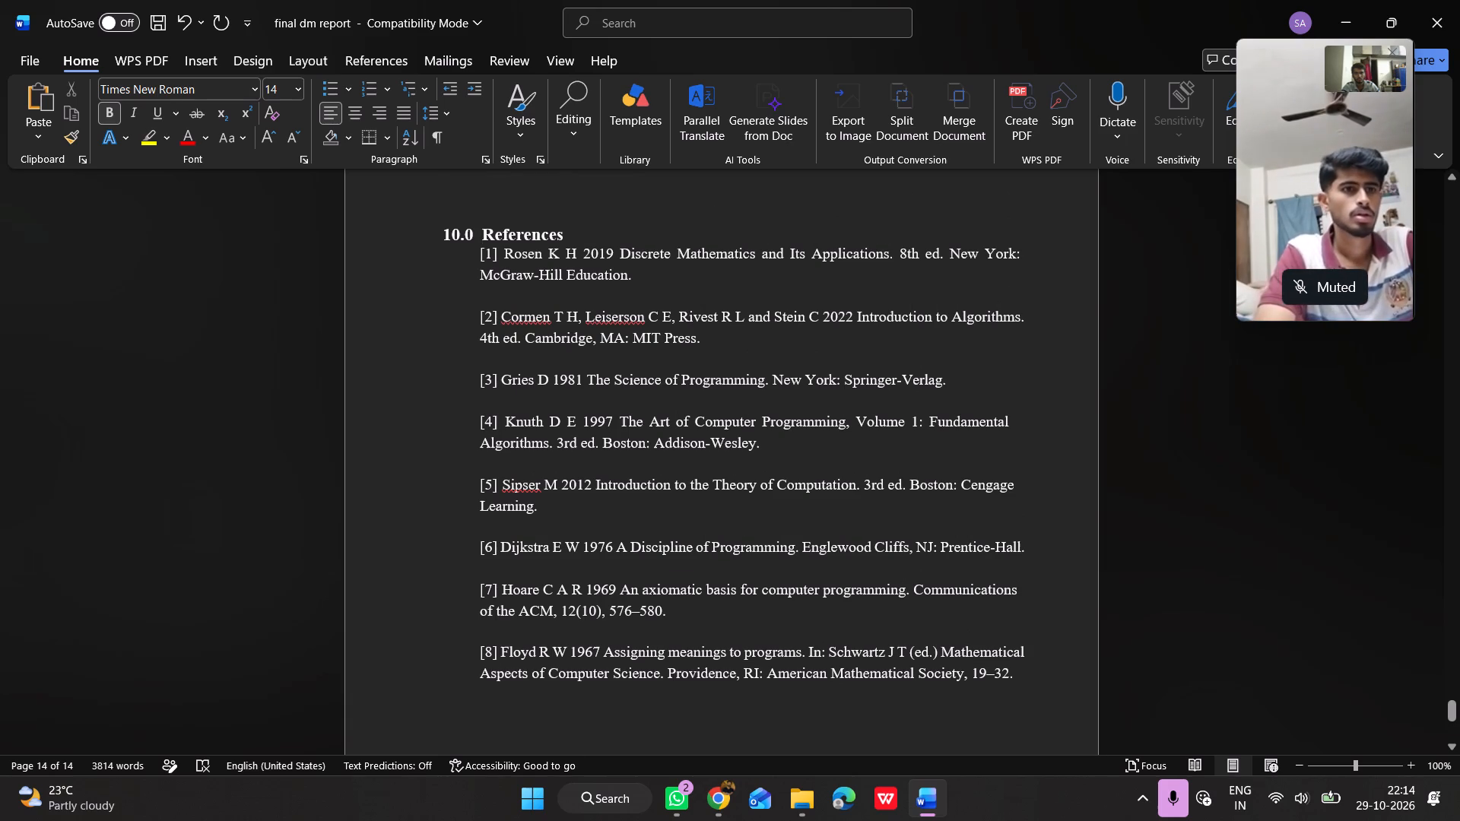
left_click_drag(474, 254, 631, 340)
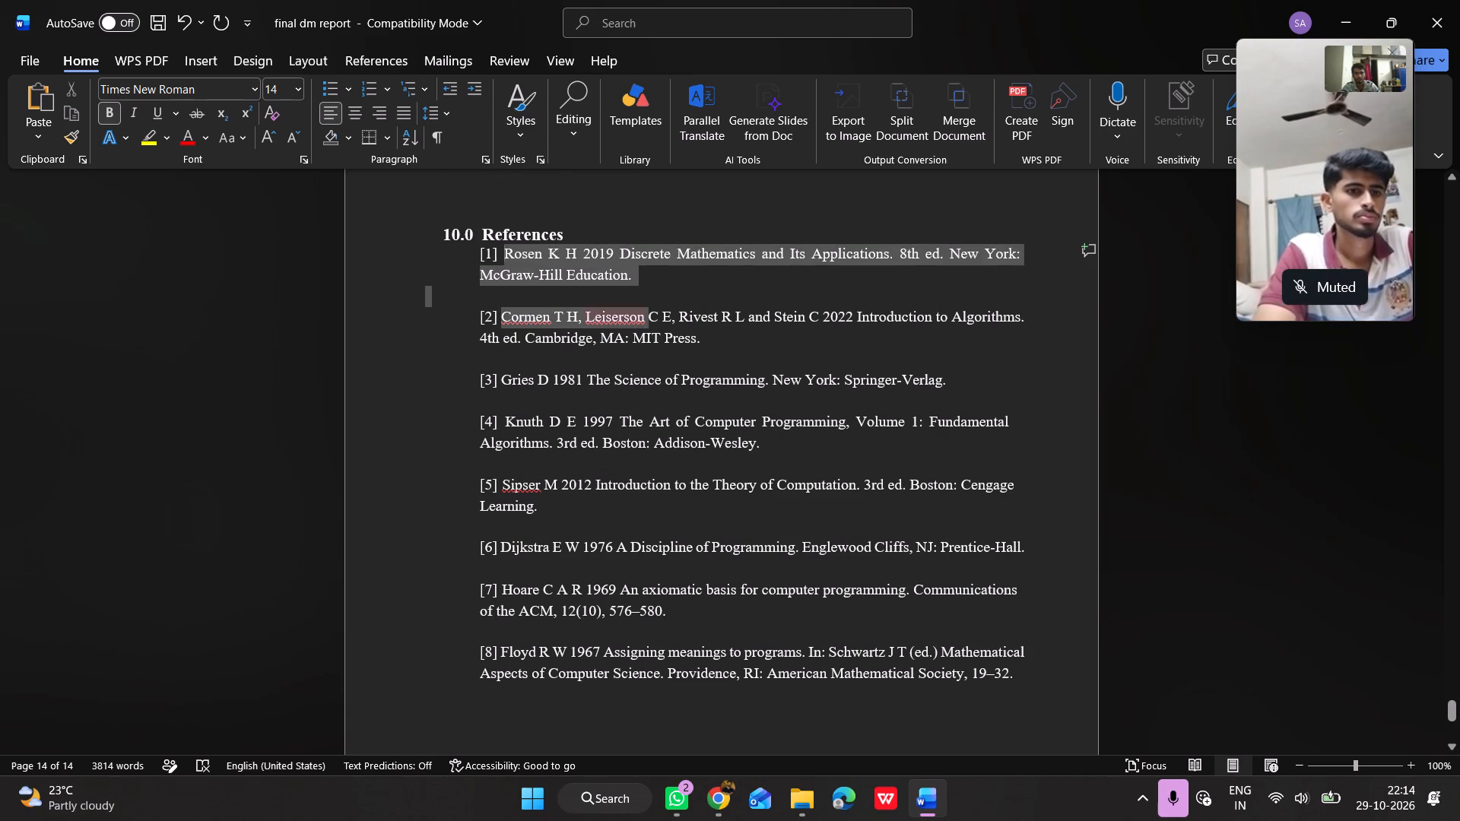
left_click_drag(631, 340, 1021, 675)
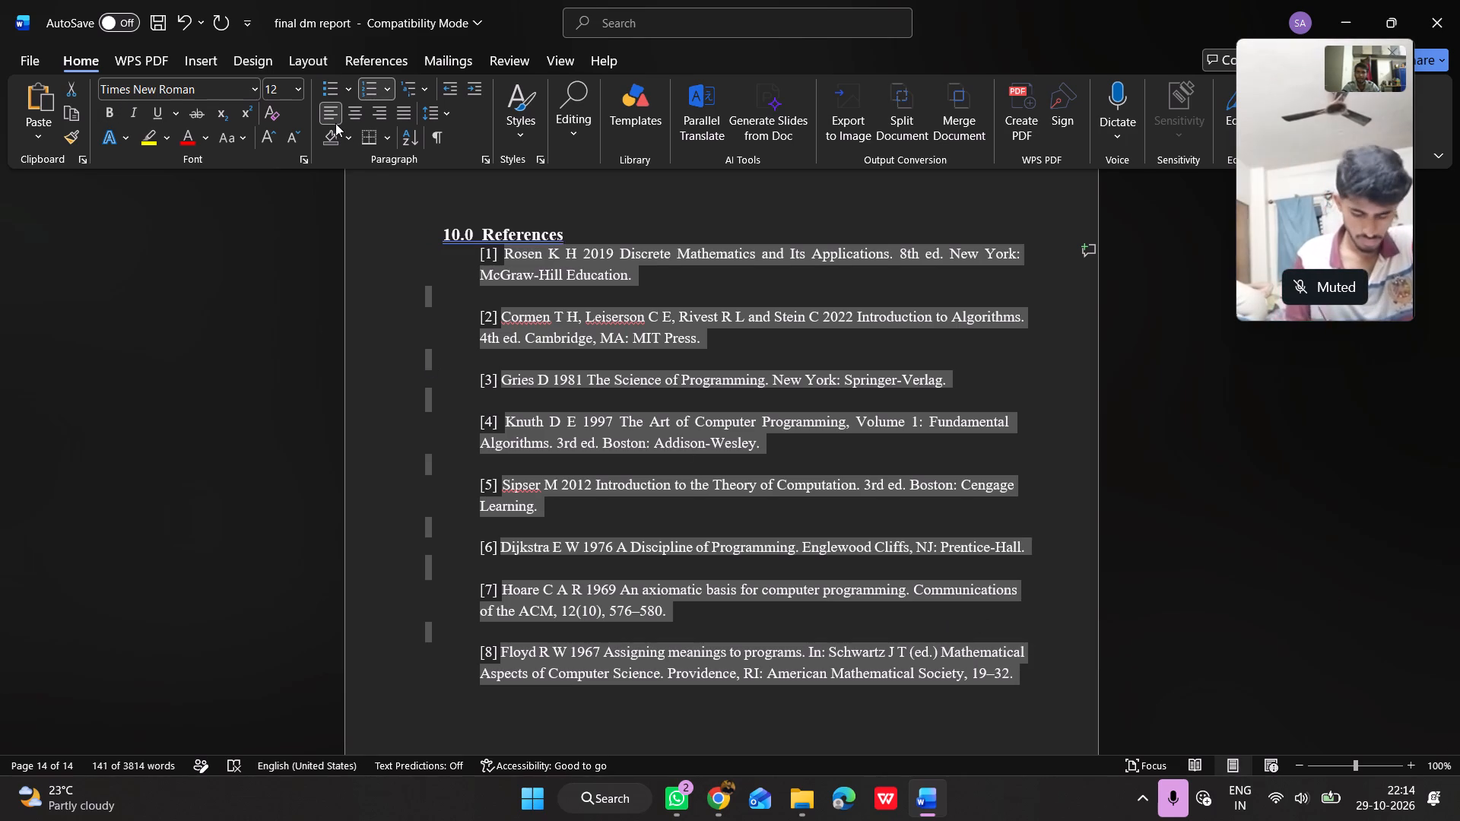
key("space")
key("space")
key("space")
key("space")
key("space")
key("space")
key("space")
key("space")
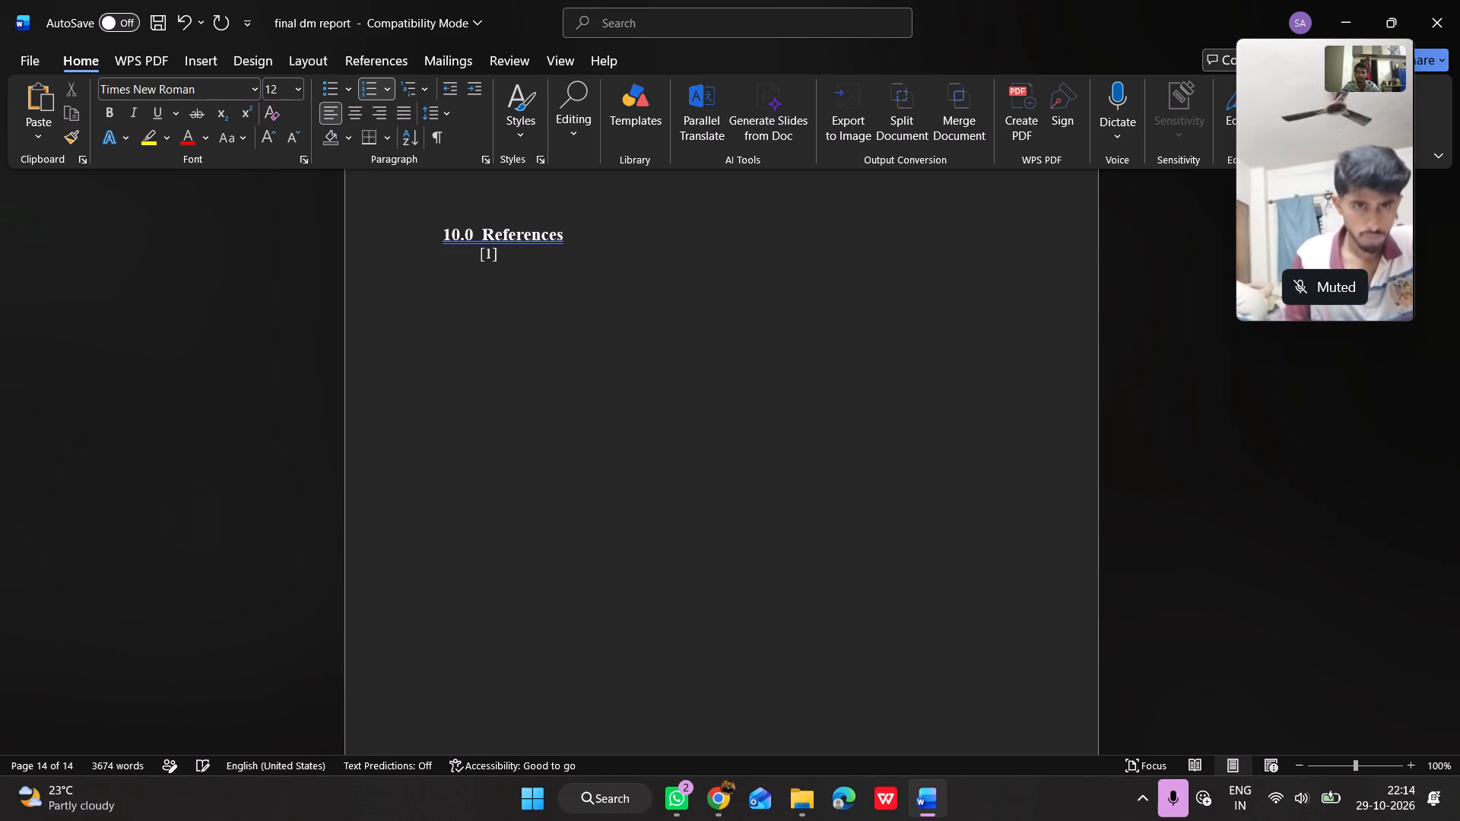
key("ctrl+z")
Place the text cursor at the start of the first reference entry, directly before Rosen.
left_click(568, 274)
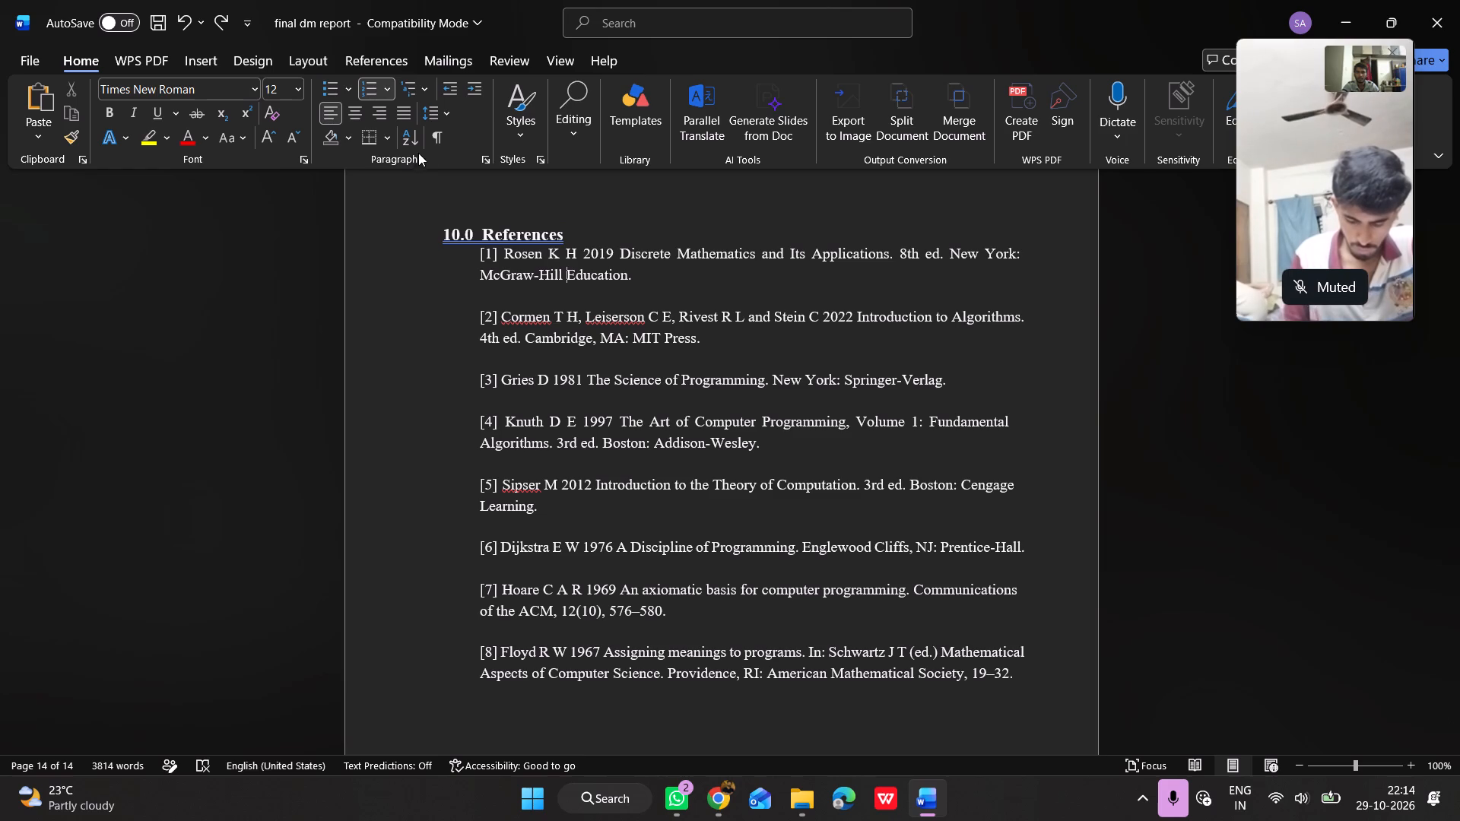
left_click(500, 257)
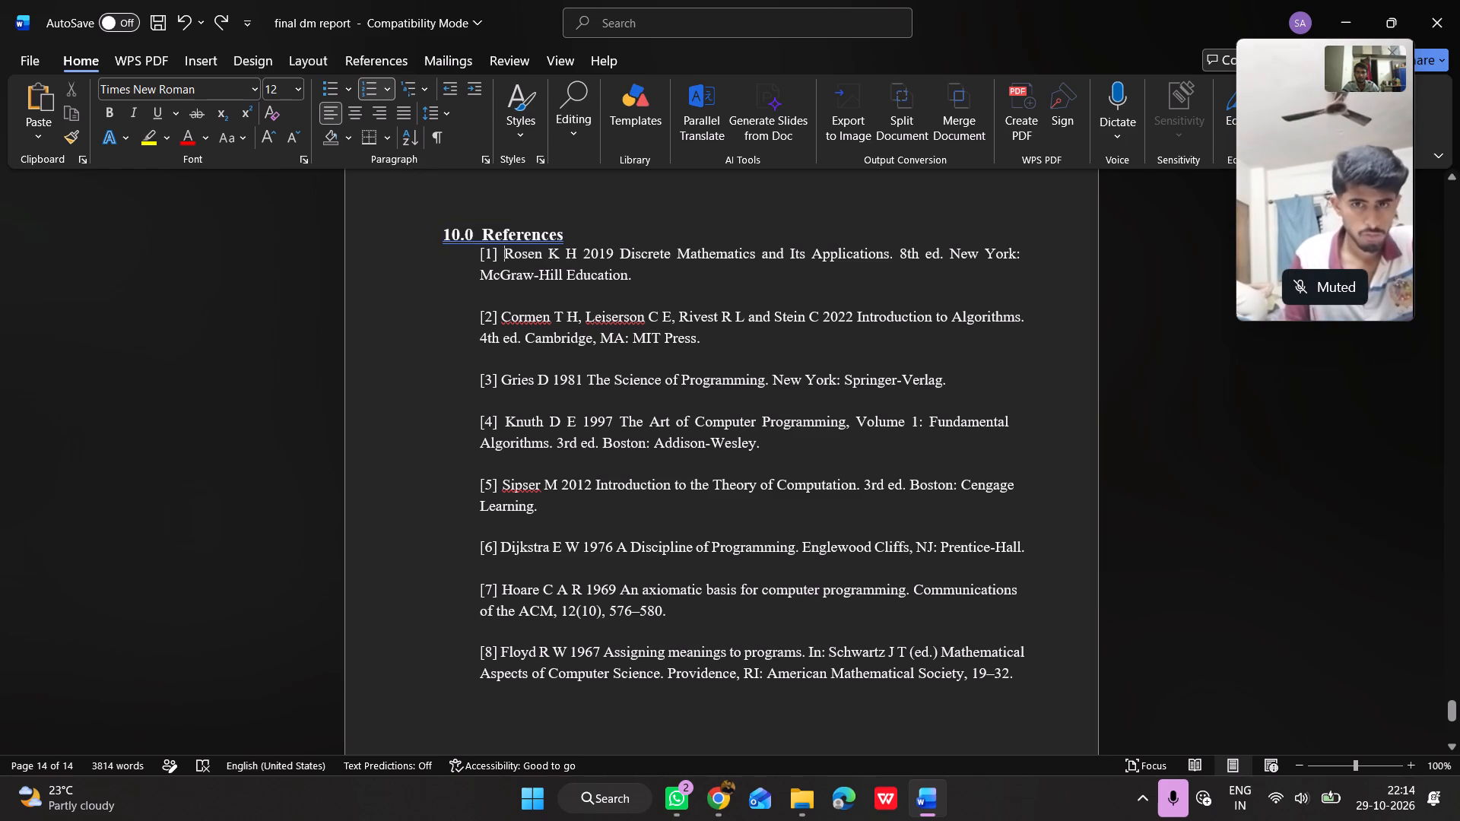
Go through the eight reference entries line by line to check their numbering and alignment.
key("Left")
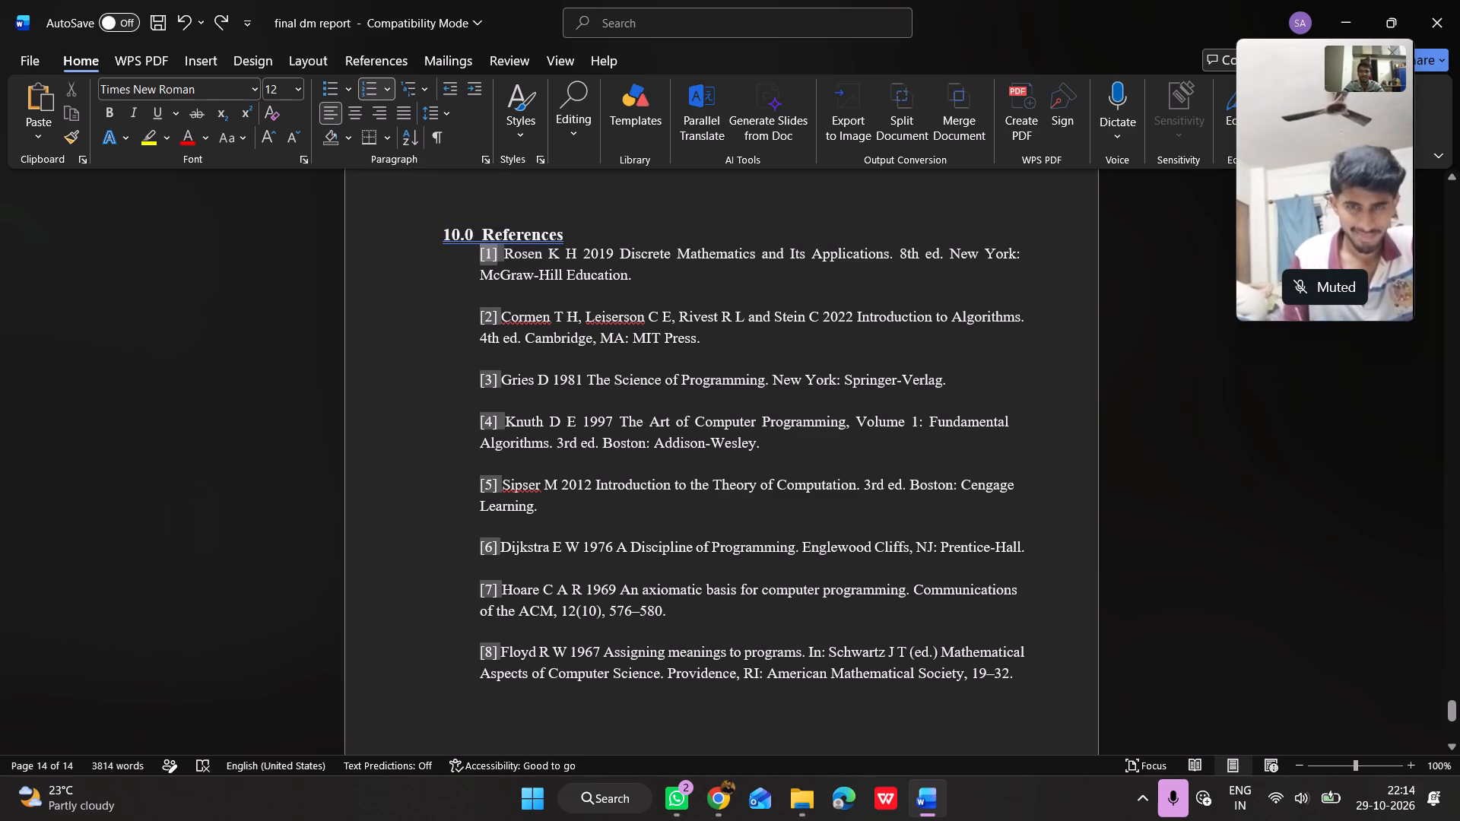
key("Right")
key("Down")
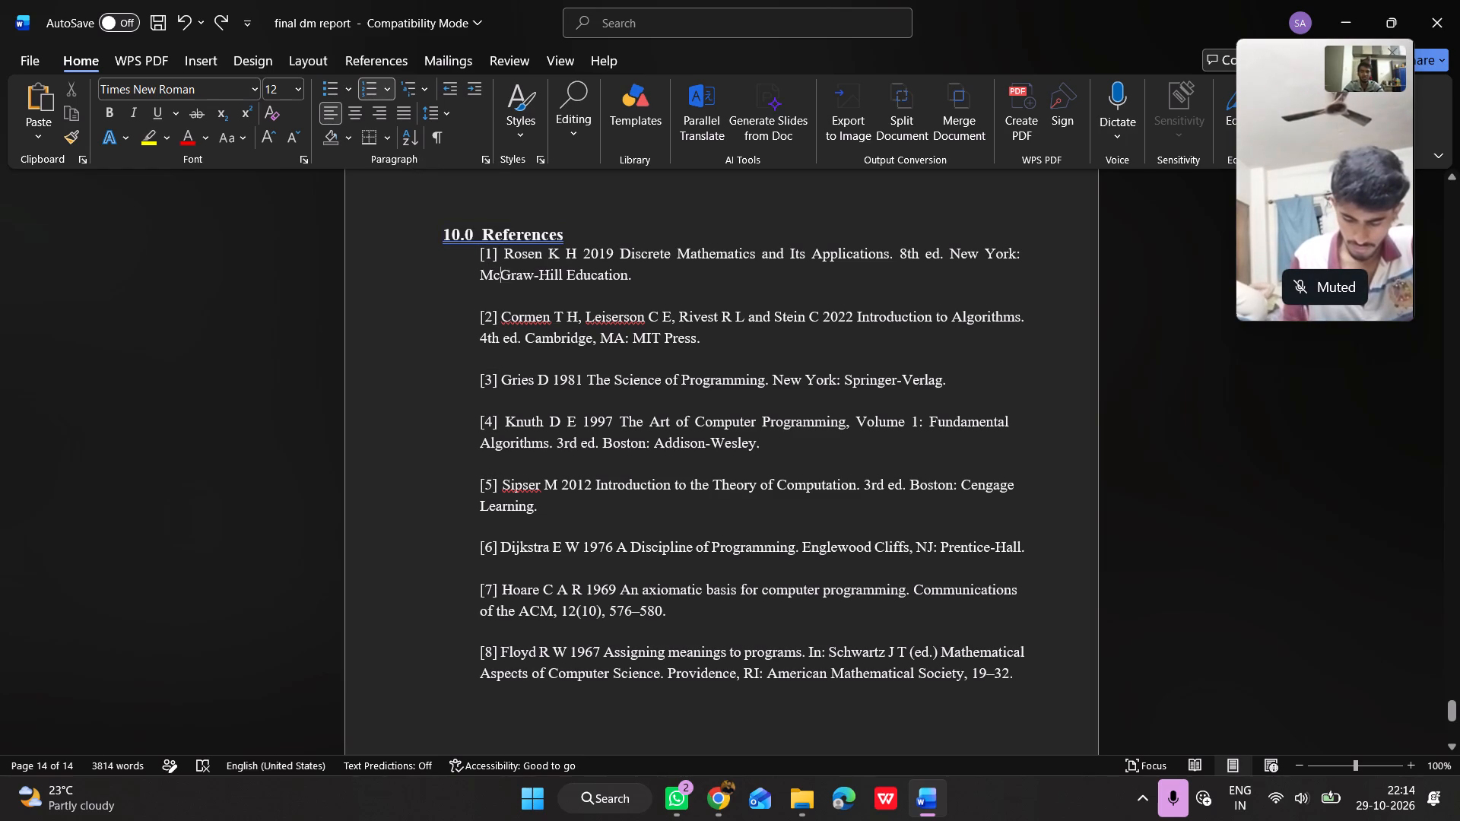
key("Down")
key("Down")
key("Down")
key("Up")
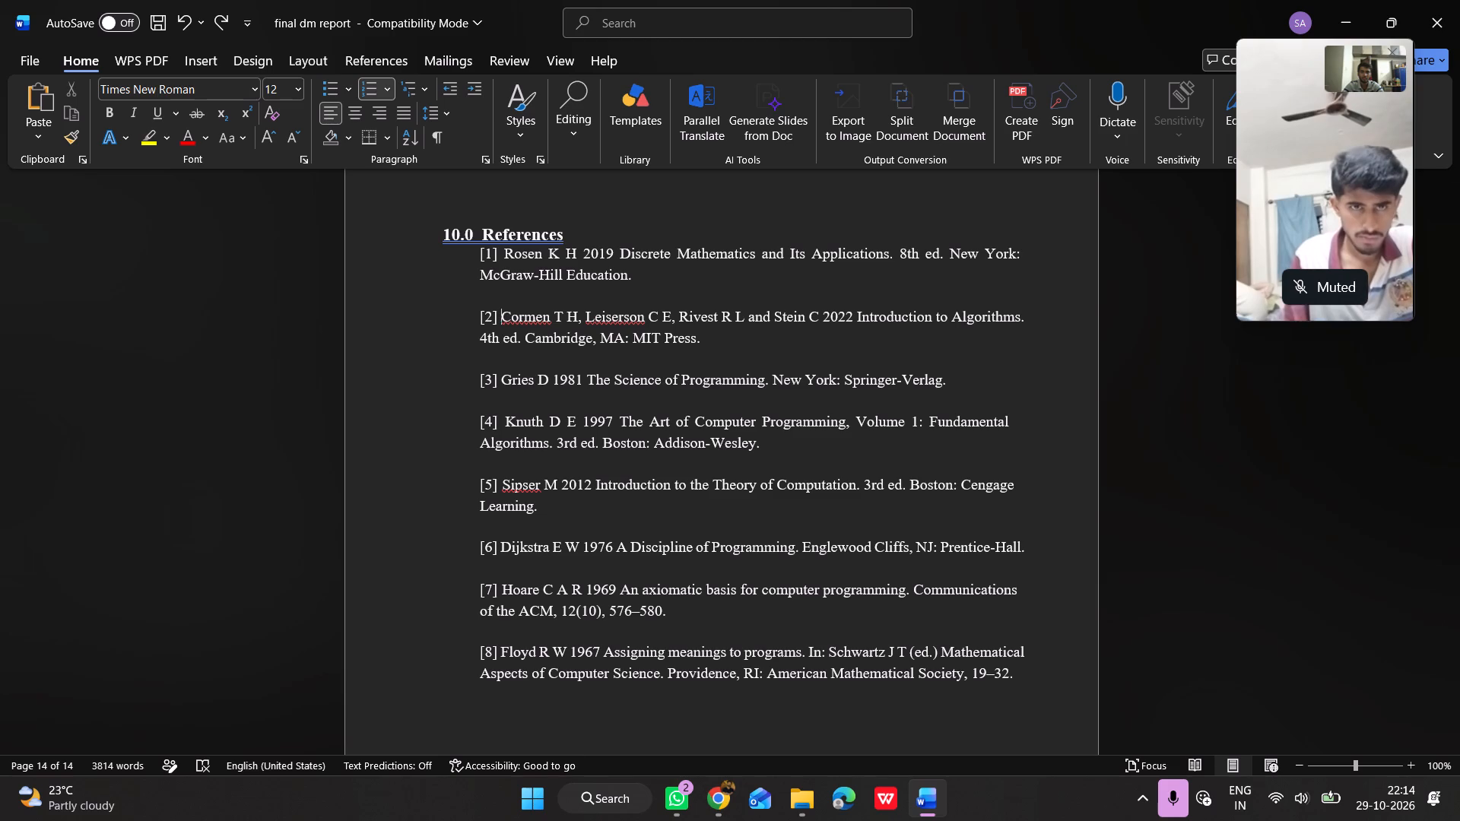
key("Down")
key("Down")
key("Down")
key("Down")
key("Down")
key("Down")
key("Down")
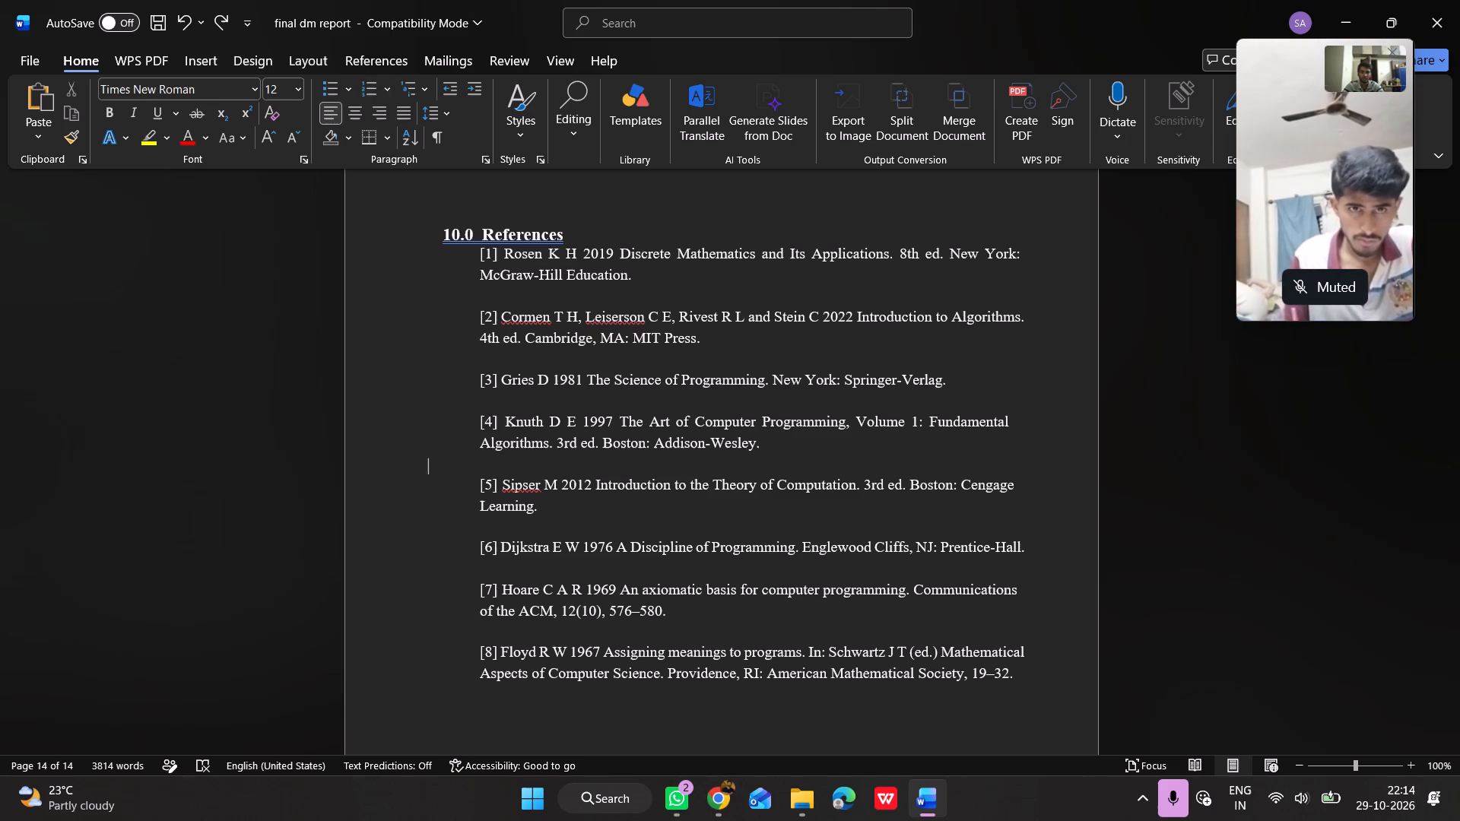
key("Down")
key("Down")
key("Down")
key("Down")
key("Down")
key("Down")
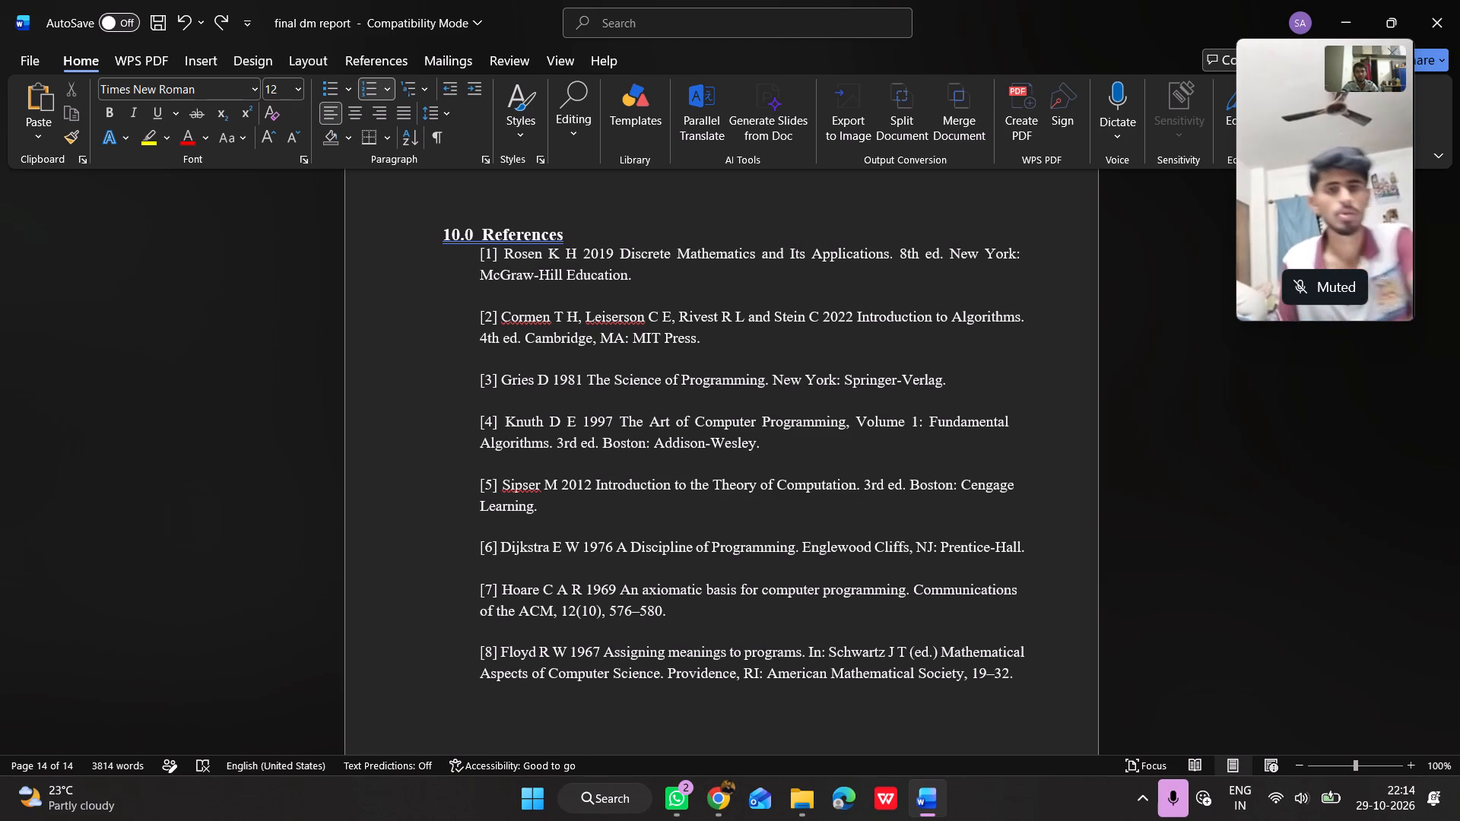
Review the report pages backwards from References, through future improvement, benefits and program output, to the start of the MATLAB code.
scroll(585, 220, "down", 7)
scroll(583, 250, "up", 9)
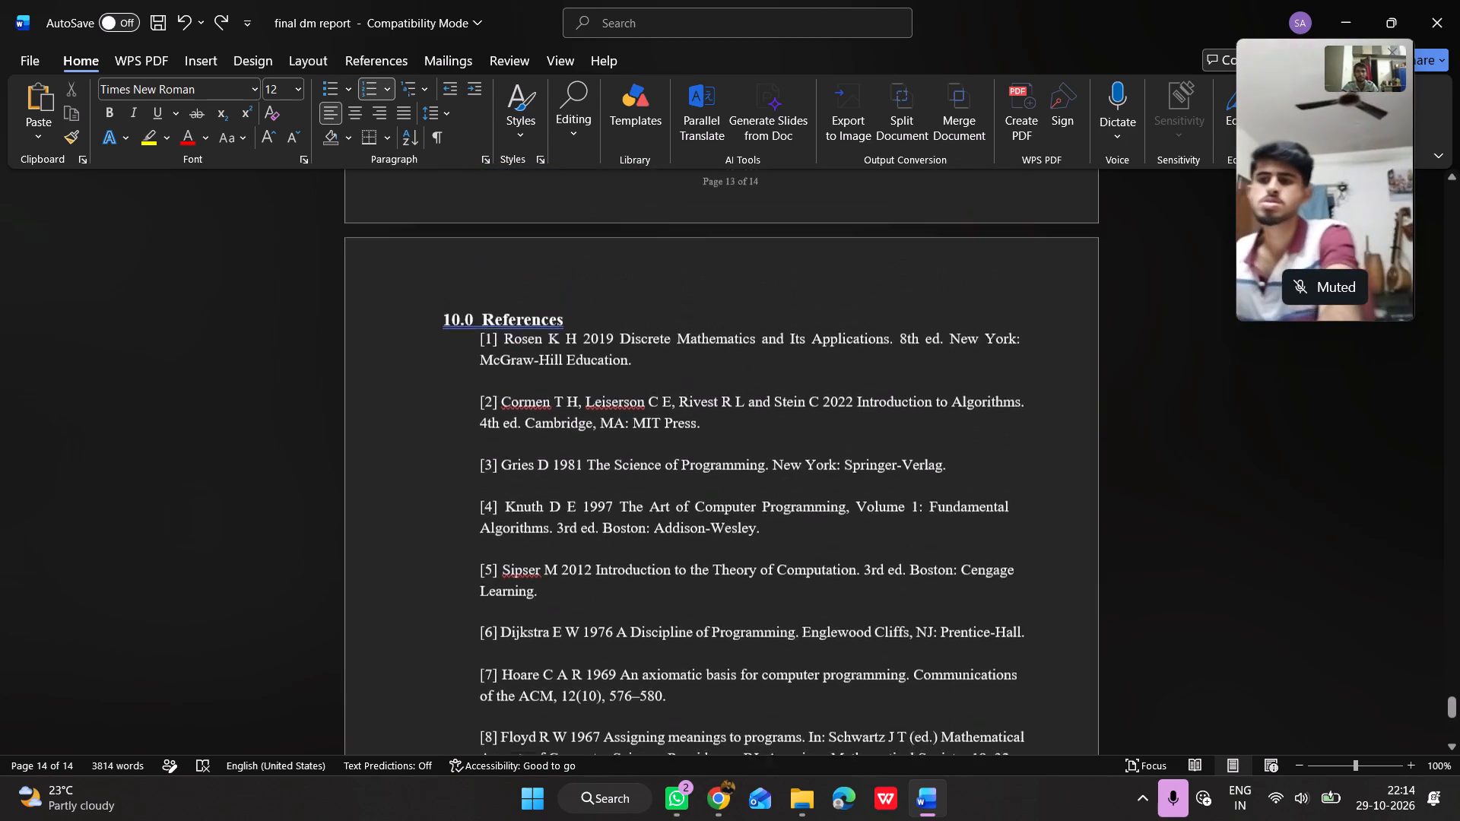
scroll(560, 408, "up", 14)
scroll(598, 502, "up", 4)
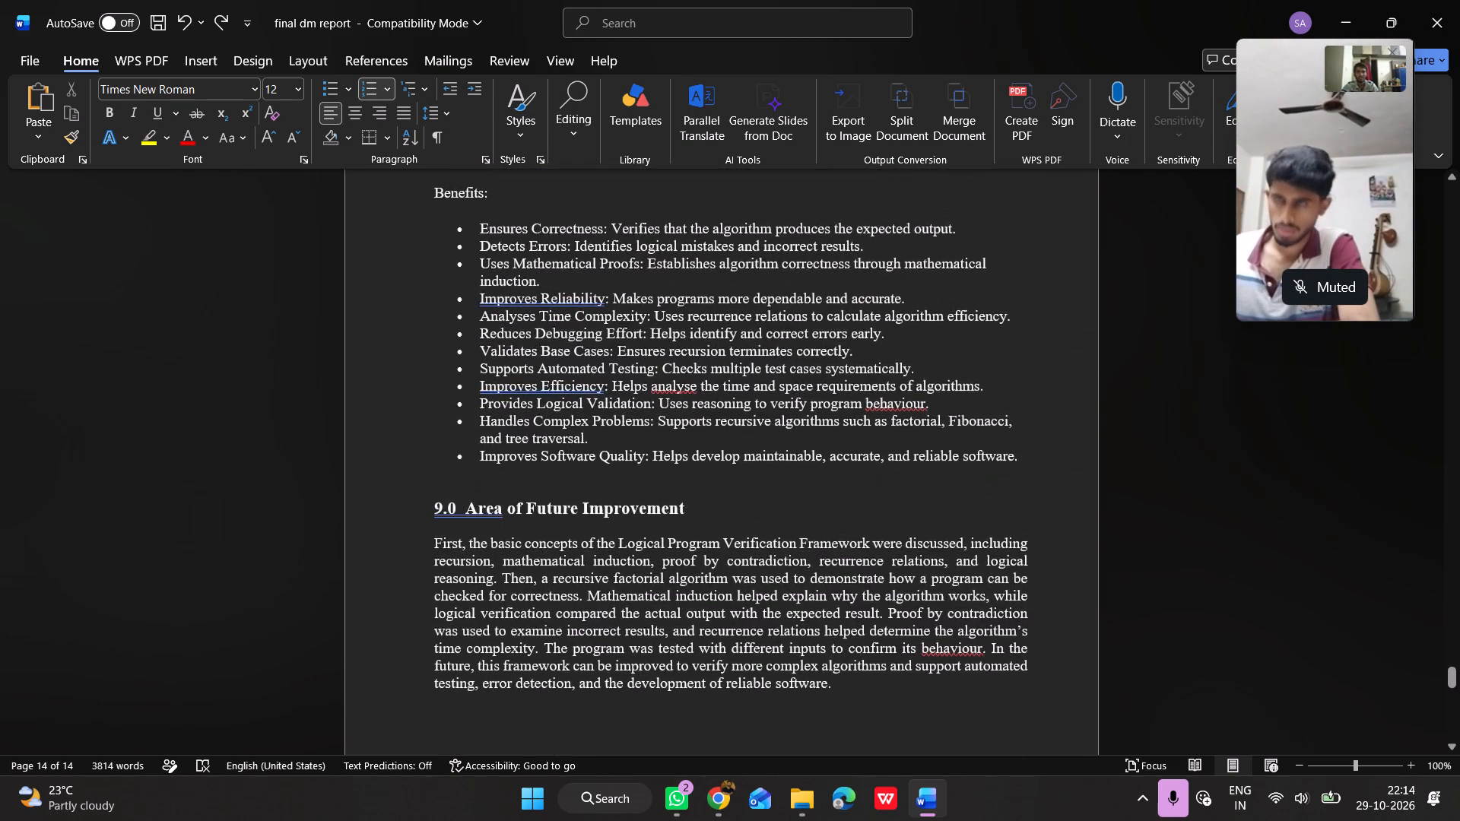
scroll(598, 563, "up", 12)
scroll(598, 575, "down", 1)
scroll(598, 575, "up", 6)
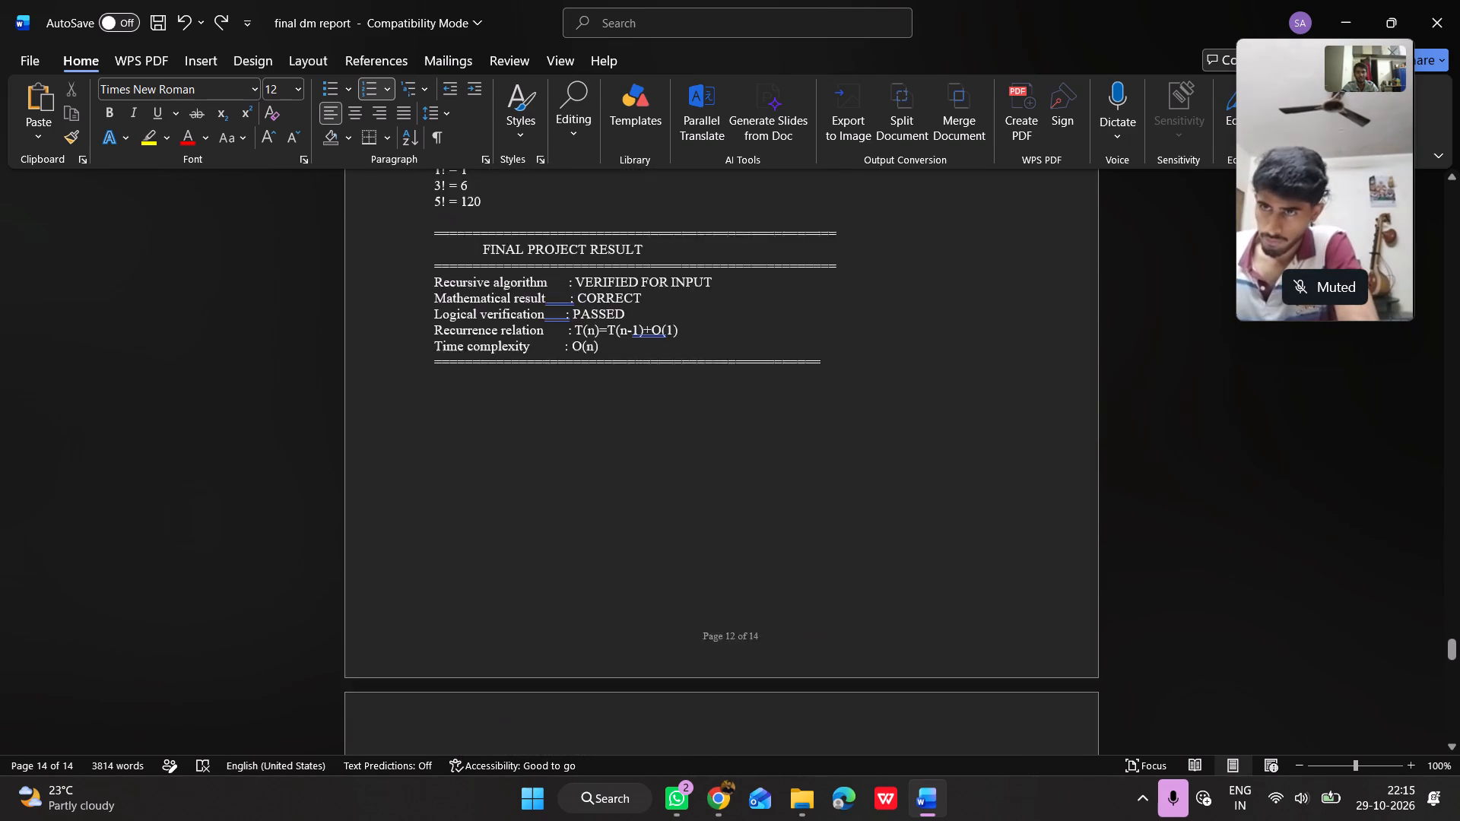
scroll(598, 575, "up", 4)
scroll(598, 575, "up", 20)
scroll(598, 575, "up", 4)
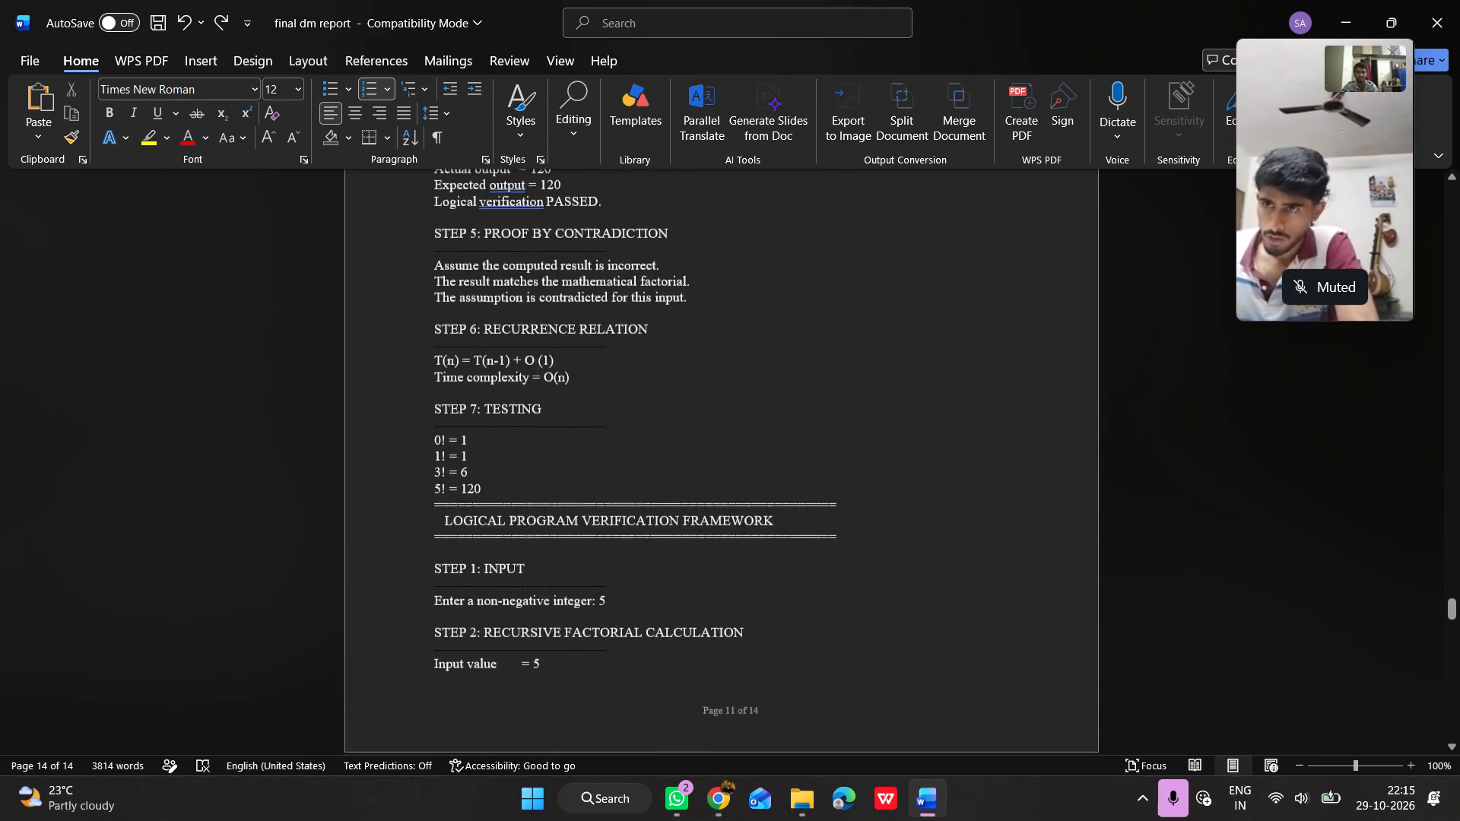
scroll(598, 575, "up", 20)
scroll(598, 575, "up", 8)
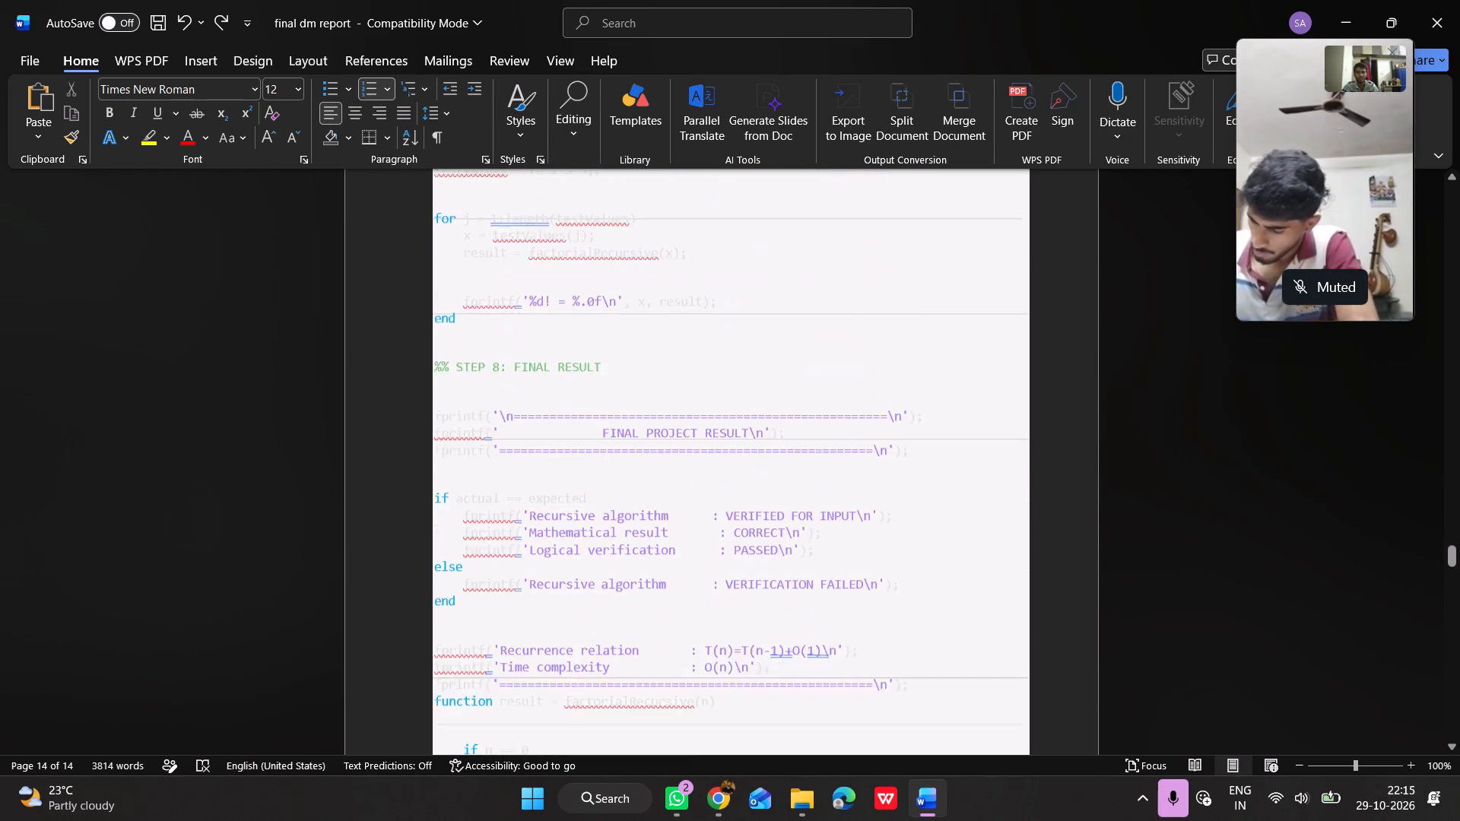
scroll(599, 577, "up", 20)
scroll(599, 577, "up", 15)
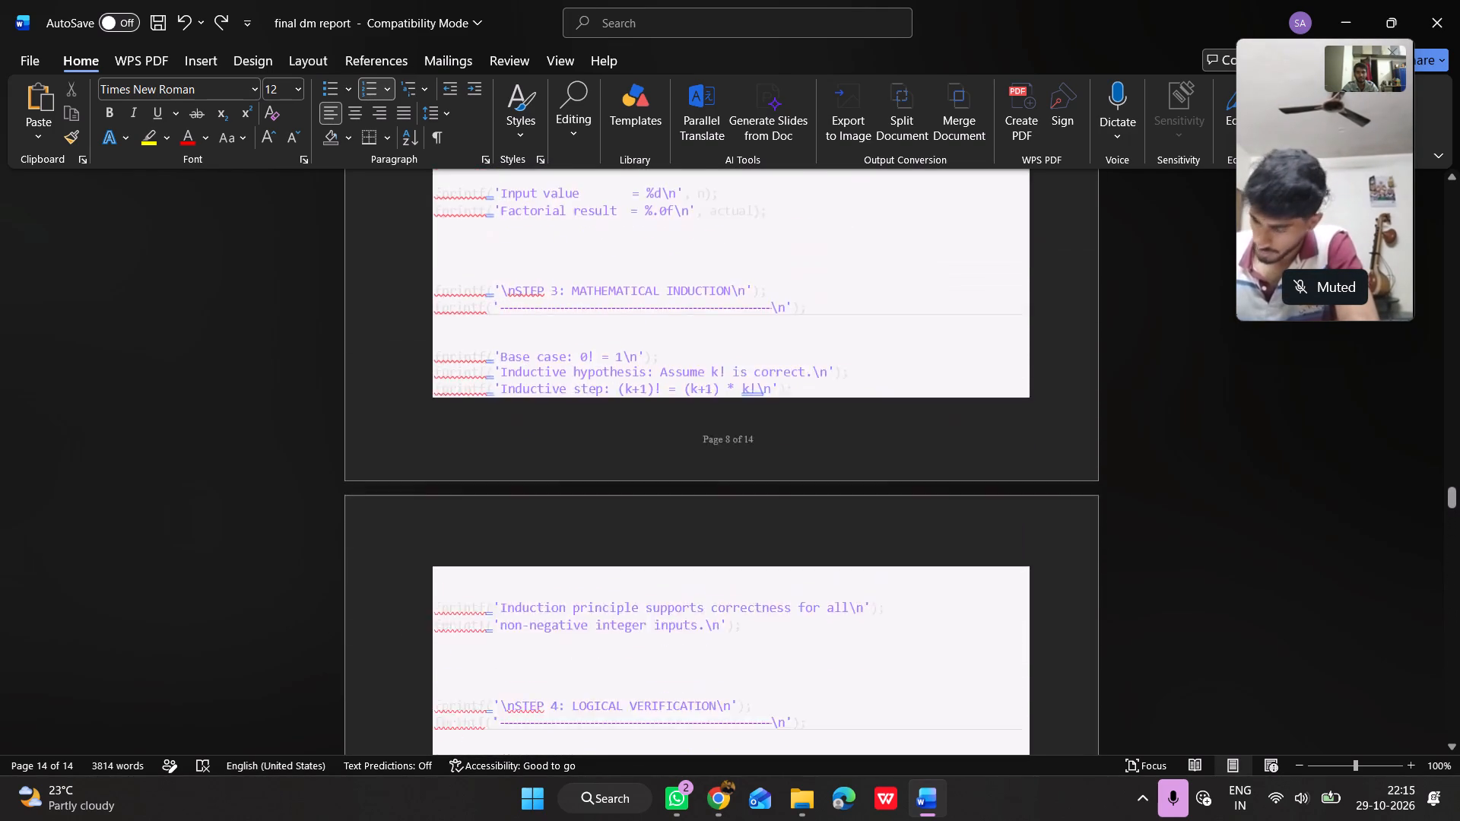
scroll(596, 589, "up", 17)
Save the report document.
key("ctrl+s")
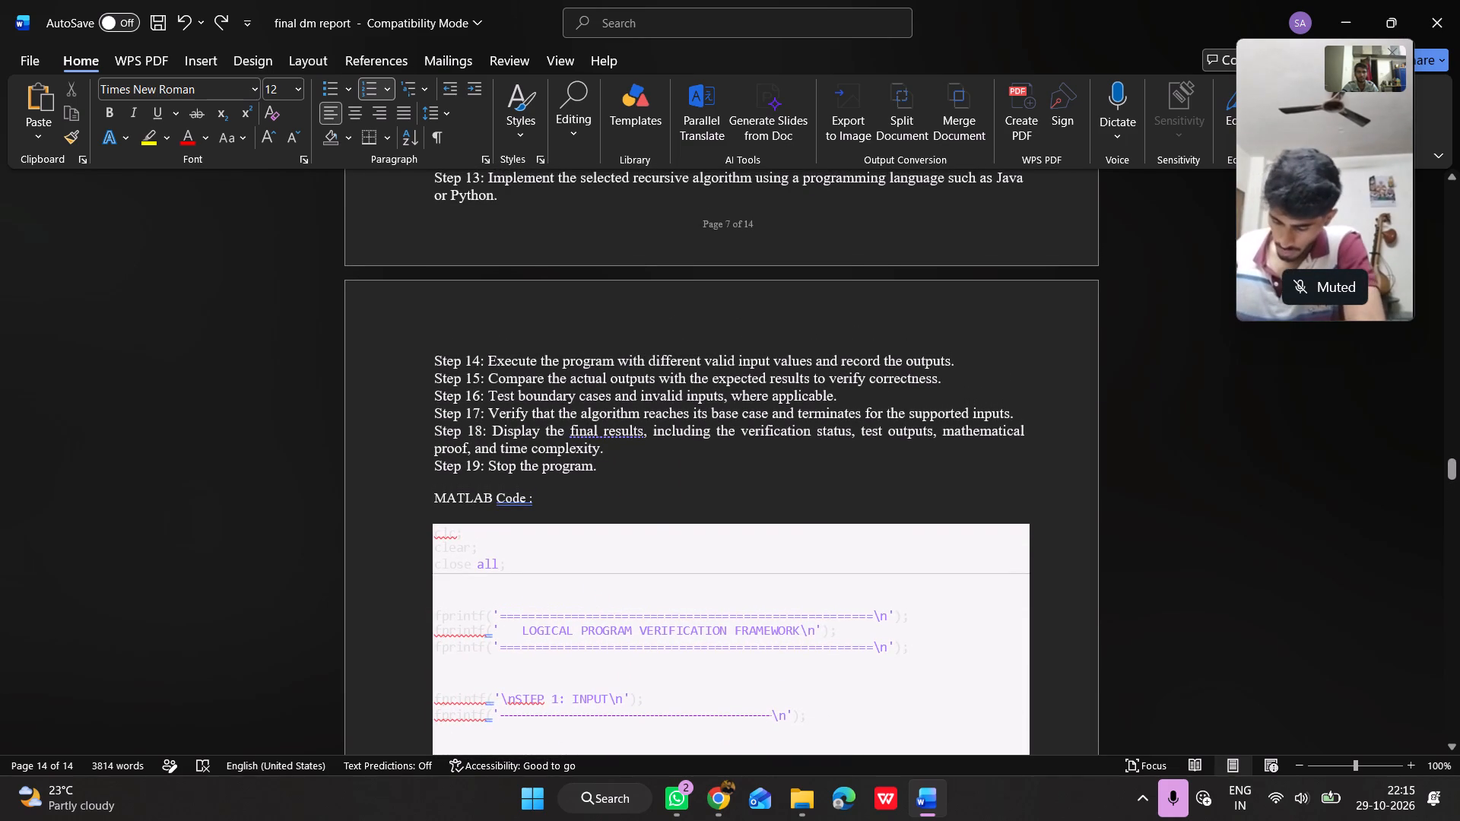
key("ctrl+s")
key("ctrl+s")
key("ctrl+s")
key("ctrl+s")
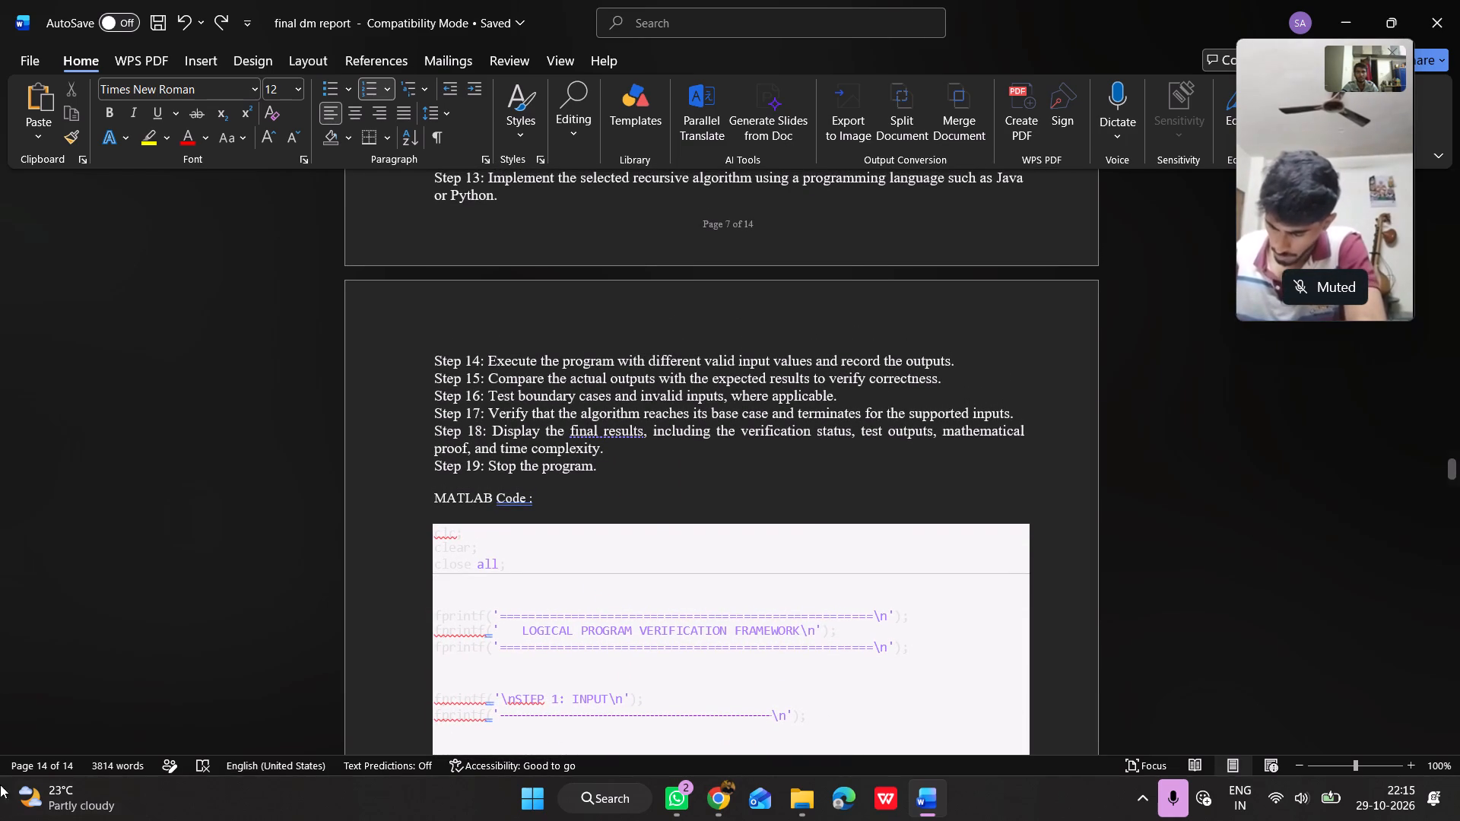
key("ctrl+s")
key("ctrl+s")
key("ctrl+s")
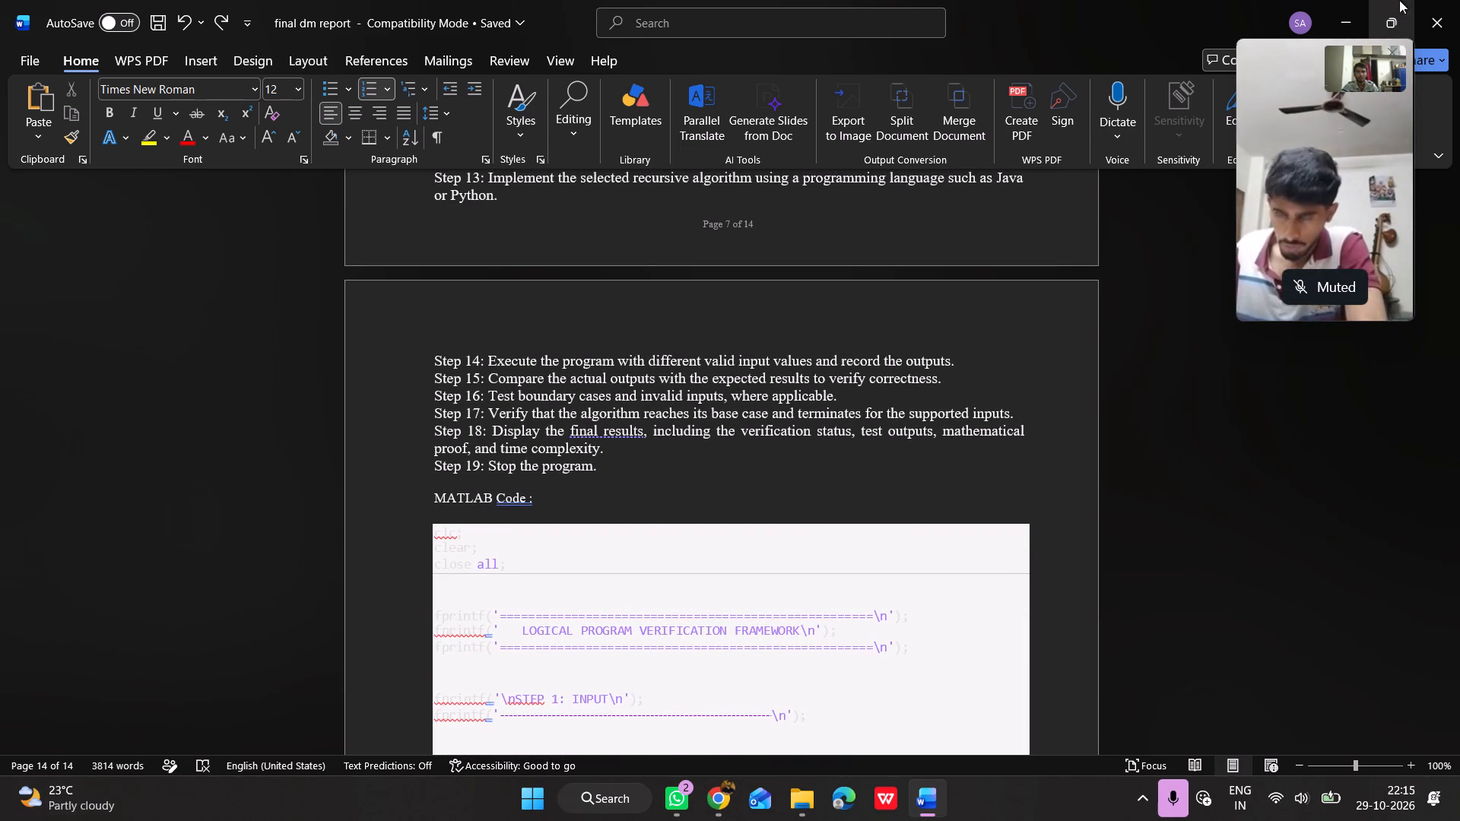
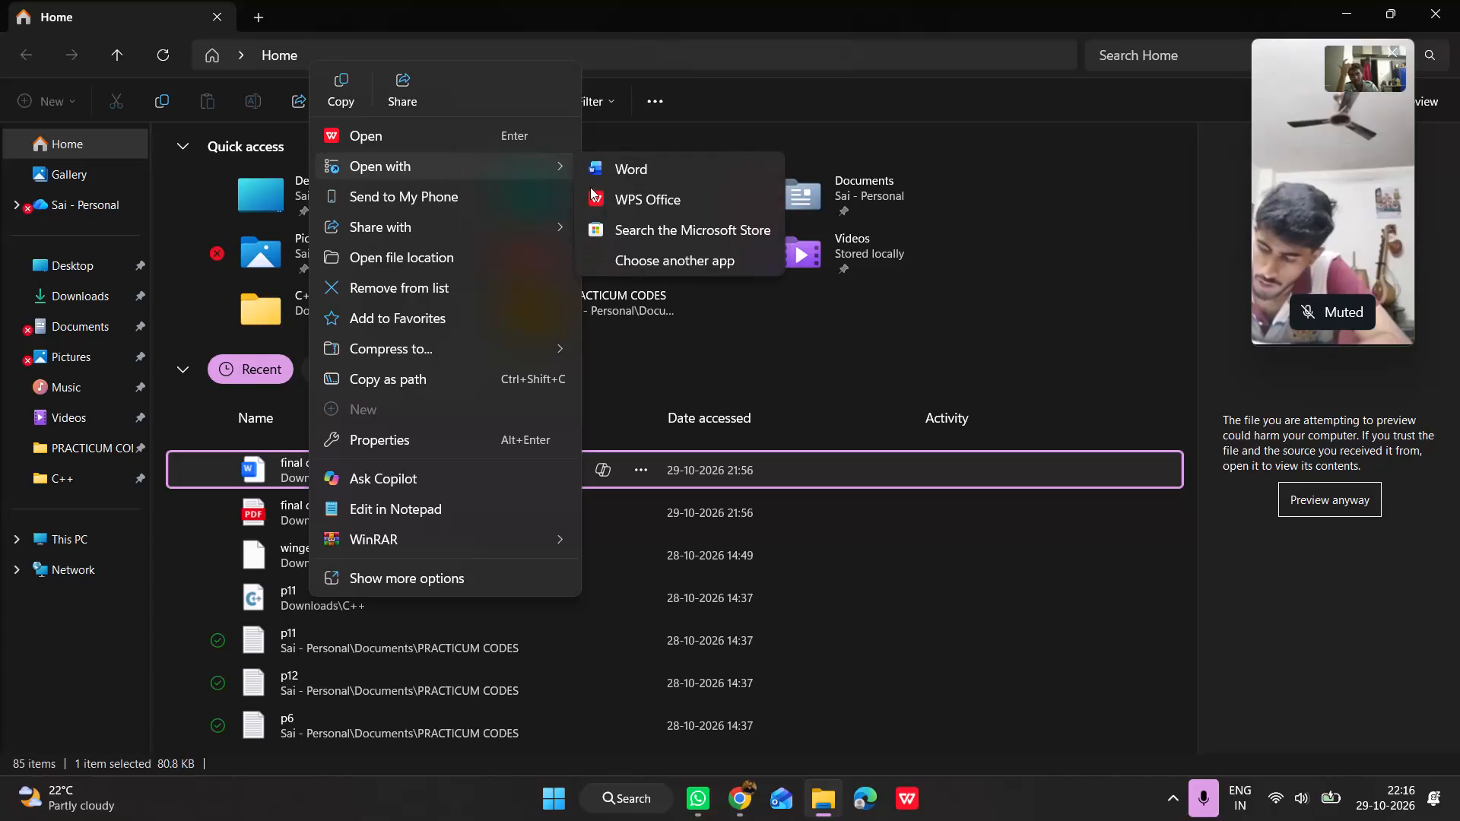
Open the final dm report document from the recent files in Word.
left_click(606, 170)
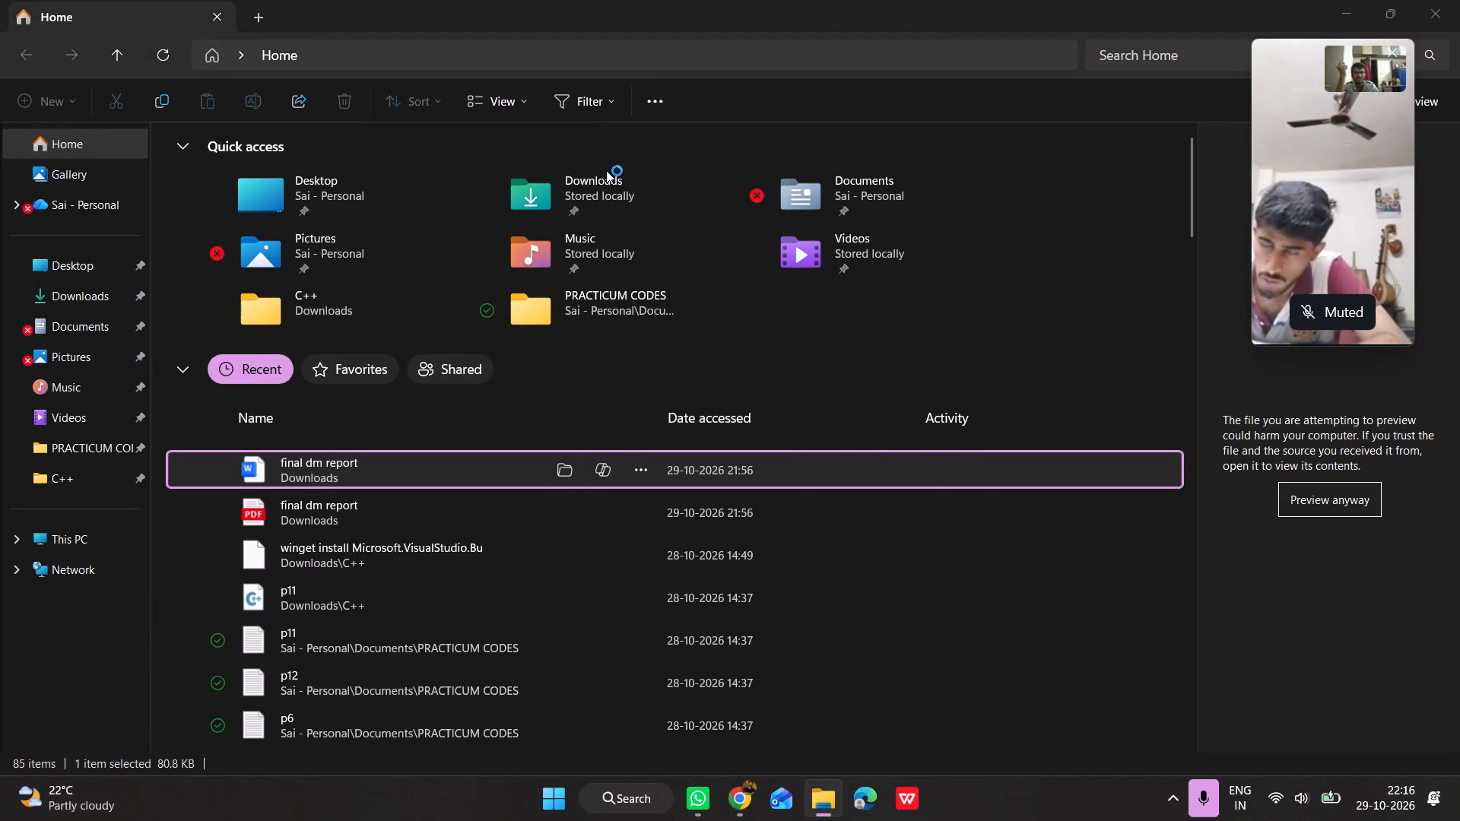
Select the underlined CO-1 outcome text under the 3.0 Course Outcomes Addressed heading.
scroll(686, 369, "down", 16)
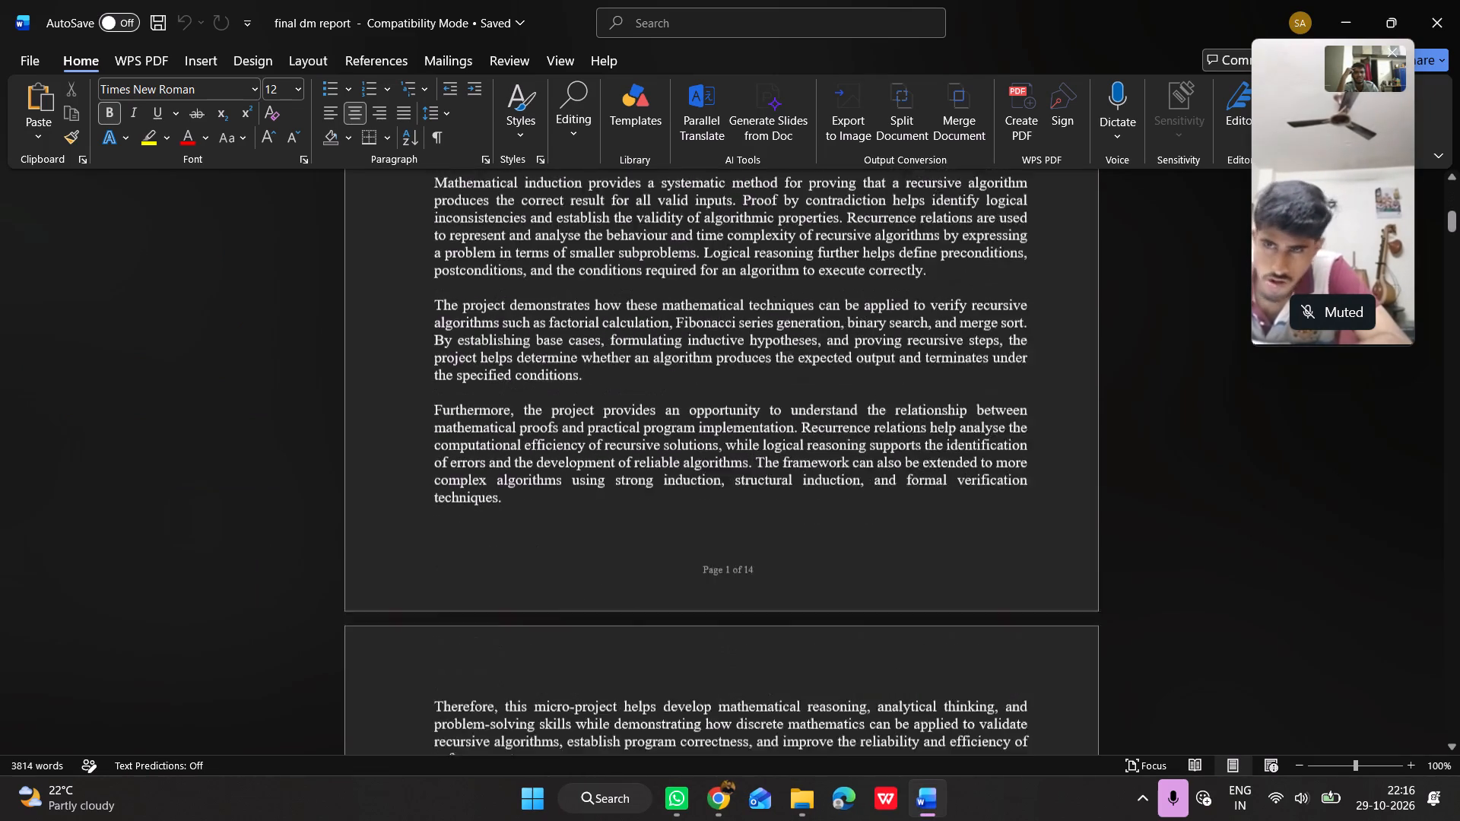
scroll(684, 400, "down", 8)
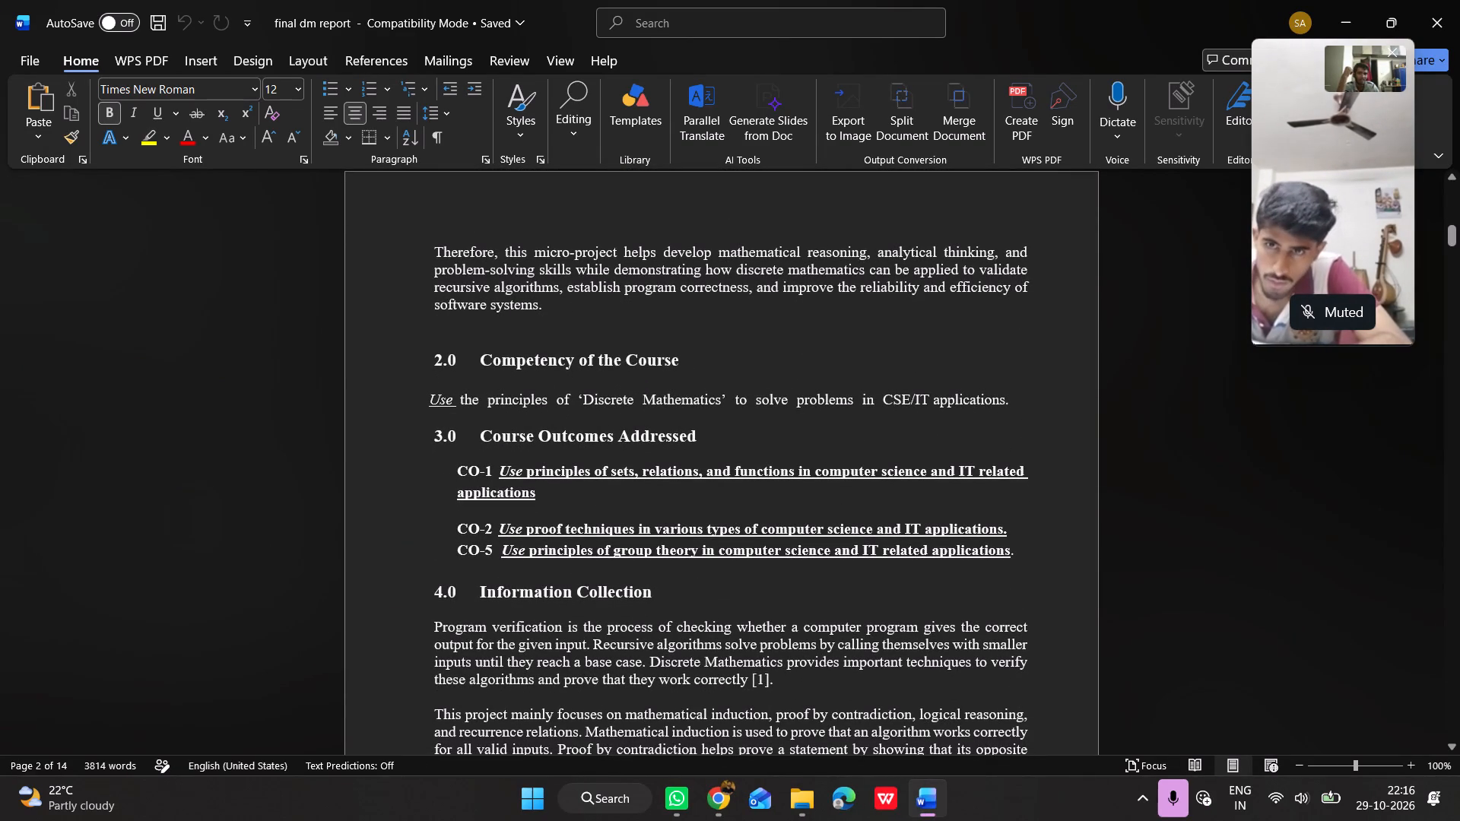
left_click_drag(502, 468, 539, 489)
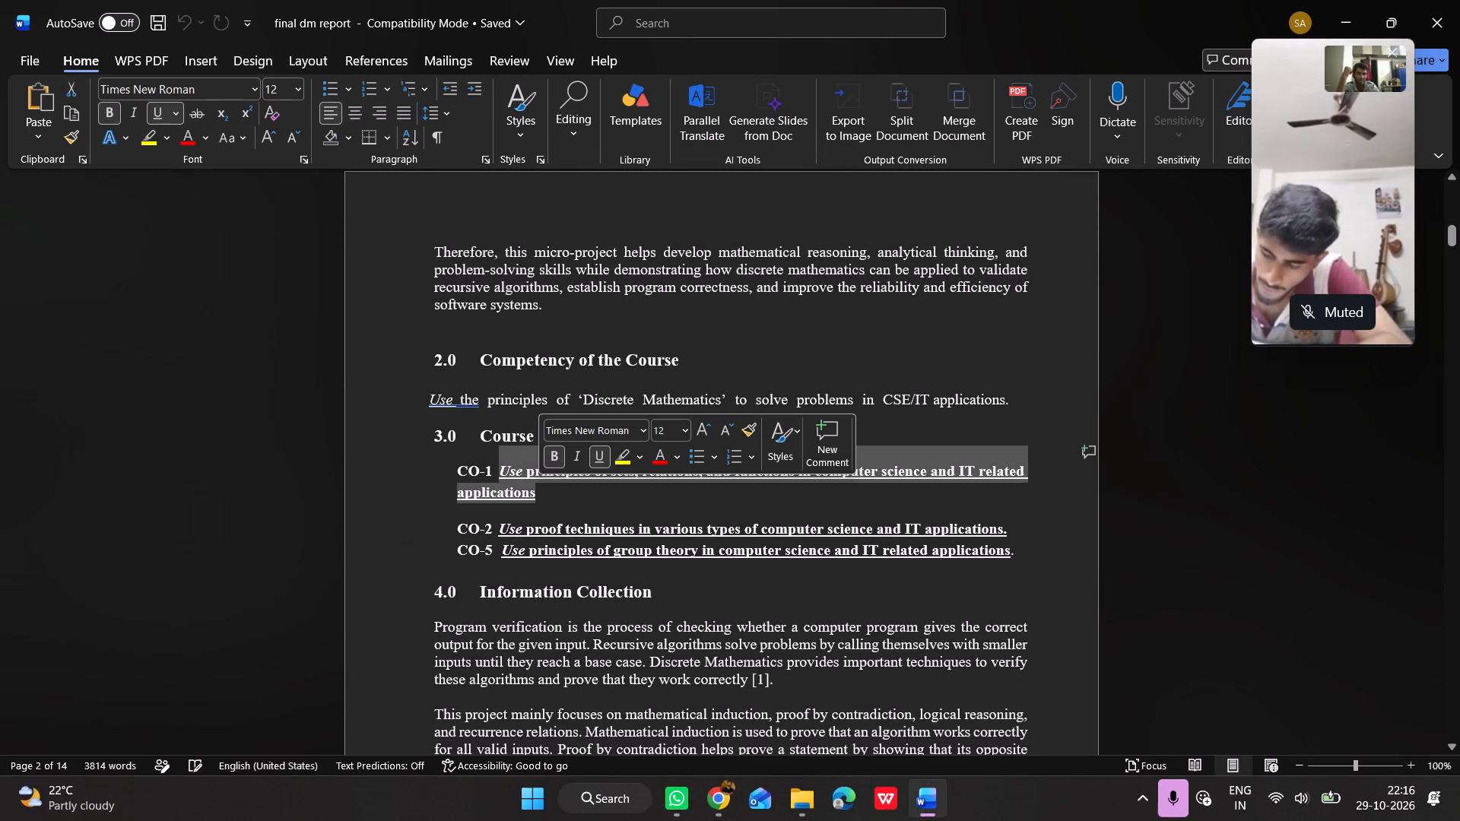
Remove the underline from the selected CO-1 statement under Course Outcomes Addressed.
left_click(601, 455)
left_click(573, 494)
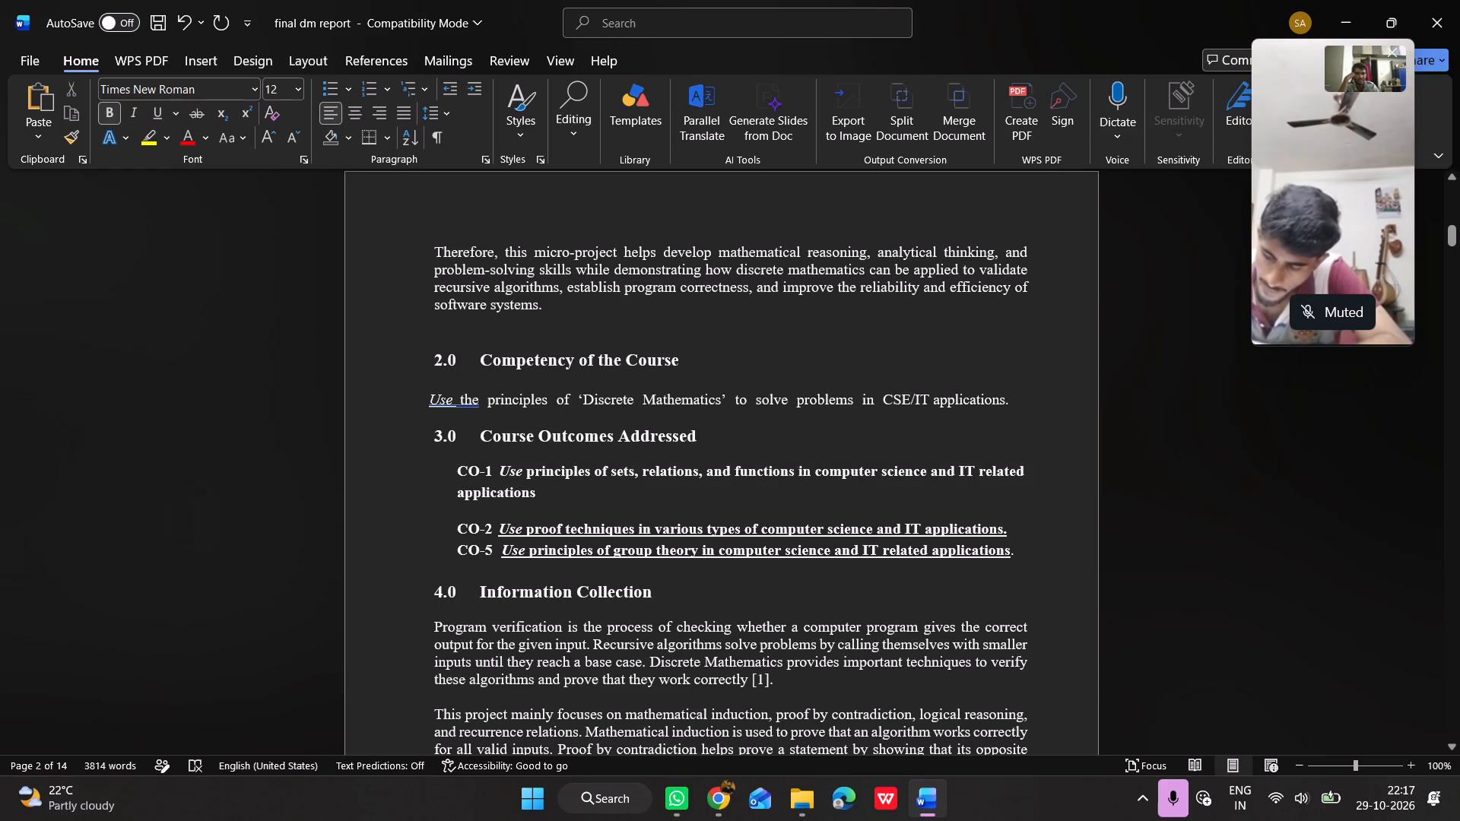
Select the italic word Use at the start of the CO-1 statement.
left_click_drag(525, 468, 500, 465)
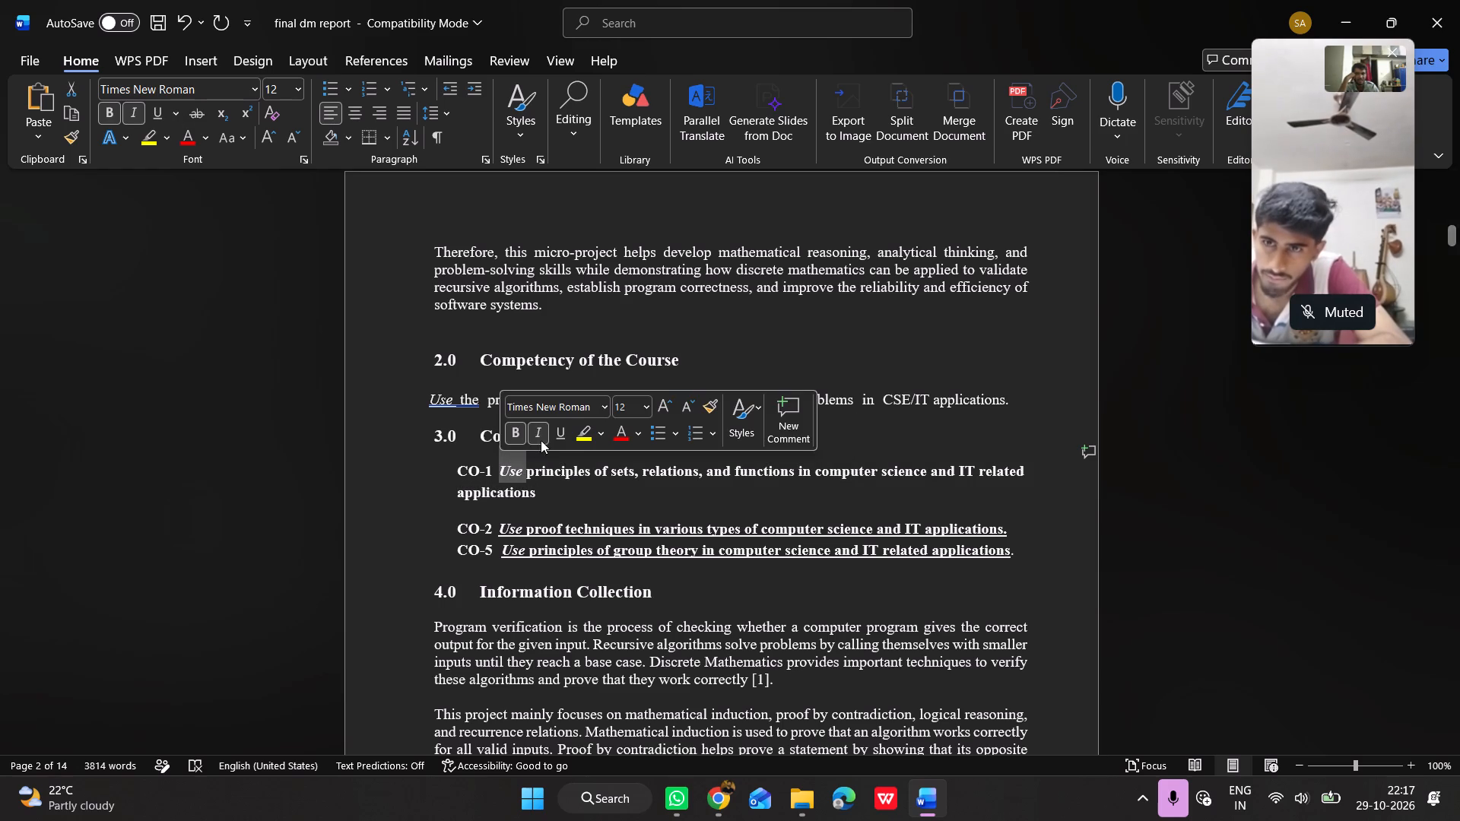
Underline the selected word Use at the start of the CO-1 statement.
left_click(562, 429)
left_click(564, 477)
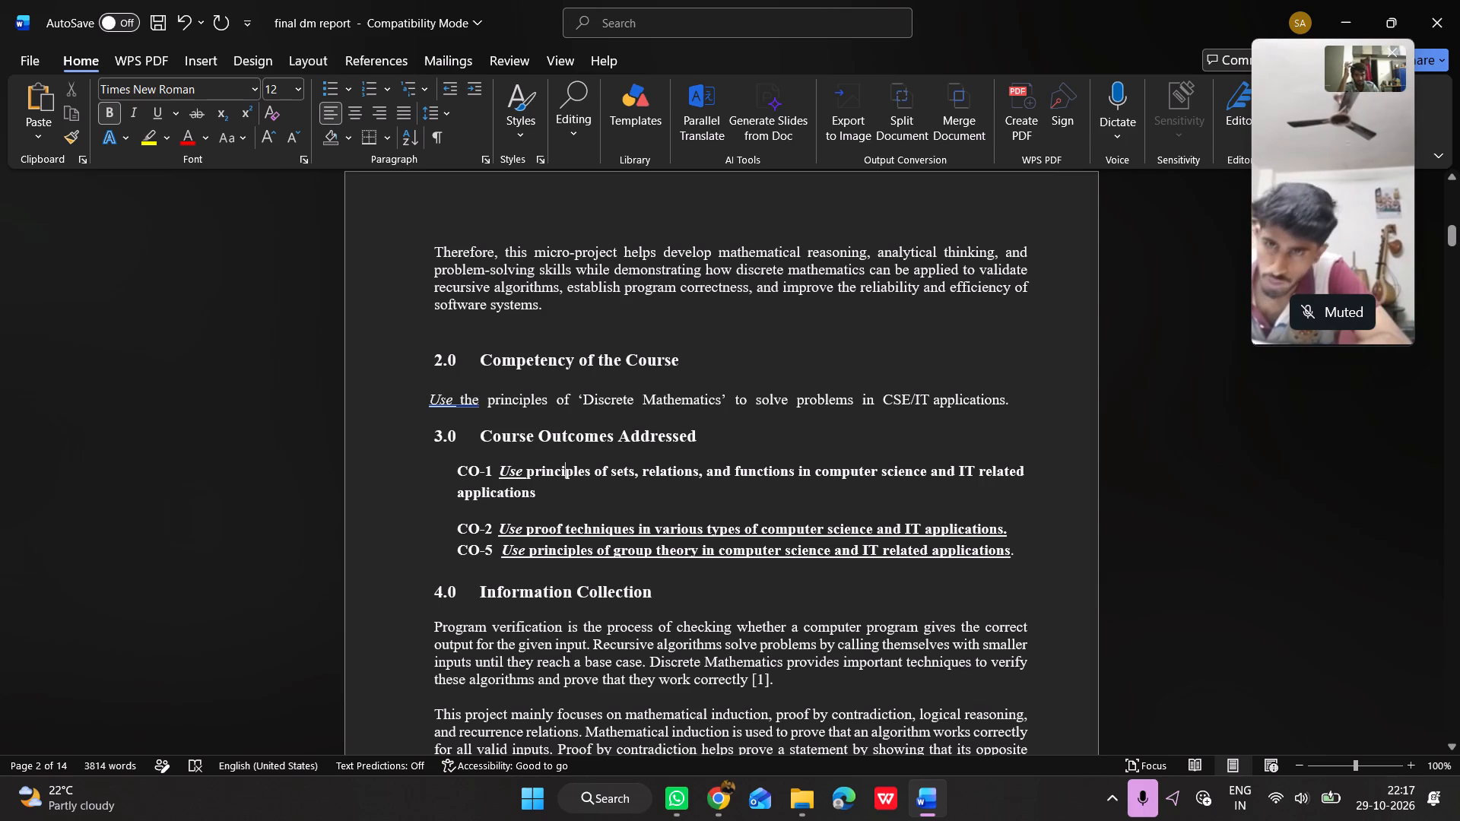
Select the Competency of the Course heading together with the Discrete Mathematics competency statement below it.
left_click_drag(434, 354, 946, 387)
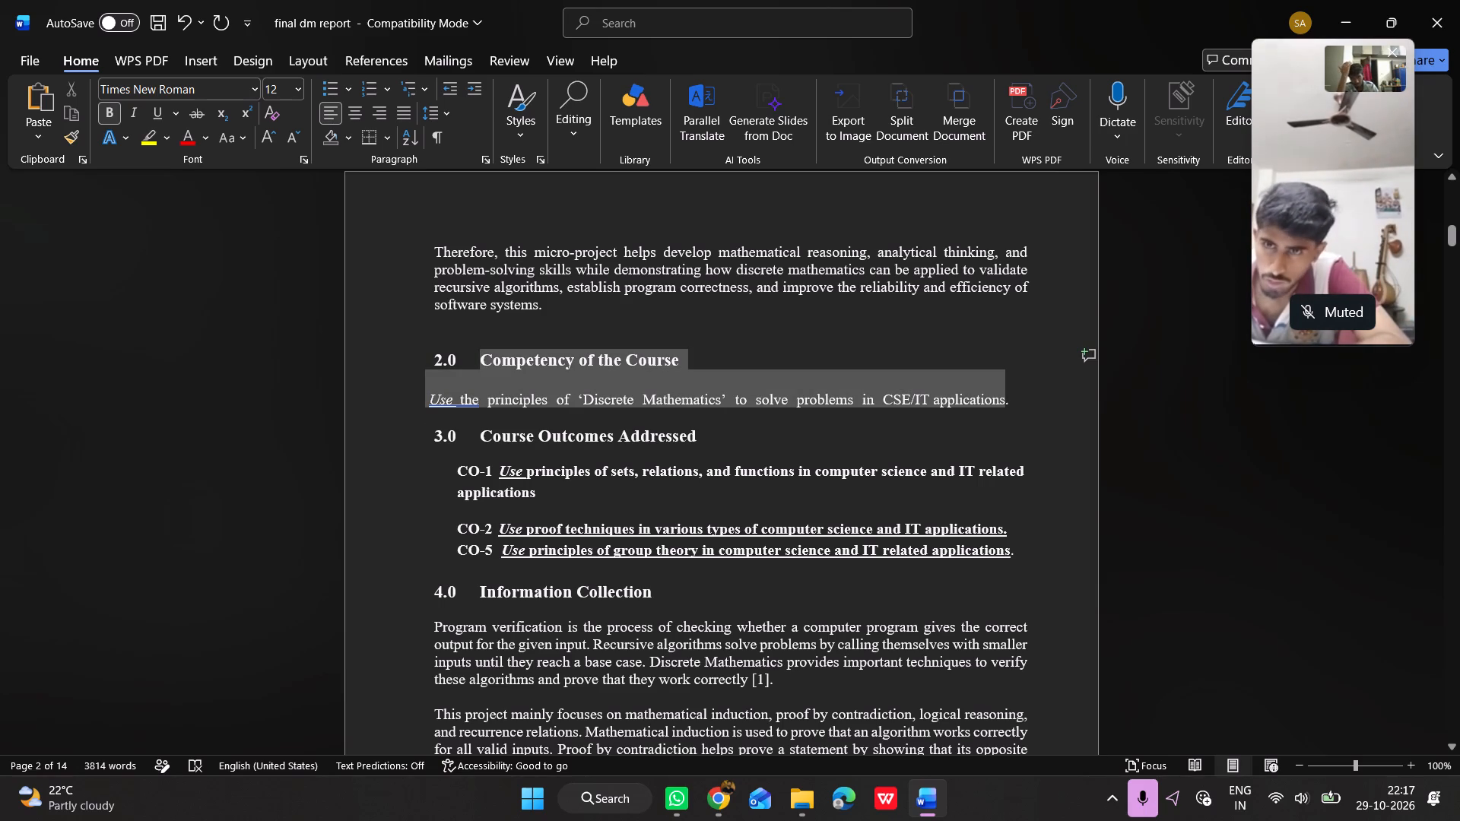
left_click_drag(946, 387, 946, 386)
left_click(508, 338)
left_click_drag(434, 357, 459, 359)
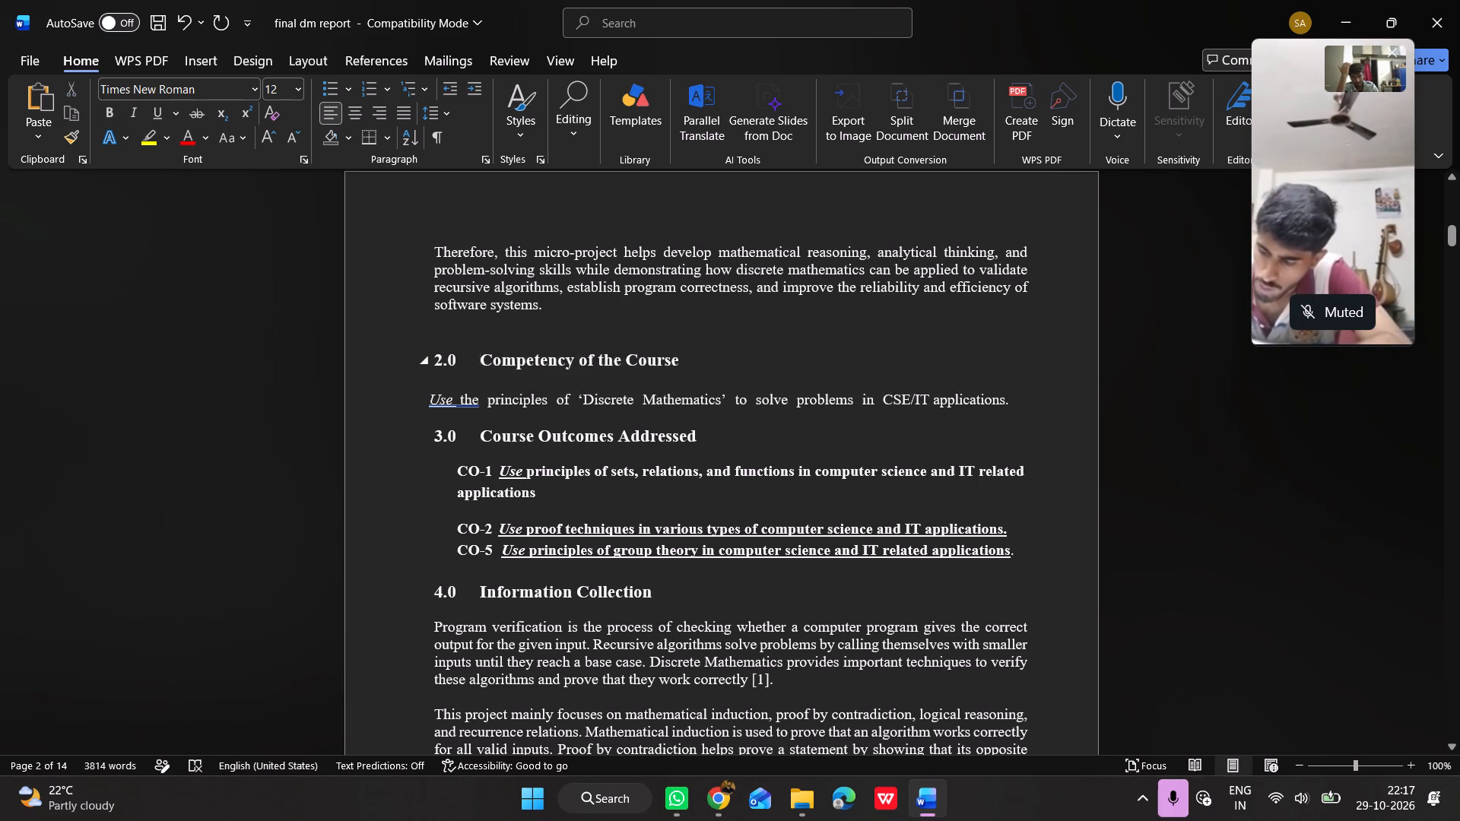
left_click_drag(459, 359, 1006, 407)
Switch from the report to WhatsApp.
left_click(687, 785)
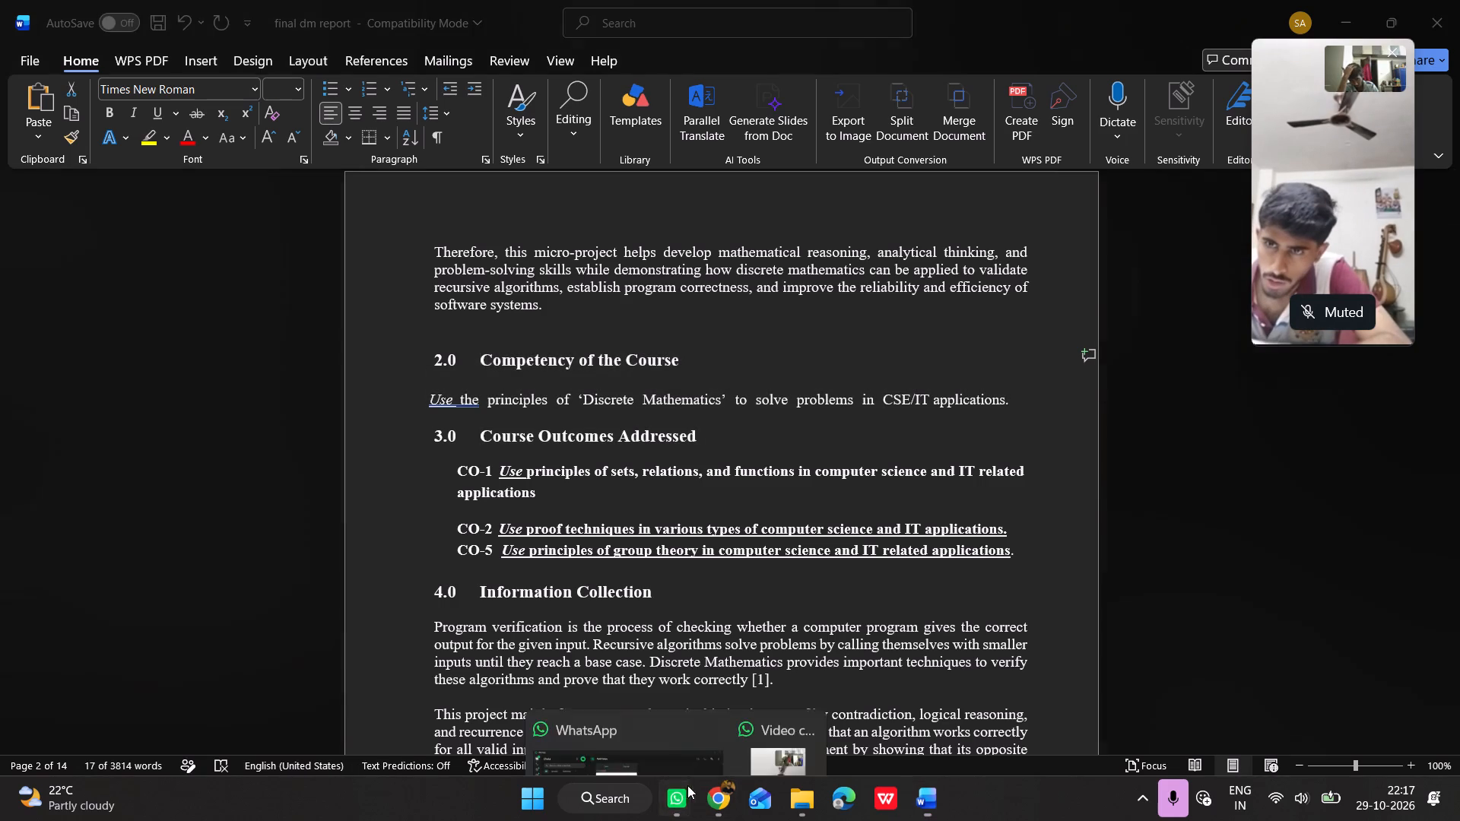
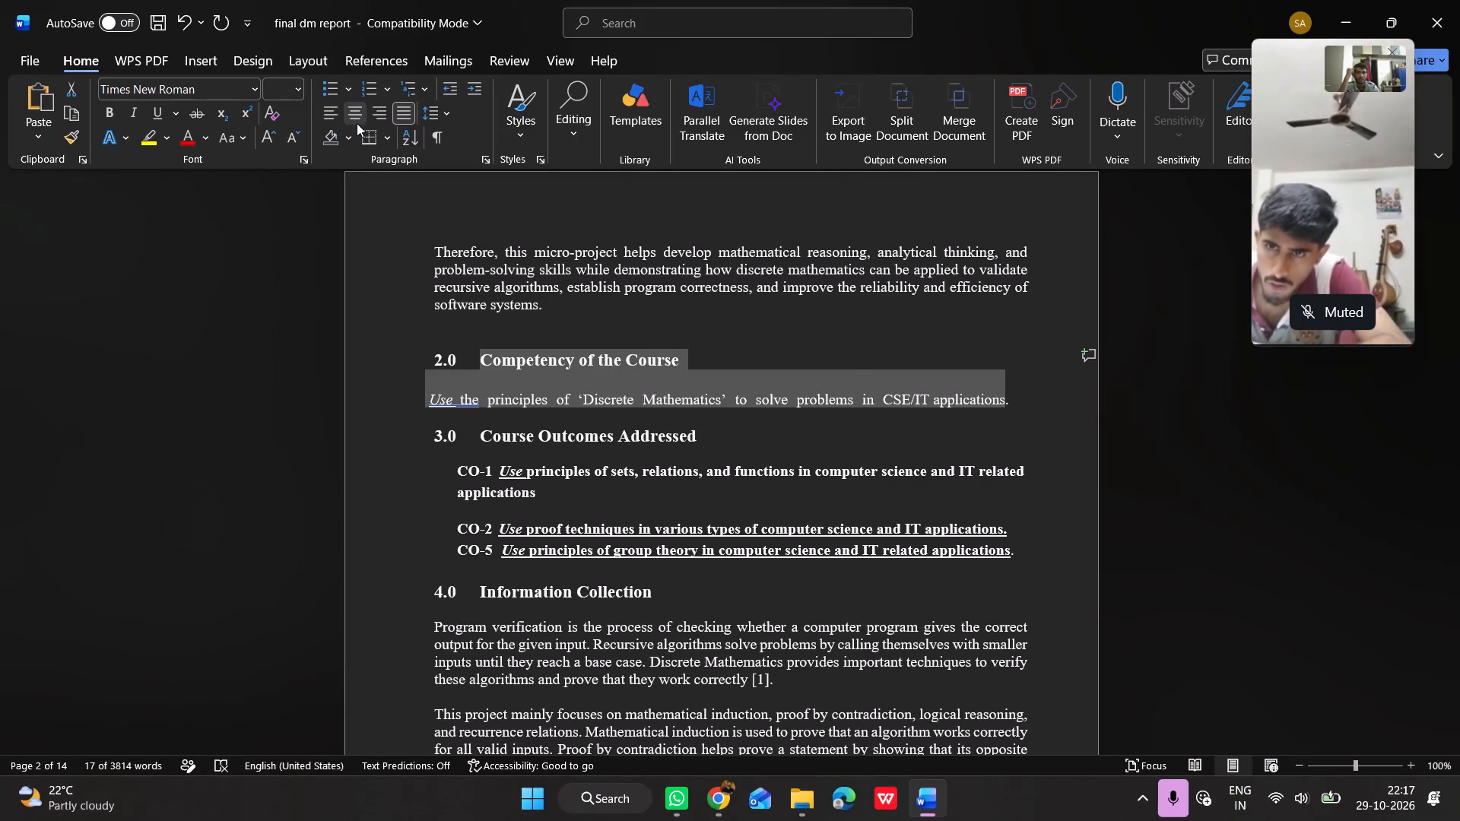
Left-align the Competency of the Course heading and the statement below it.
left_click(357, 123)
left_click(332, 115)
left_click(330, 114)
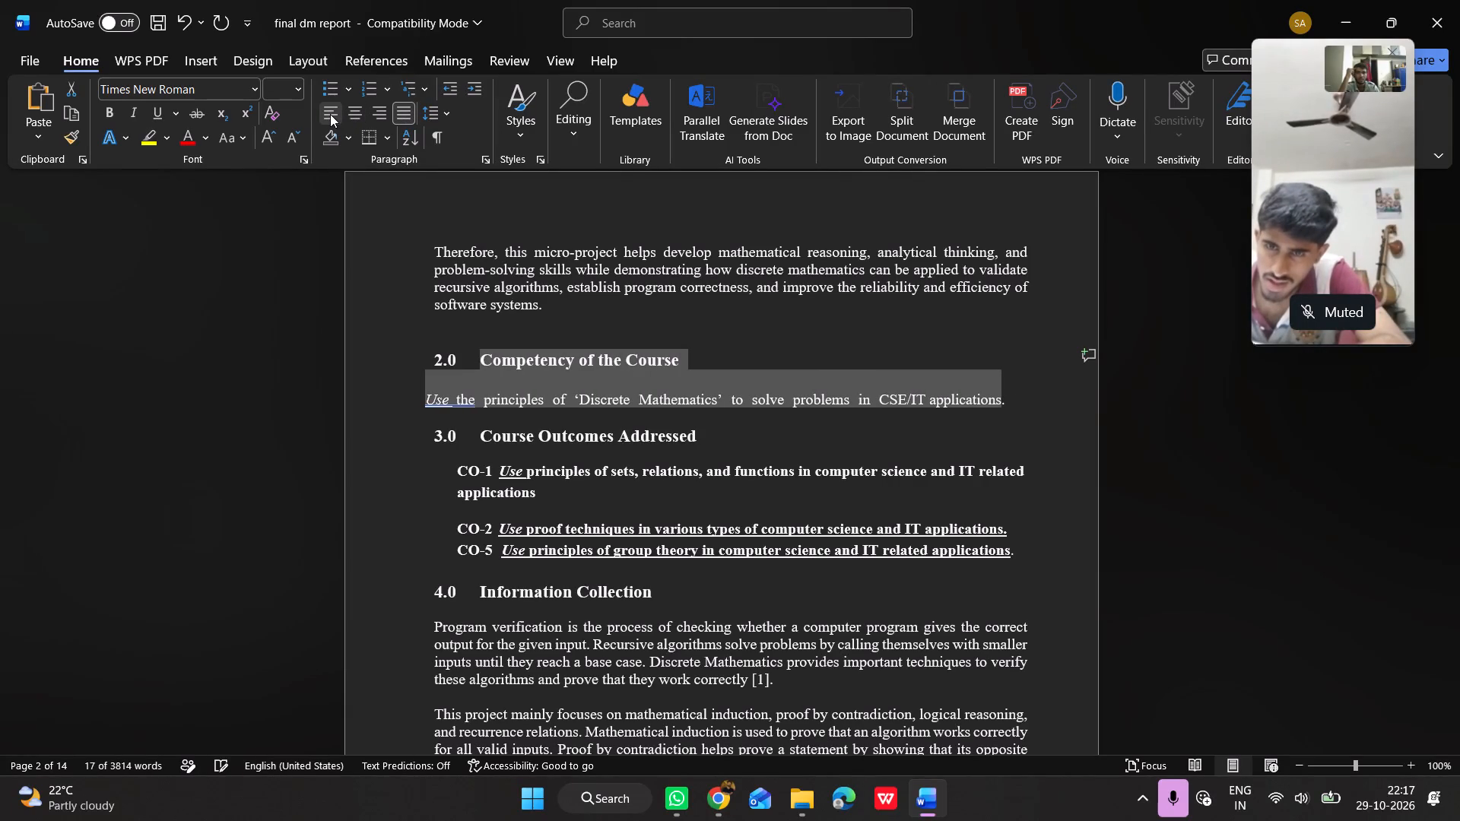
left_click(330, 114)
left_click(940, 435)
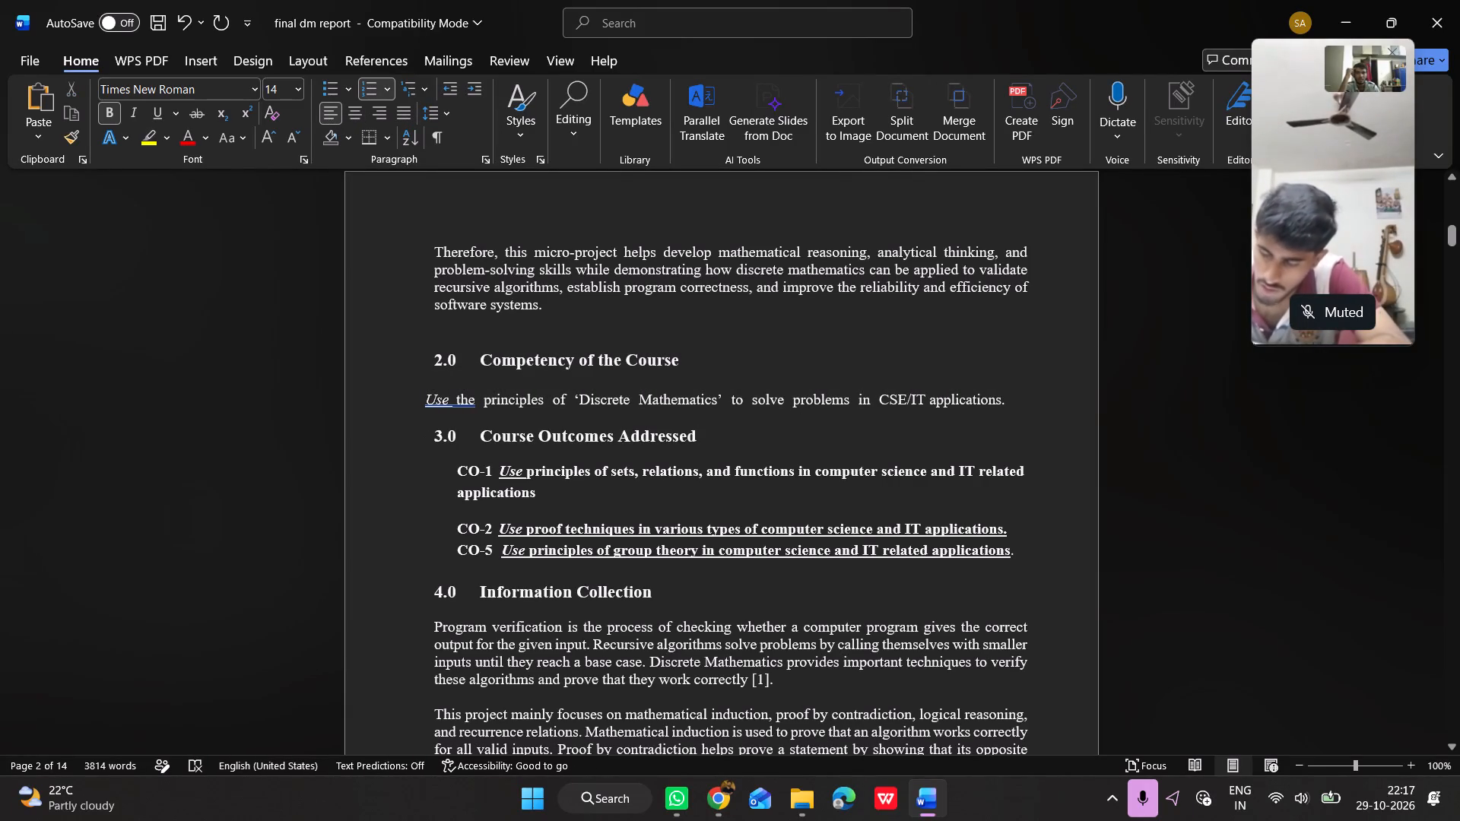
Accept the grammar suggestion for single spacing in "Use the" at the start of the competency statement.
left_click(453, 396)
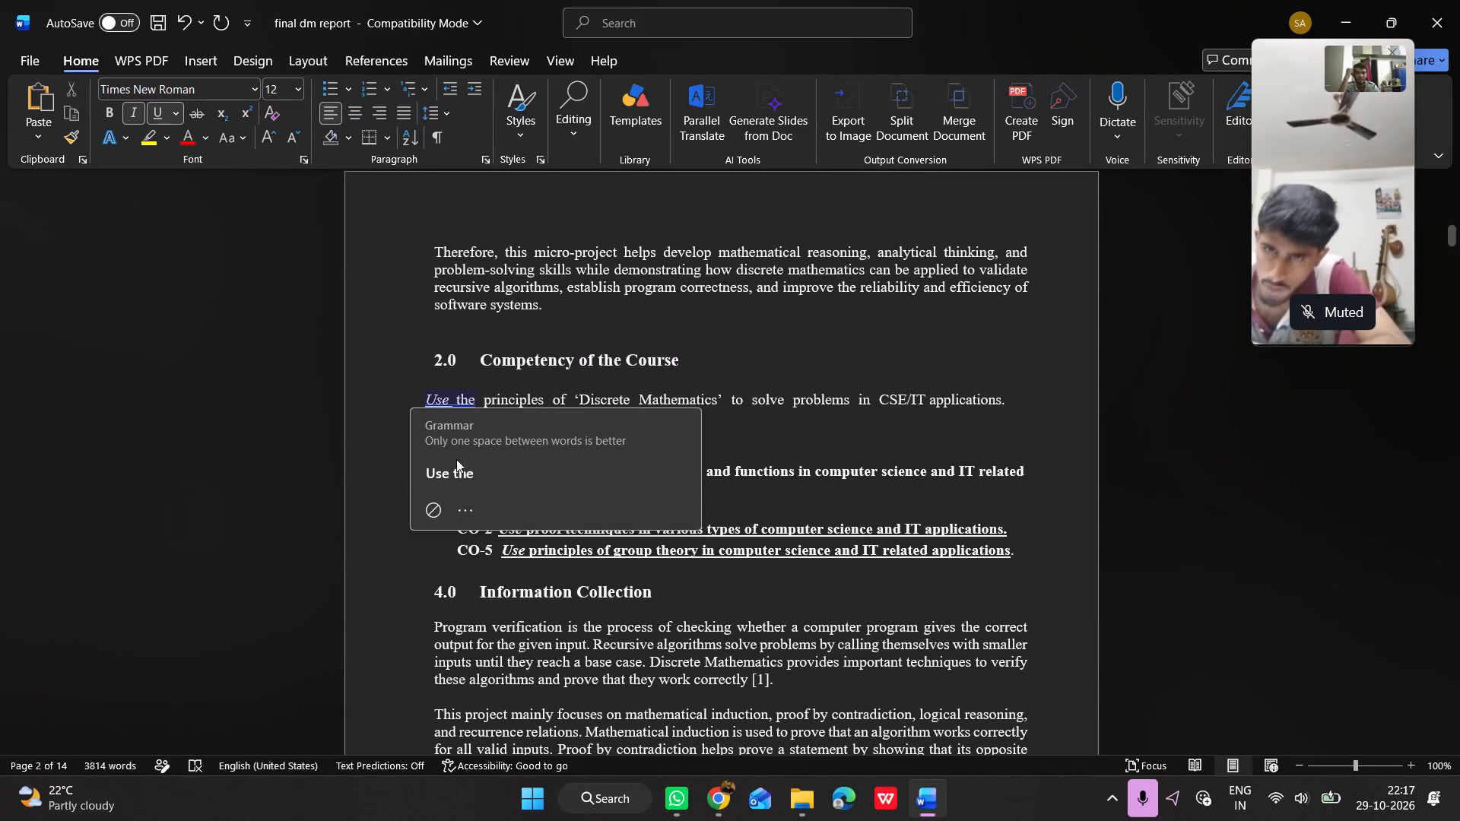
left_click(456, 464)
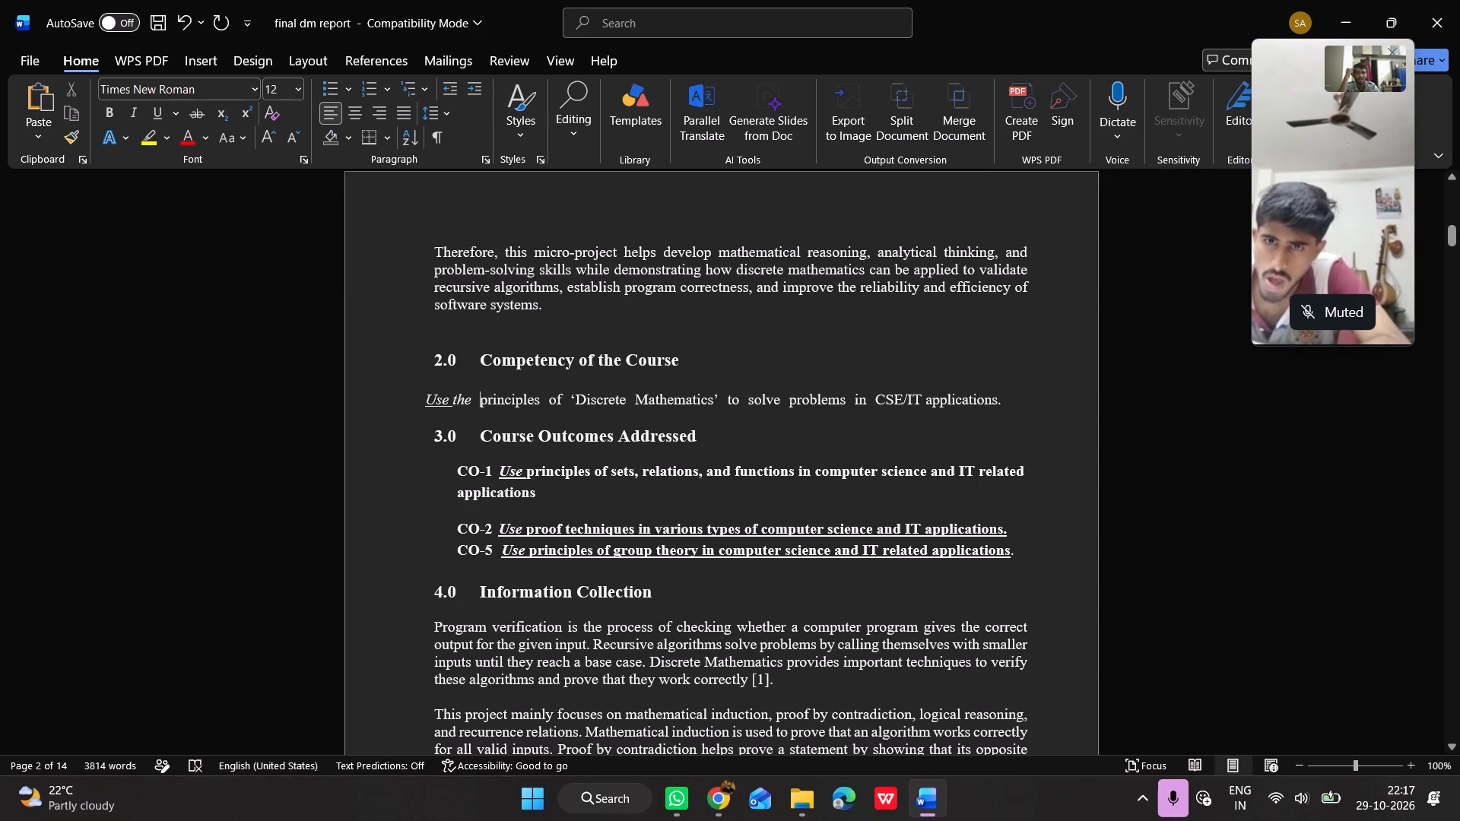
Remove the underline from the italic word Use at the start of the competency statement.
left_click(431, 401)
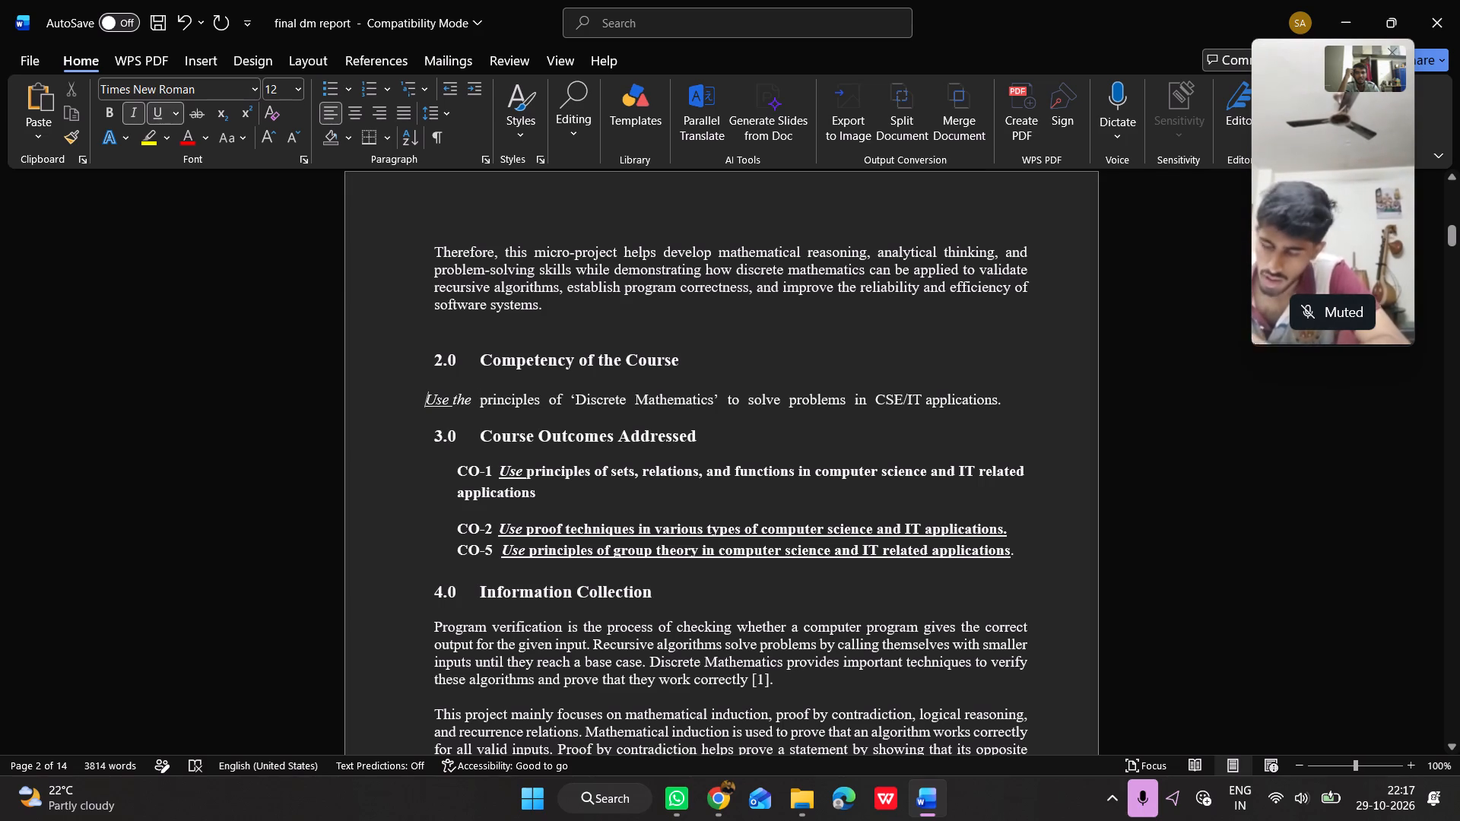
left_click_drag(452, 395, 430, 397)
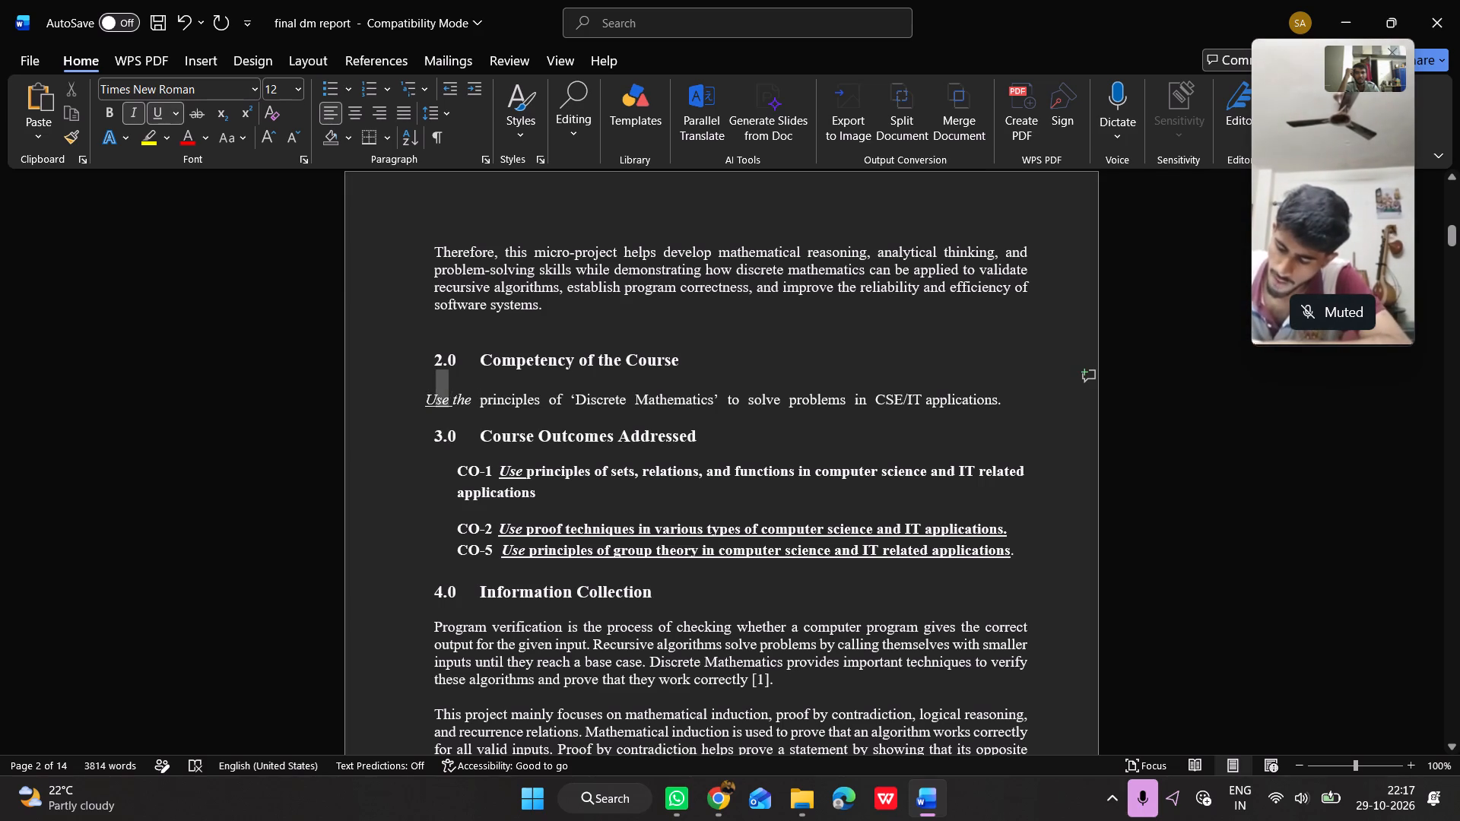
left_click_drag(430, 397, 428, 397)
left_click(494, 371)
left_click(500, 414)
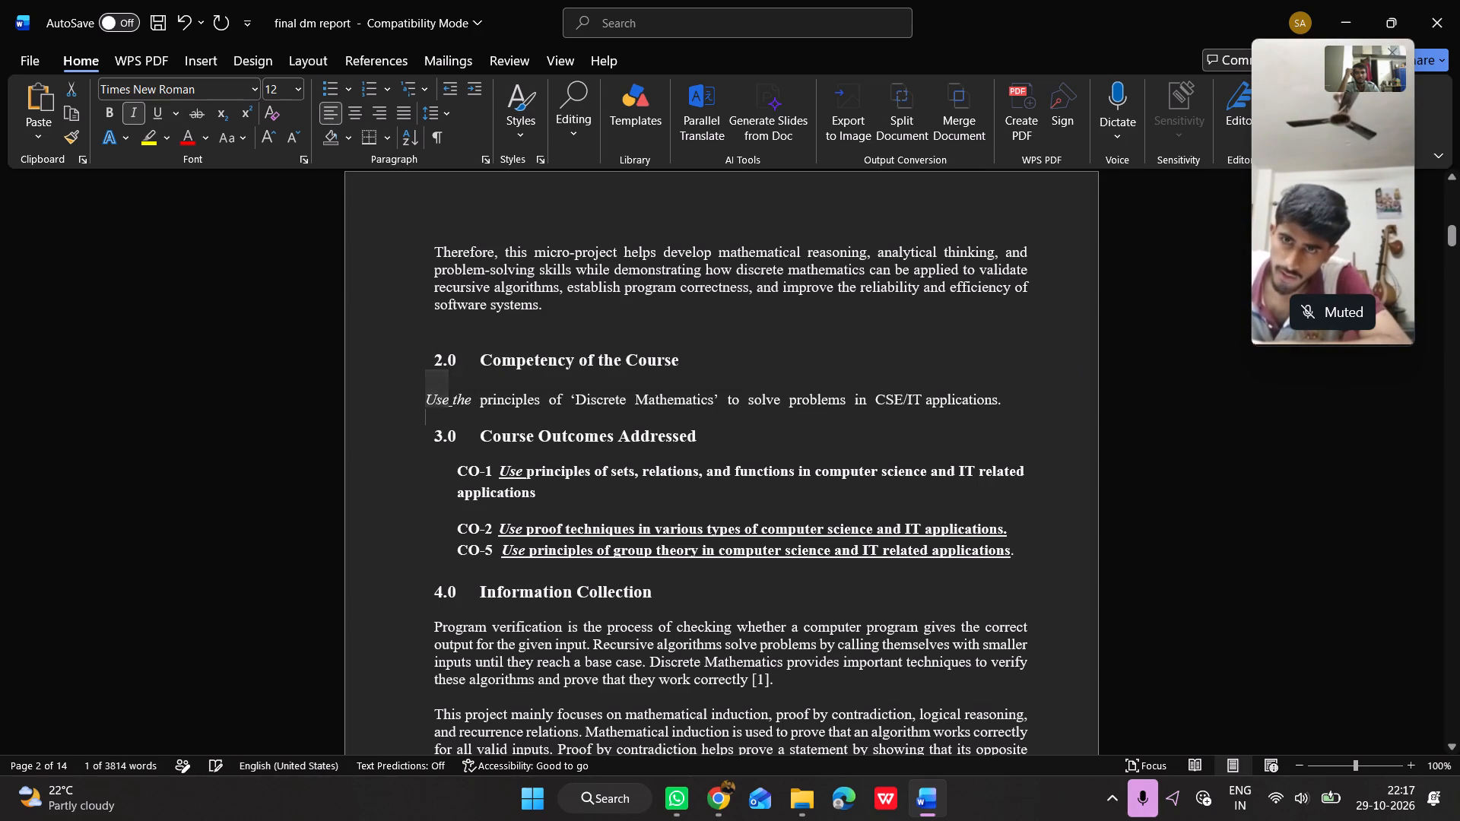
Replace the space between Use and the in the competency statement with a newly entered space.
left_click(455, 404)
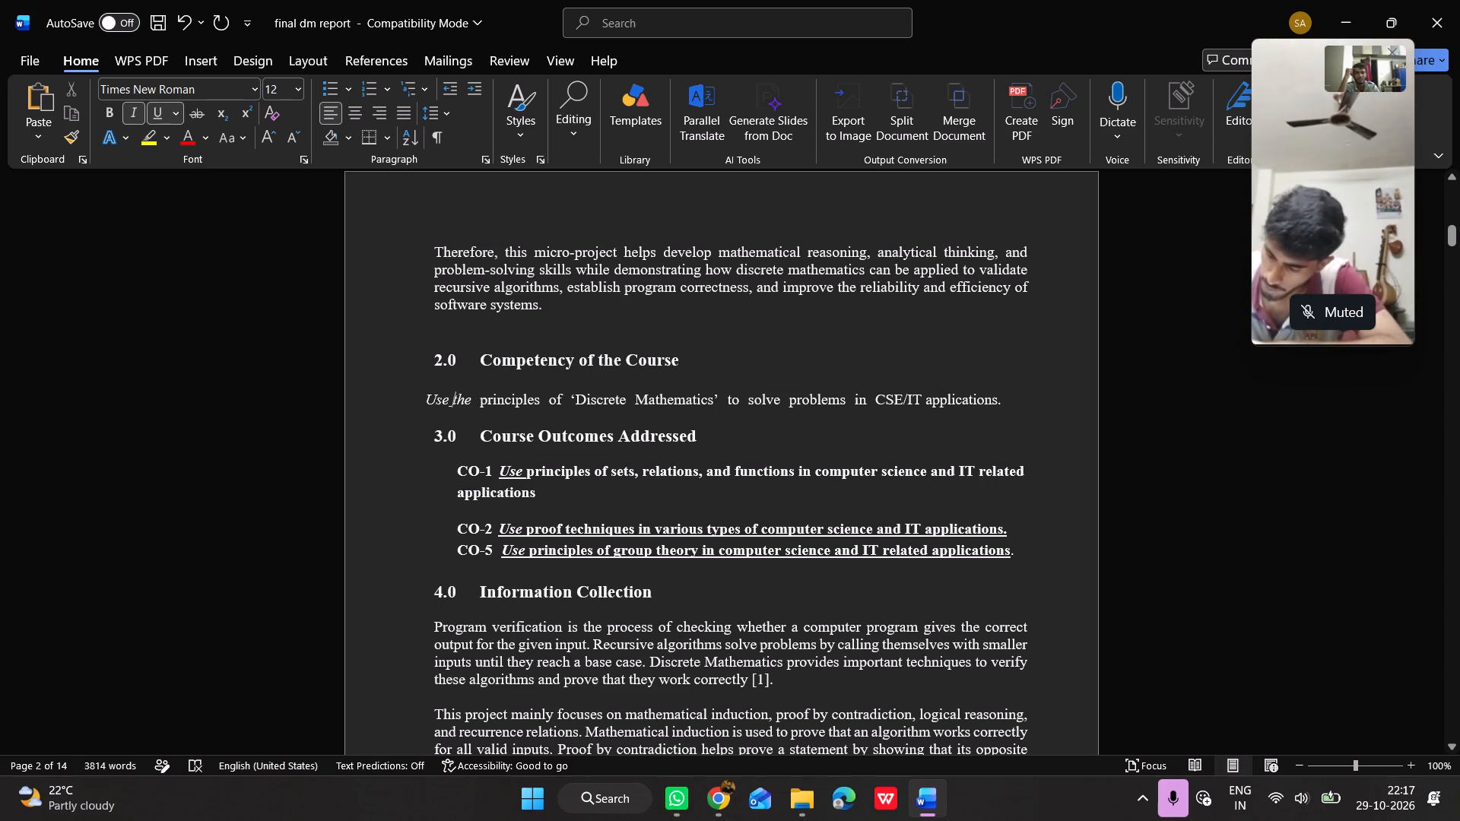
key("BackSpace")
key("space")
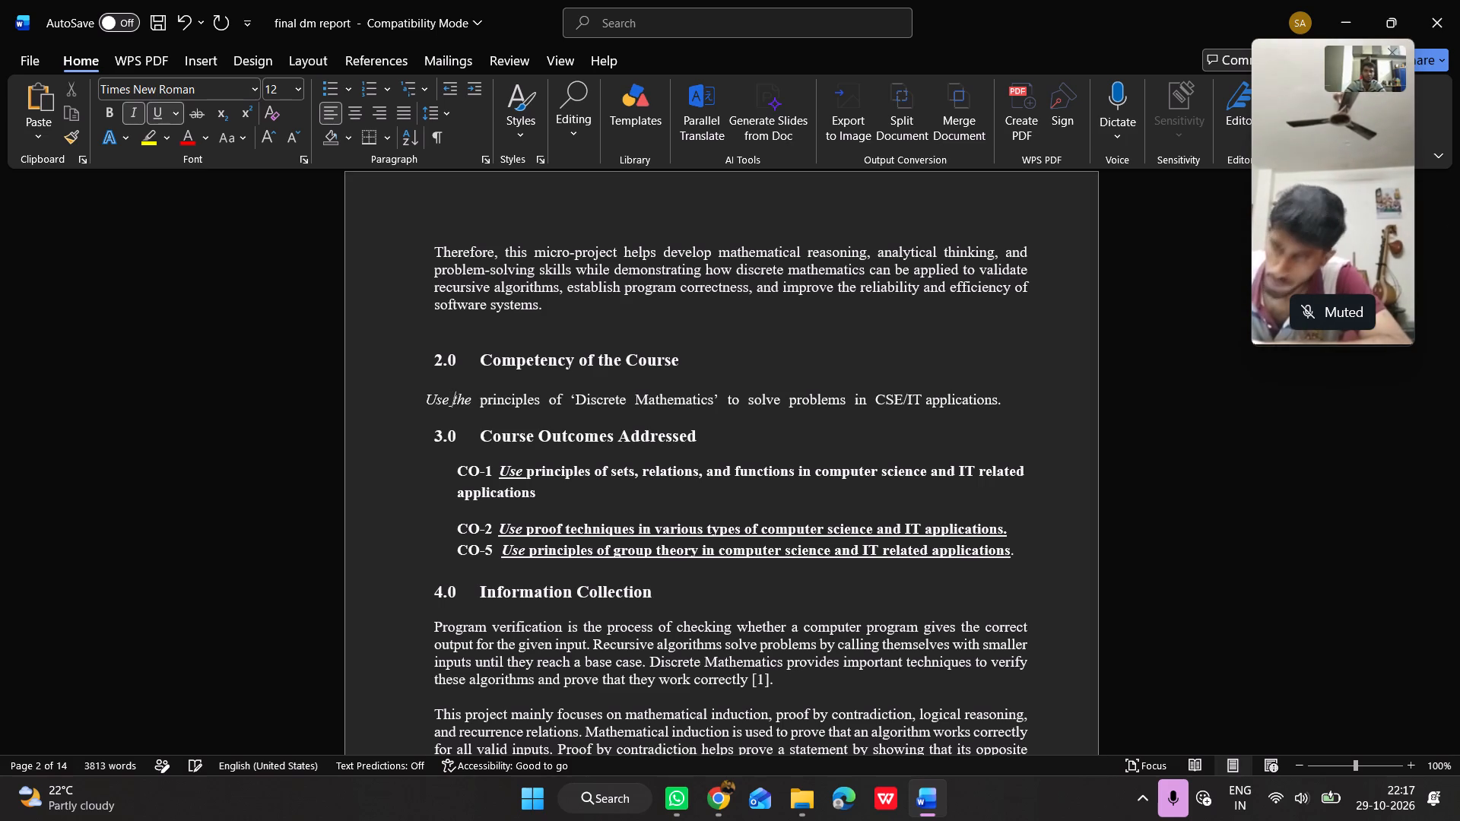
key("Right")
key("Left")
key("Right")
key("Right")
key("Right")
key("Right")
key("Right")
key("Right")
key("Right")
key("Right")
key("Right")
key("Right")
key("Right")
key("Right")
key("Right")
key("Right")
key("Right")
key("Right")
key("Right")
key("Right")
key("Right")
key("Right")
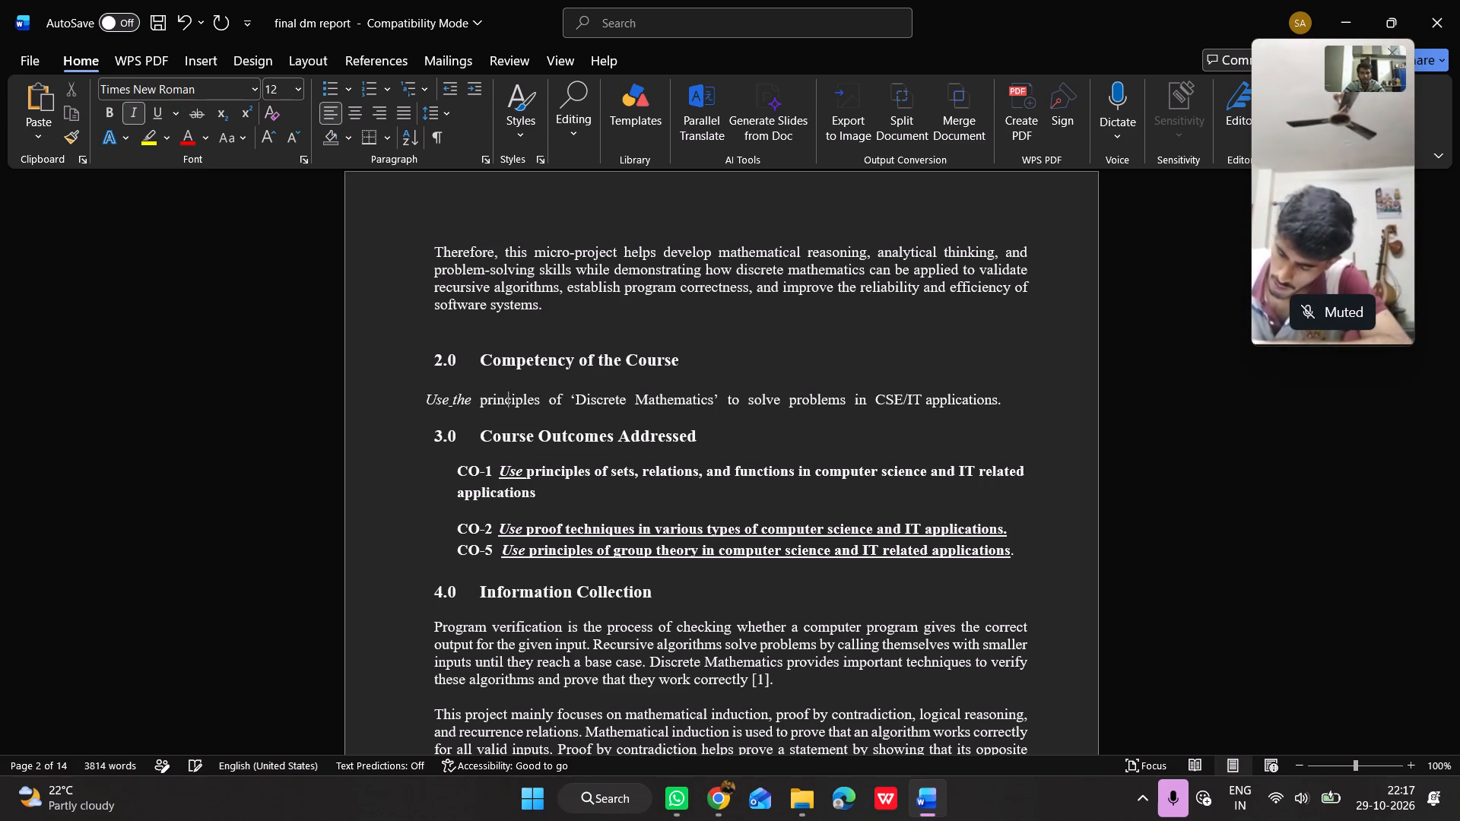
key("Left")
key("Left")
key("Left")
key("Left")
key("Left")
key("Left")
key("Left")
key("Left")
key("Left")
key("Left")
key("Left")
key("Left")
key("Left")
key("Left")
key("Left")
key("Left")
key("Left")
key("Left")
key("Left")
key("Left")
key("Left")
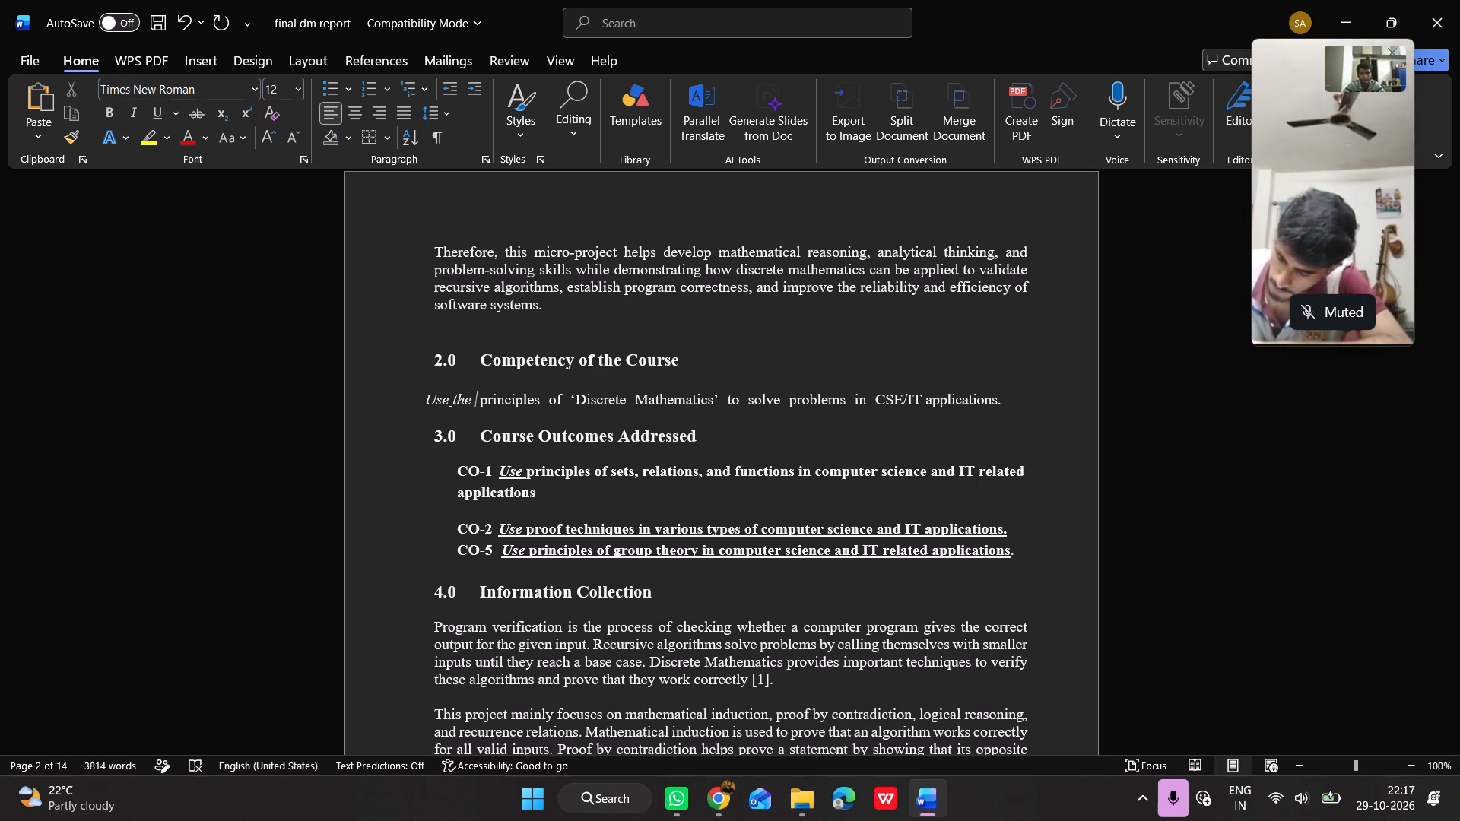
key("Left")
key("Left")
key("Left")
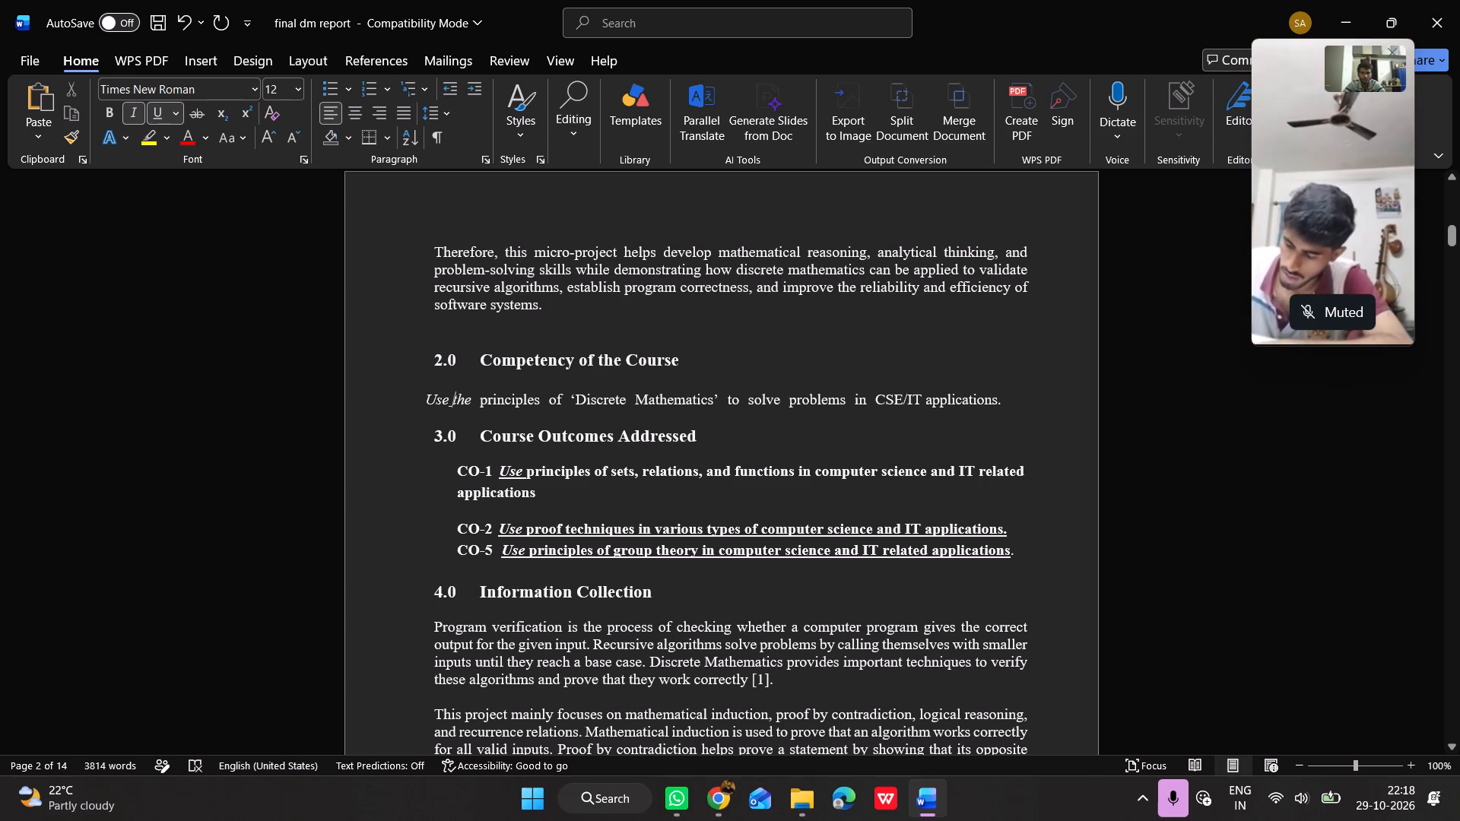
Cut the whole statement paragraph about using the principles of 'Discrete Mathematics' under 2.0 Competency of the Course.
triple_click(570, 401)
left_click(570, 401)
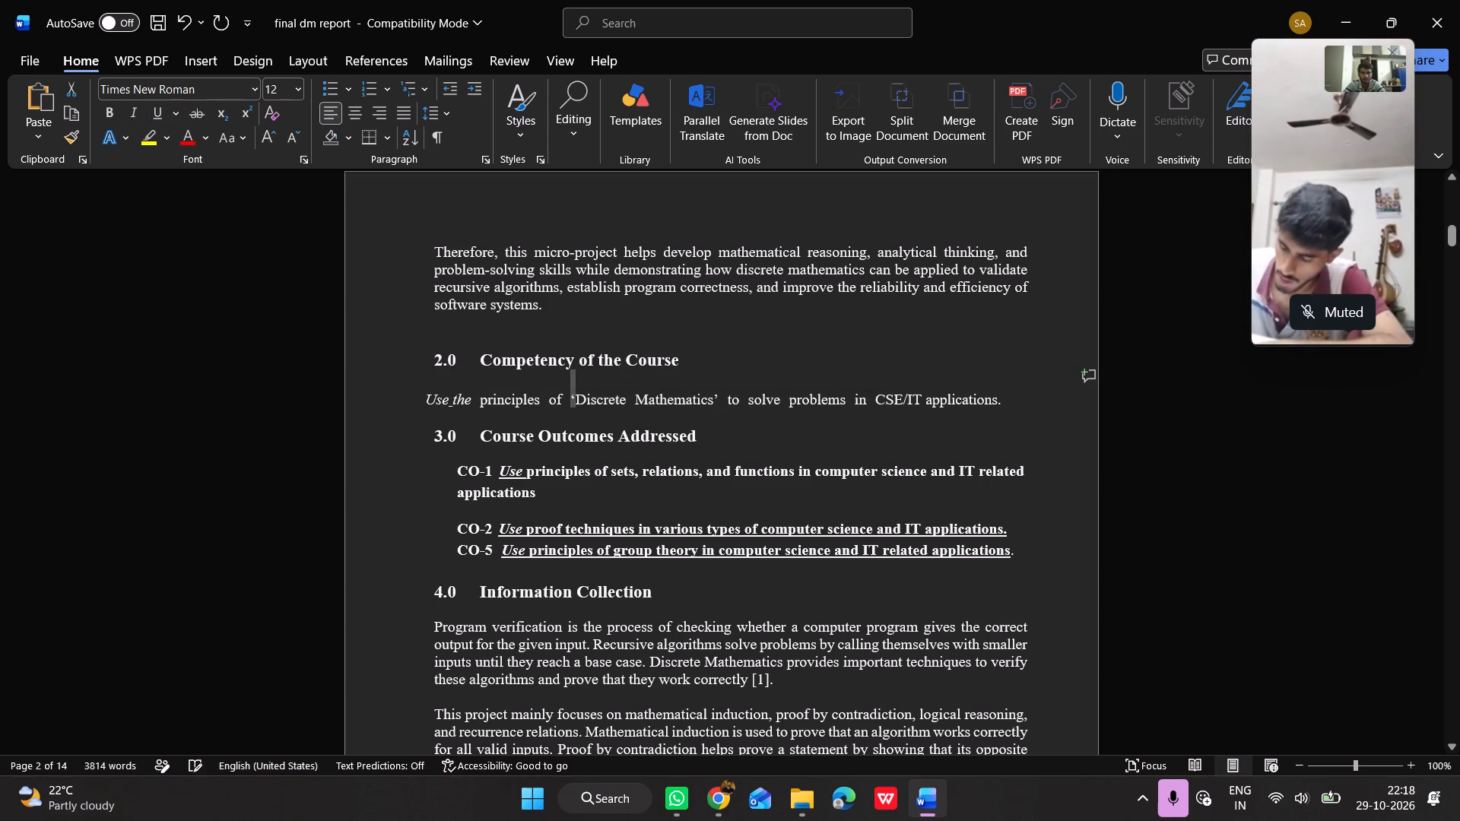
triple_click(570, 401)
left_click(570, 401)
triple_click(570, 401)
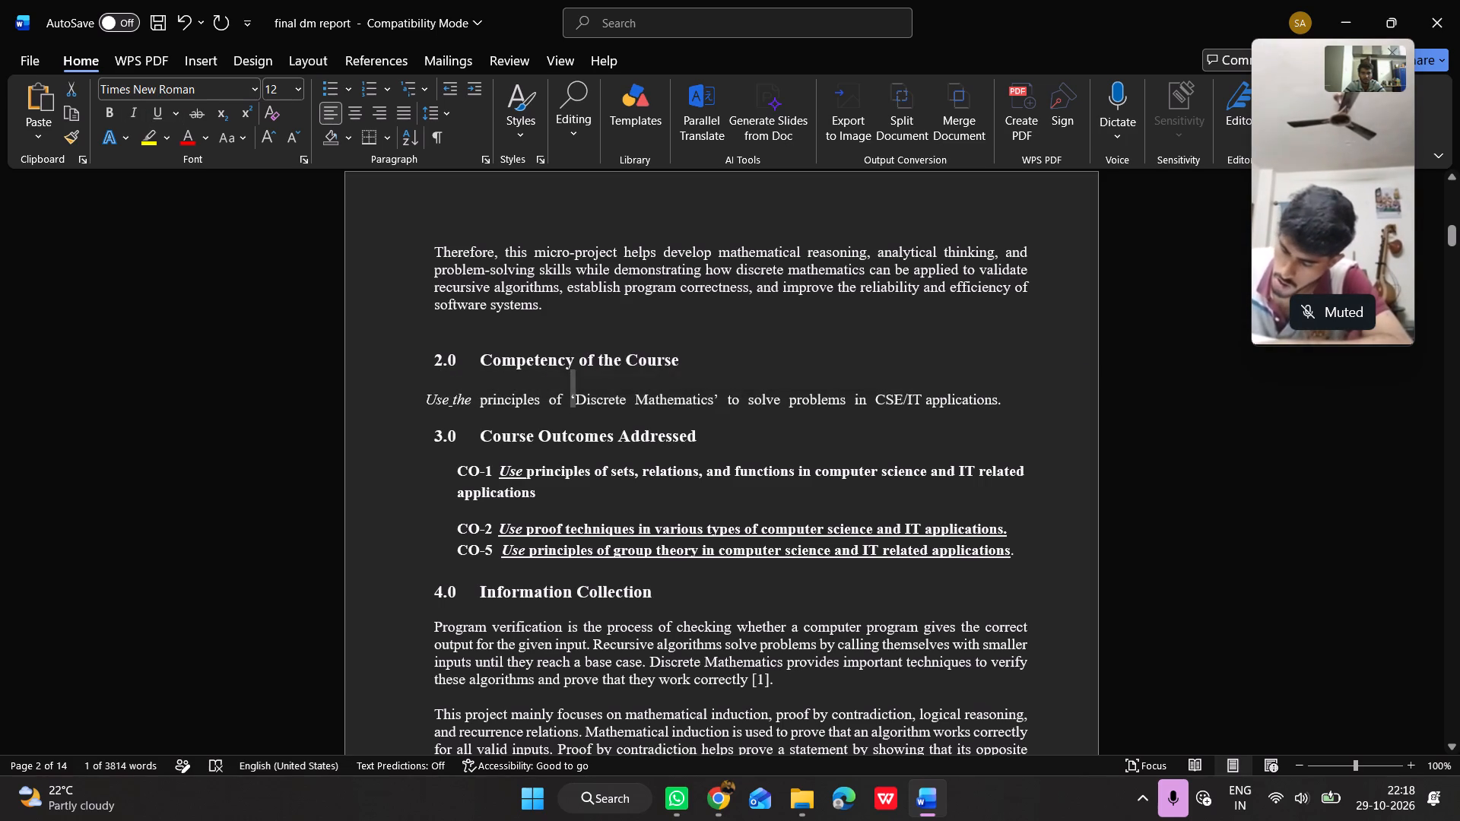
key("ctrl+c")
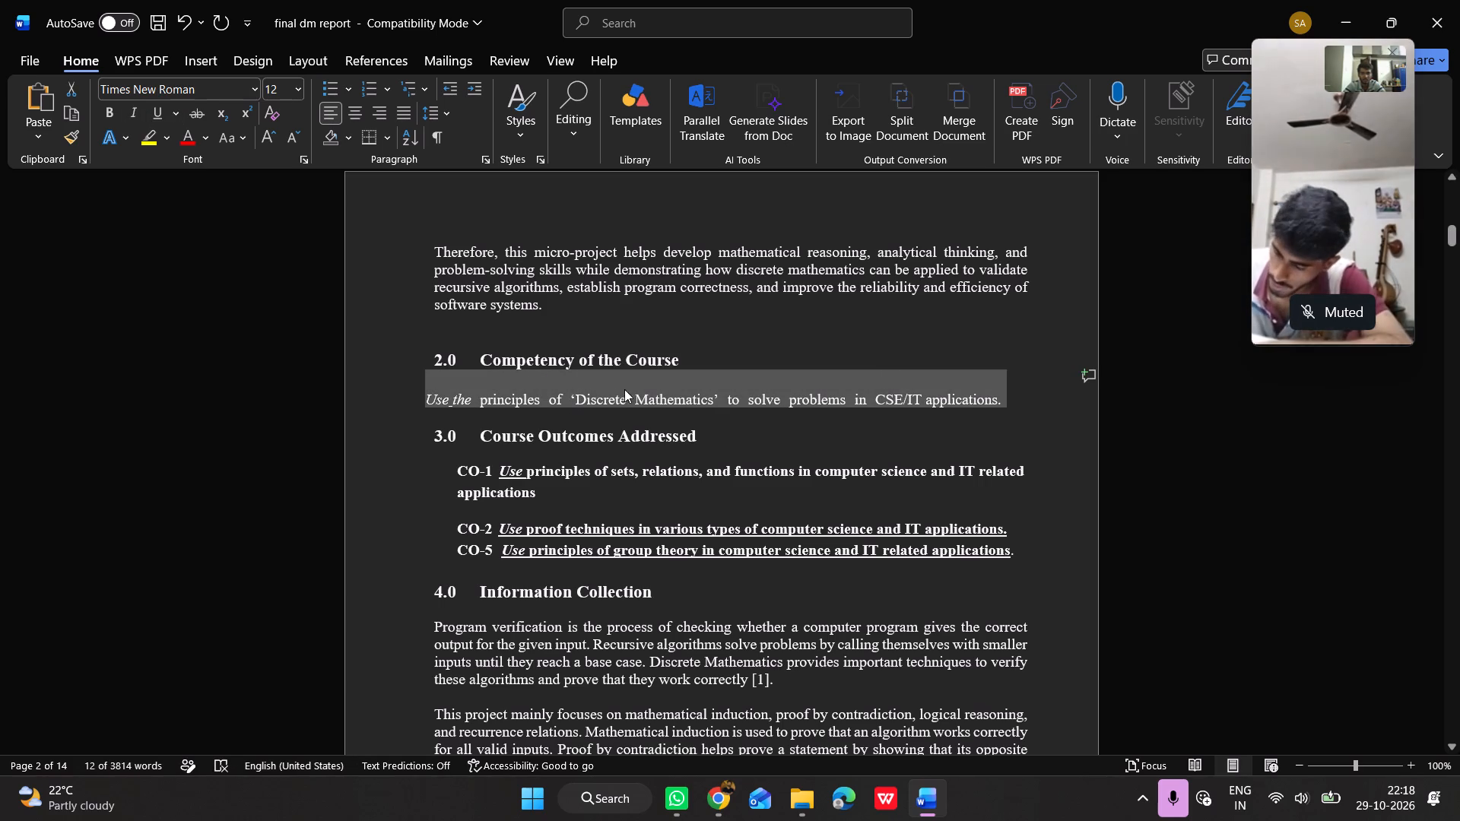
left_click(627, 391)
key("ctrl+x")
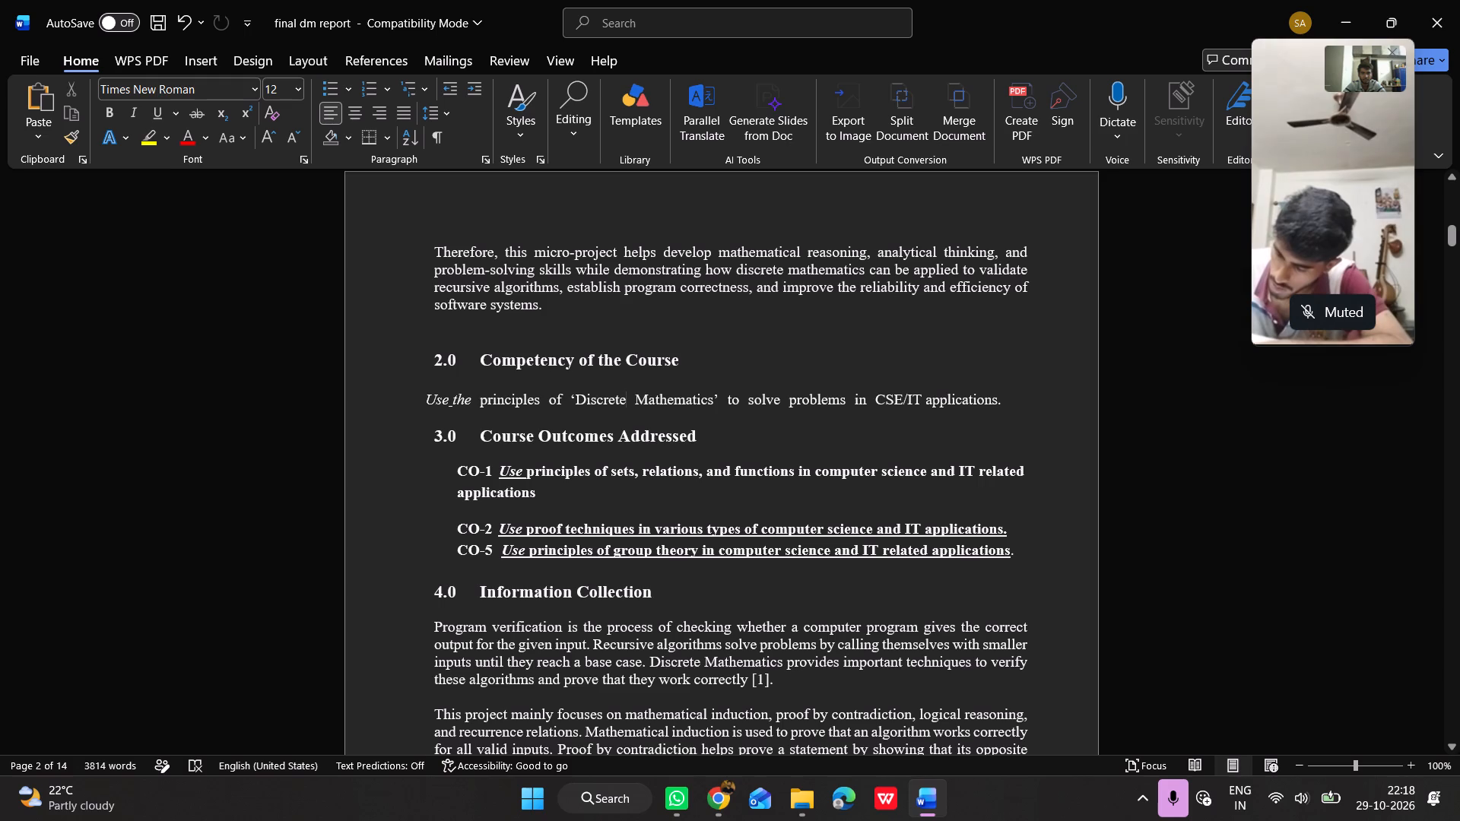
key("ctrl+a")
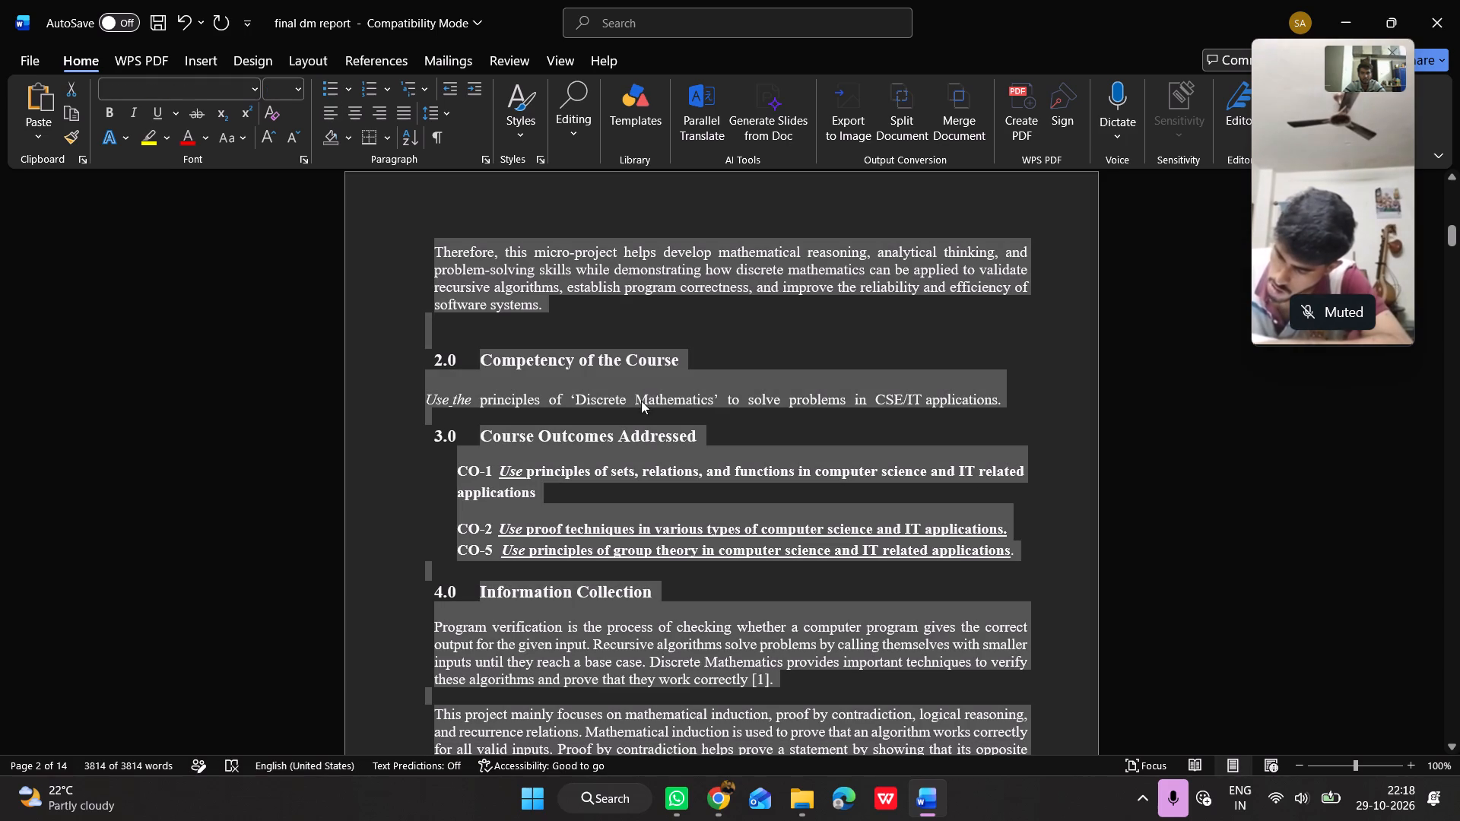
left_click(641, 401)
triple_click(641, 401)
key("ctrl+x")
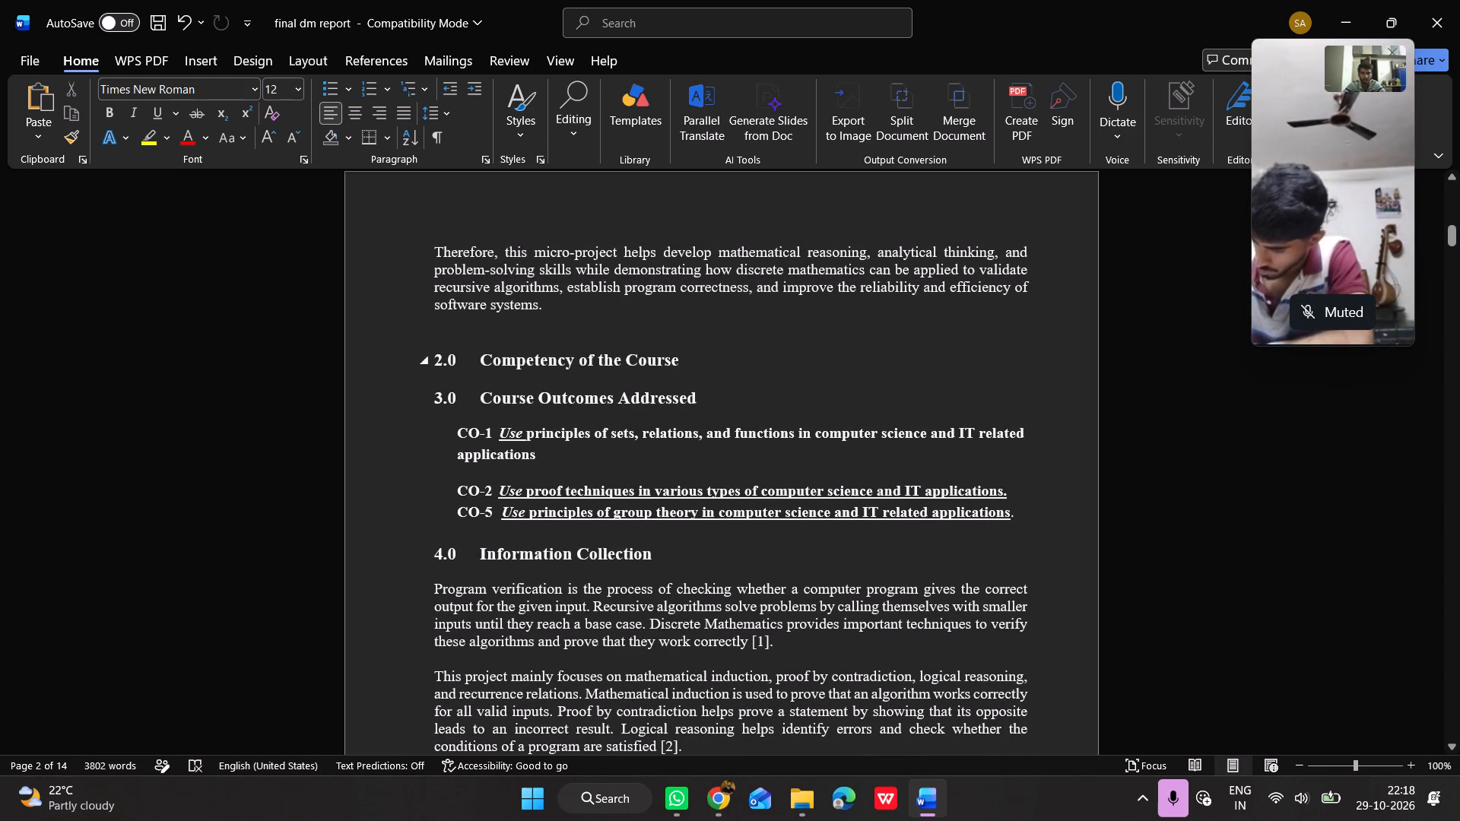
Paste the cut competency statement on a new line directly below the 2.0 Competency of the Course heading.
left_click(693, 354)
key("Return")
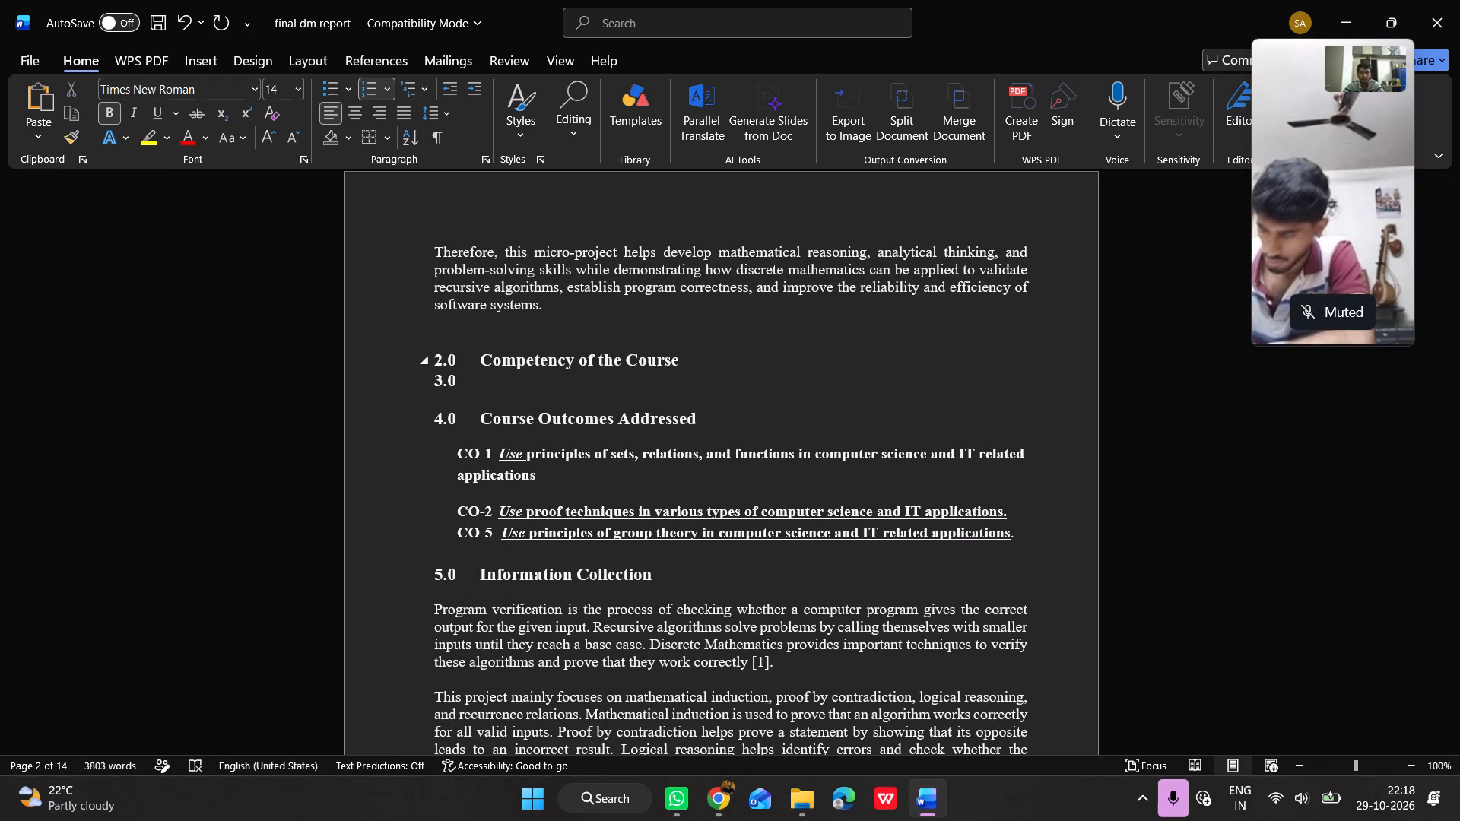
key("ctrl+v")
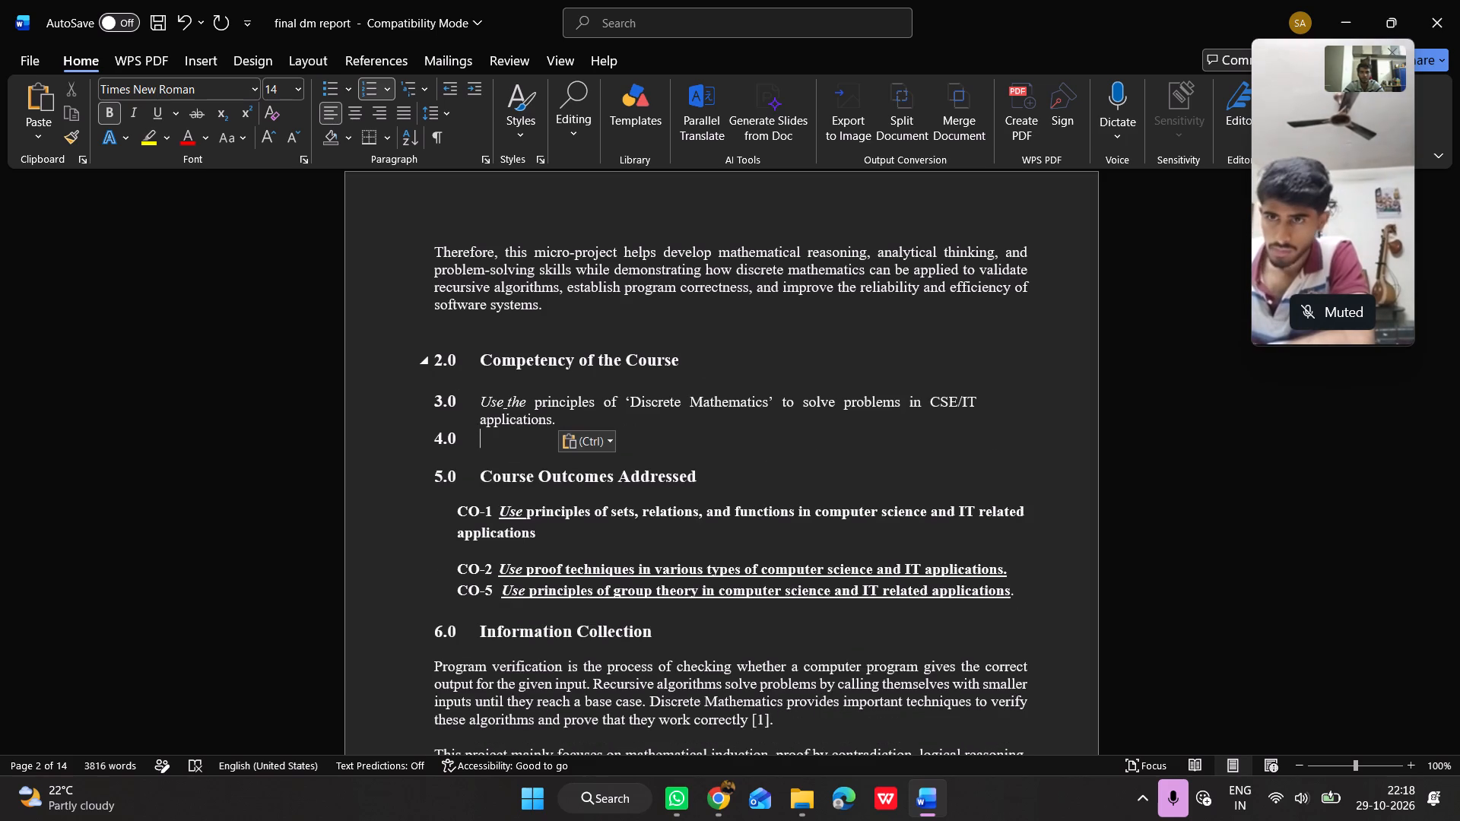
key("Left")
key("Right")
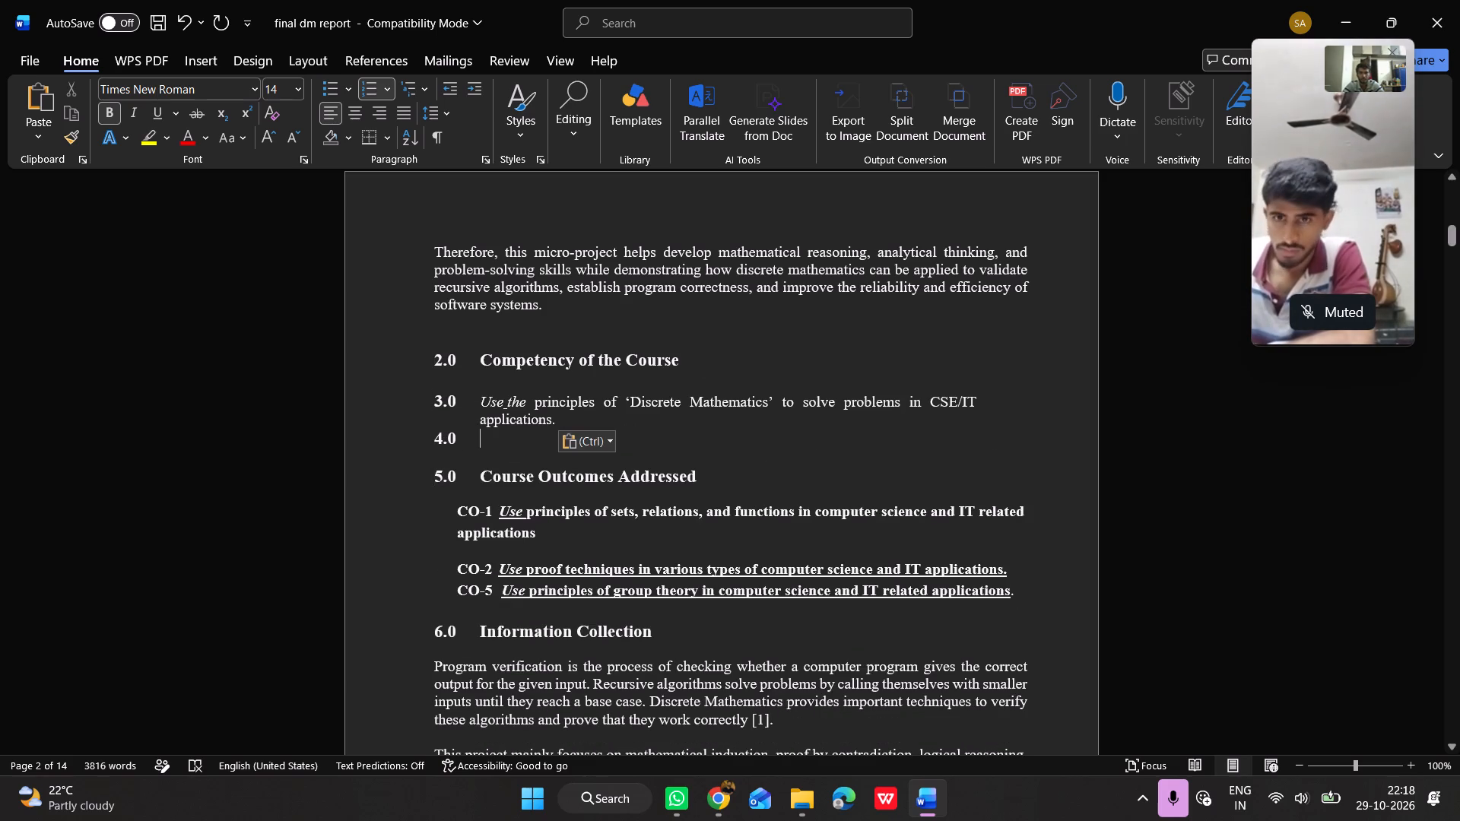
Remove the heading numbers from the pasted competency statement and from the empty line below it.
left_click(456, 402)
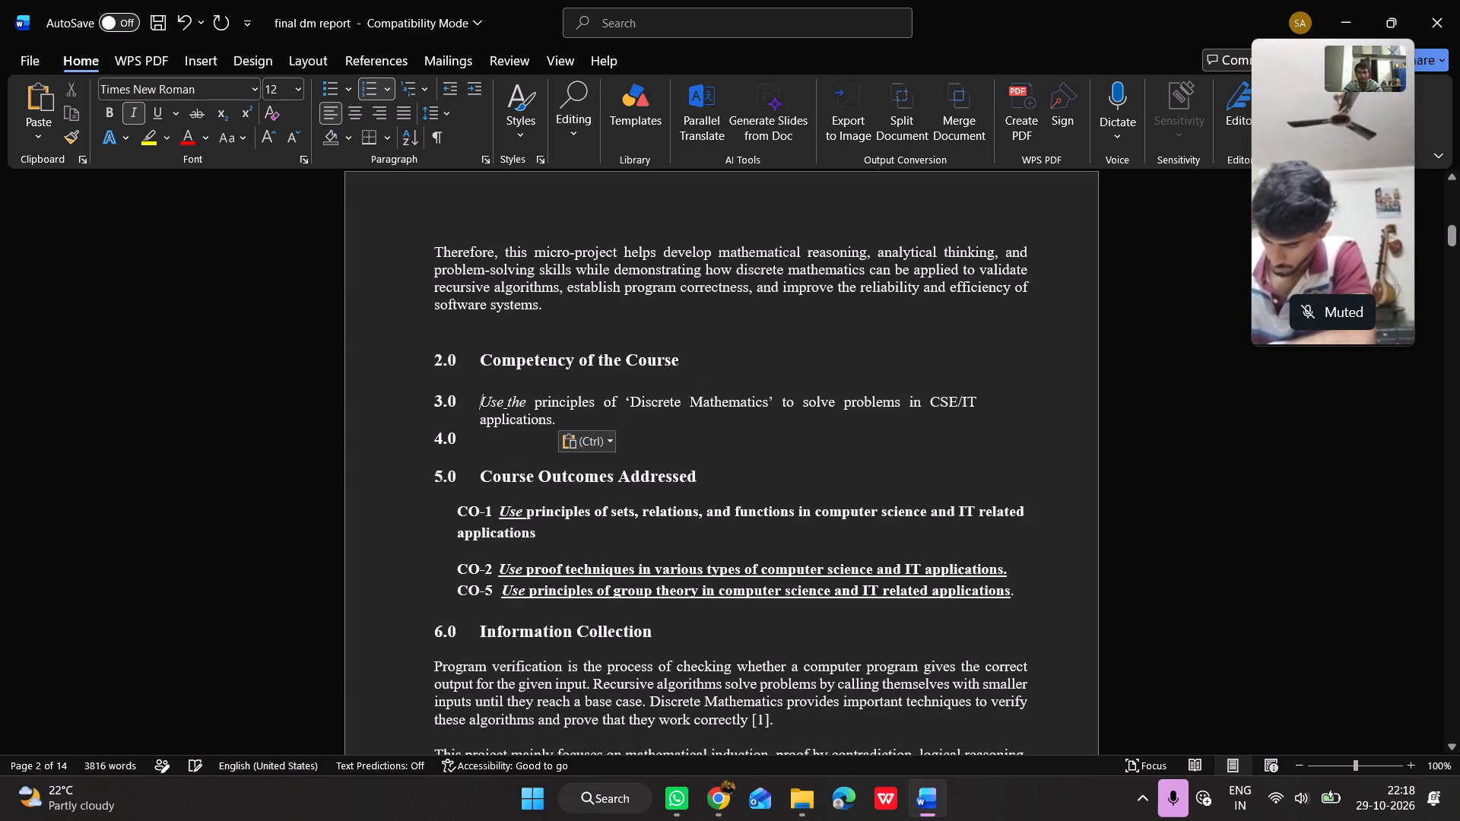
key("BackSpace")
key("Down")
key("Down")
key("Down")
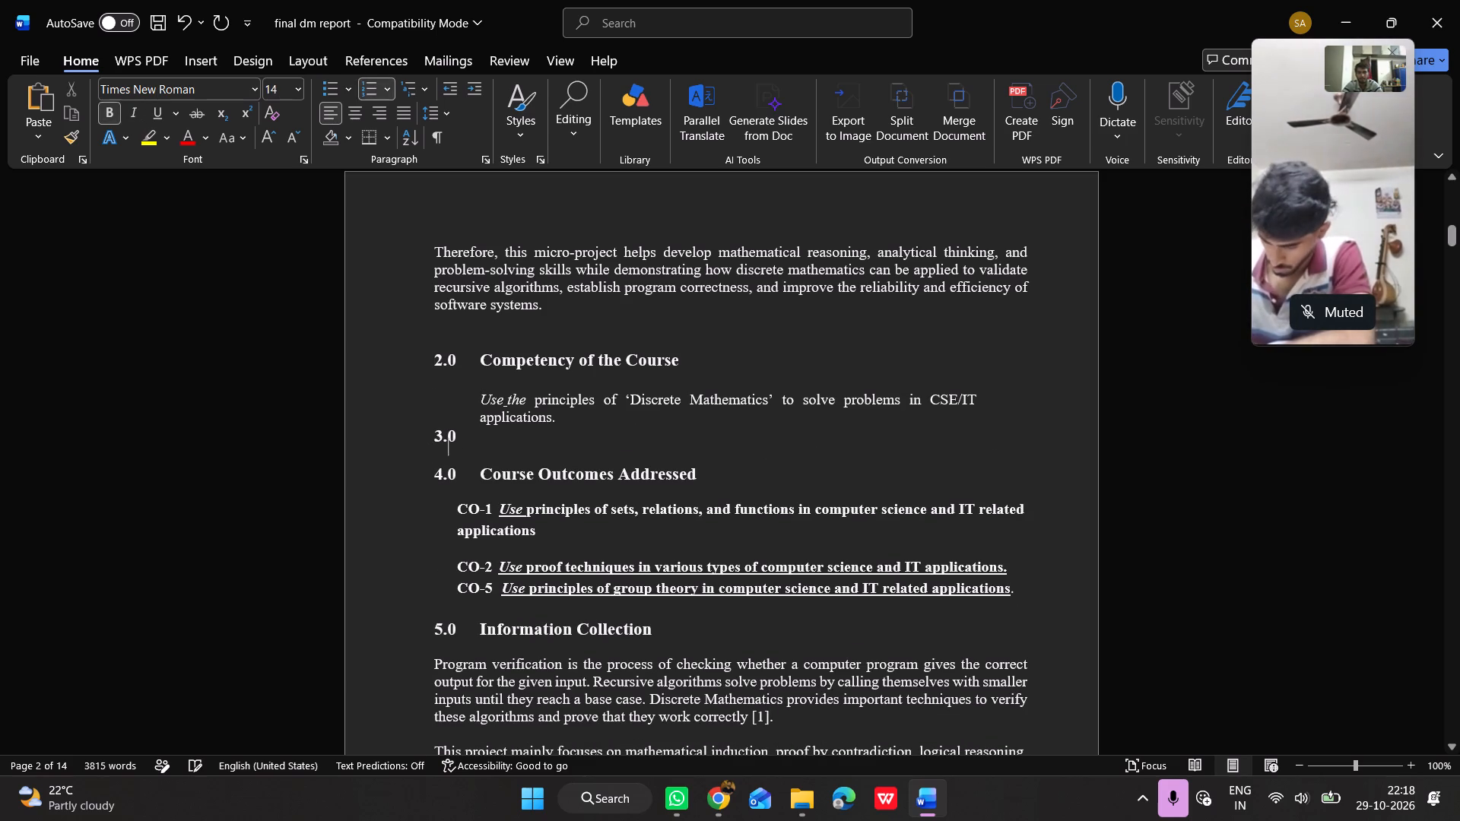
key("Up")
key("Left")
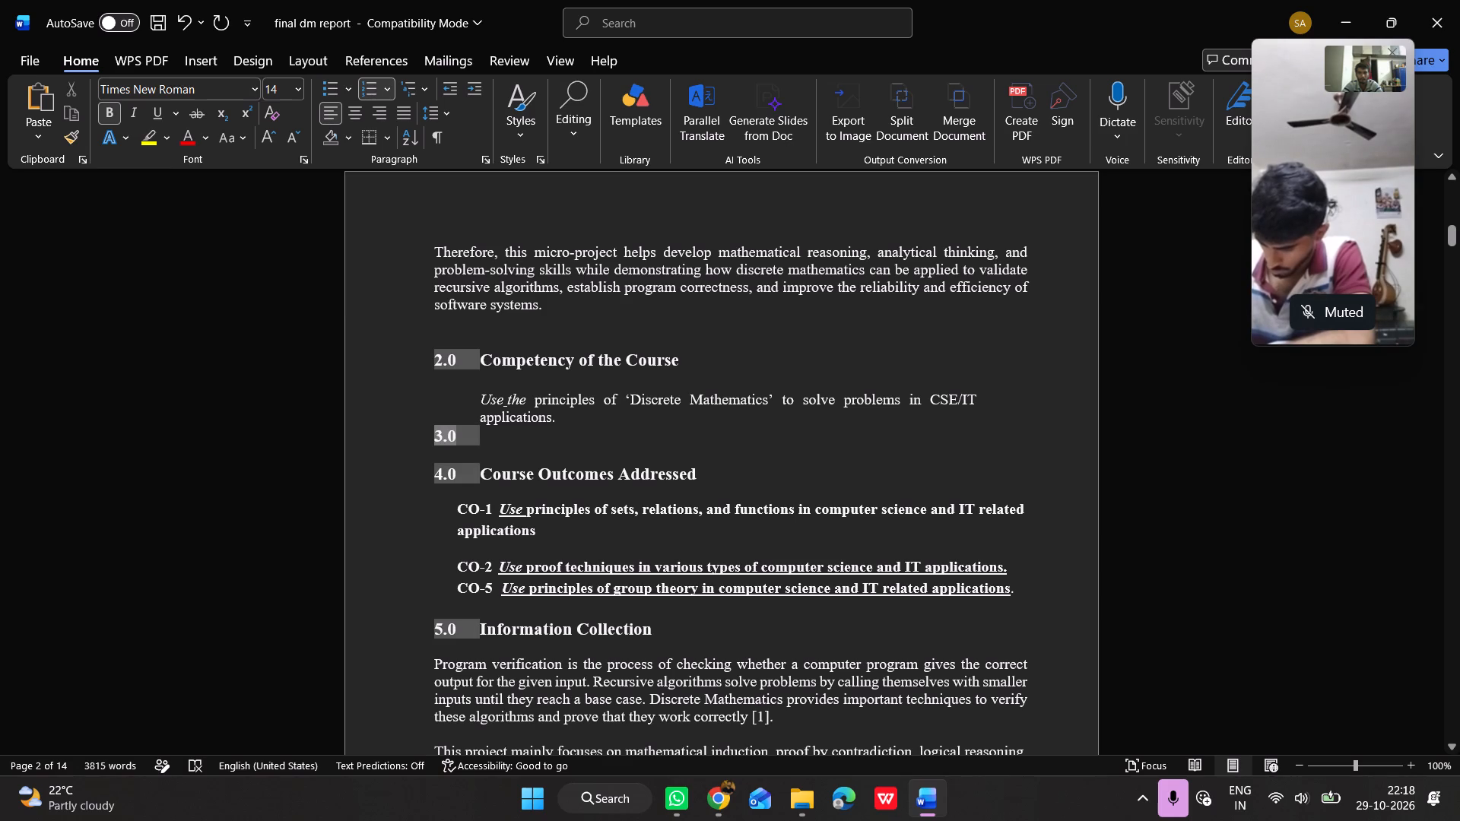
key("BackSpace")
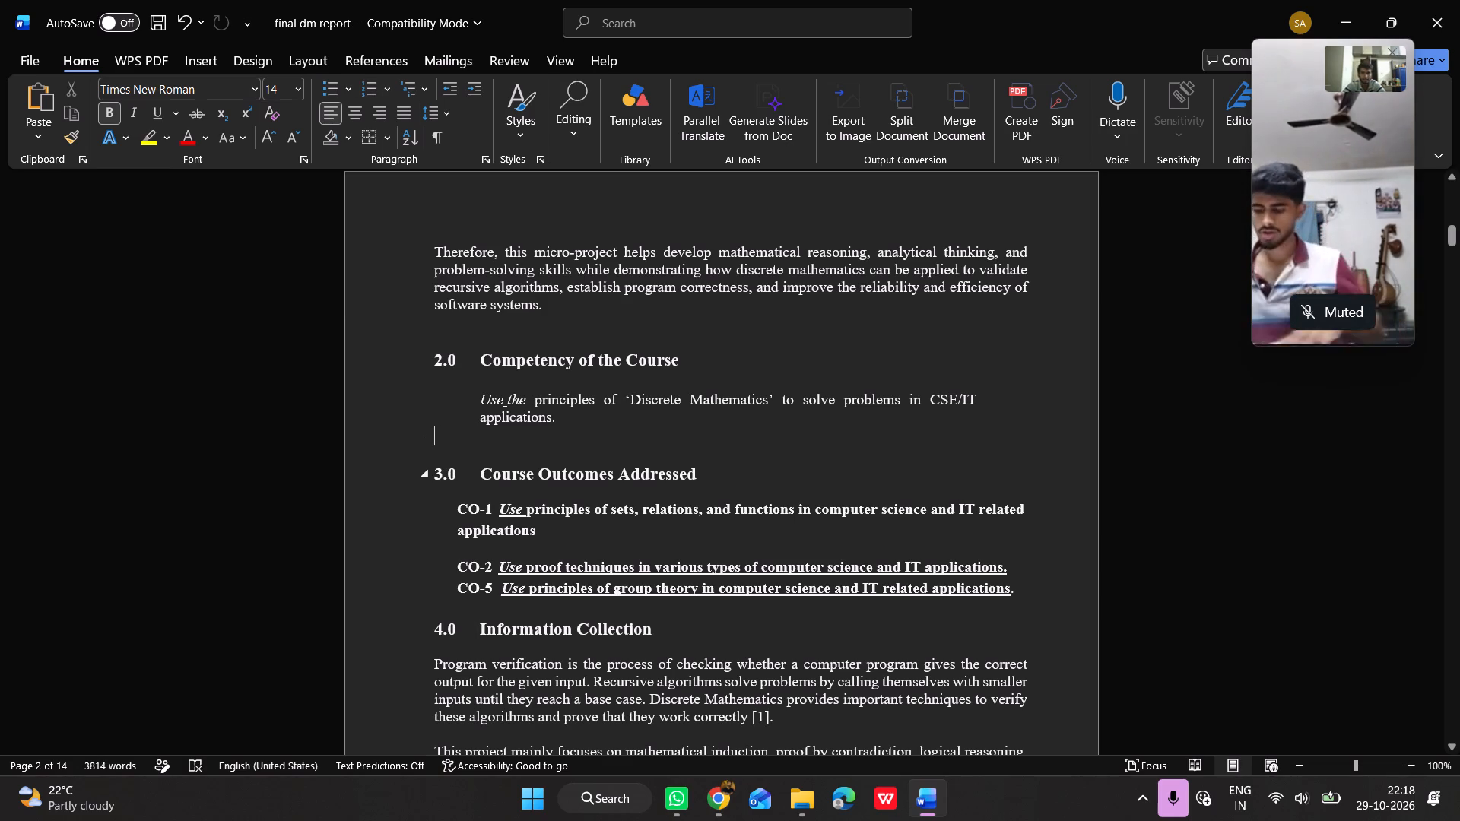
Underline the word Use at the start of the competency statement under 2.0.
left_click_drag(503, 400, 488, 398)
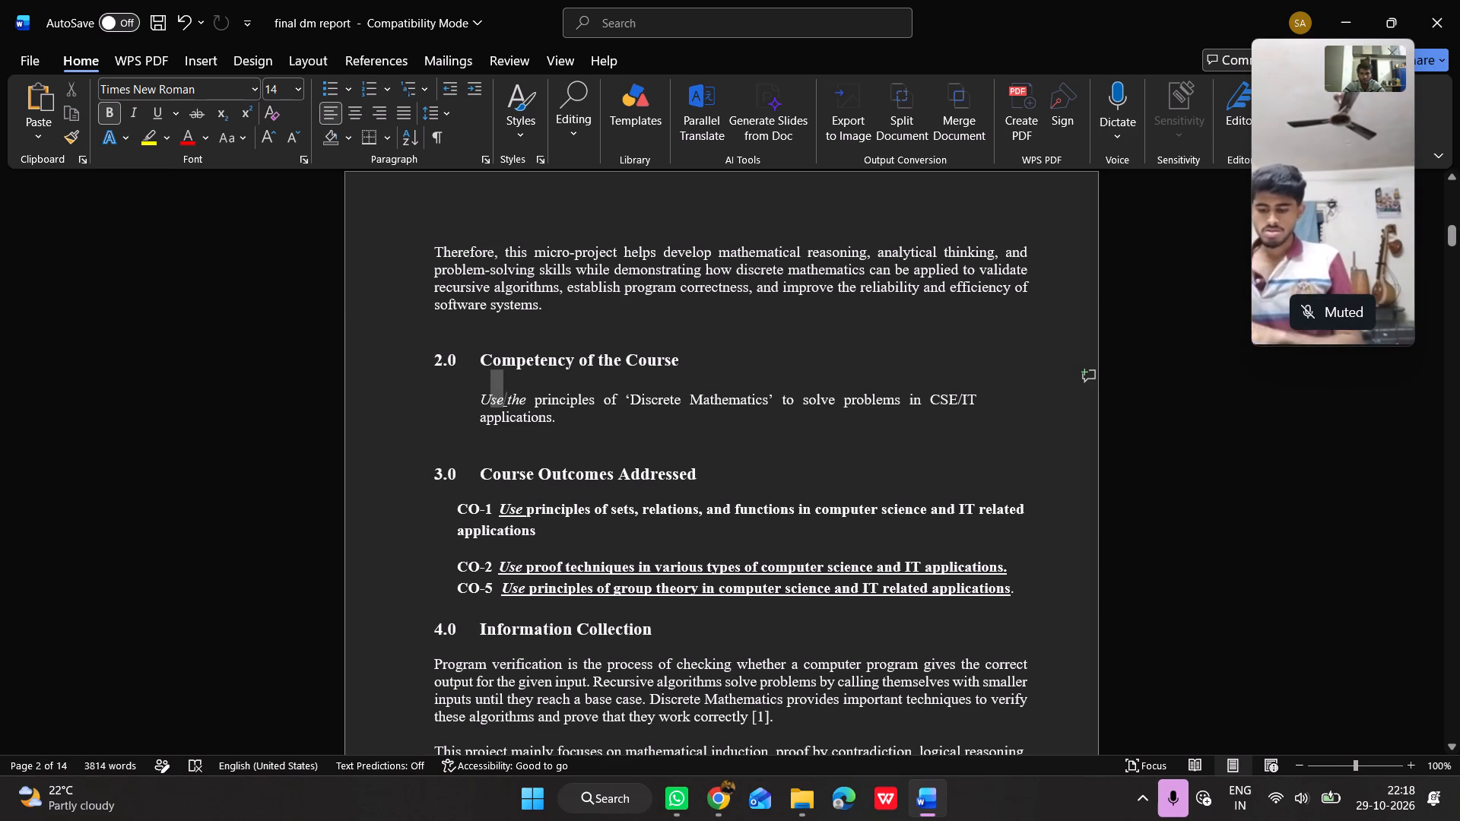
left_click_drag(488, 398, 485, 398)
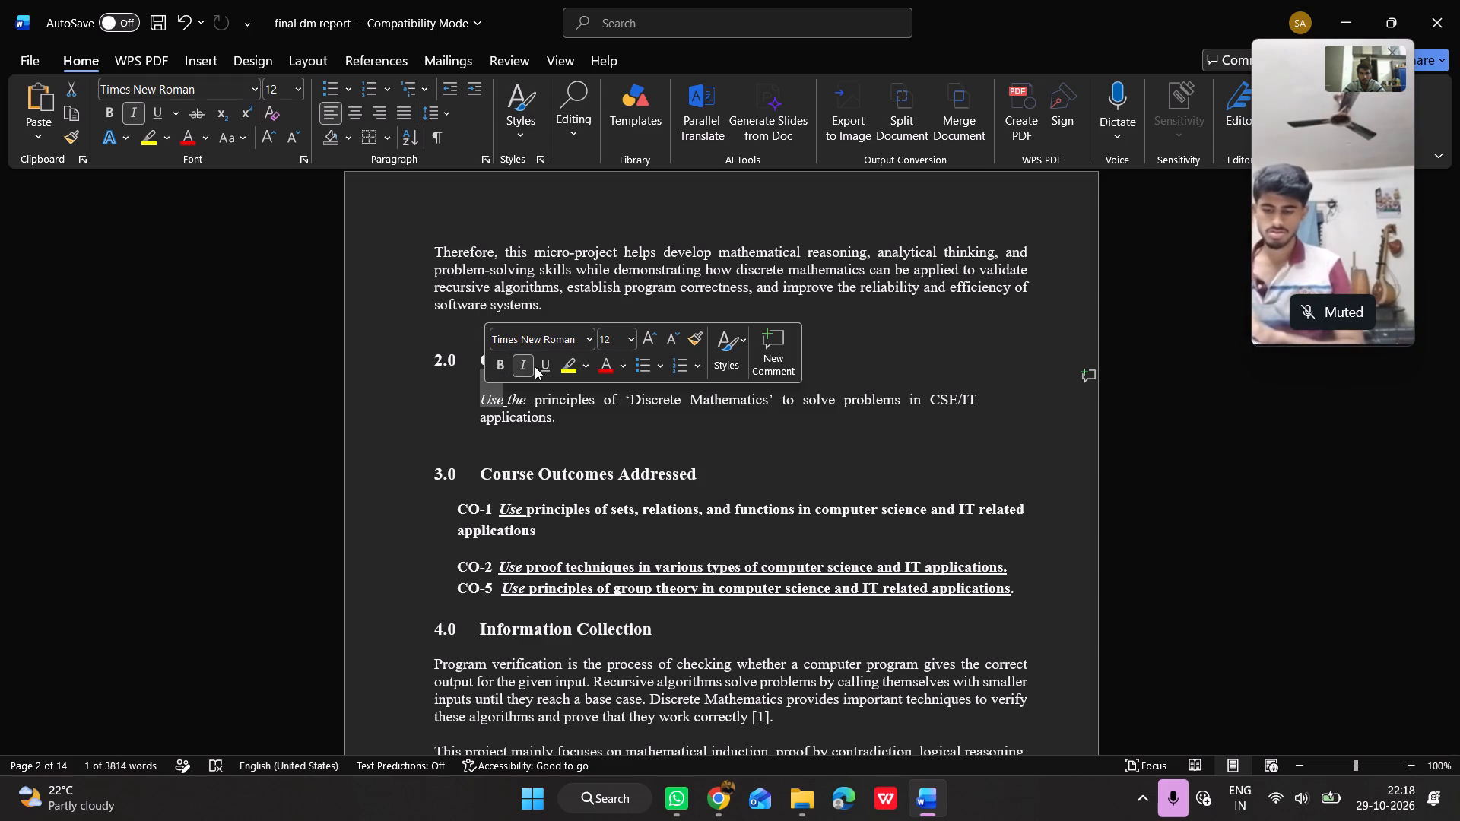
left_click(539, 368)
left_click(592, 440)
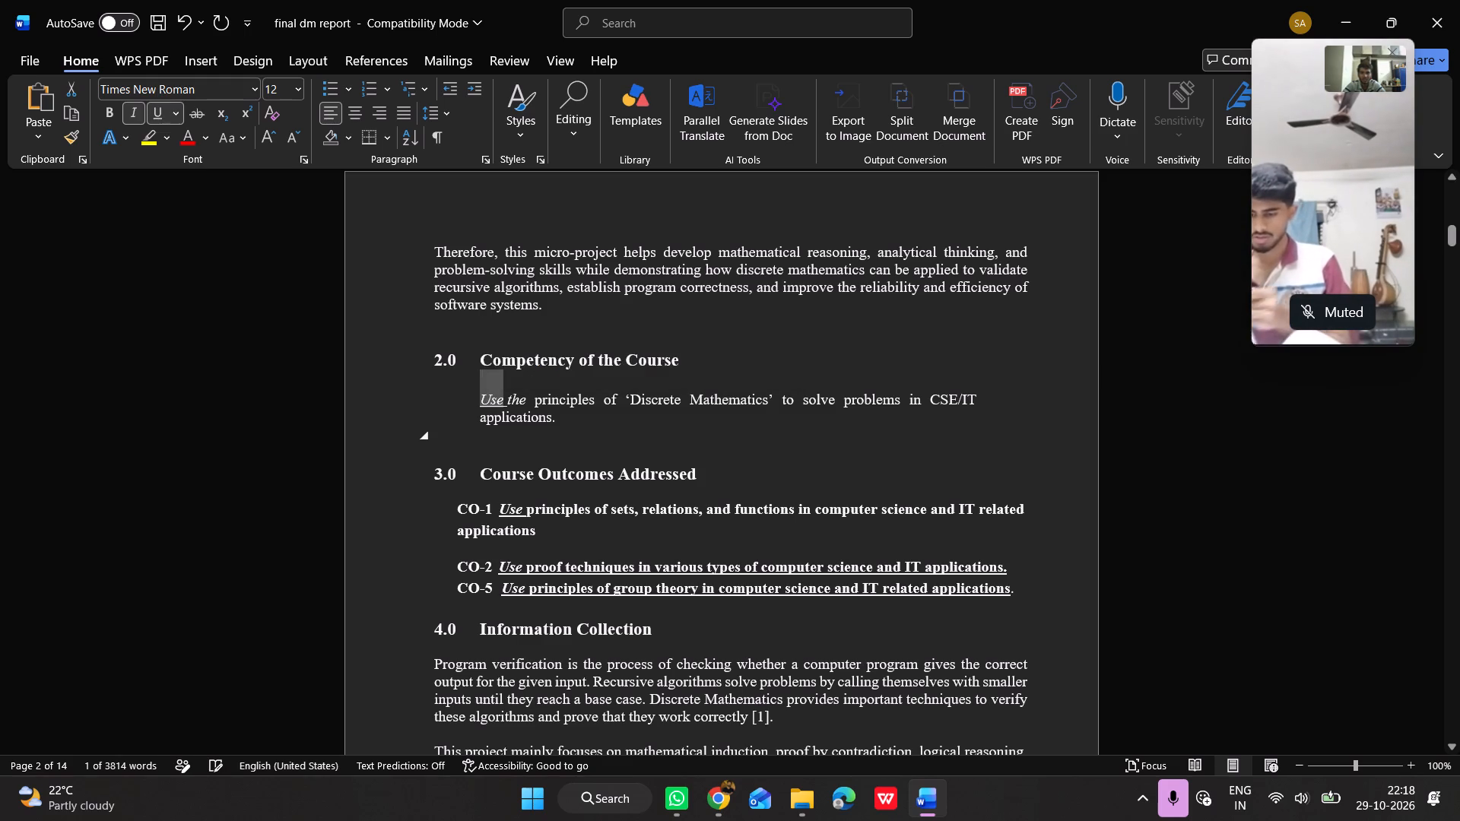
Remove the underline from the whole CO-2 statement under Course Outcomes Addressed.
scroll(592, 440, "down", 1)
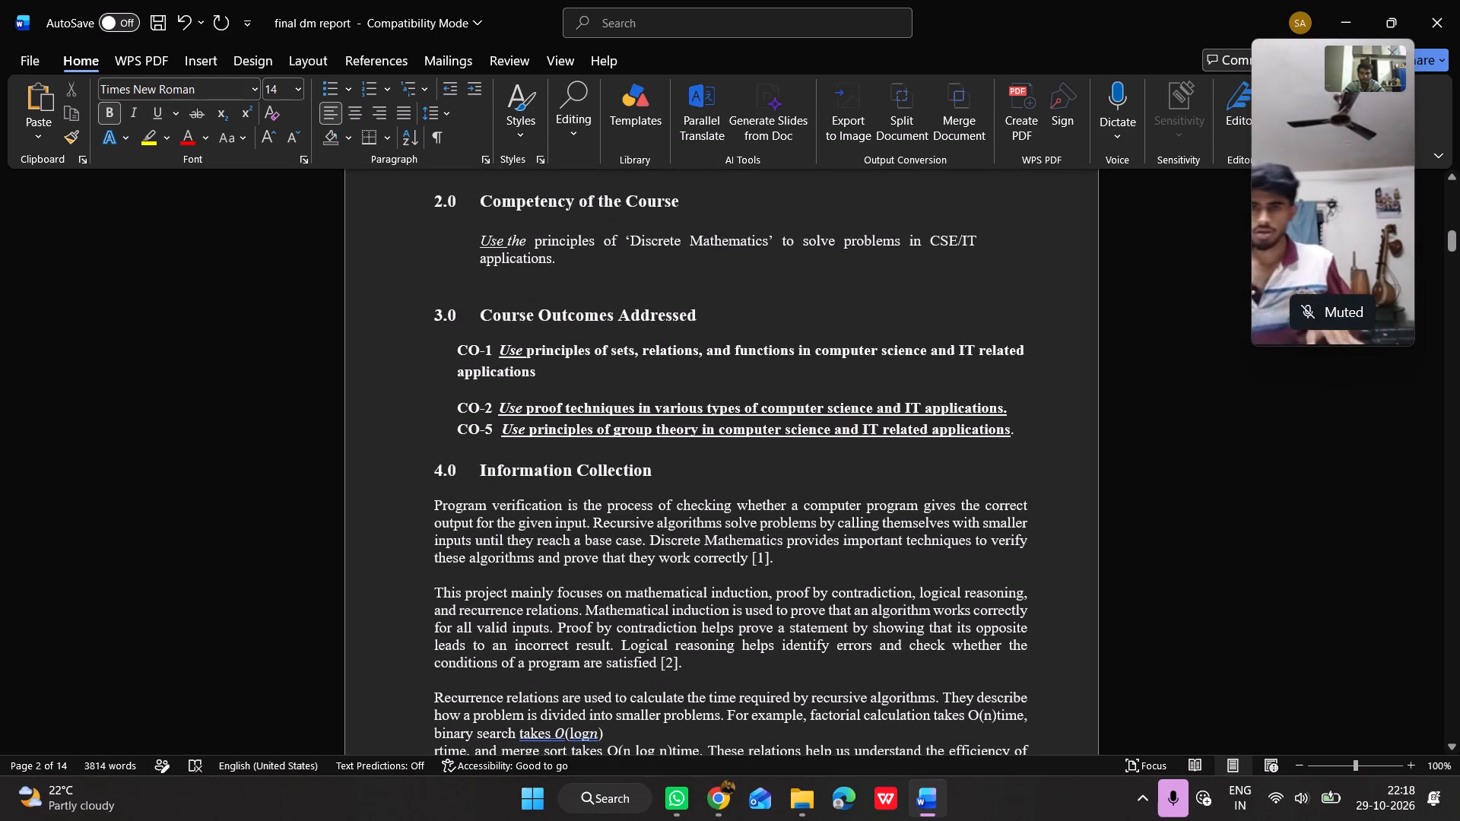
left_click_drag(501, 409, 916, 424)
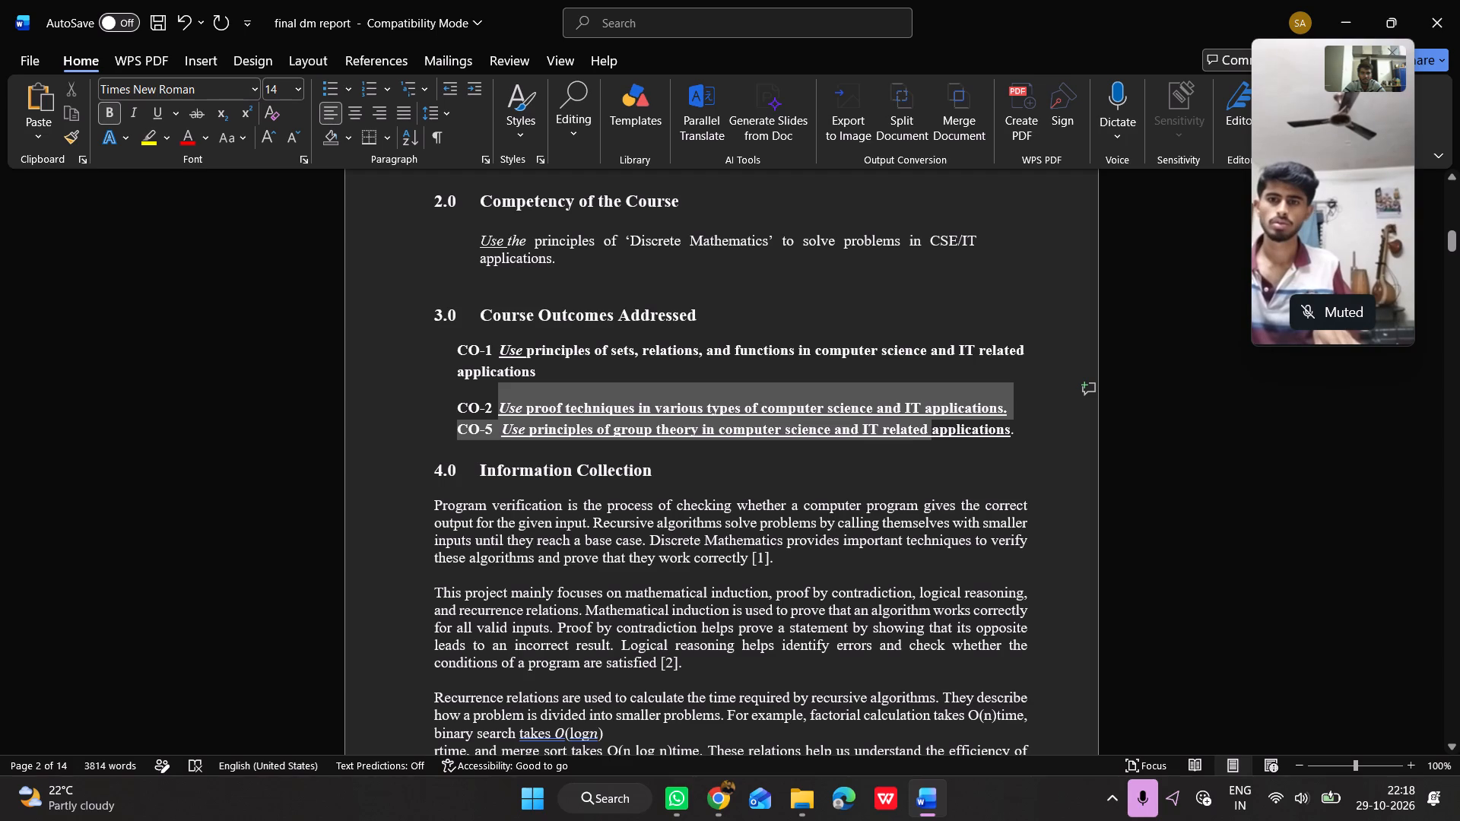
left_click_drag(916, 424, 1025, 413)
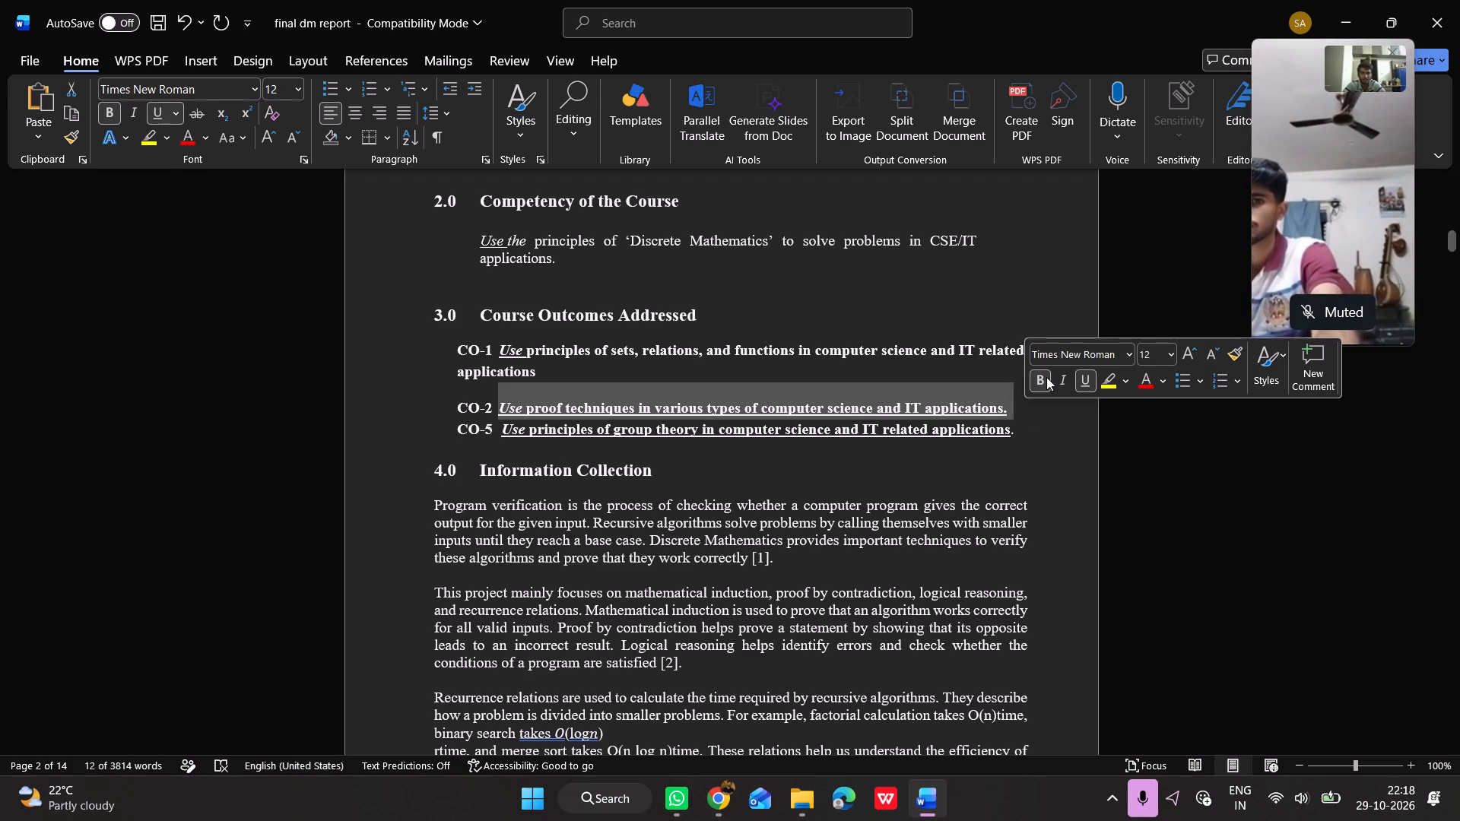
left_click(1084, 385)
left_click(583, 404)
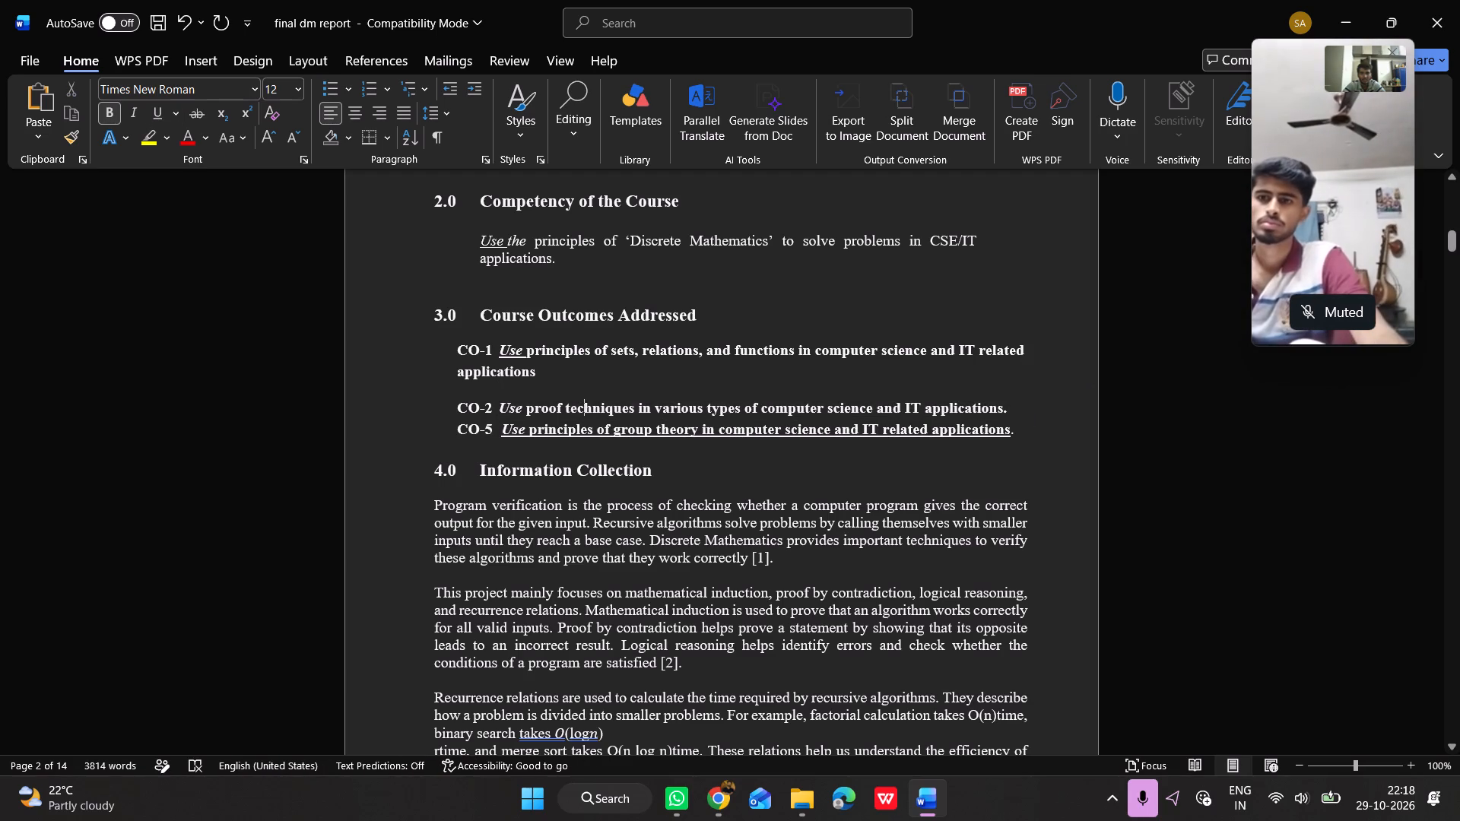
Underline only the italic word Use at the start of the CO-2 statement.
left_click_drag(521, 407, 504, 407)
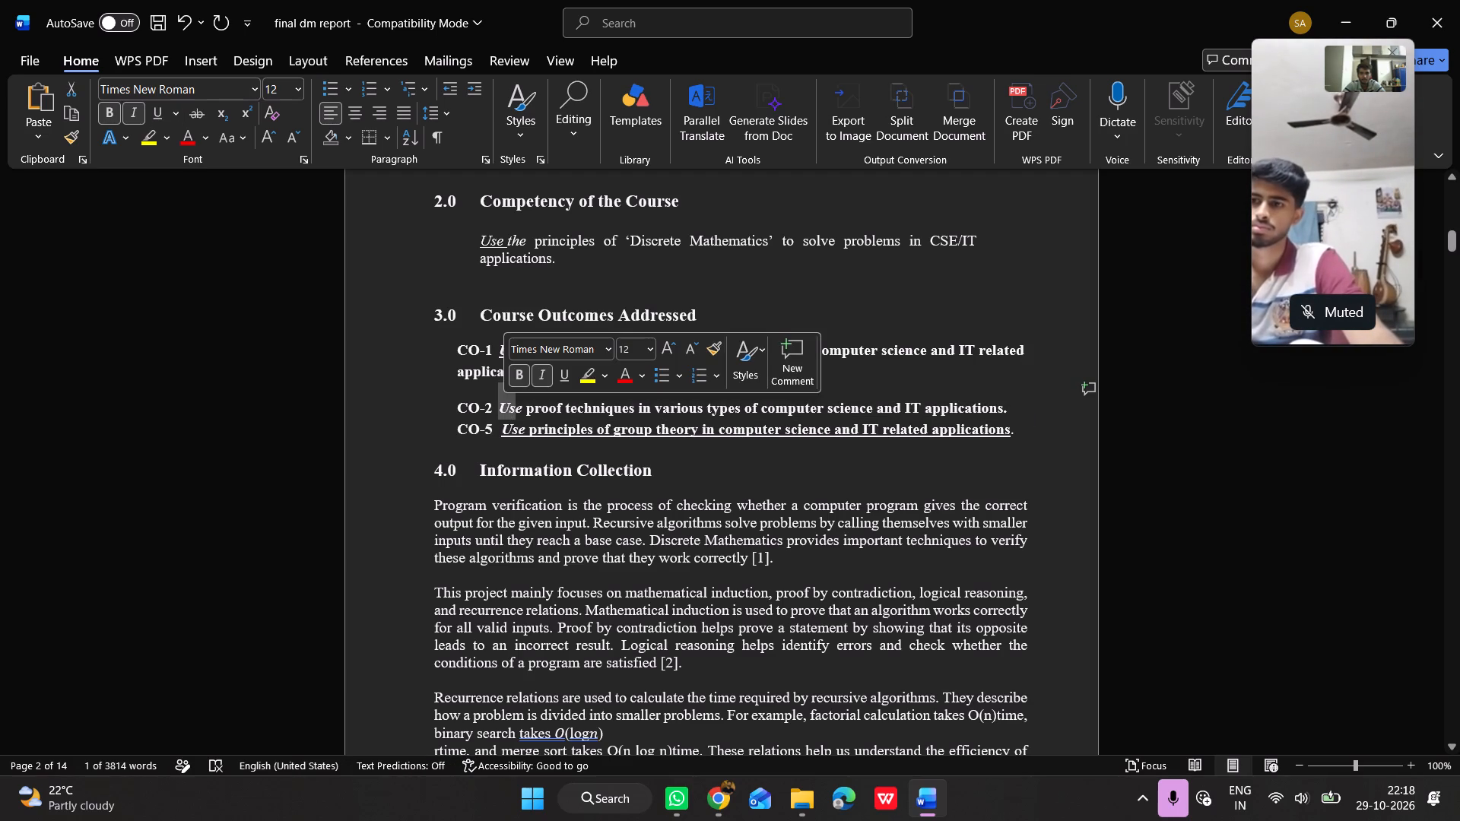
left_click(551, 407)
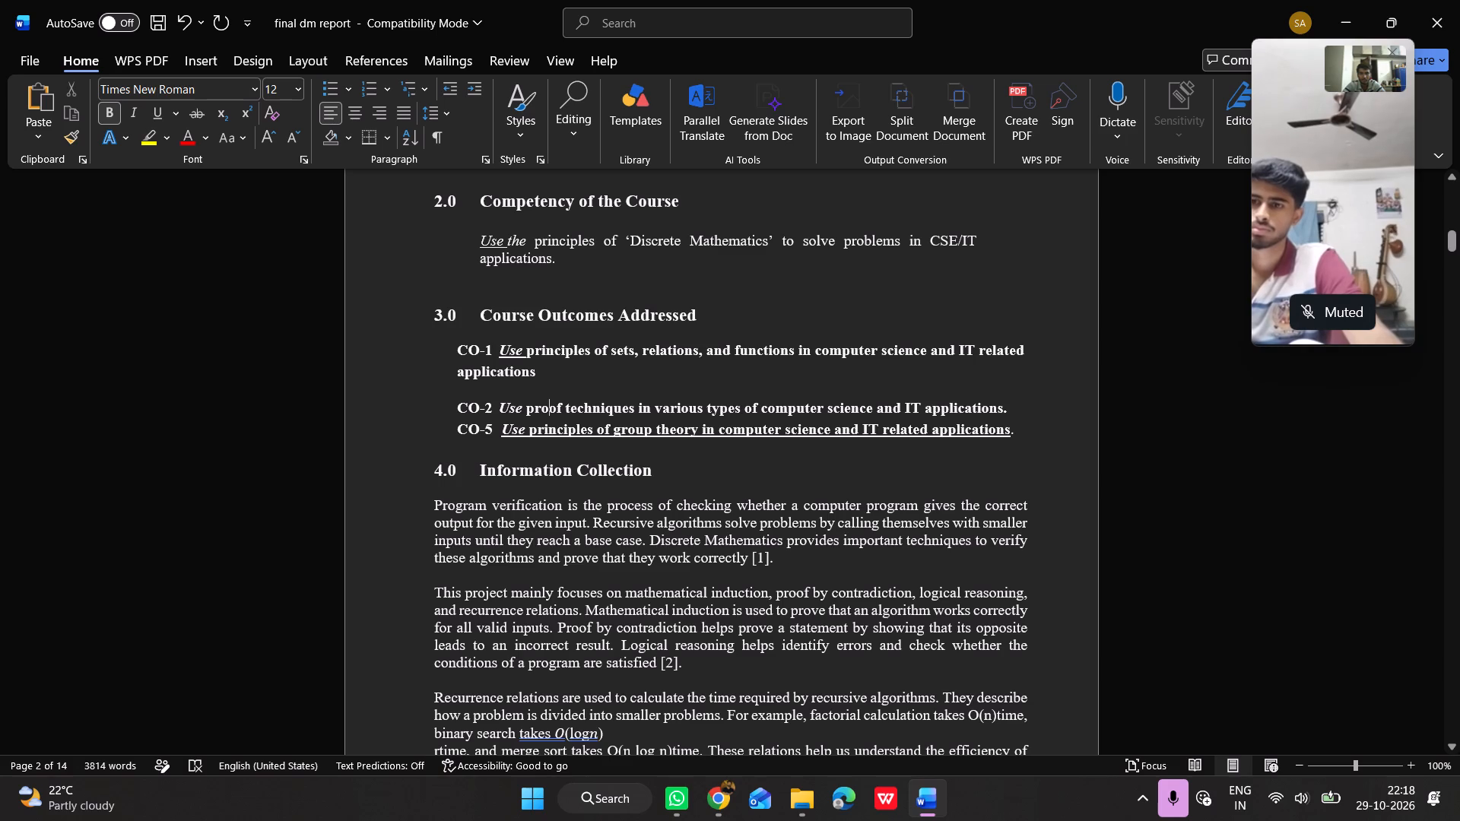
left_click_drag(522, 408, 504, 406)
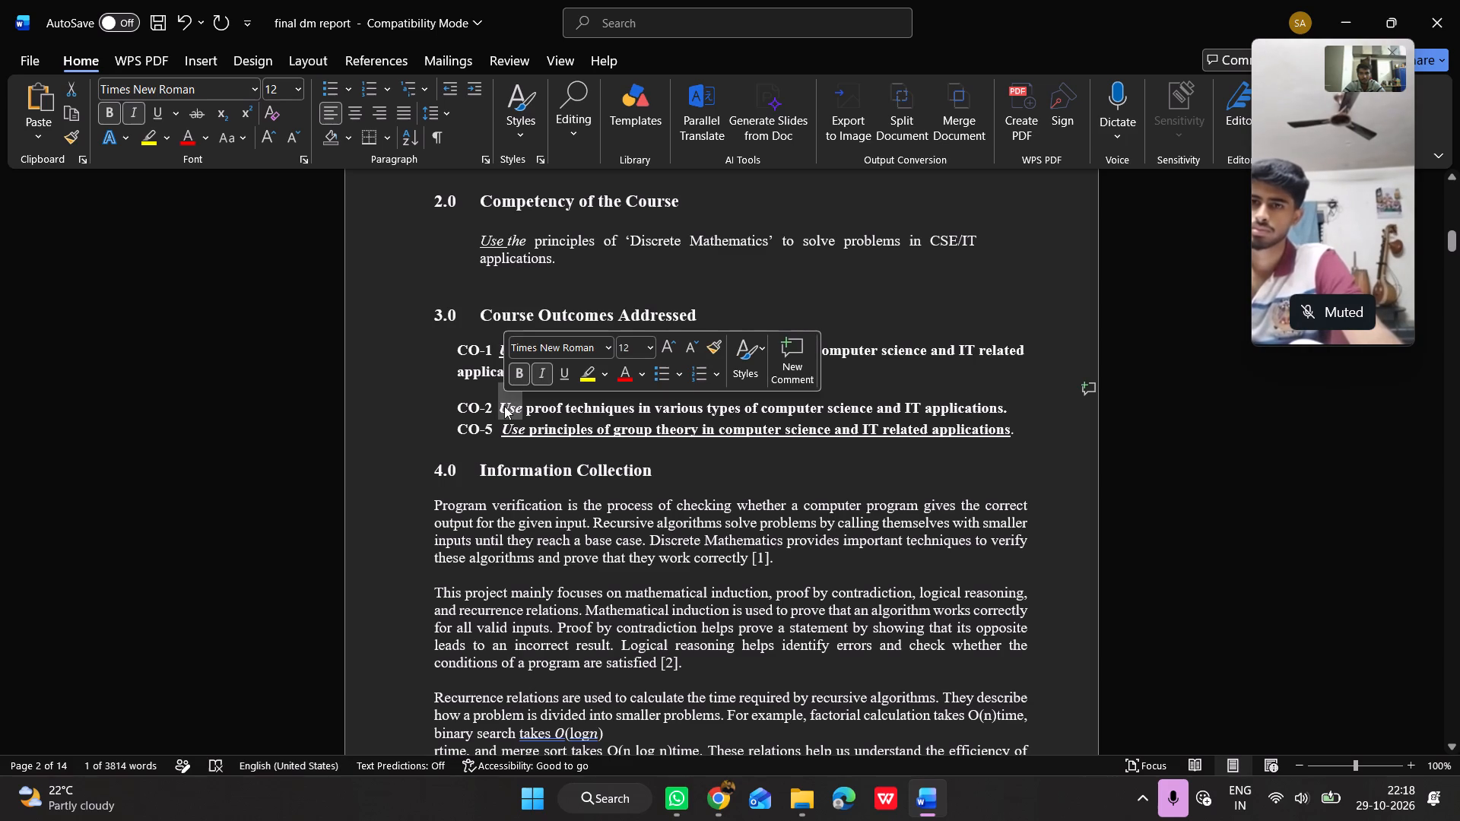
left_click(557, 374)
left_click(555, 407)
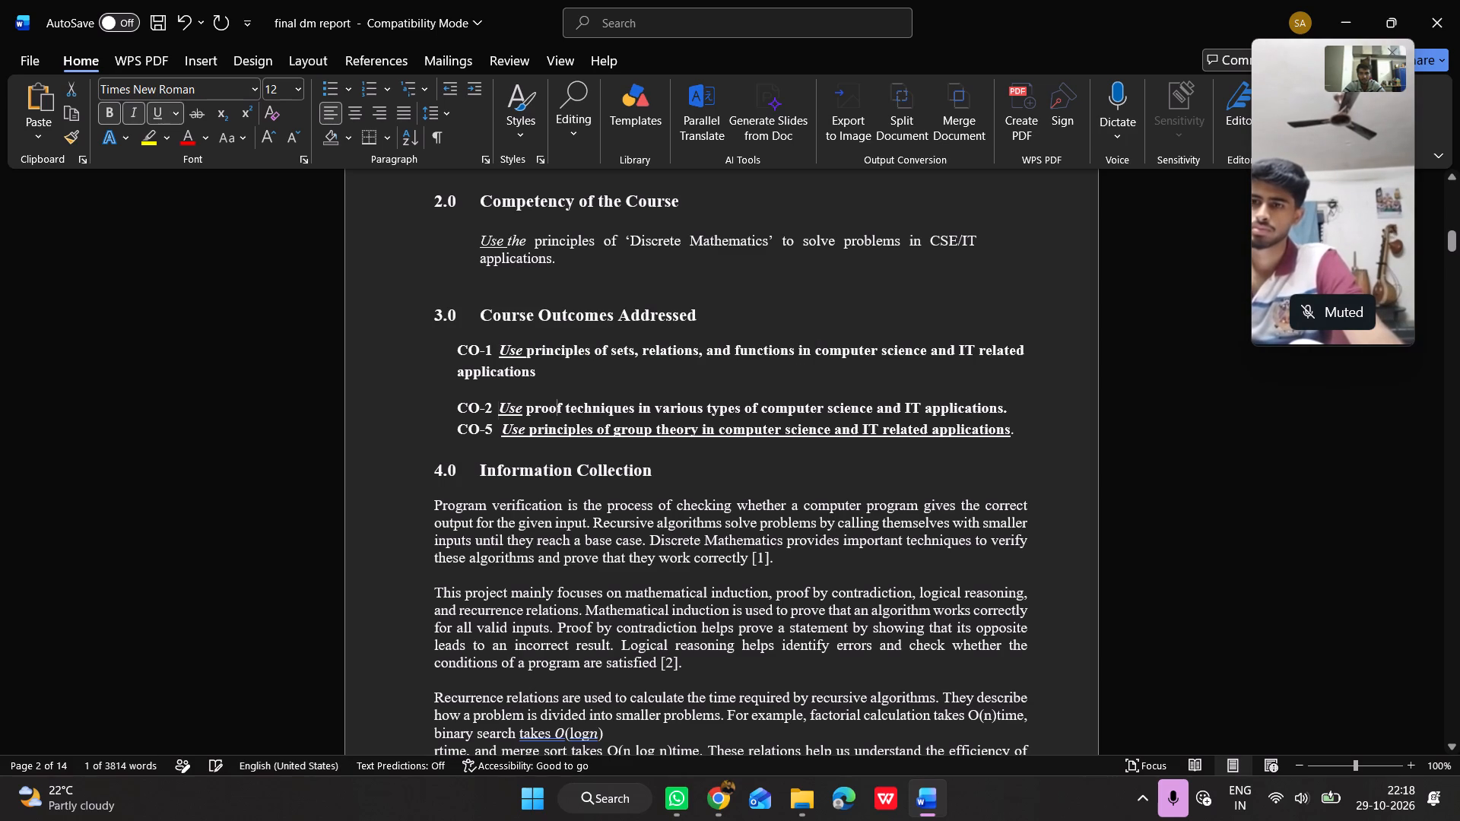
Remove the underline from the whole CO-5 statement under Course Outcomes Addressed.
triple_click(797, 434)
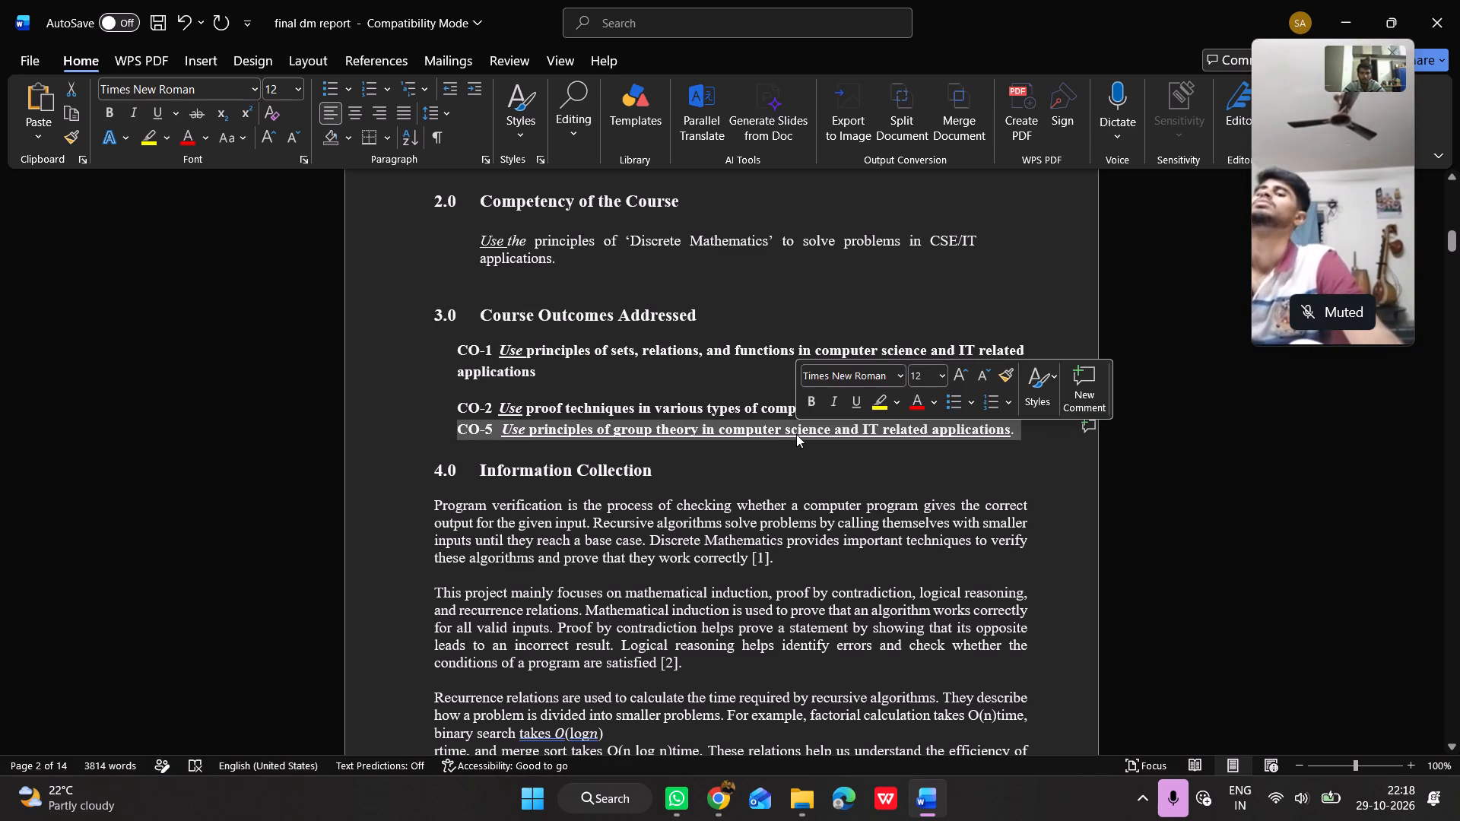
left_click(783, 437)
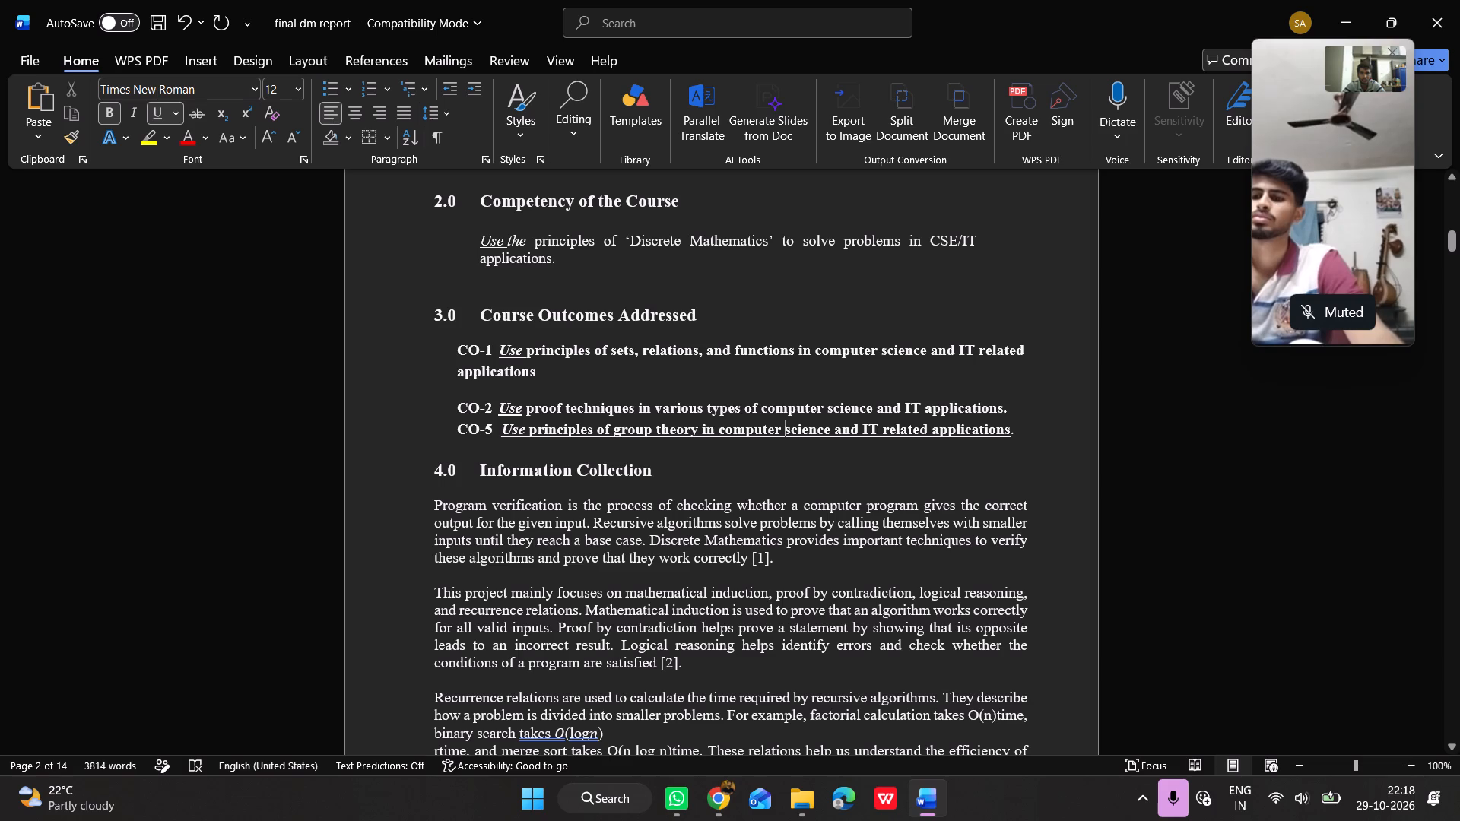
left_click_drag(503, 433, 958, 445)
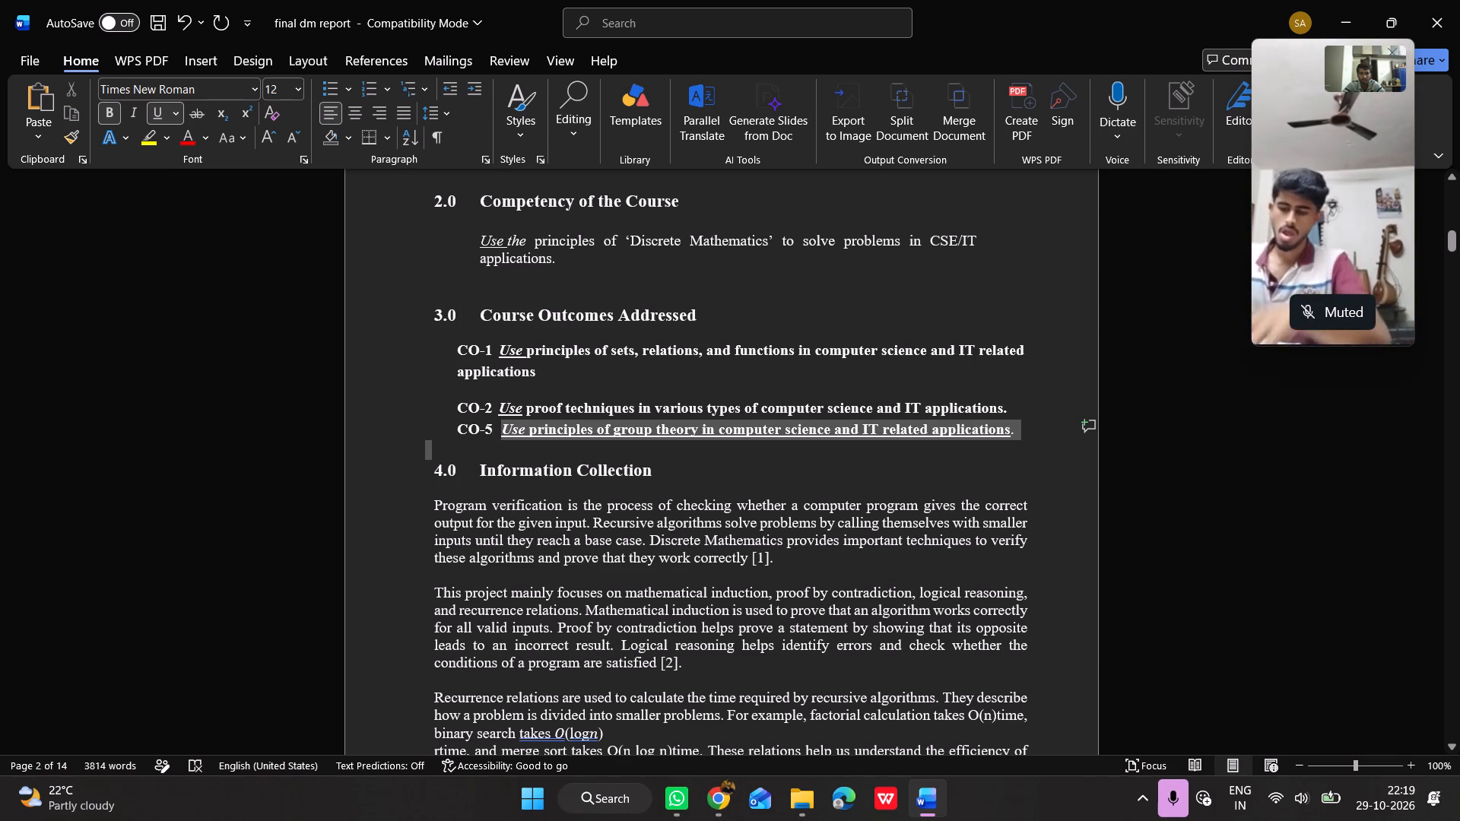
left_click_drag(958, 445, 961, 442)
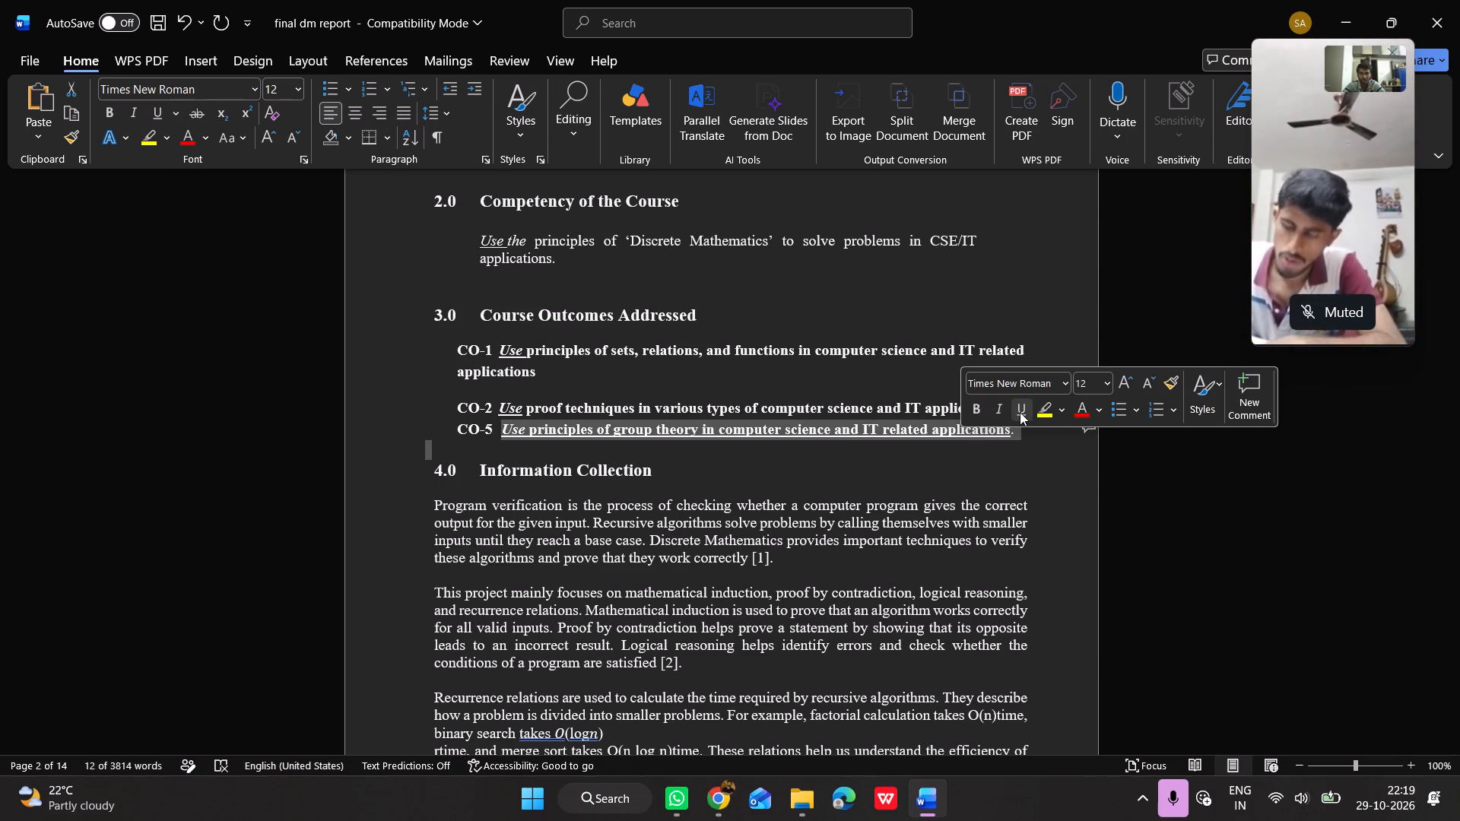
left_click(1020, 412)
left_click(928, 447)
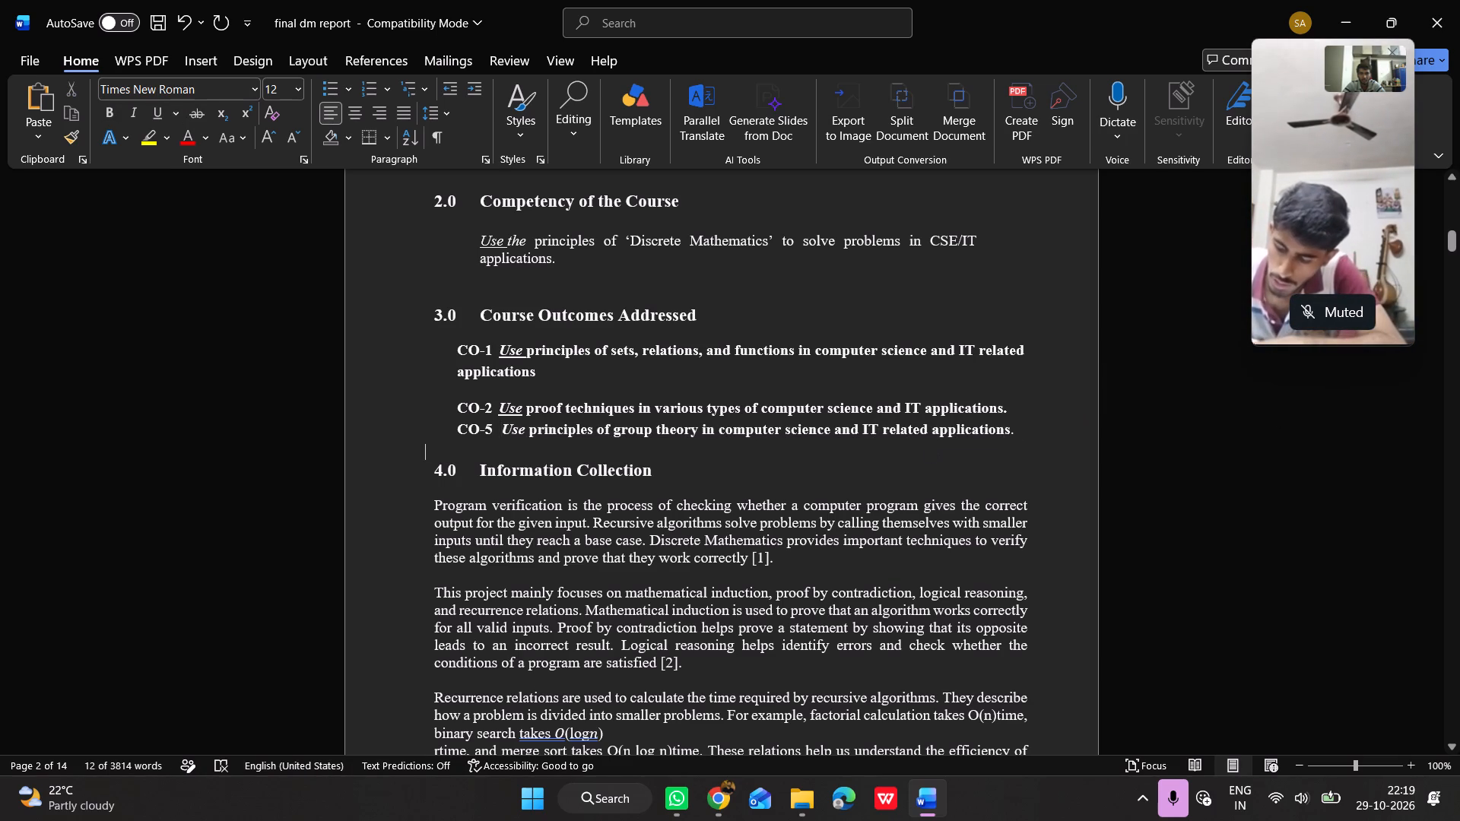
Underline only the italic word Use at the start of the CO-5 statement.
left_click_drag(525, 431, 509, 429)
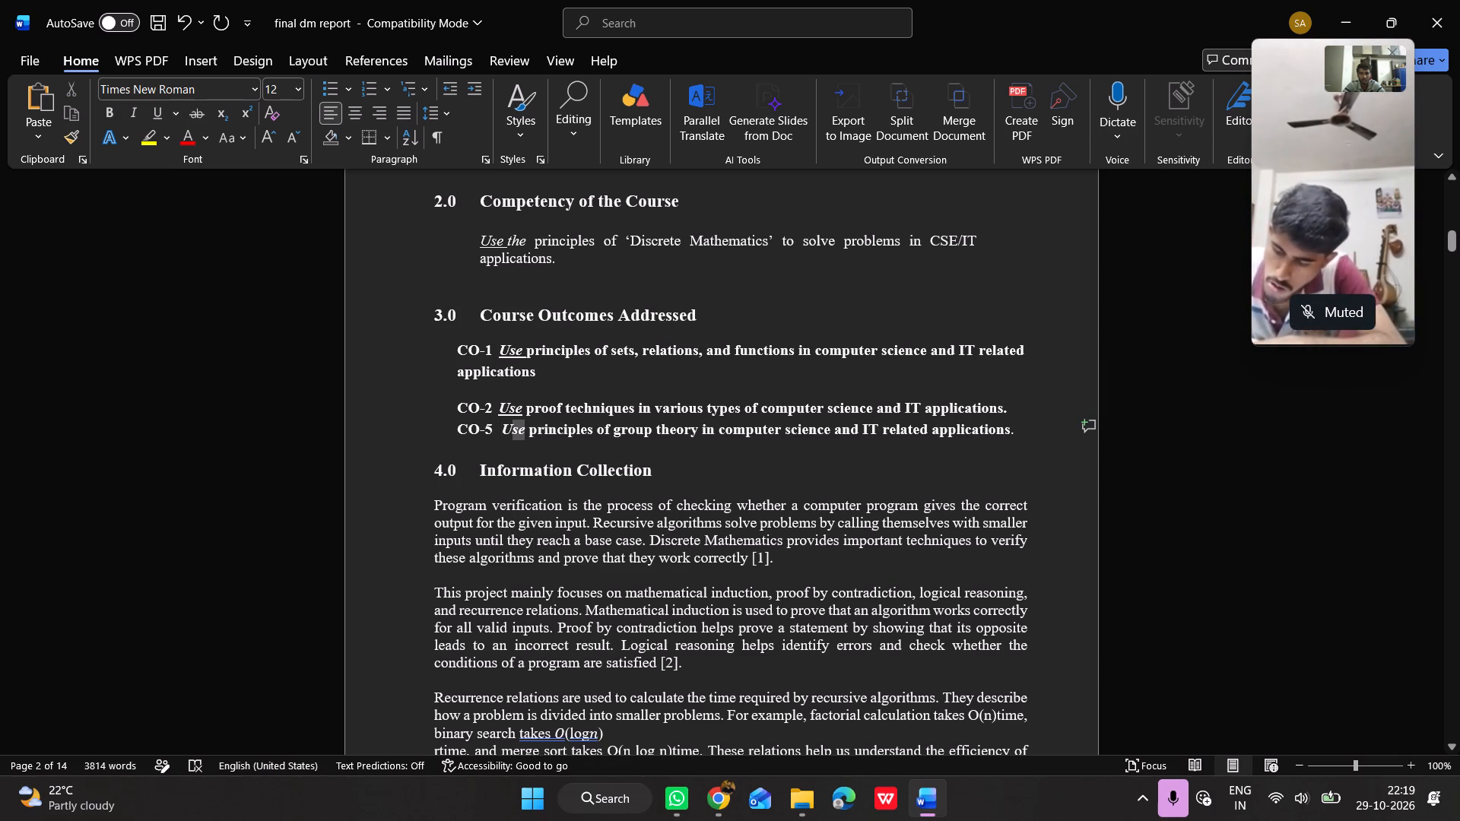
left_click_drag(509, 429, 505, 429)
left_click(559, 395)
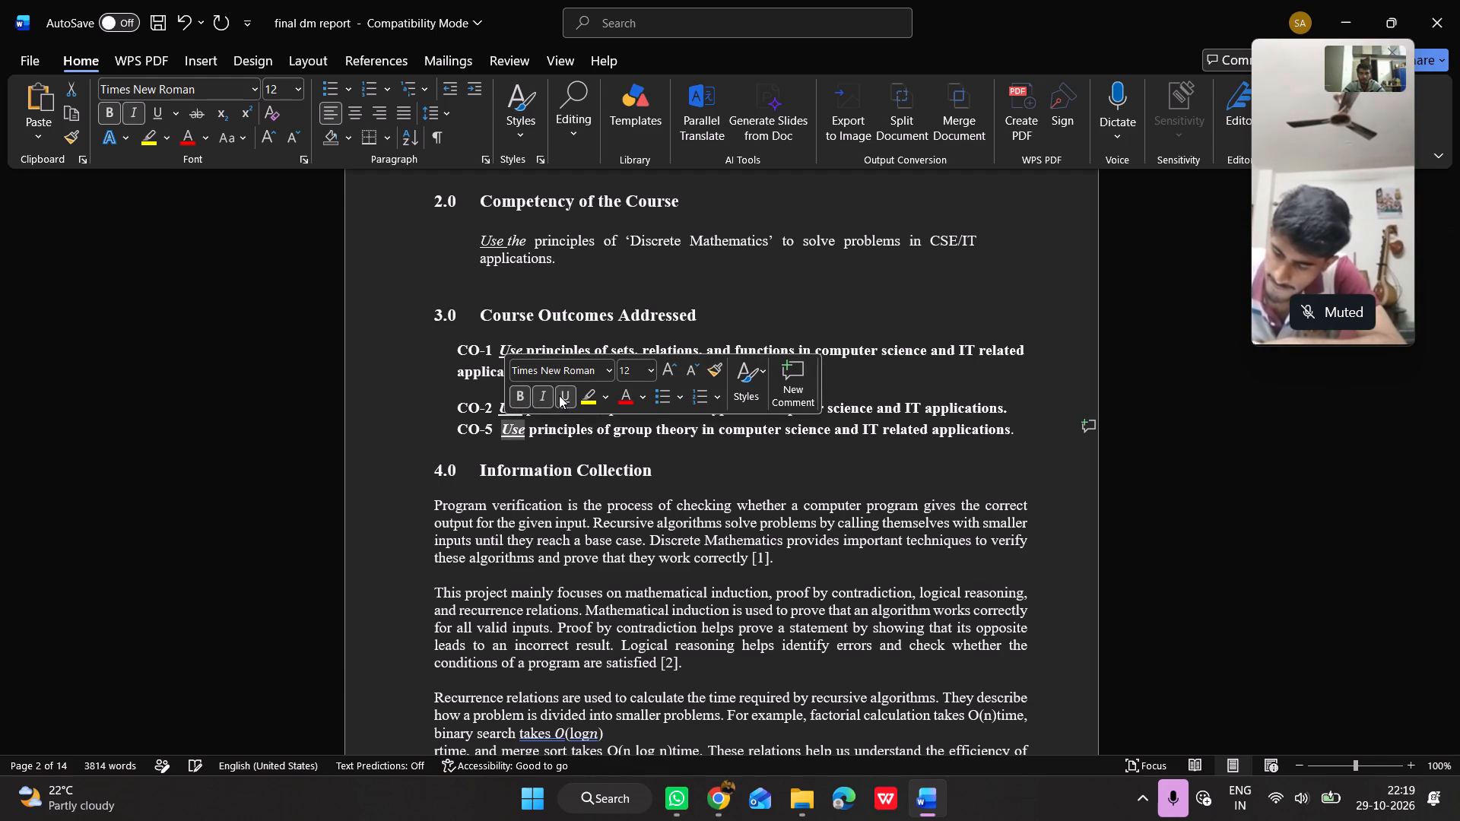
left_click(557, 432)
scroll(557, 432, "up", 1)
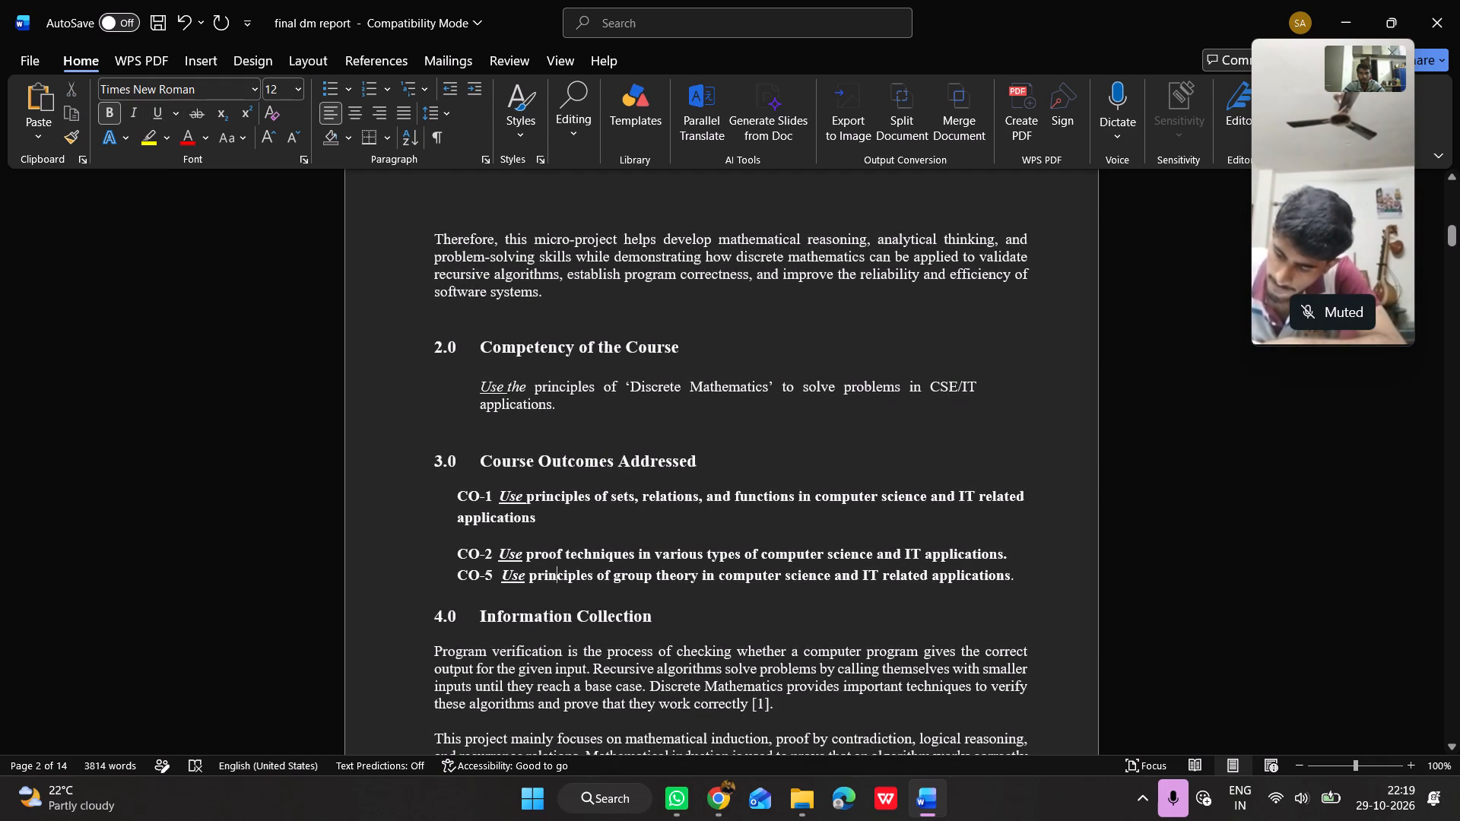
Bold the underlined italic word Use at the start of the Competency of the Course statement.
left_click_drag(505, 389, 485, 388)
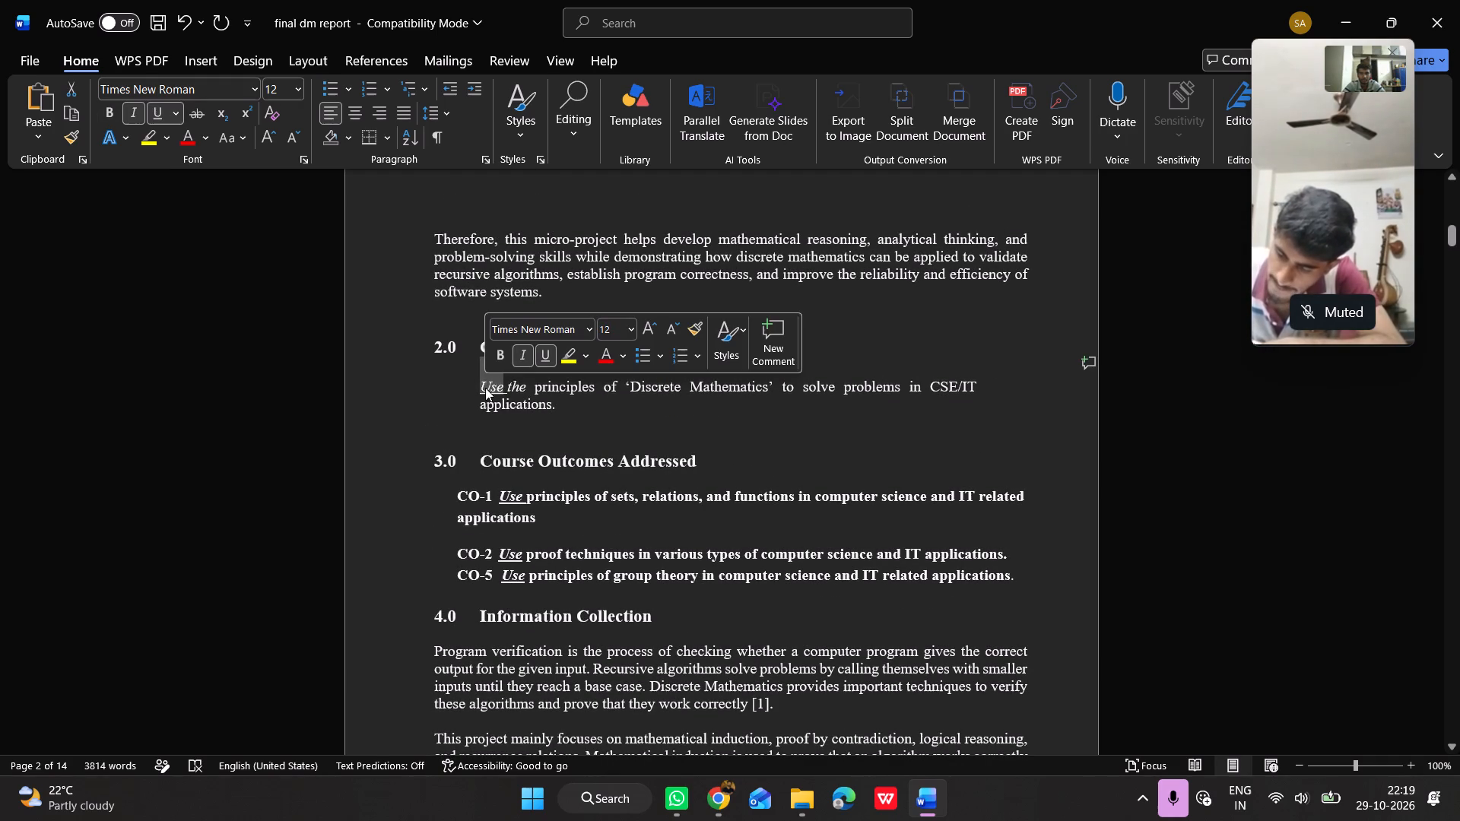
left_click(493, 362)
left_click(605, 456)
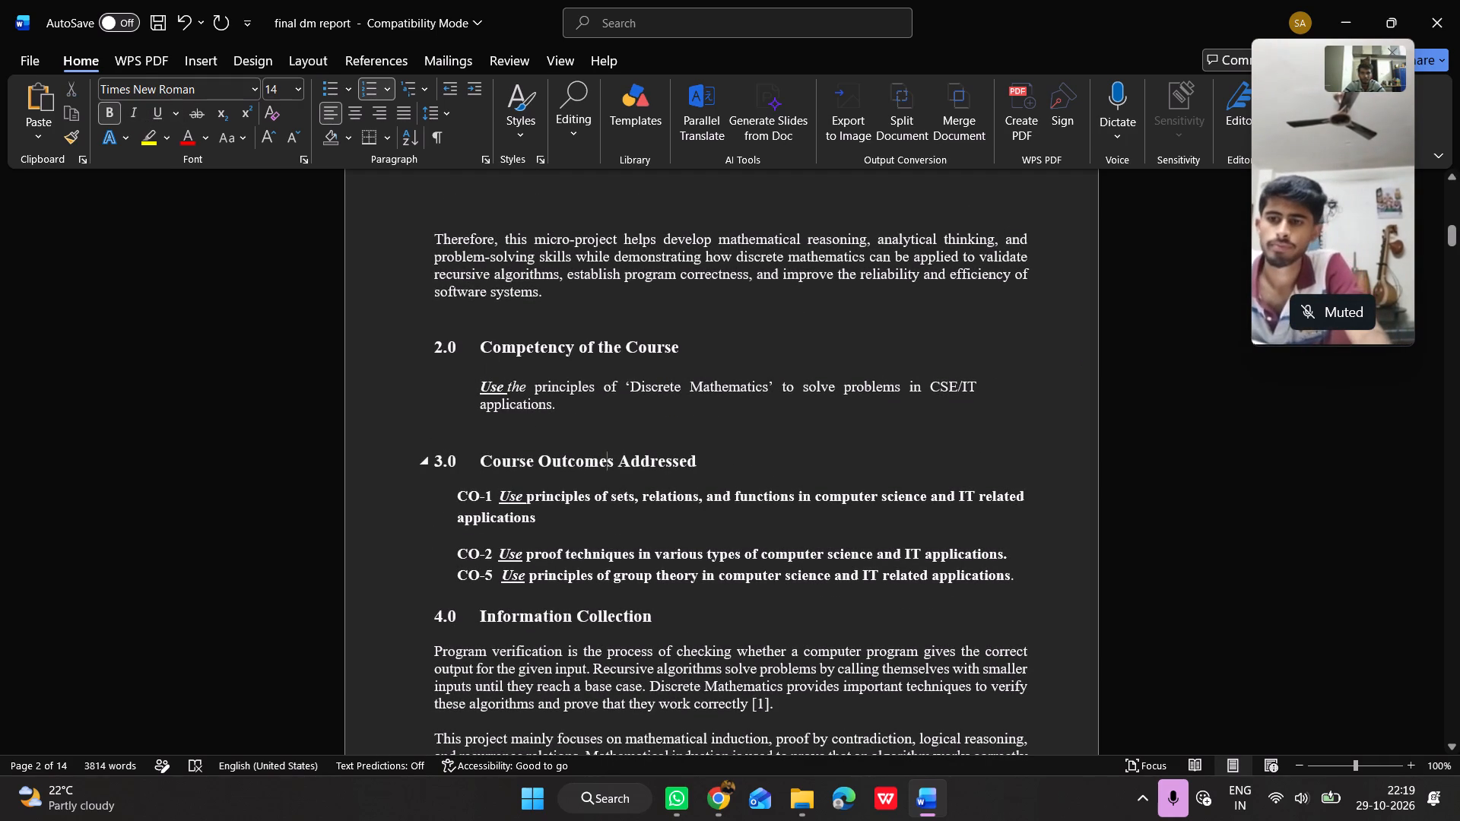
Save the report.
key("ctrl+s")
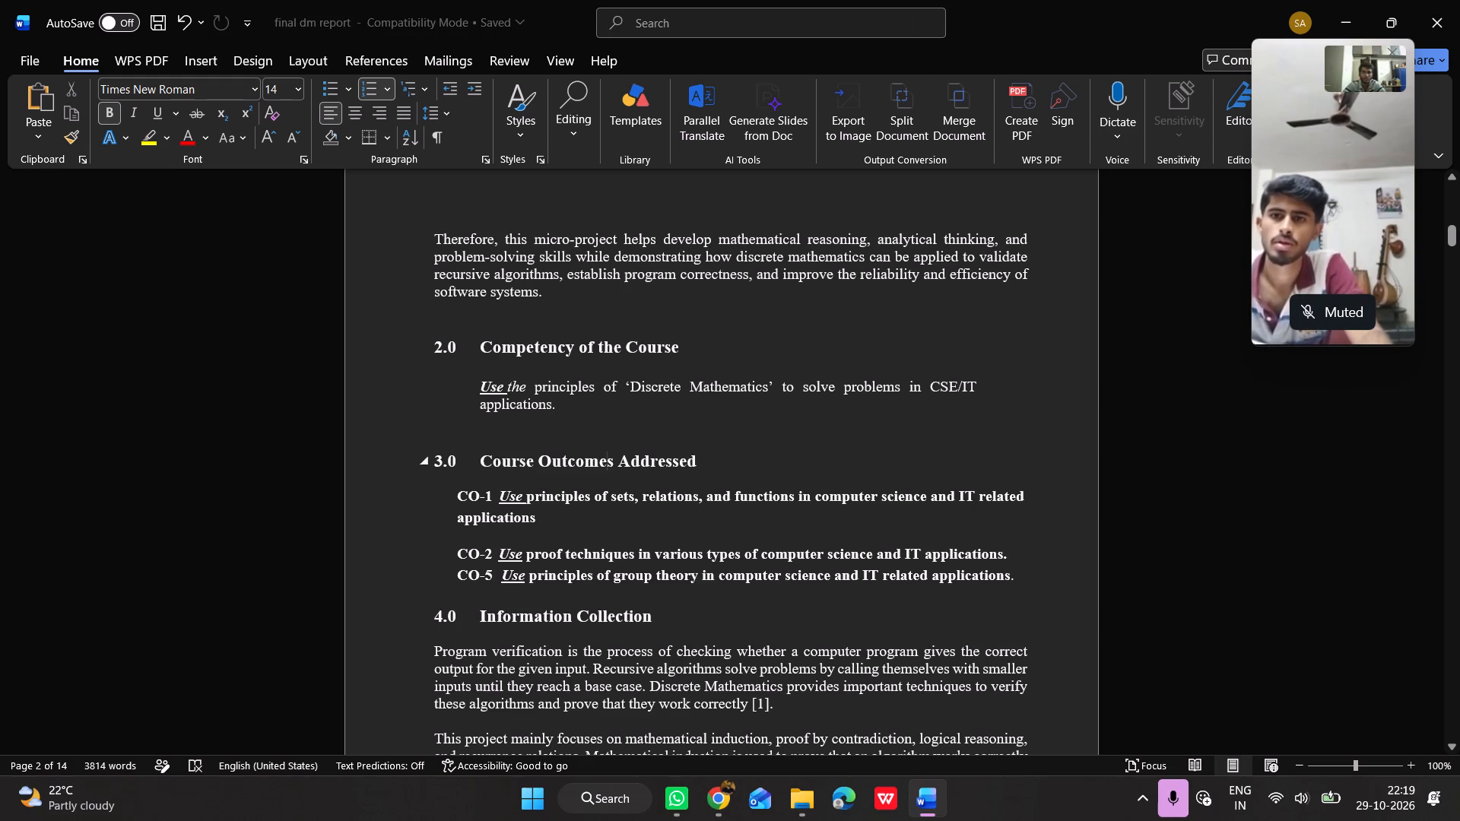
scroll(709, 481, "down", 1)
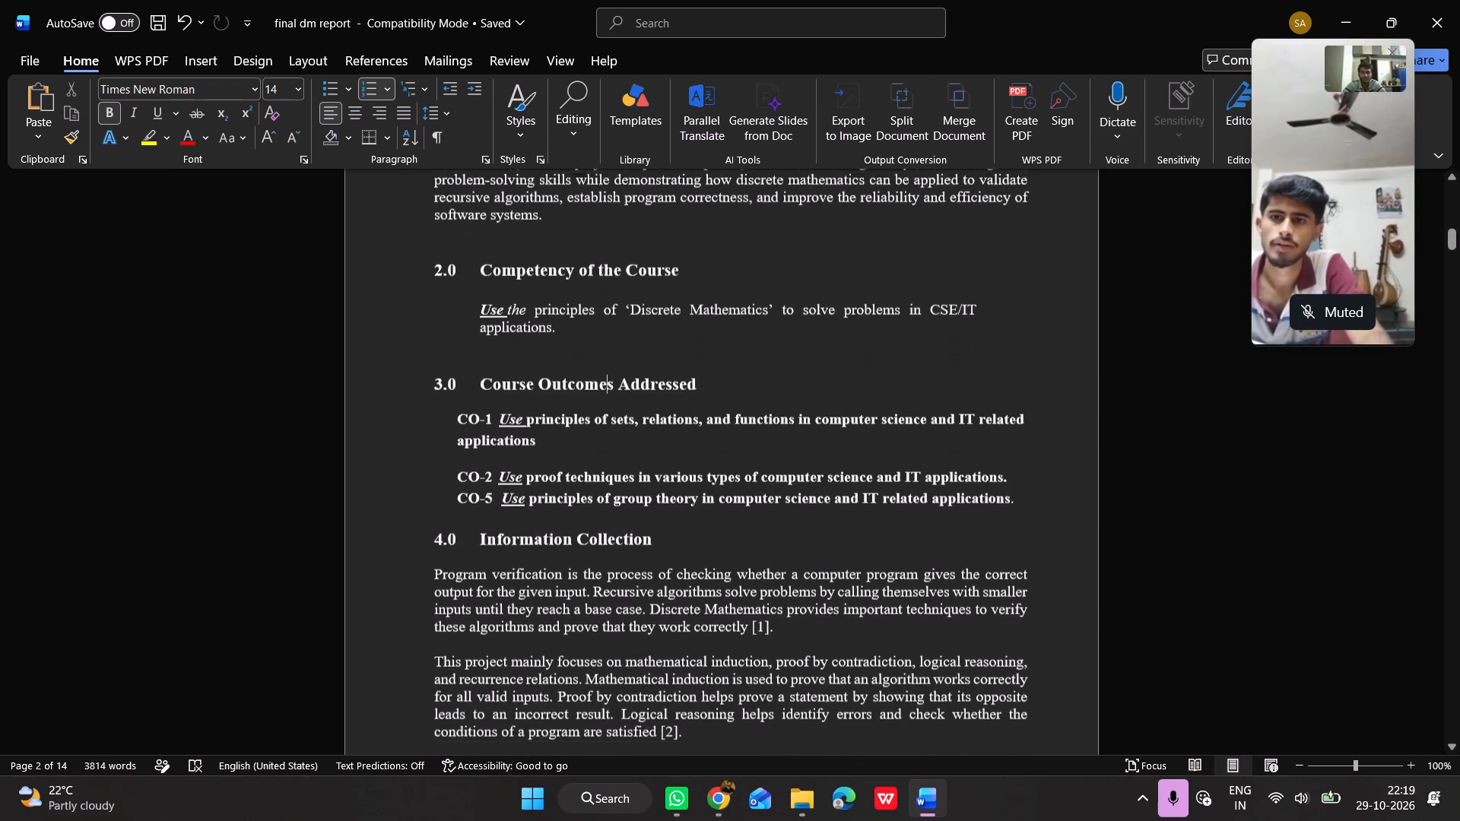
scroll(709, 481, "down", 1)
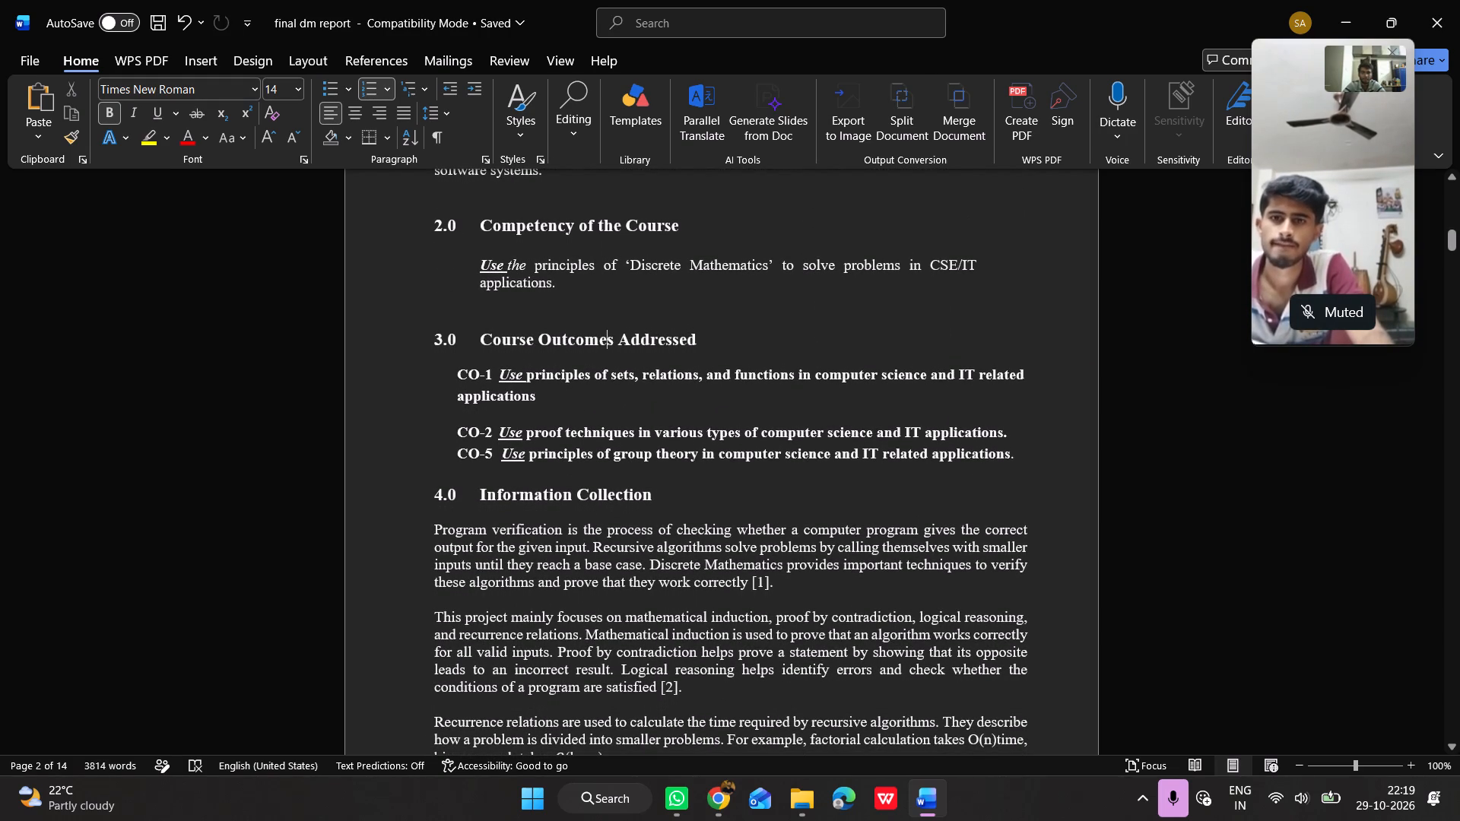
key("ctrl+s")
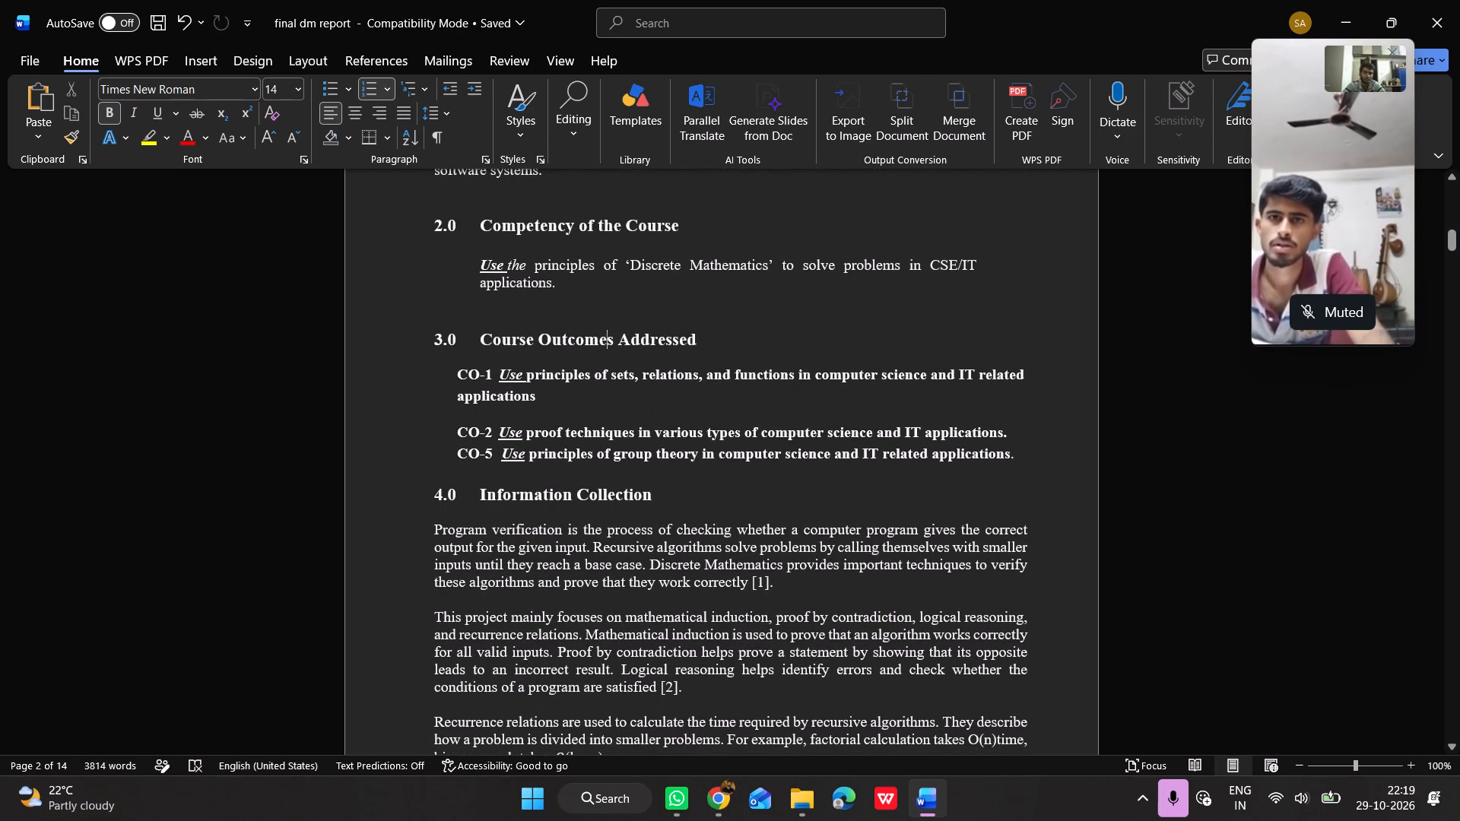
scroll(746, 518, "down", 1)
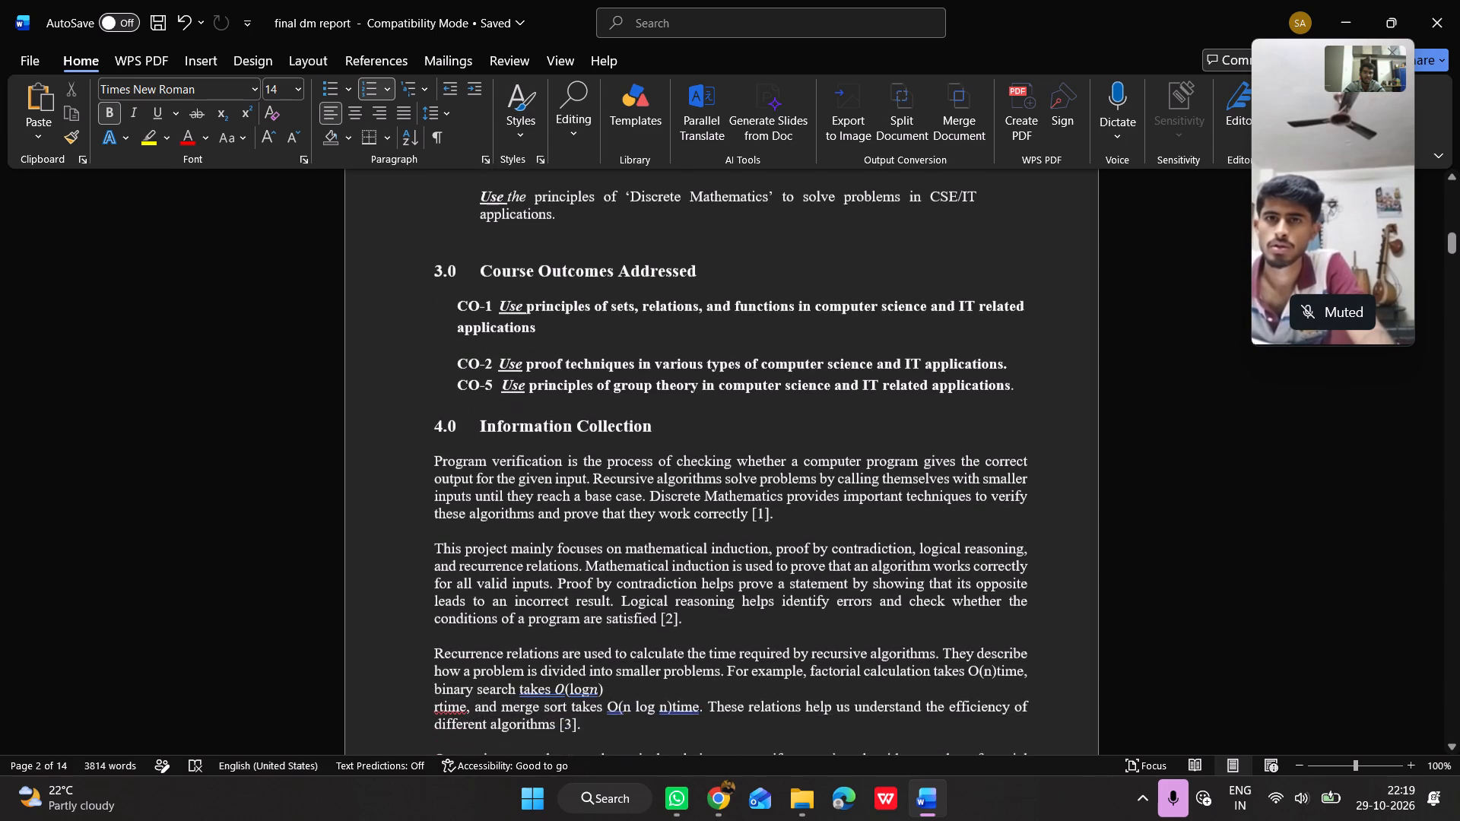
scroll(746, 518, "down", 1)
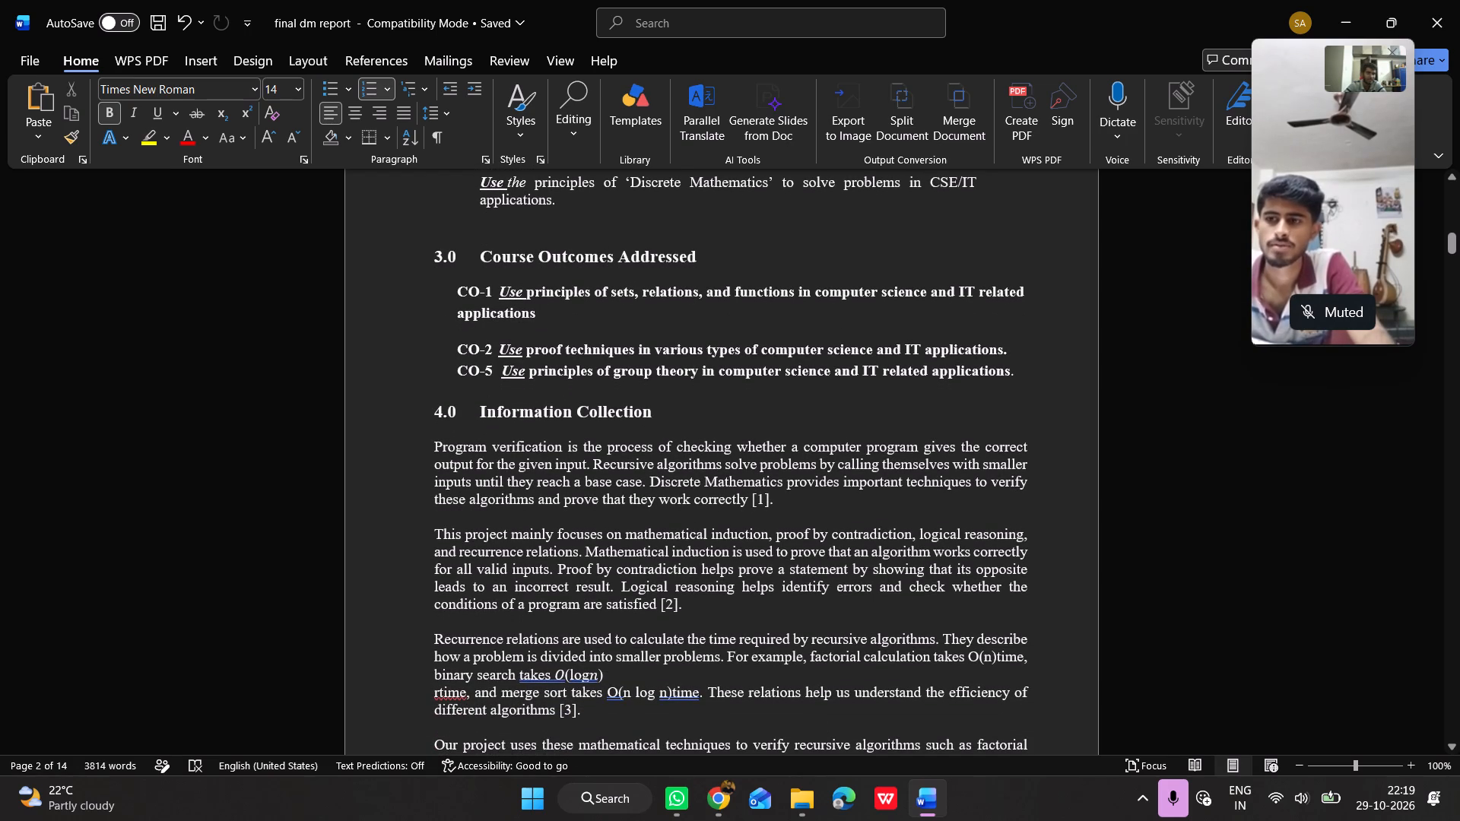
key("ctrl+s")
key("ctrl+s")
key("ctrl+s")
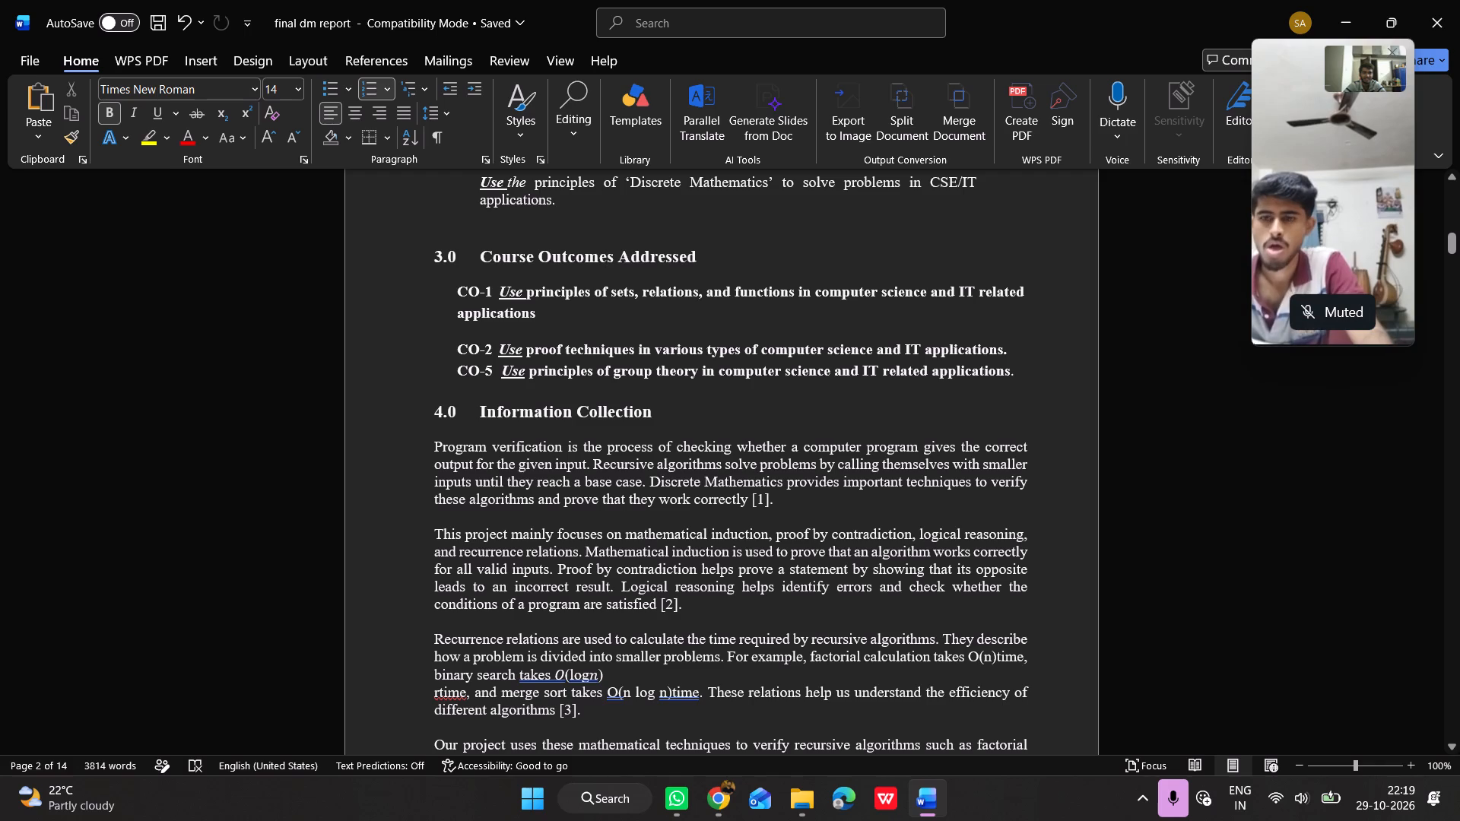
Review the report's content and layout from section 4.0 Information Collection through 8.0 Benefits of this Micro-project.
scroll(1084, 460, "down", 2)
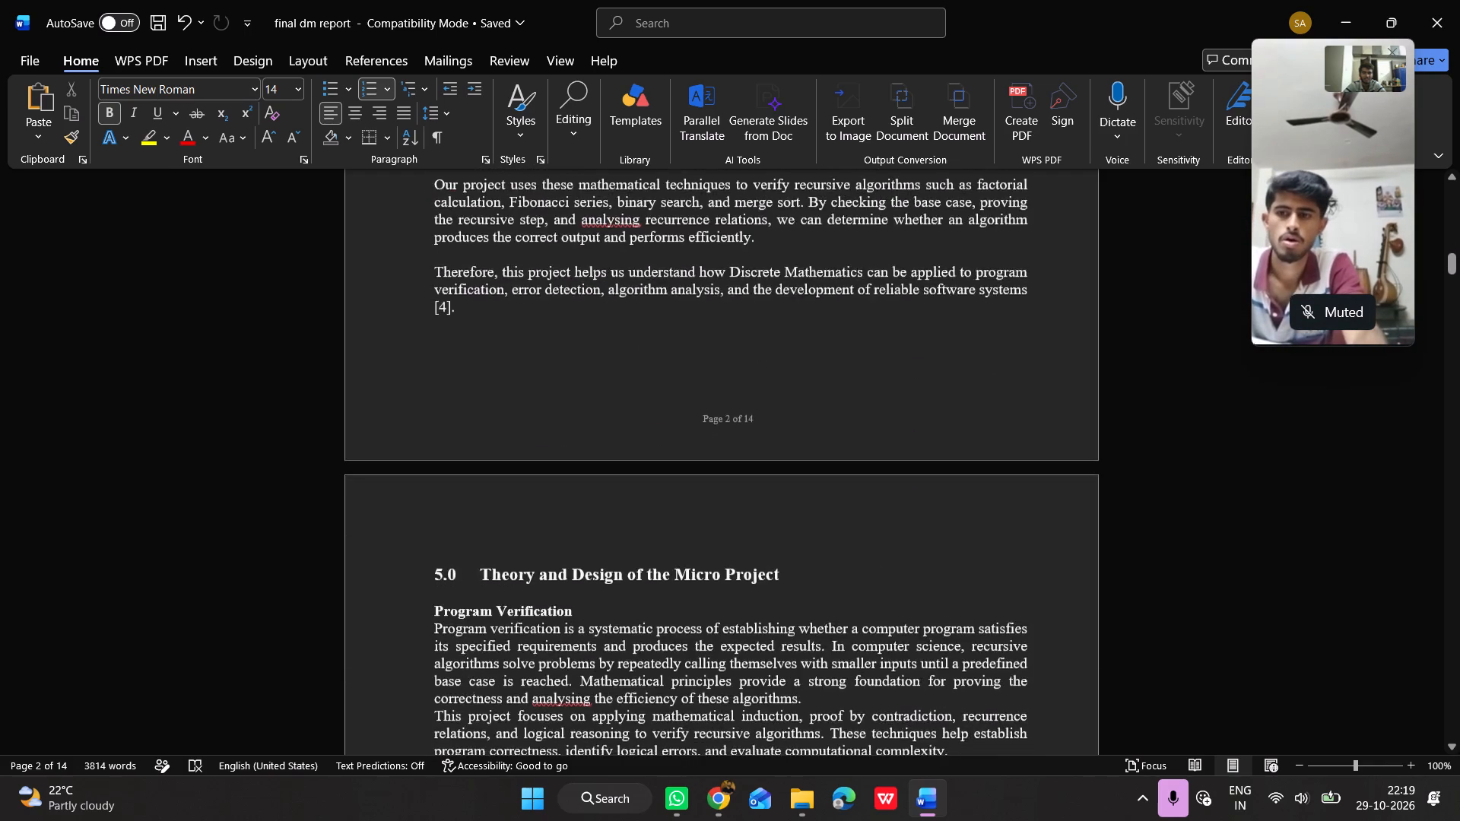
scroll(1084, 460, "down", 2)
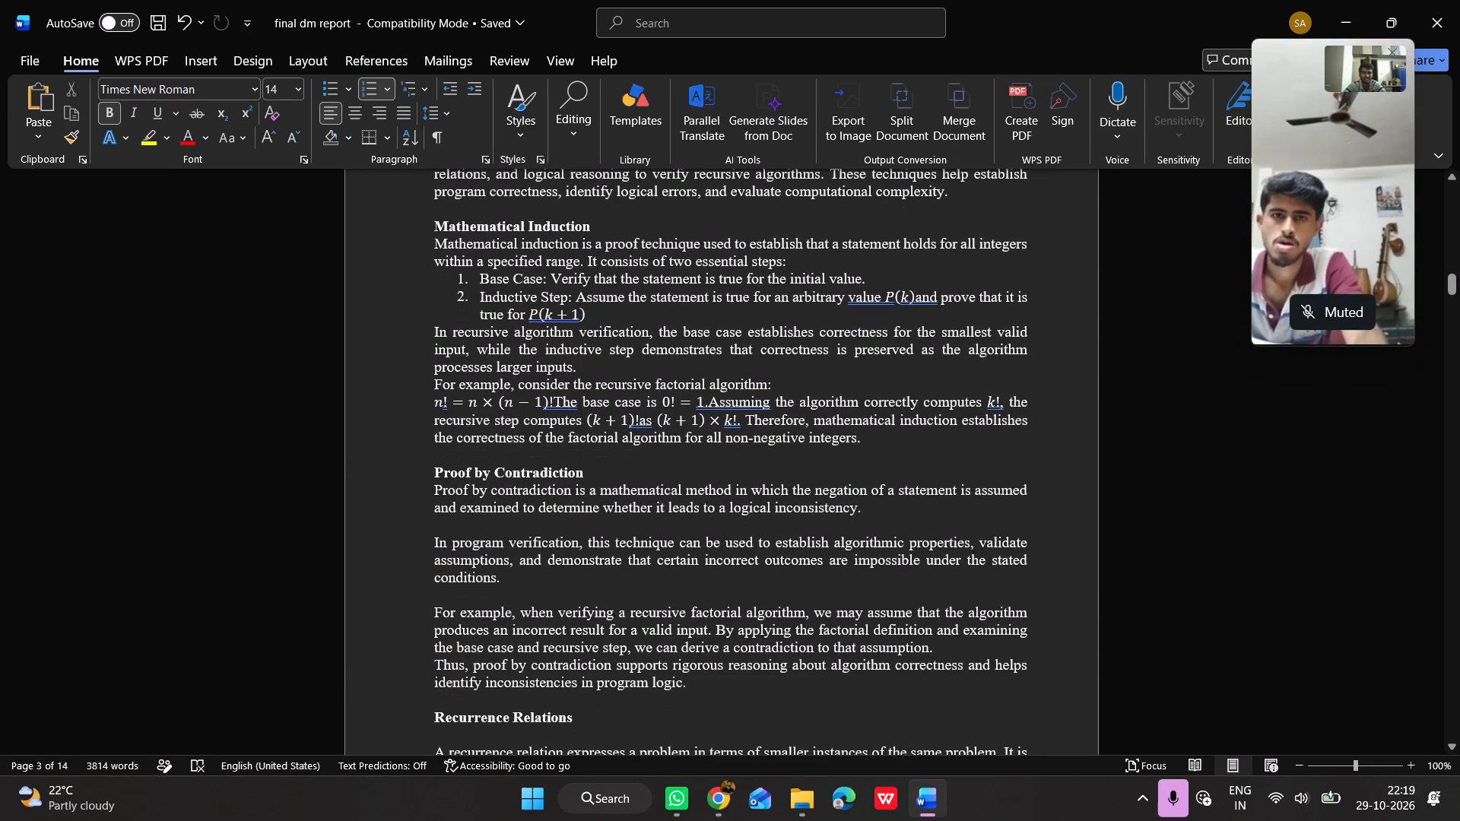
scroll(1084, 460, "down", 2)
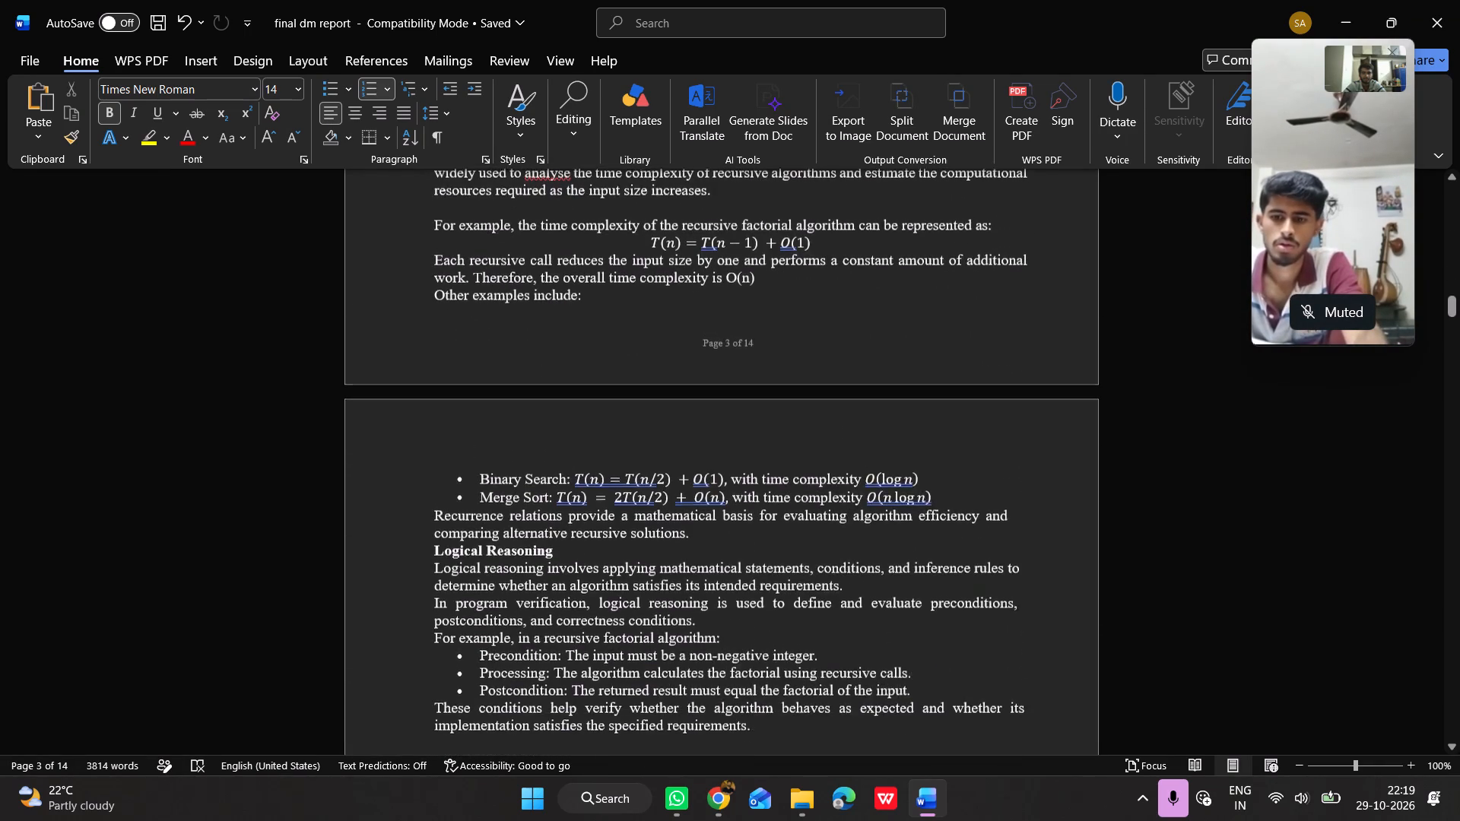
scroll(1084, 460, "down", 6)
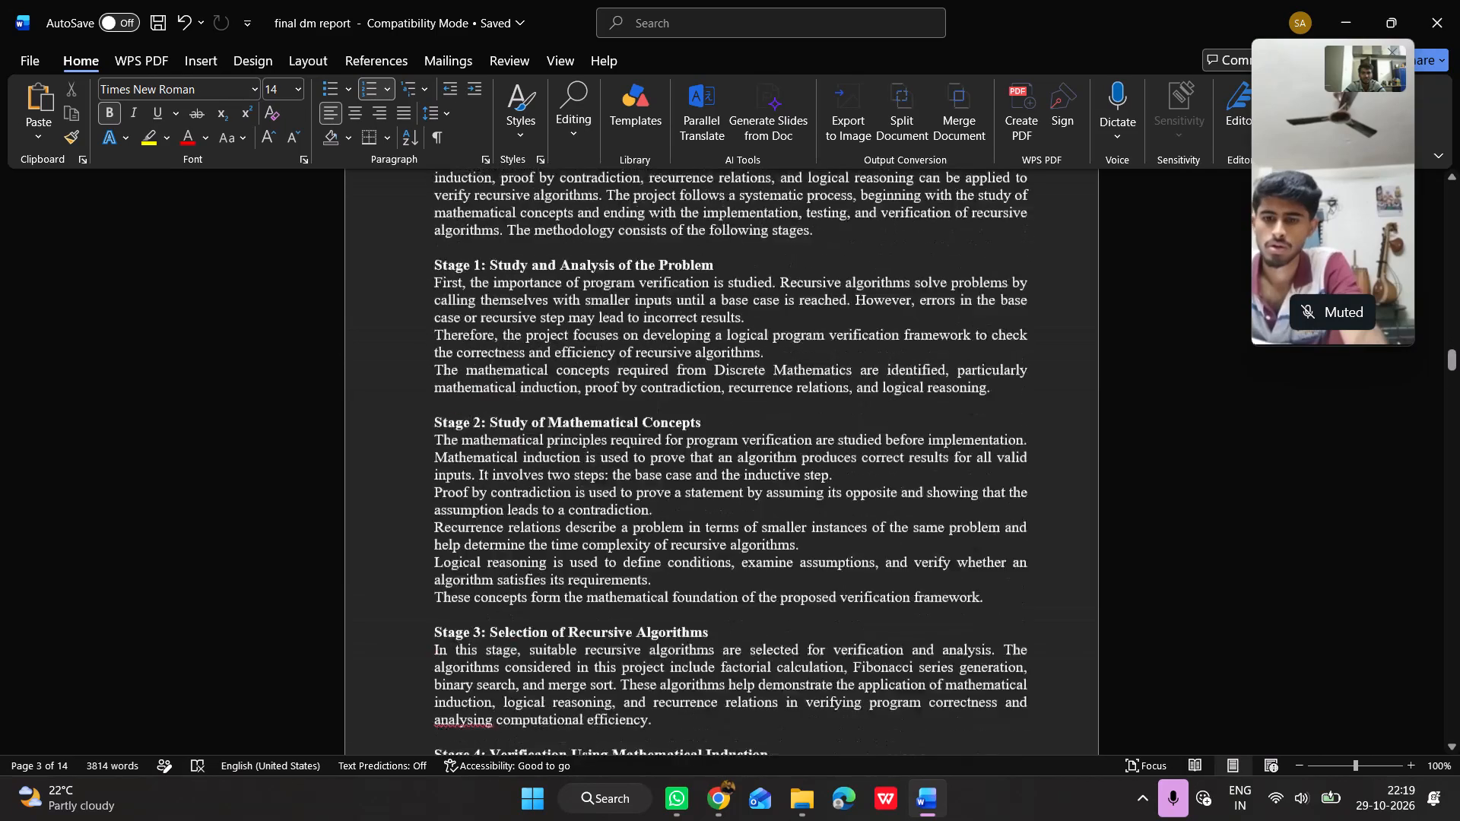
scroll(1084, 460, "down", 3)
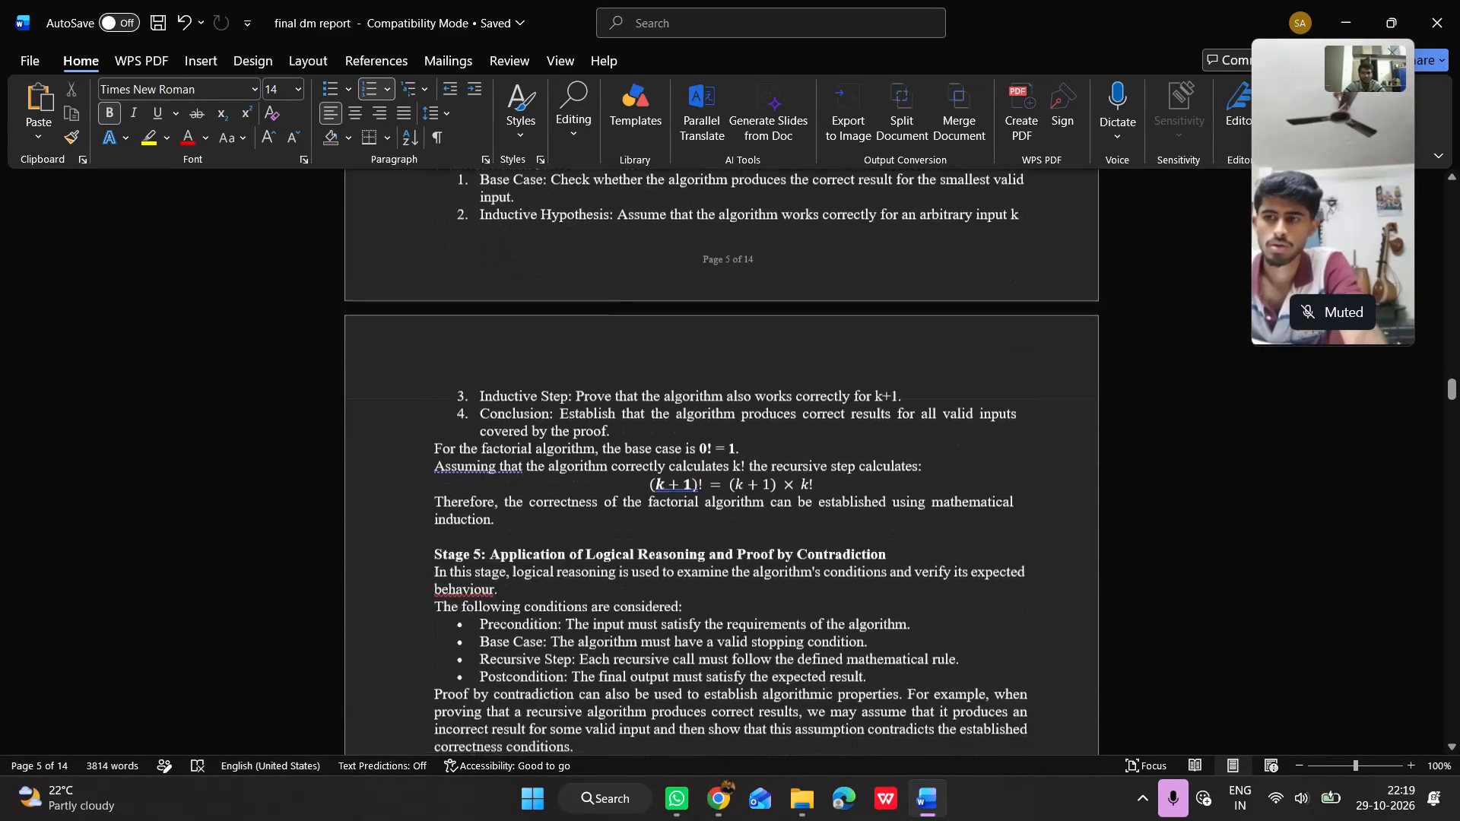
scroll(1084, 460, "down", 6)
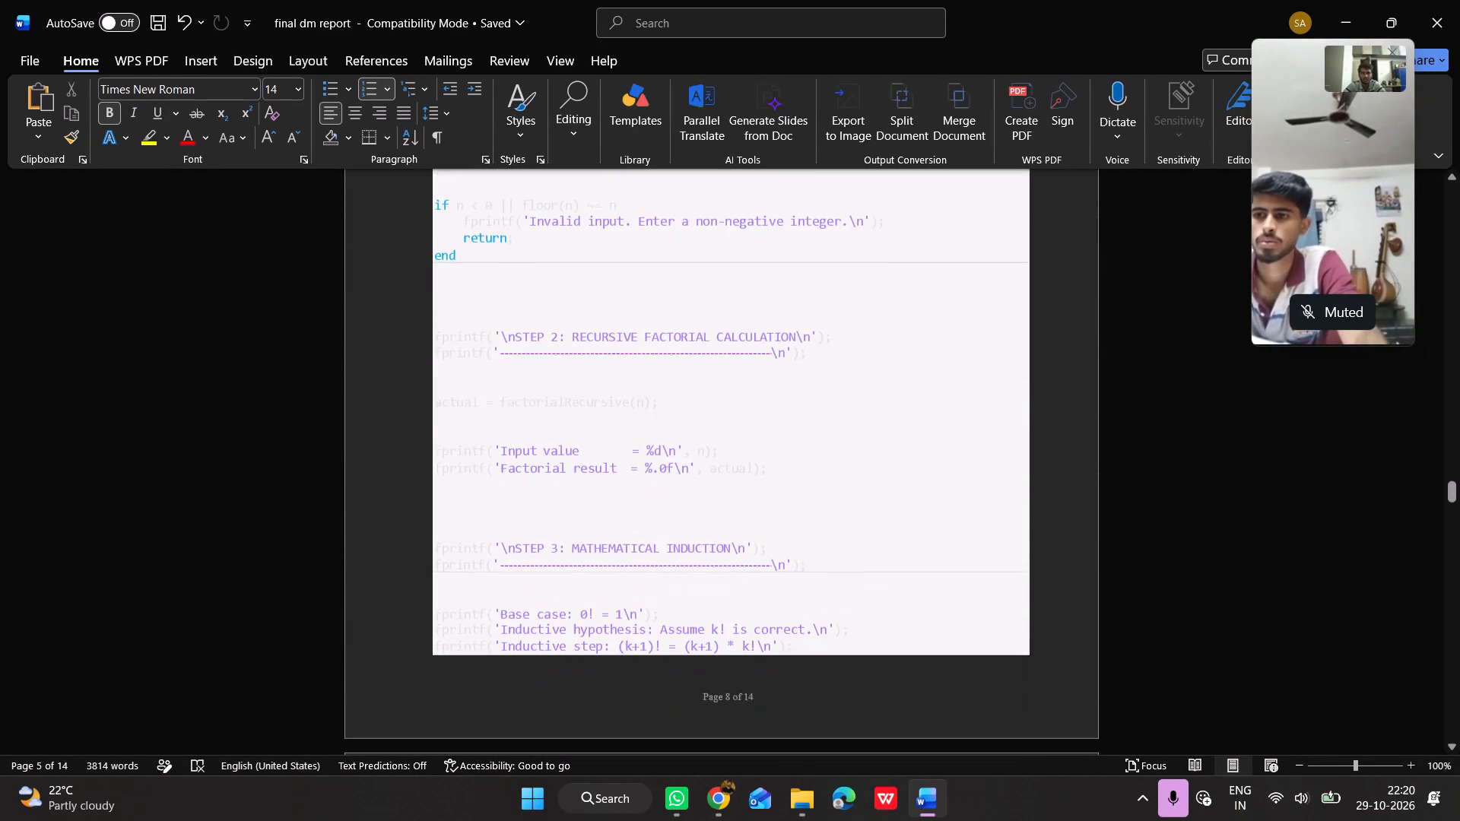
scroll(1084, 460, "down", 14)
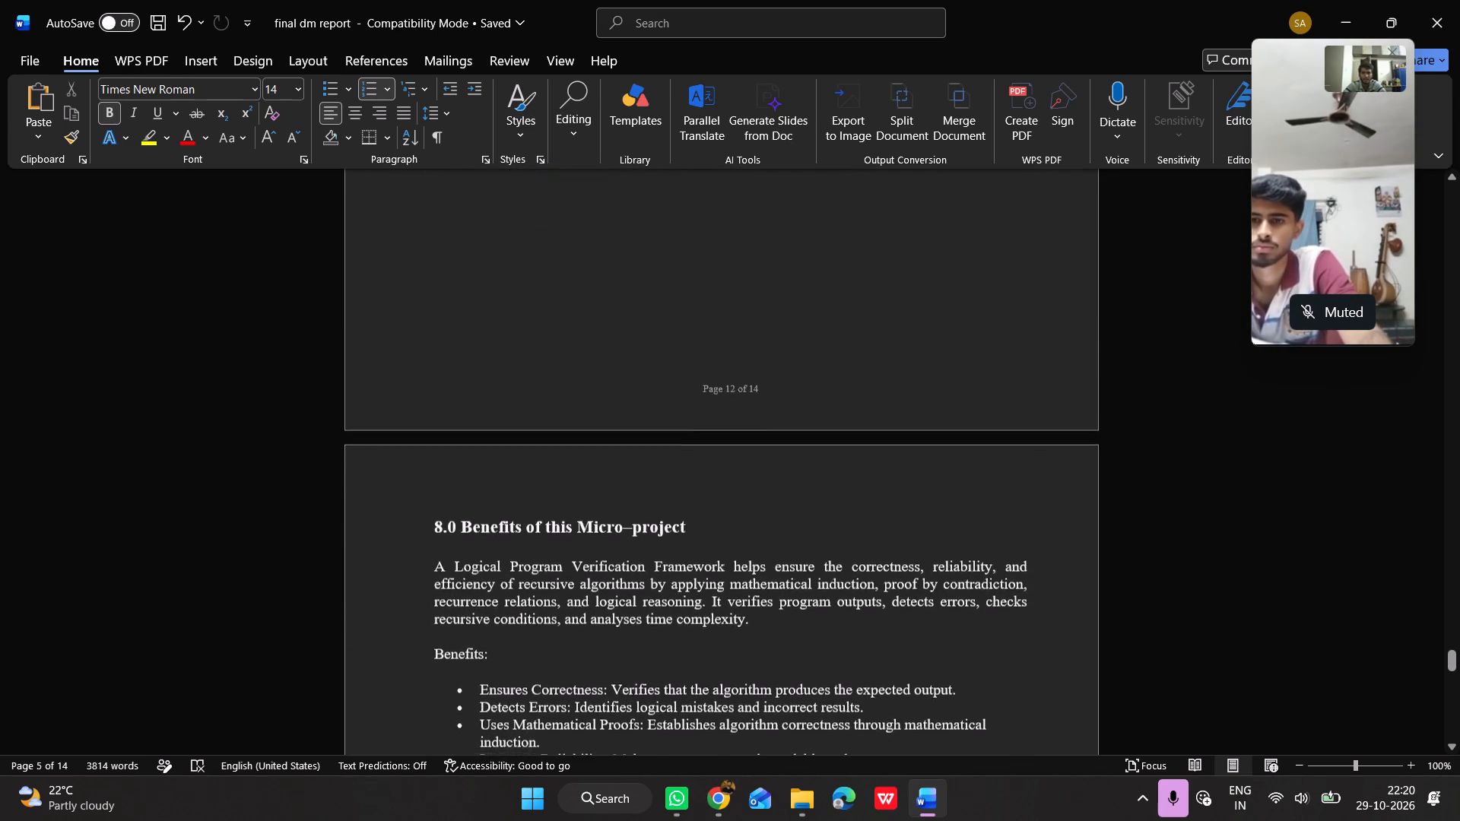
scroll(1084, 460, "down", 2)
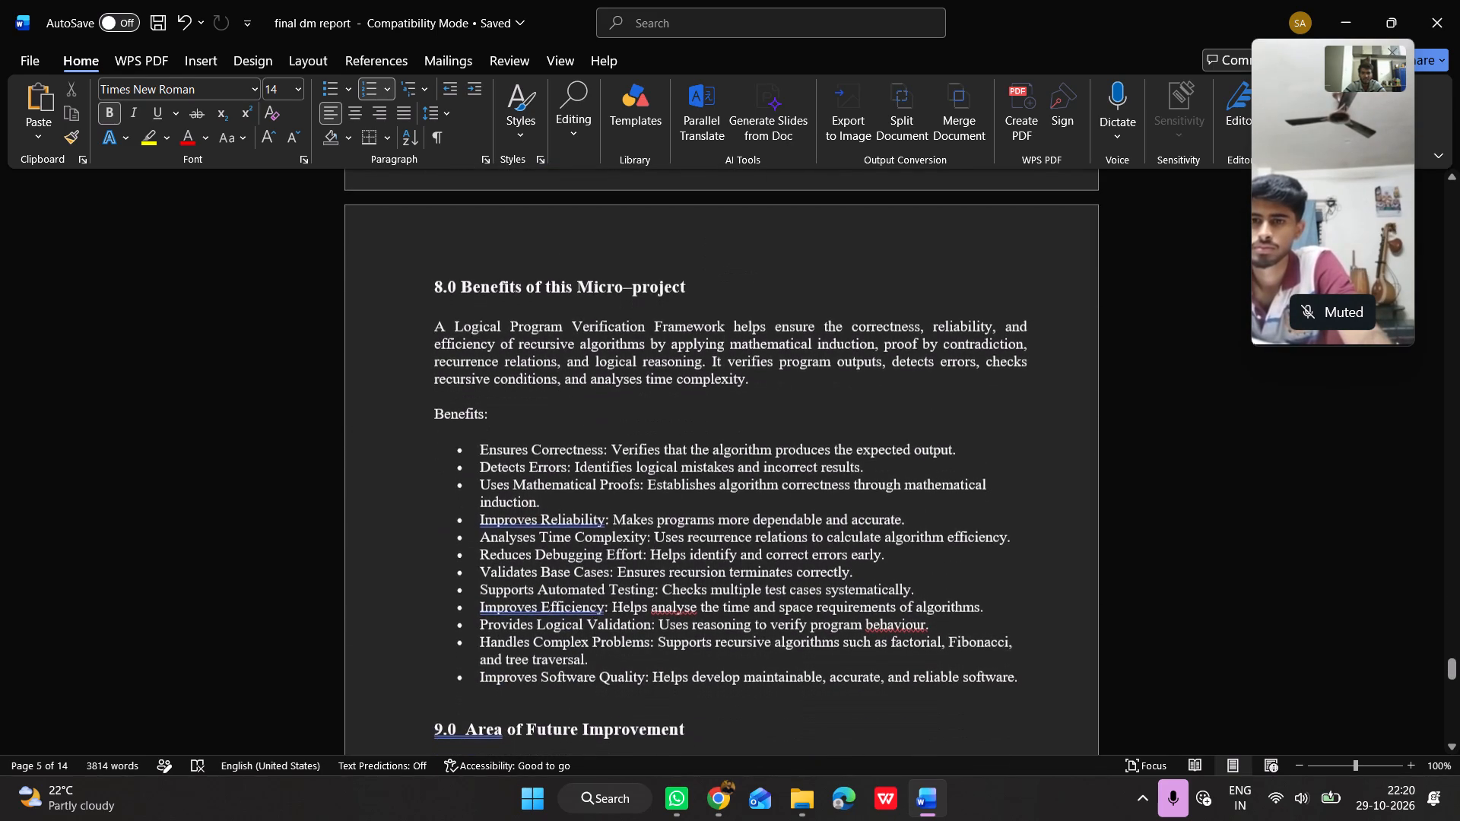
Try to close the gap before the 8.0 Benefits of this Micro-project heading by deleting backwards from its start.
scroll(1084, 460, "up", 1)
scroll(1084, 460, "down", 1)
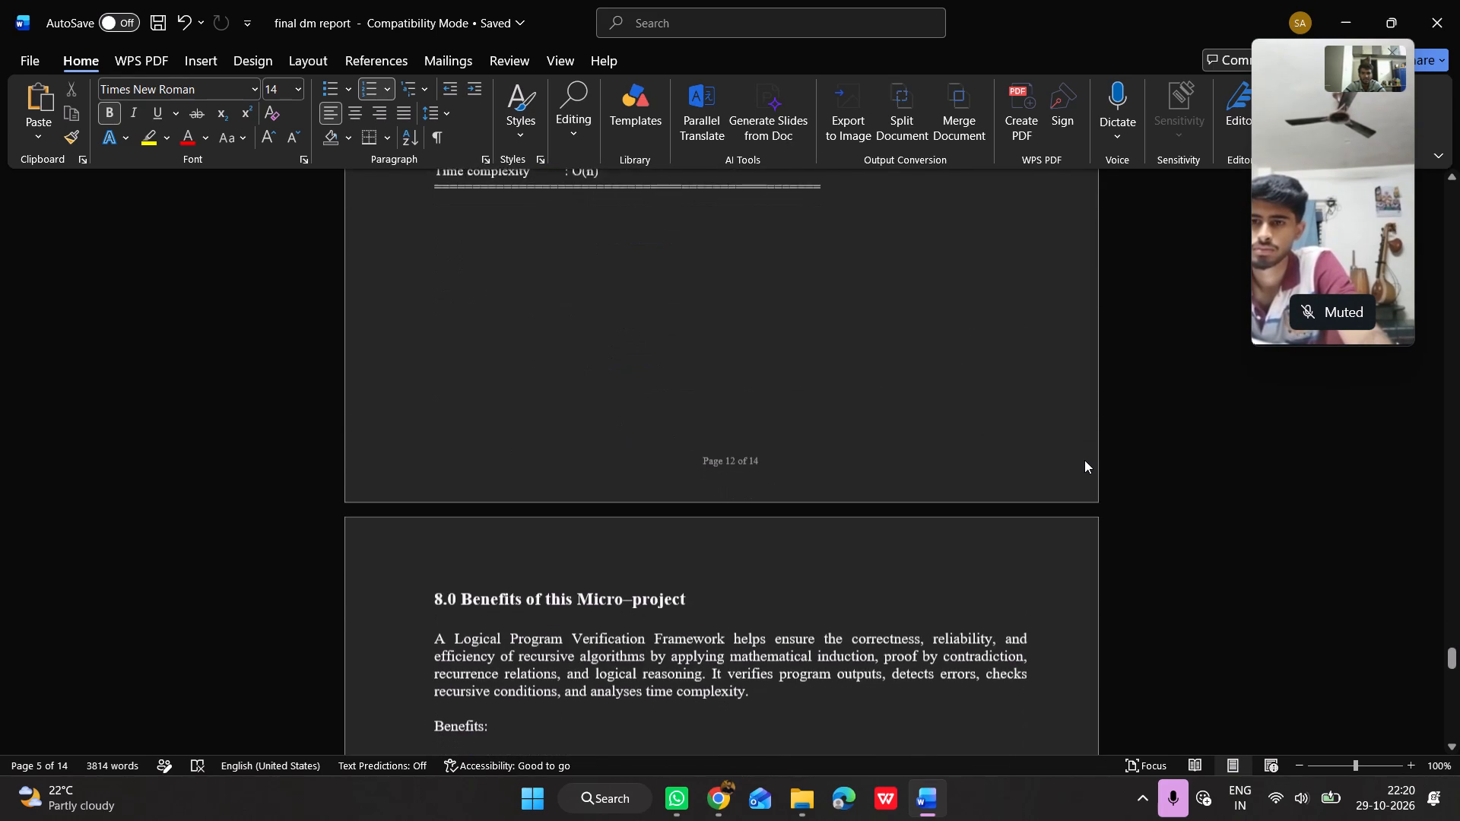
scroll(1084, 460, "down", 1)
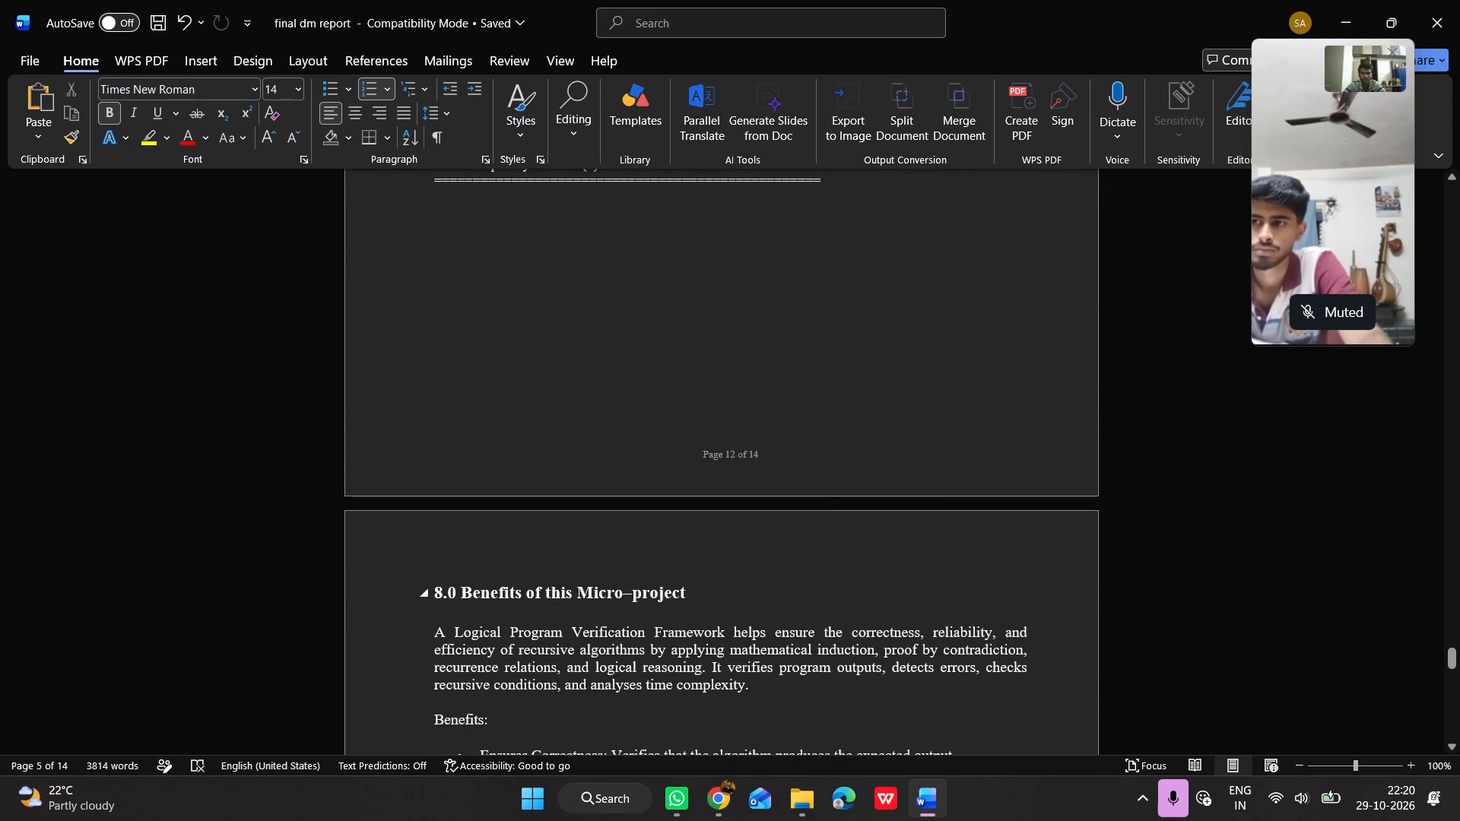
left_click(436, 594)
key("BackSpace")
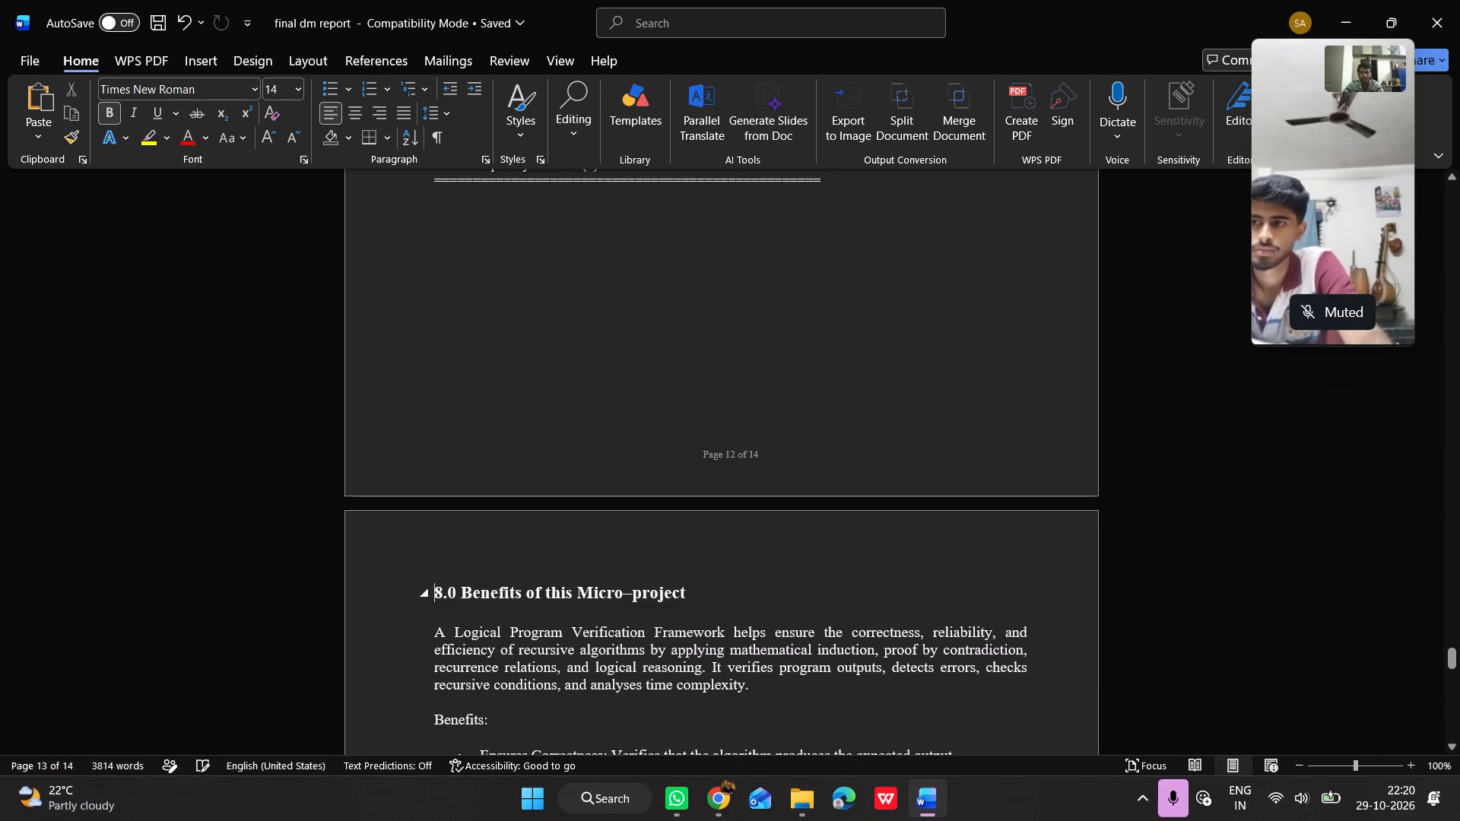
key("BackSpace")
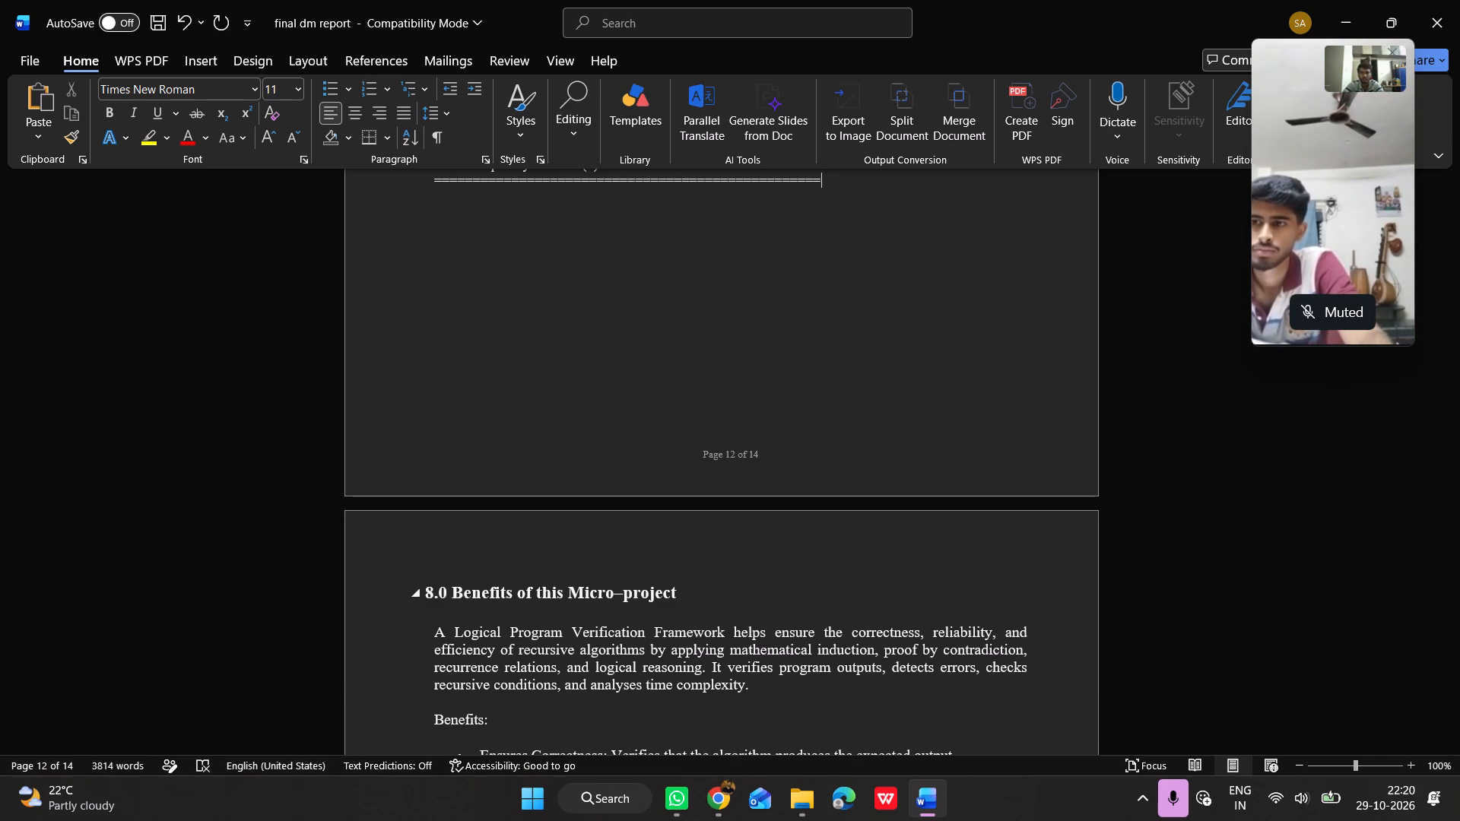
scroll(430, 633, "down", 1)
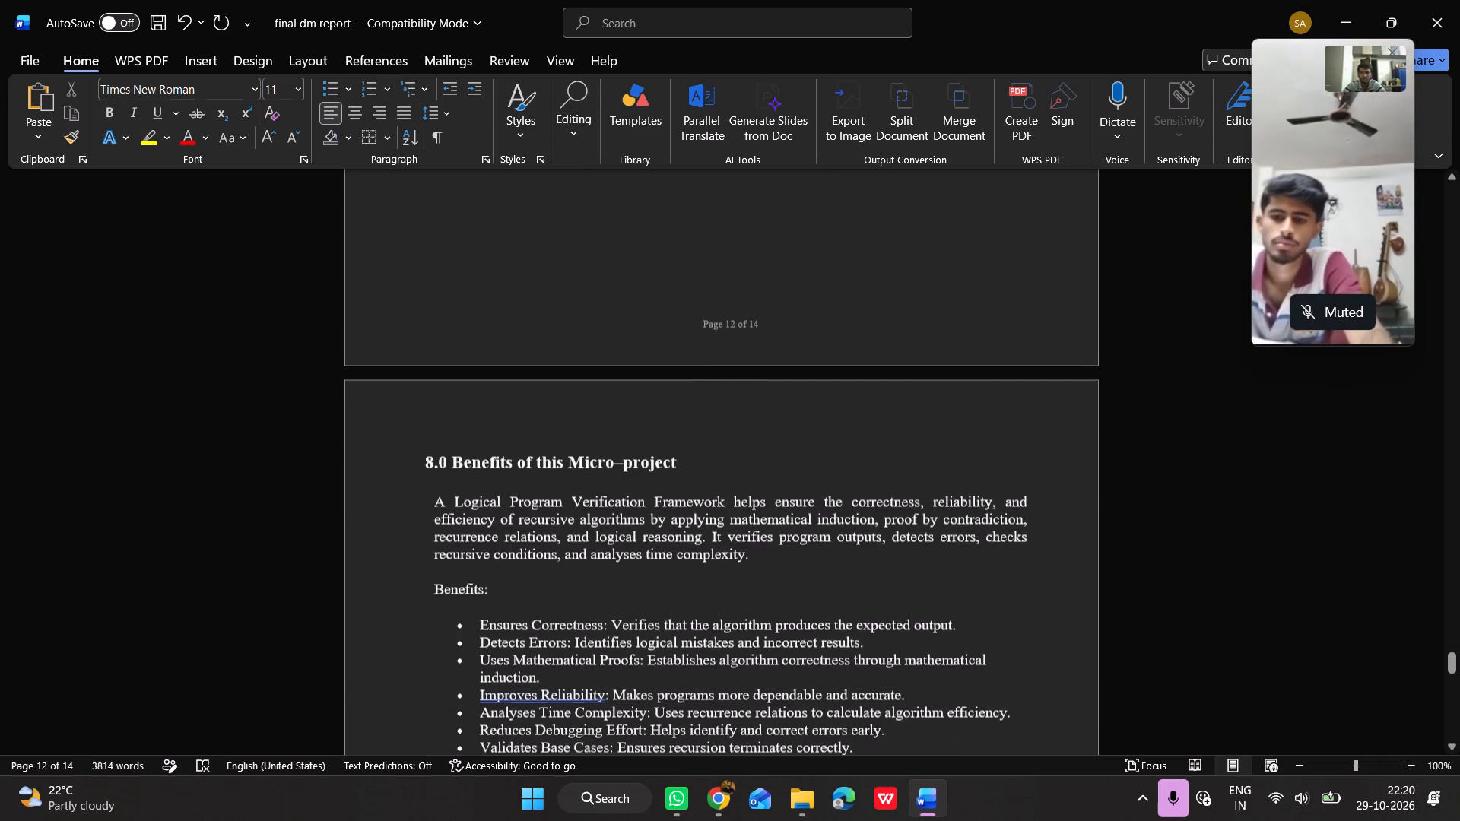
left_click(424, 468)
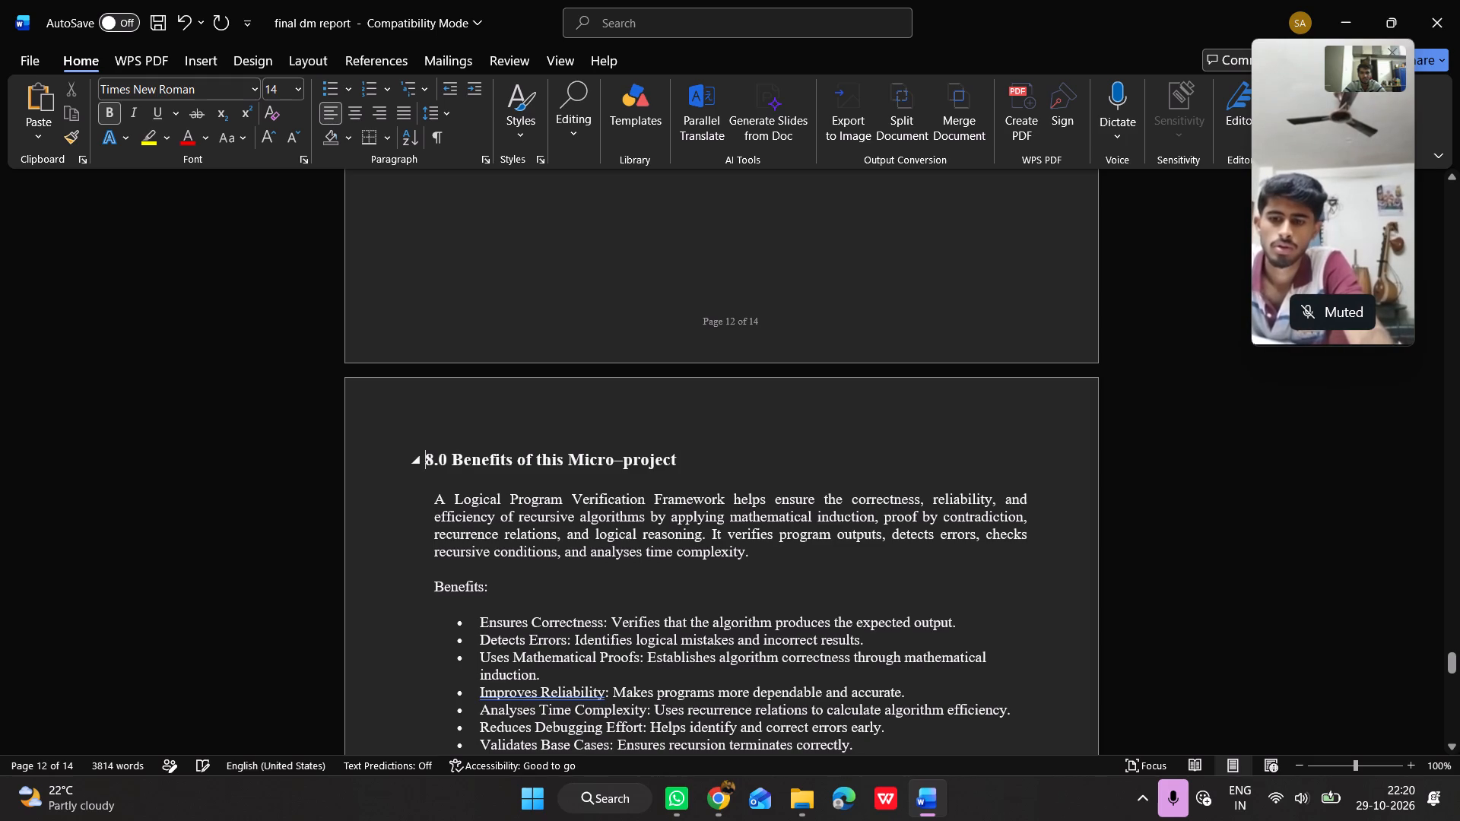
key("BackSpace")
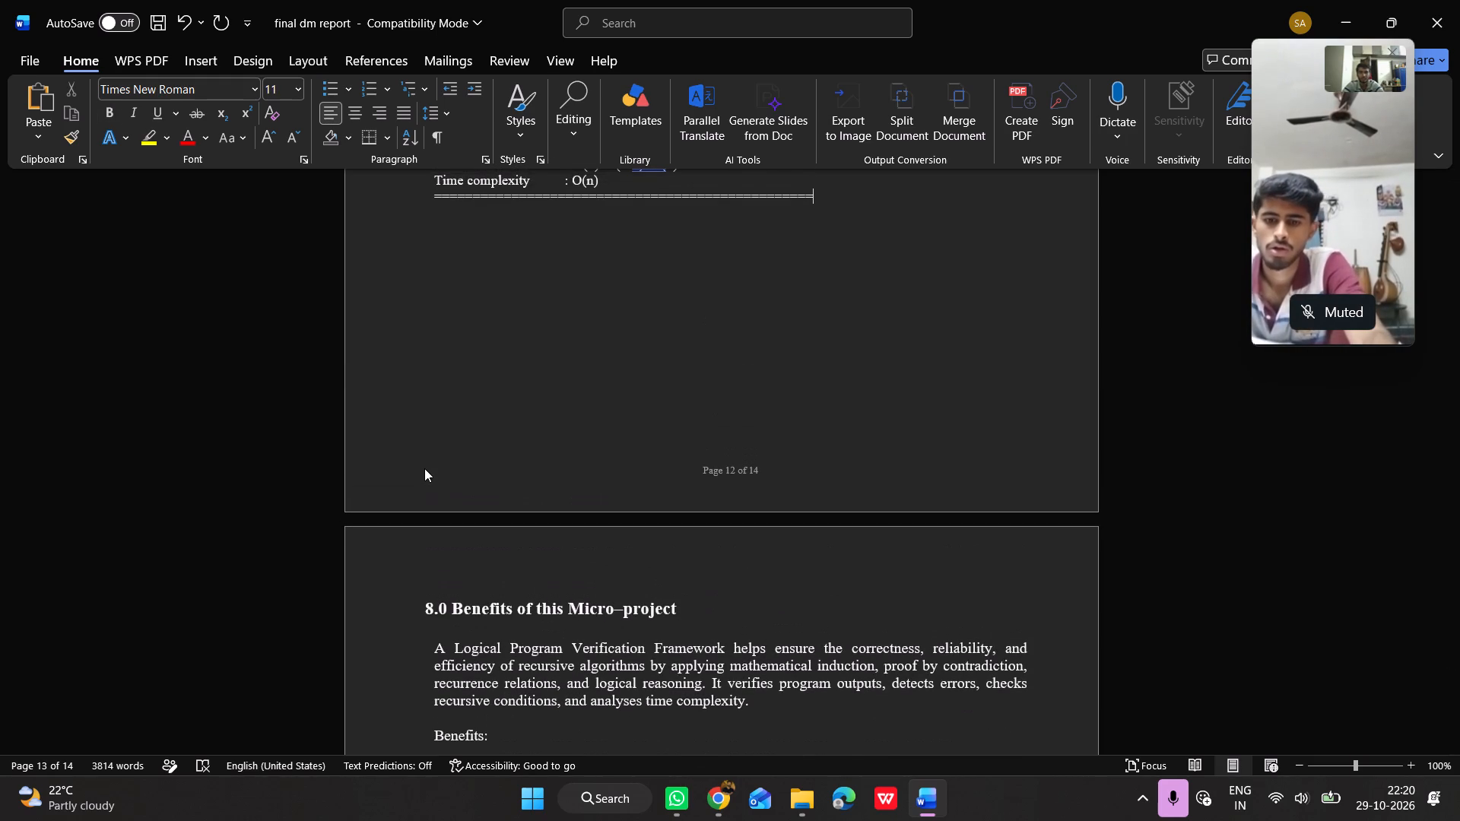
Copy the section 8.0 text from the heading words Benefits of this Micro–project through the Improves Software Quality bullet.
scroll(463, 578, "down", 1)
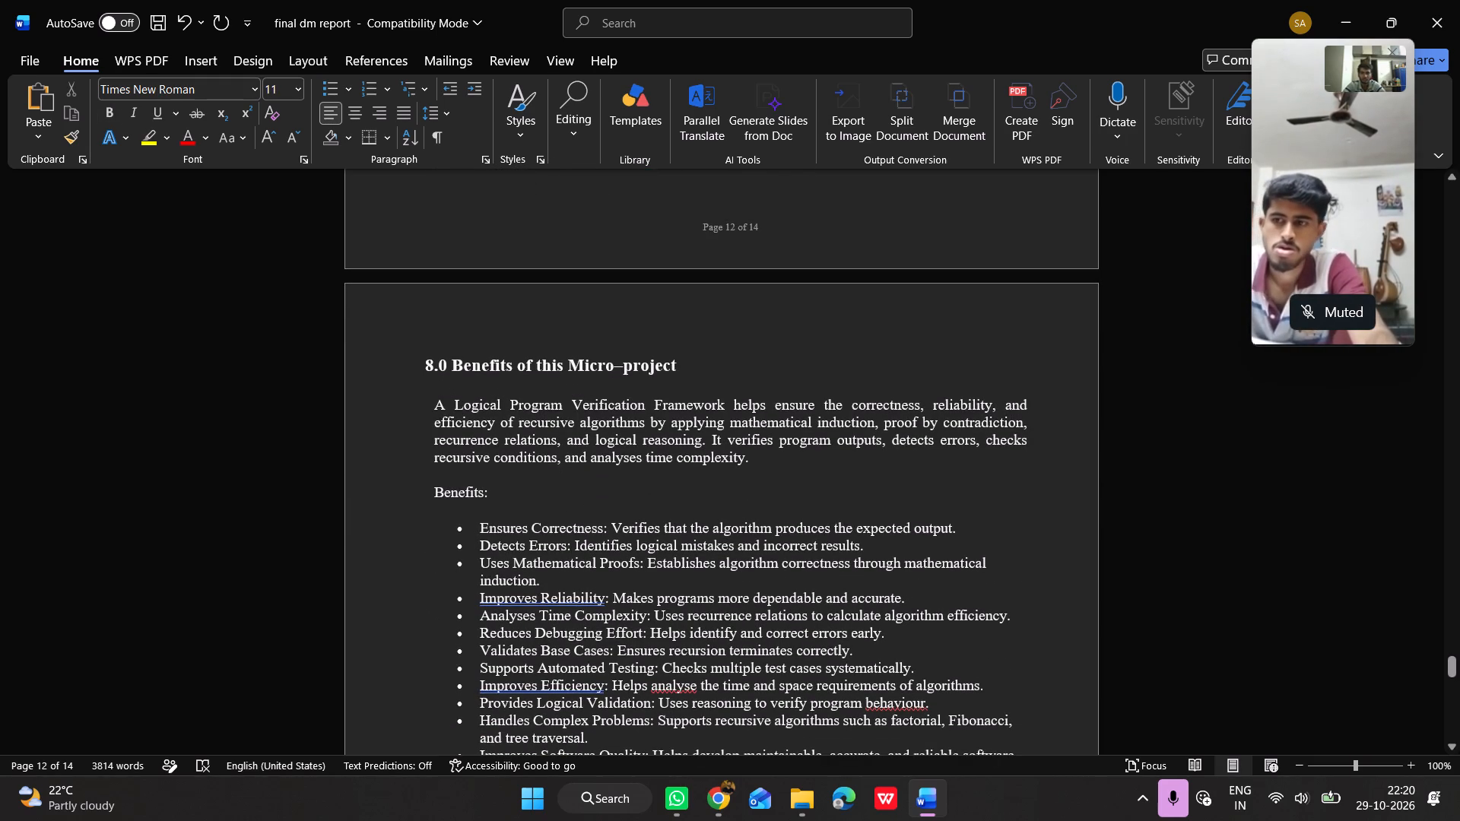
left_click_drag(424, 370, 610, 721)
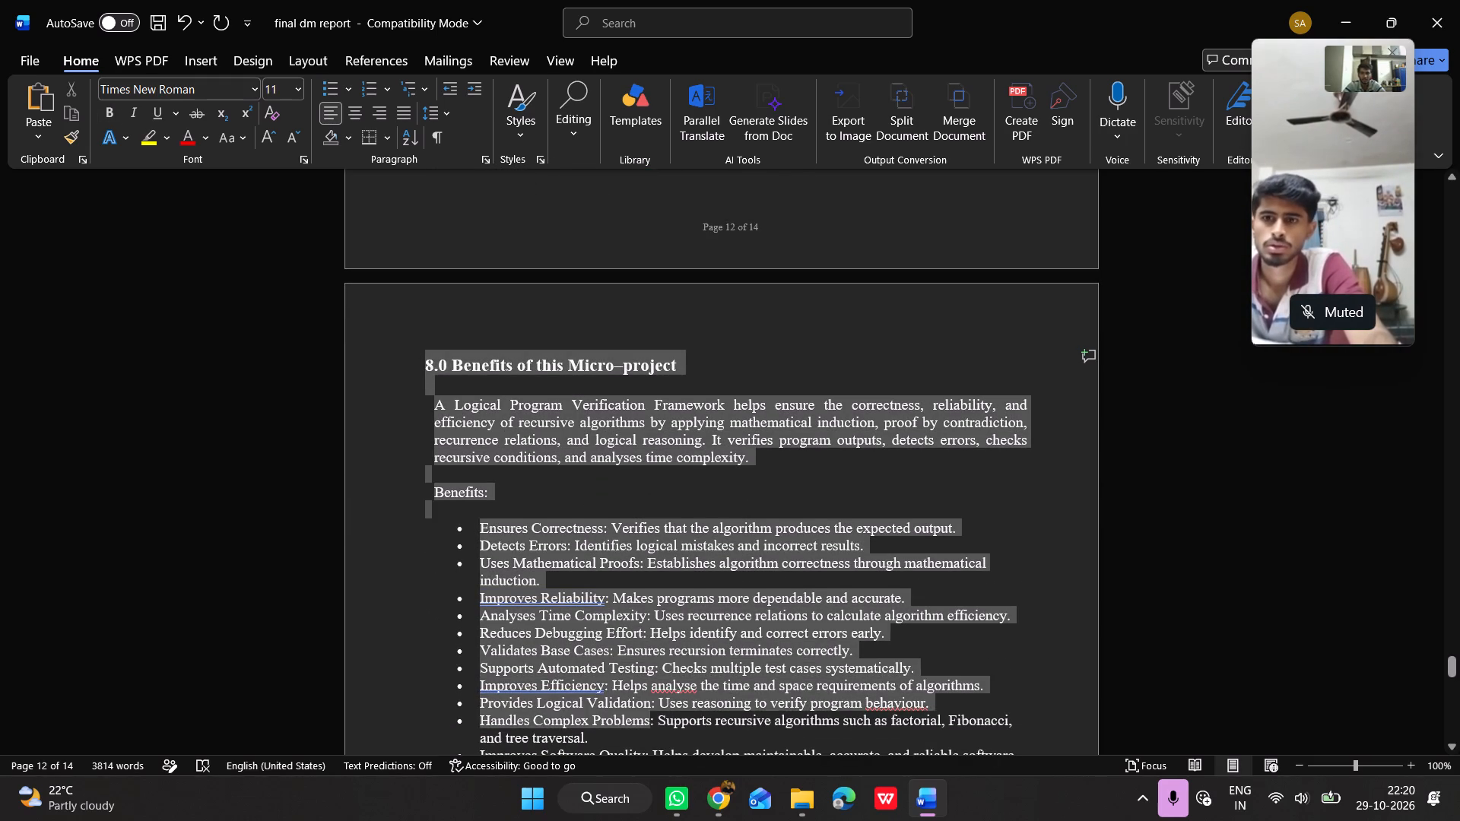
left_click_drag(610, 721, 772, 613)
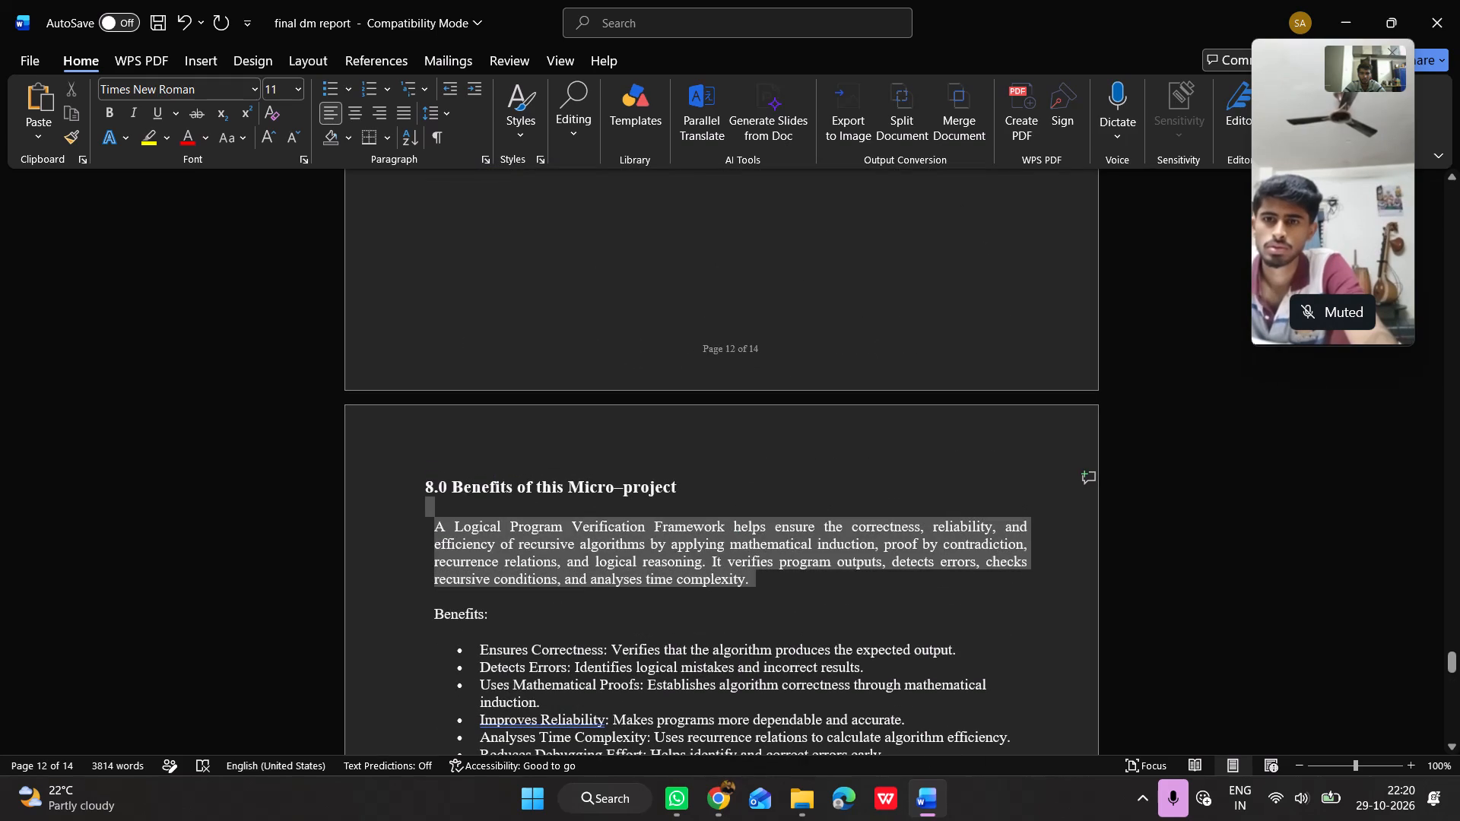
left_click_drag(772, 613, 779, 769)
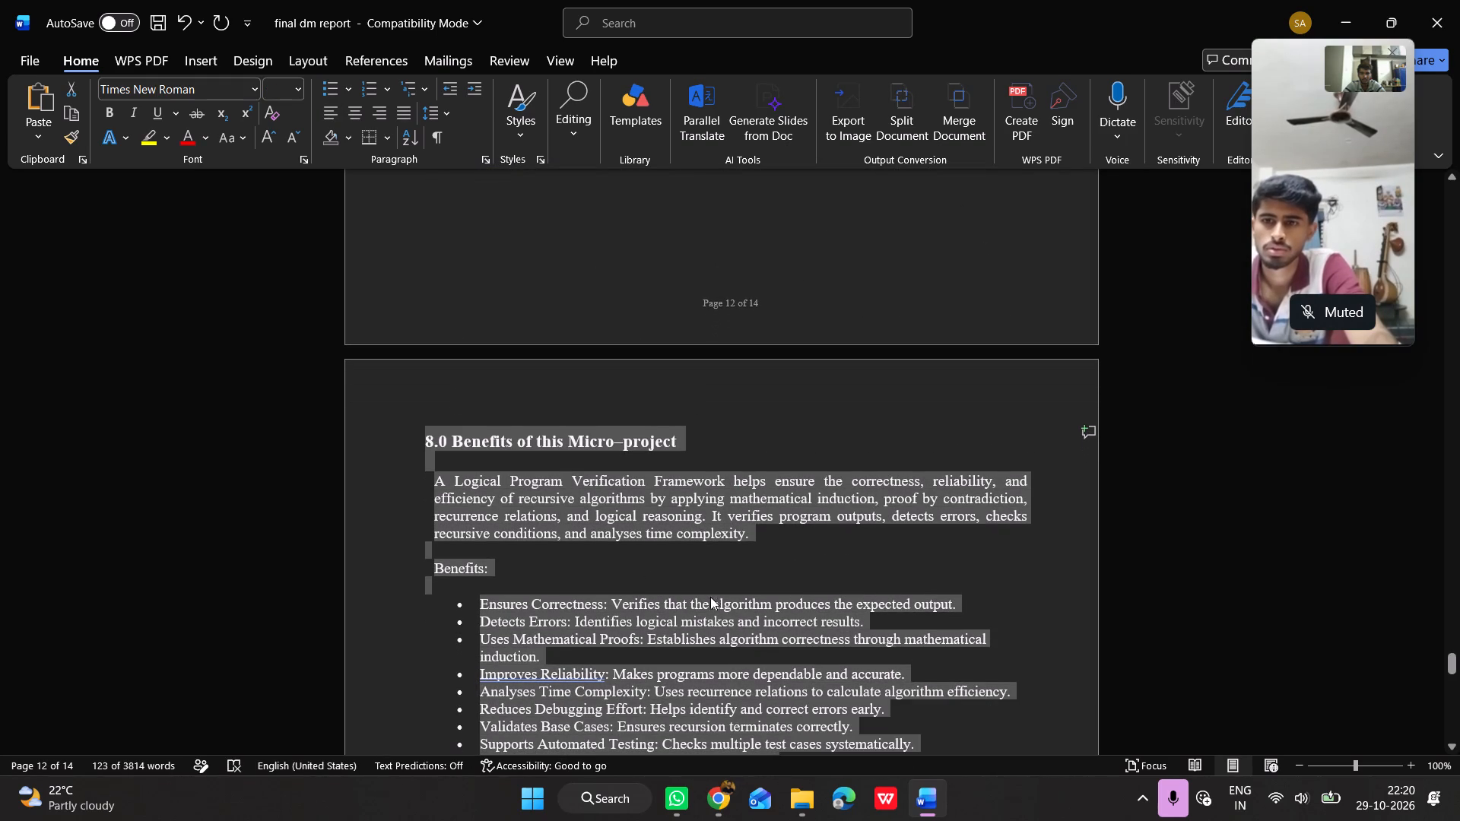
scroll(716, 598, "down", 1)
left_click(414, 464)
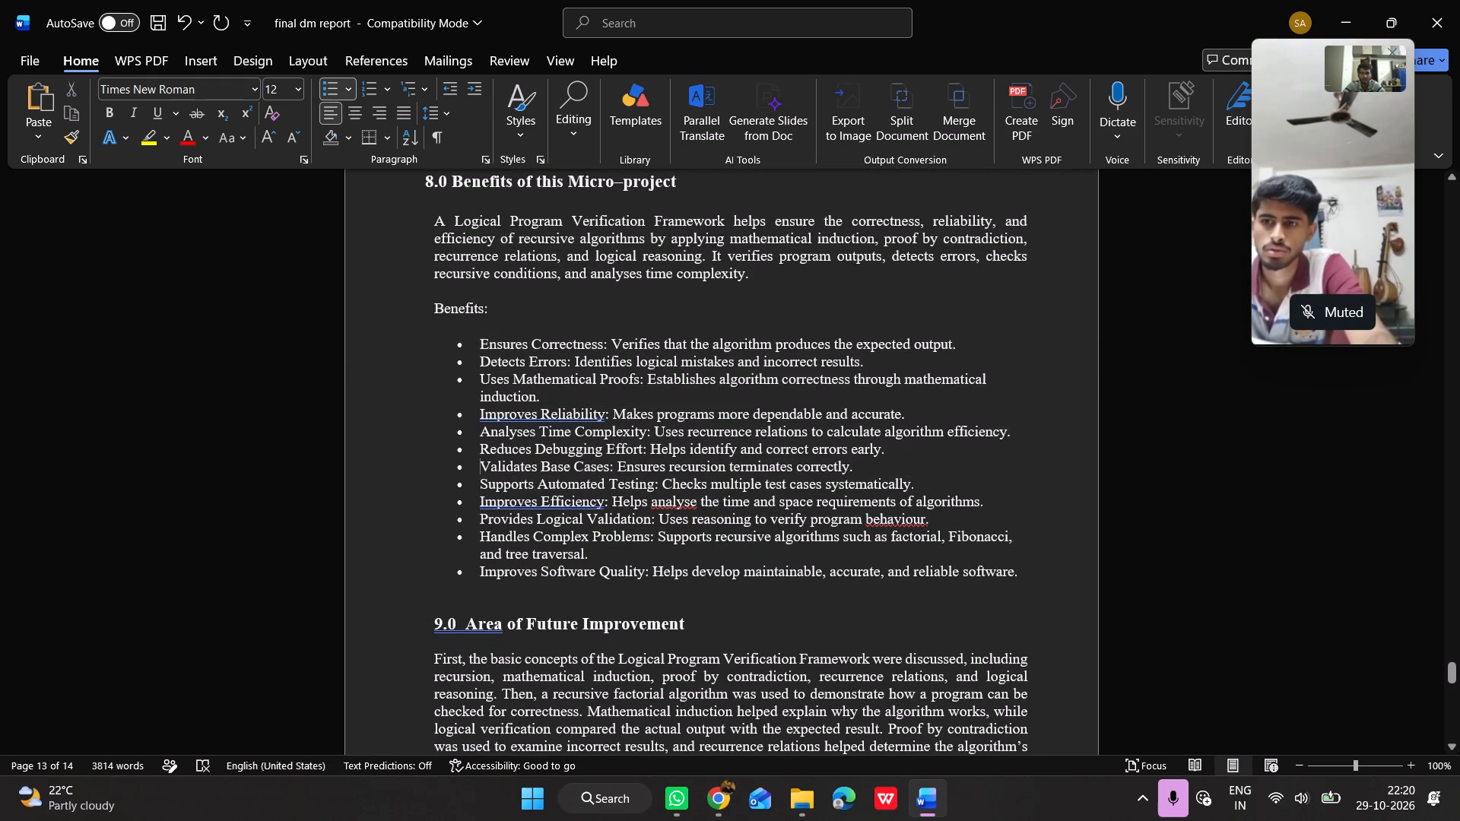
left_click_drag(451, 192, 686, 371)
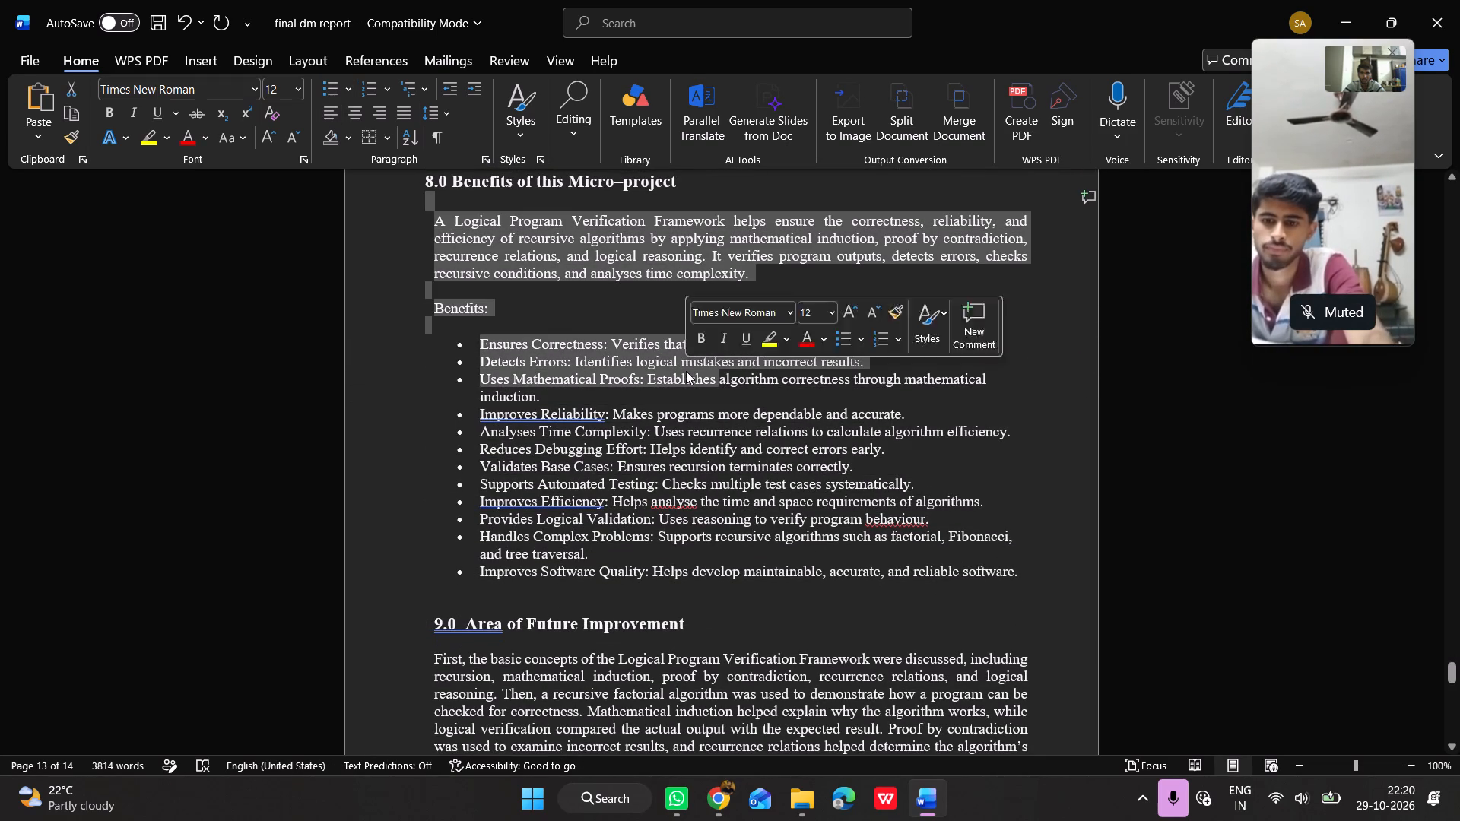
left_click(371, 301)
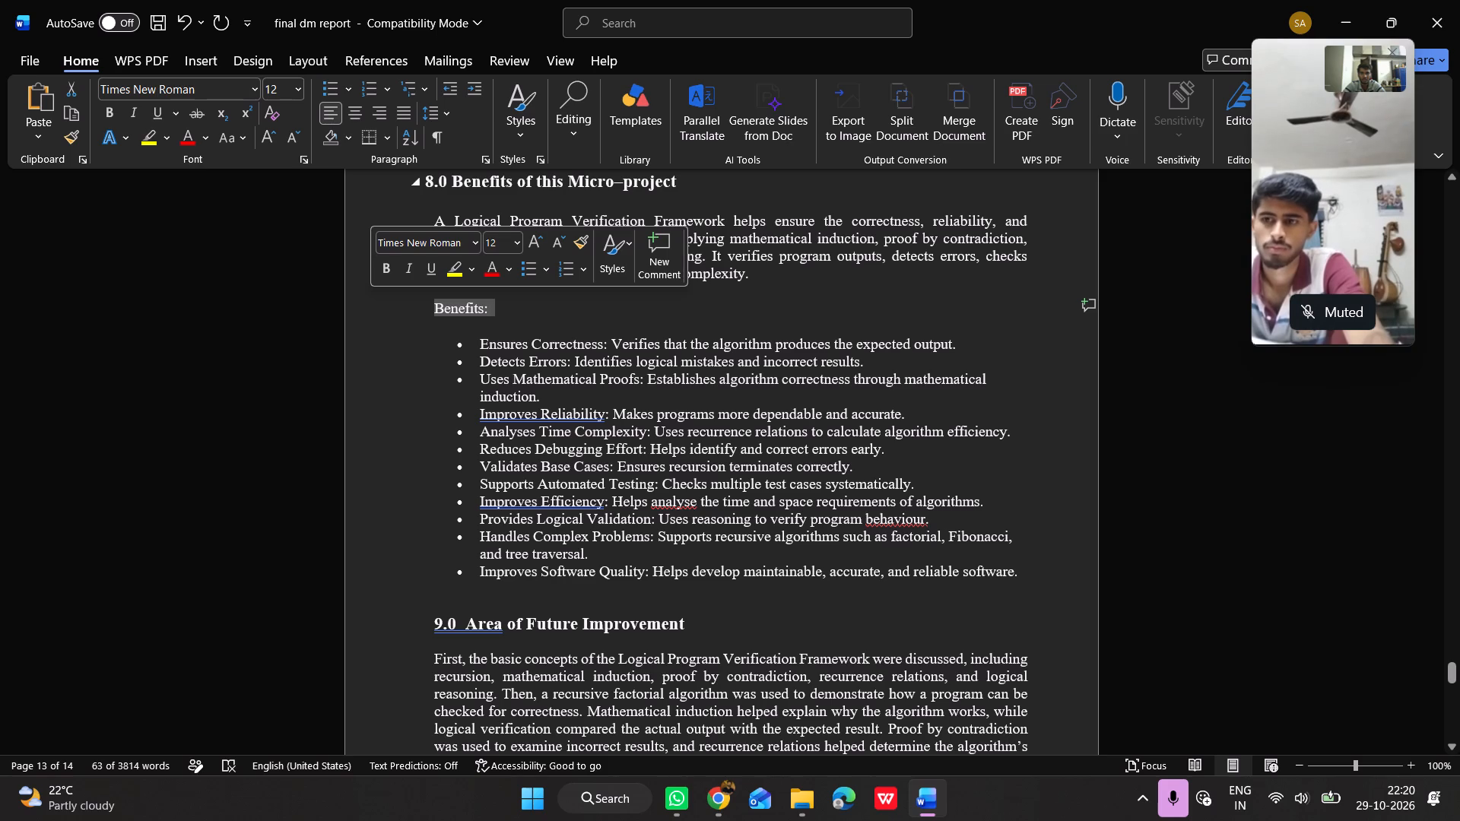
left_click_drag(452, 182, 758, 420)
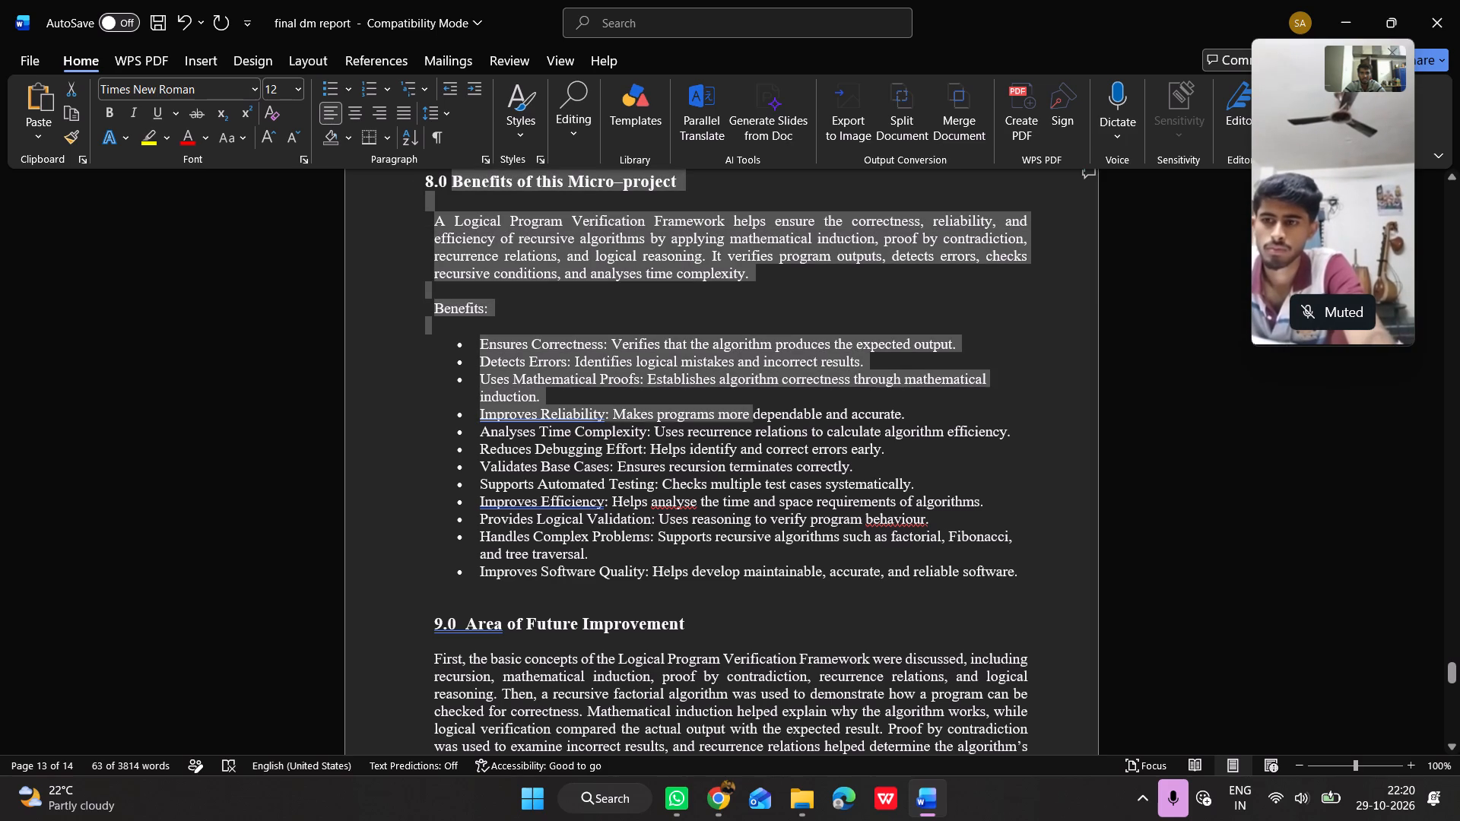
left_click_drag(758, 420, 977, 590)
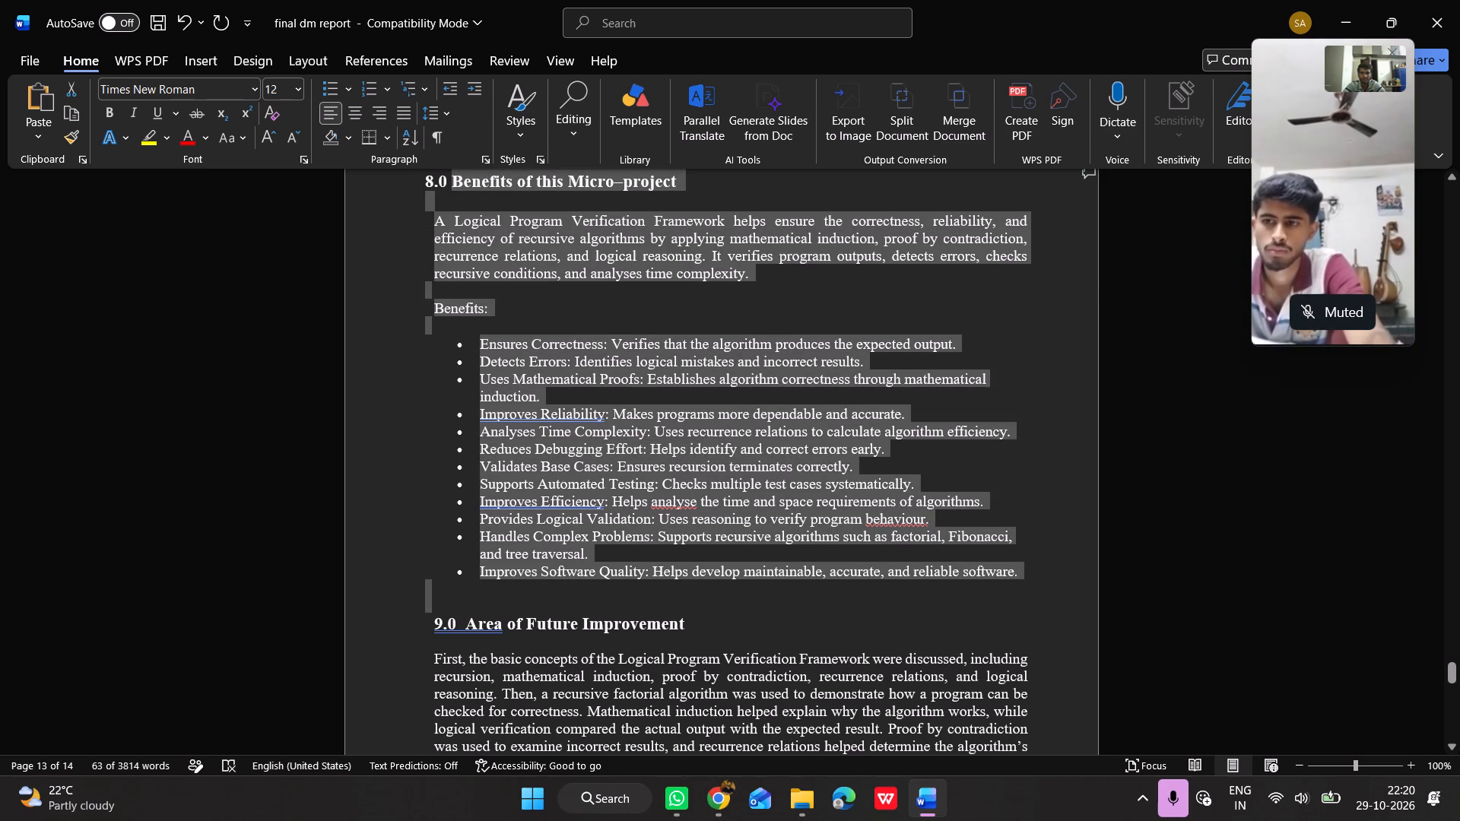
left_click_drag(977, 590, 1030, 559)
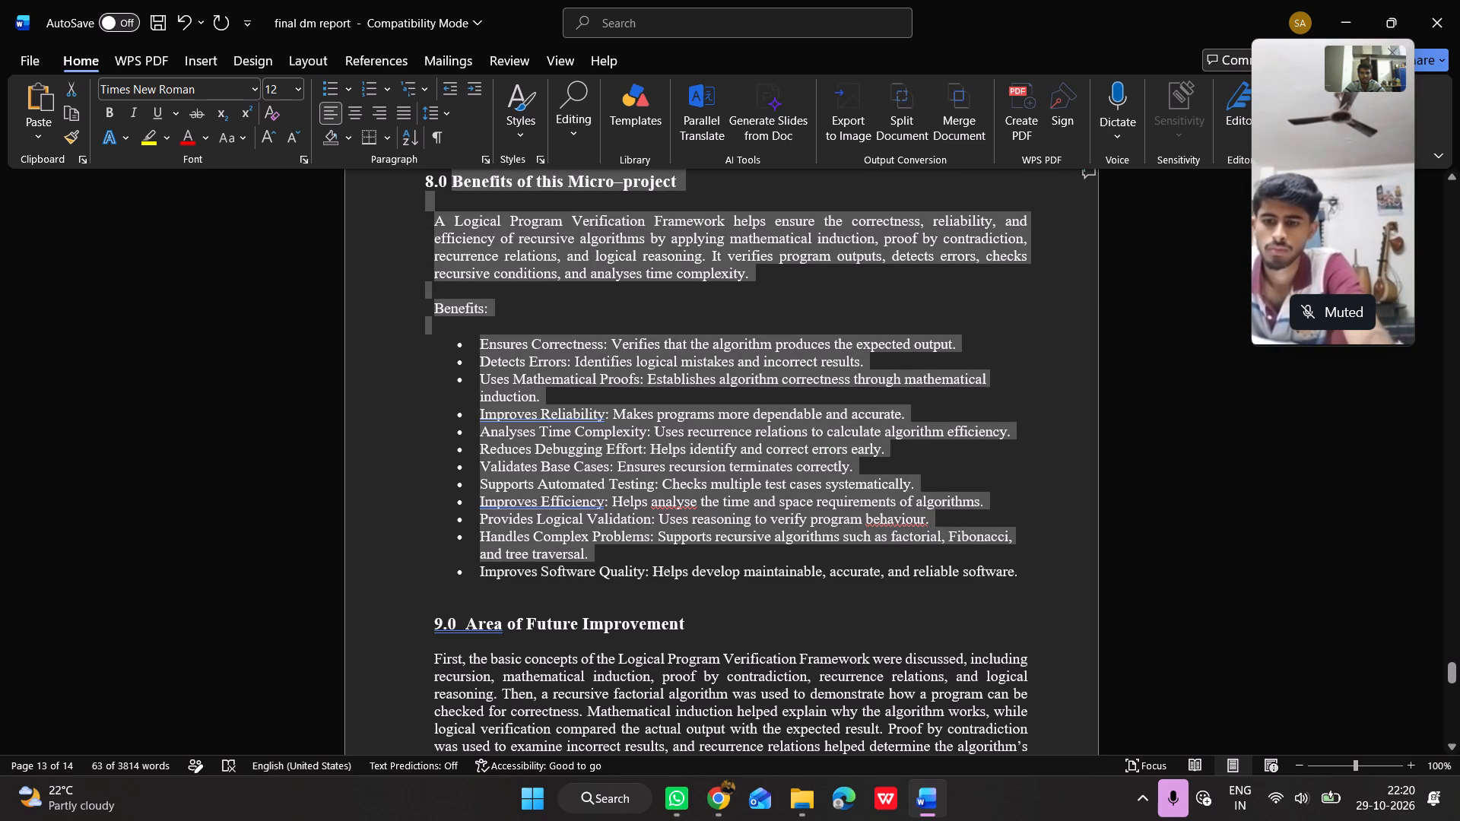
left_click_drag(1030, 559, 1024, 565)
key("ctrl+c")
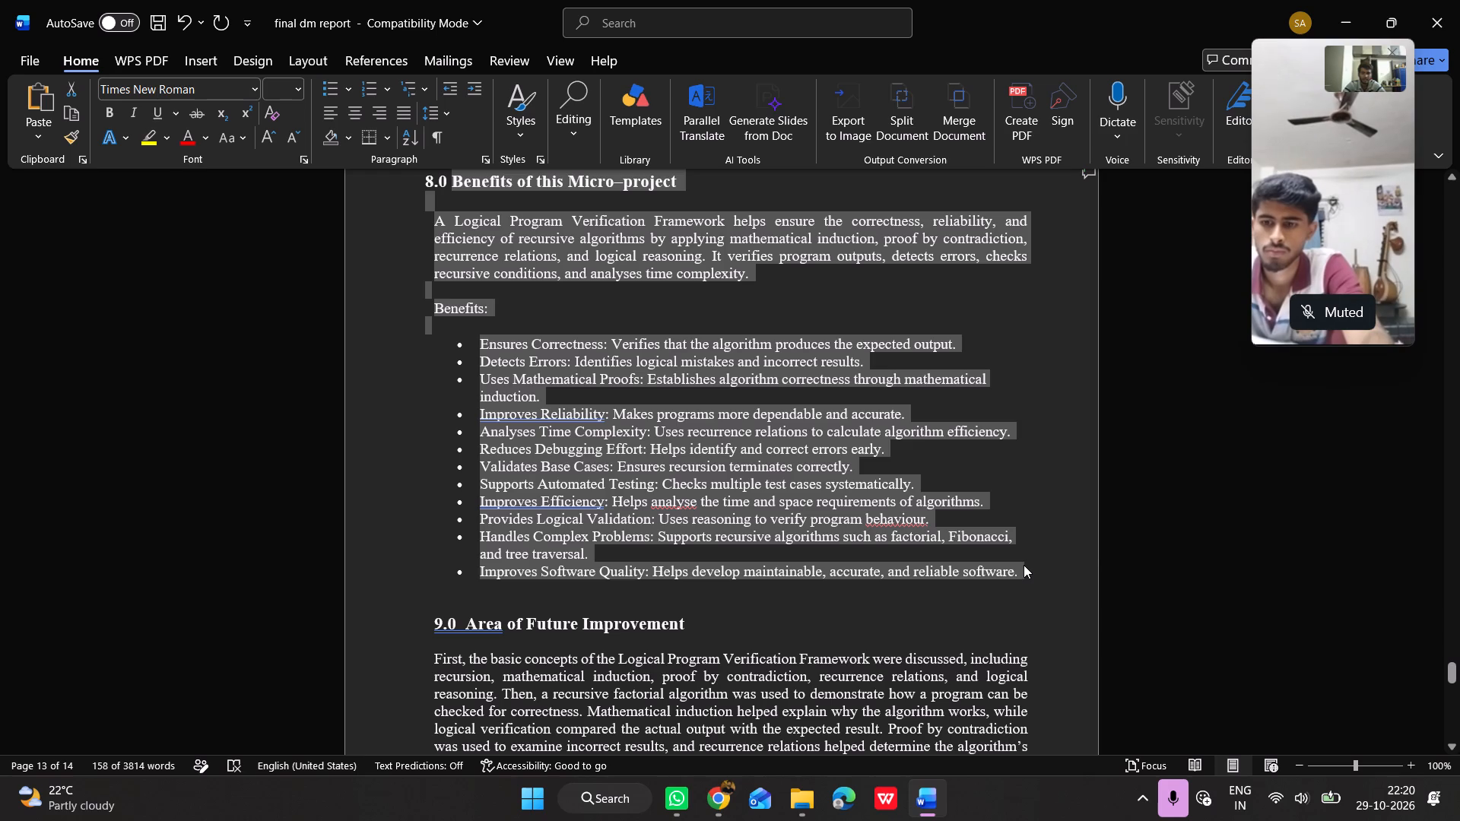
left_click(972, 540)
Cut the section 8.0 text from the heading words Benefits of this Micro–project through the Improves Software Quality bullet.
scroll(972, 540, "up", 4)
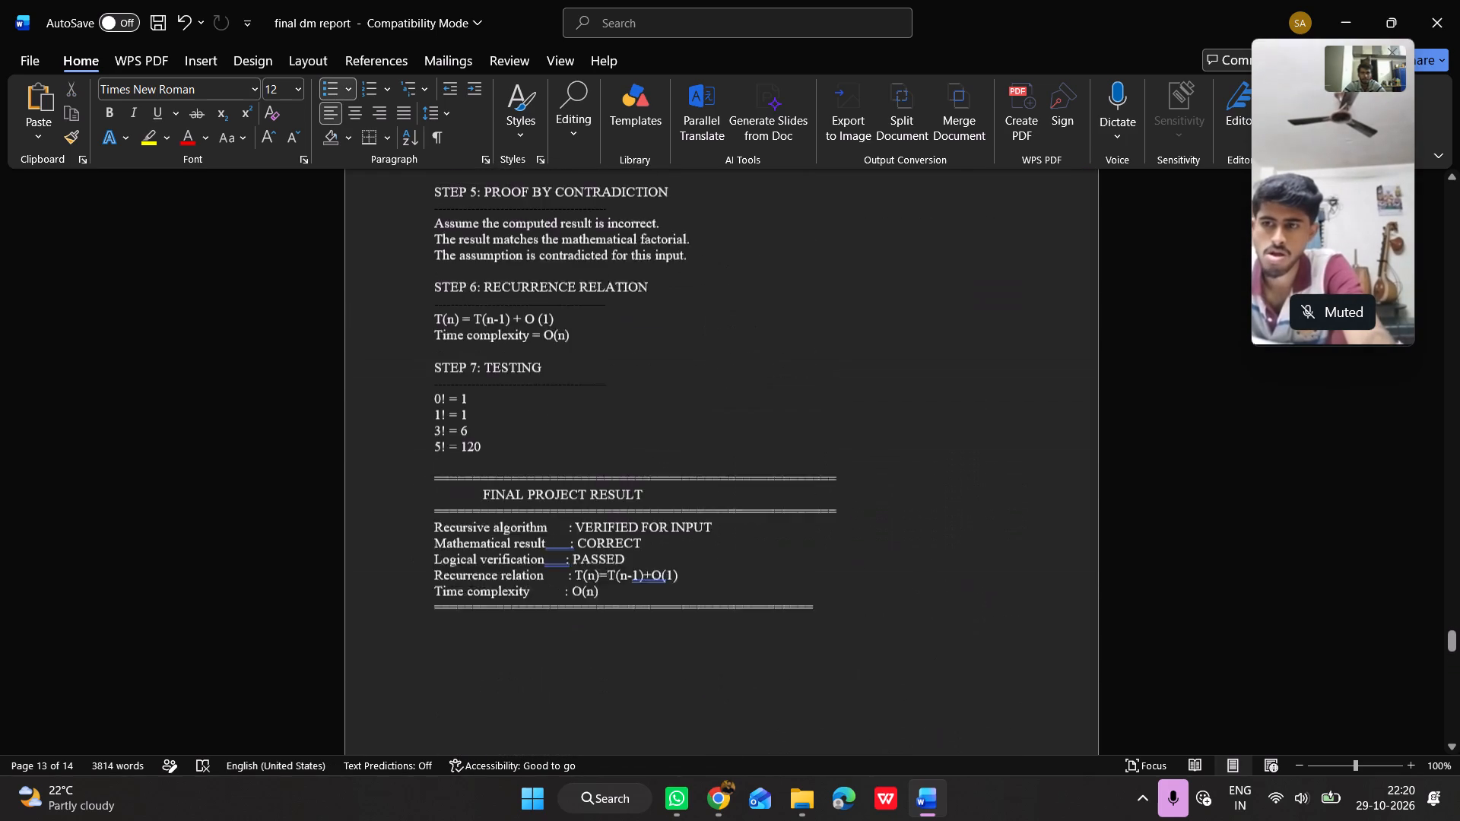
scroll(972, 540, "up", 1)
scroll(972, 540, "down", 3)
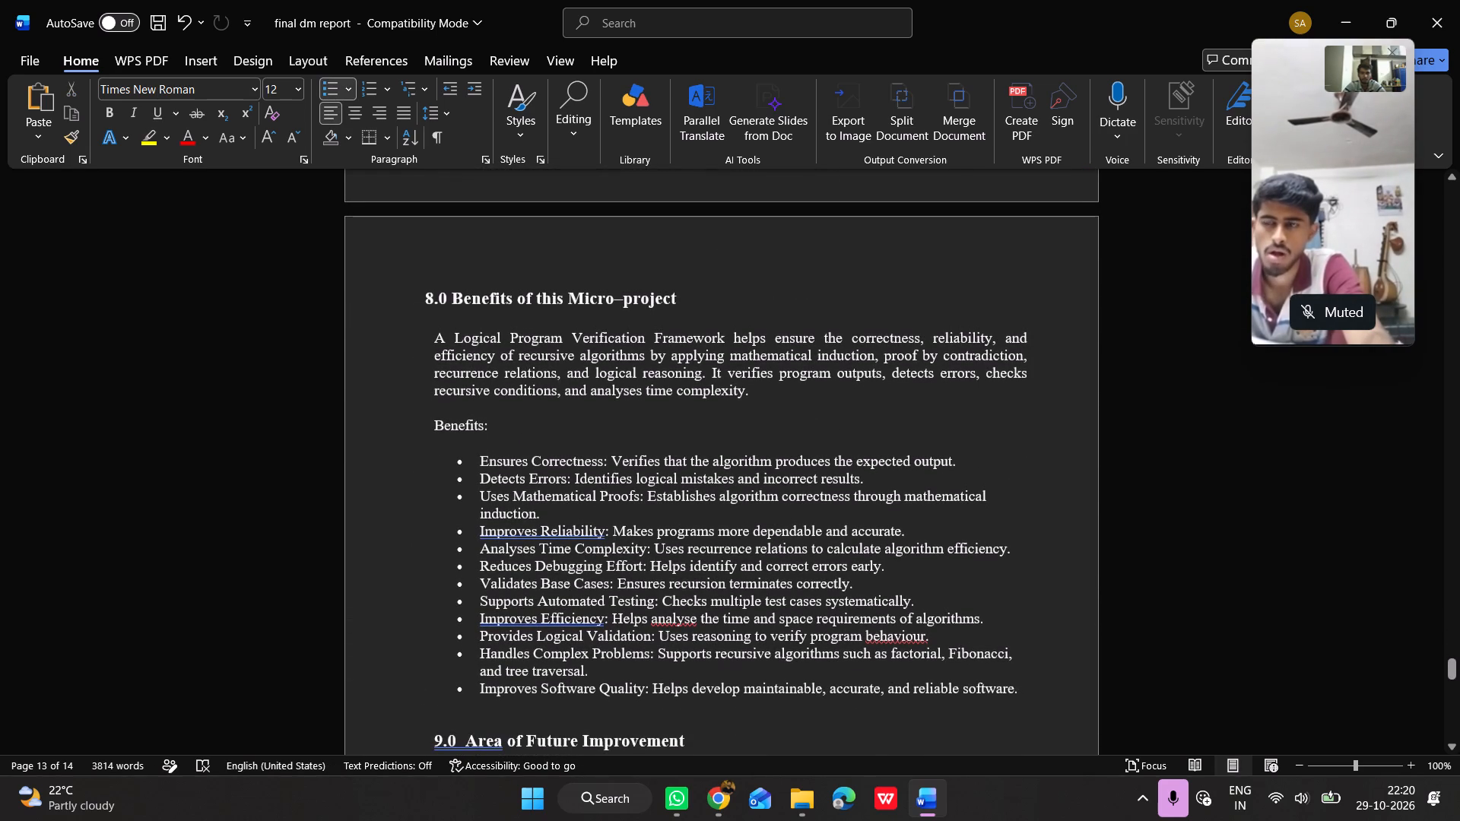
left_click_drag(451, 301, 842, 604)
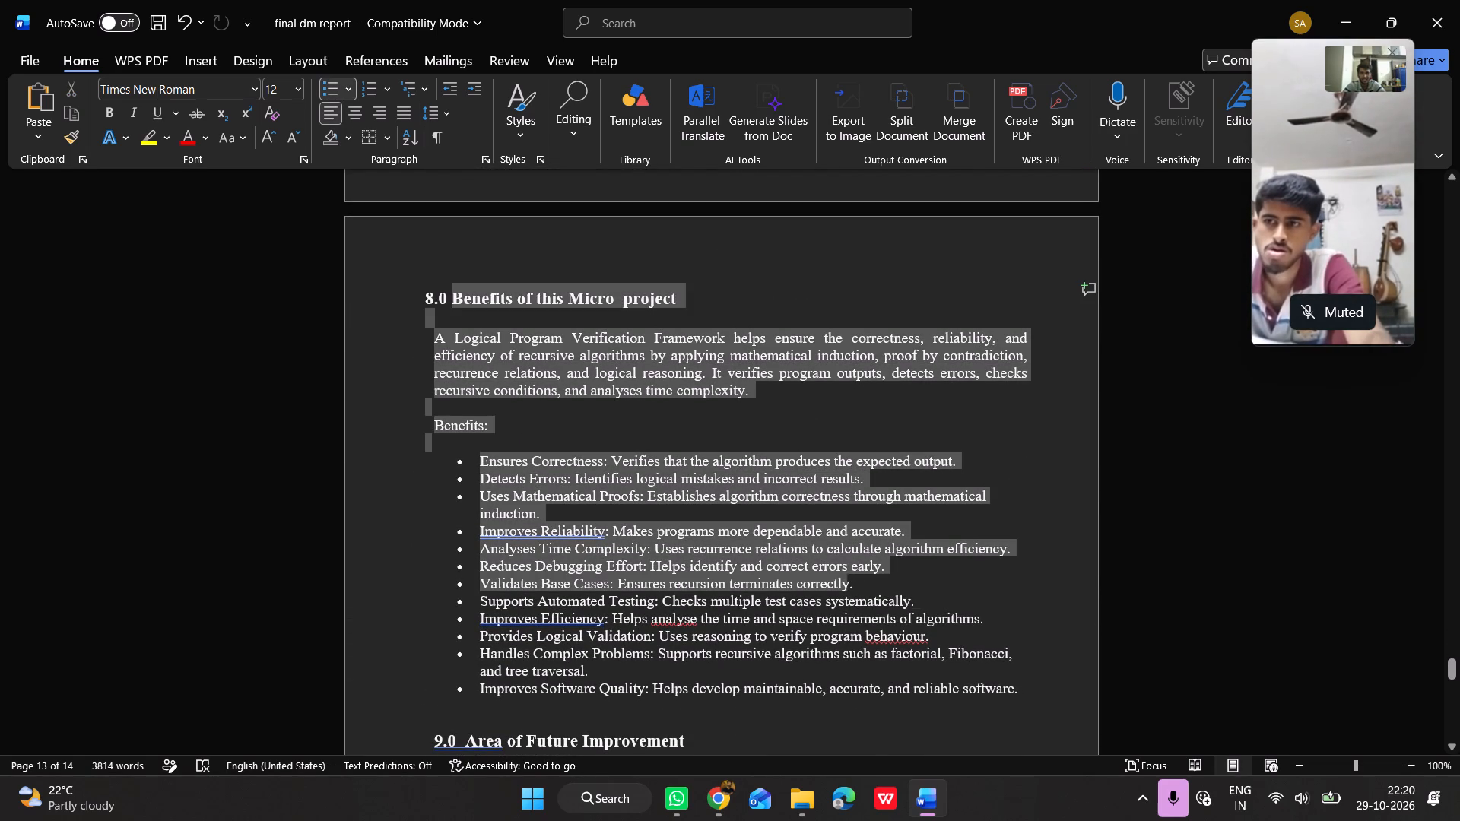
left_click_drag(842, 604, 1042, 699)
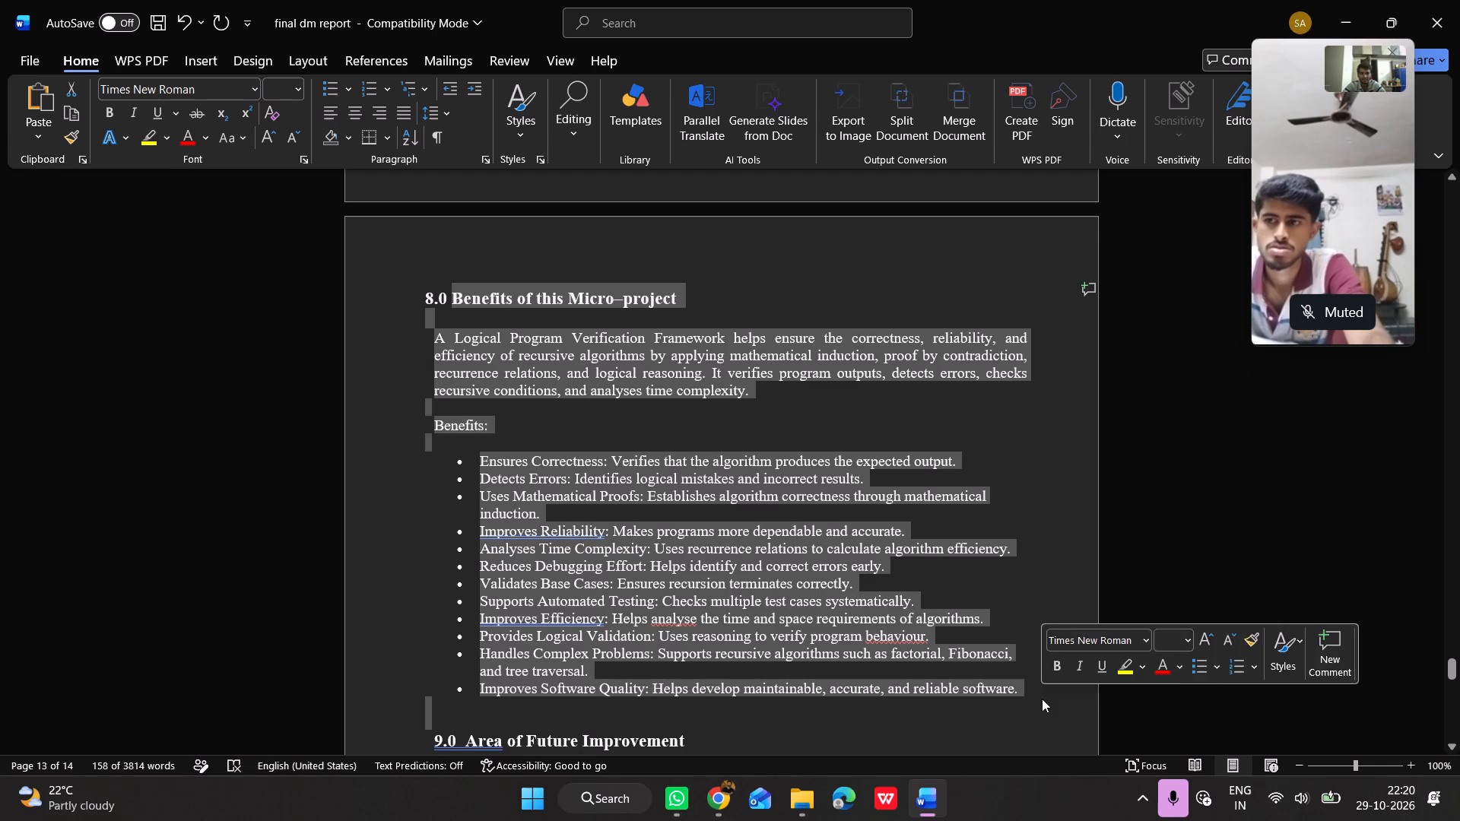
key("ctrl+x")
Delete the leftover heading number 8.0 above the 9.0 Area of Future Improvement heading.
scroll(872, 543, "up", 2)
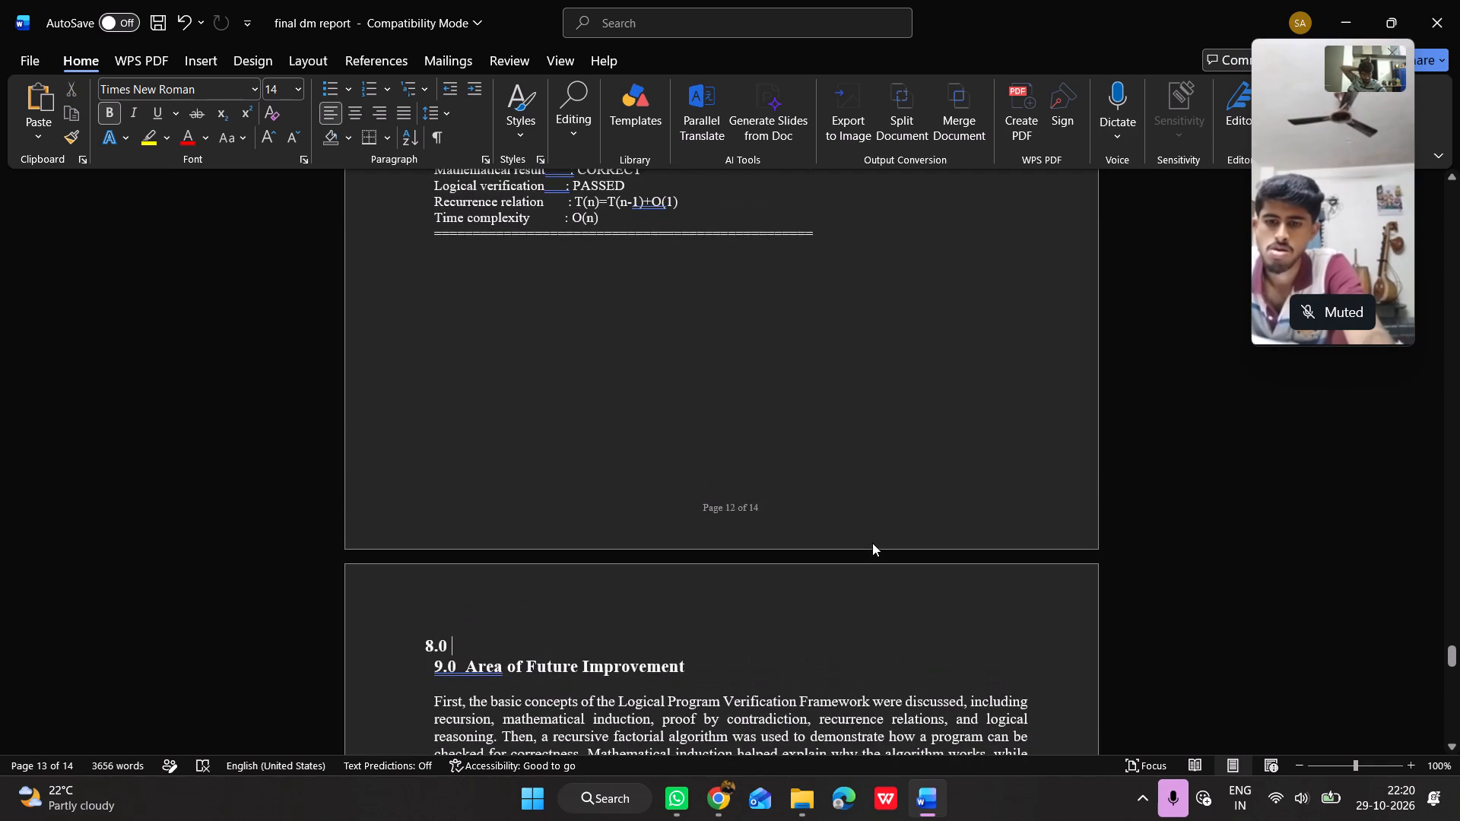
key("BackSpace")
key("BackSpace")
key("BackSpace")
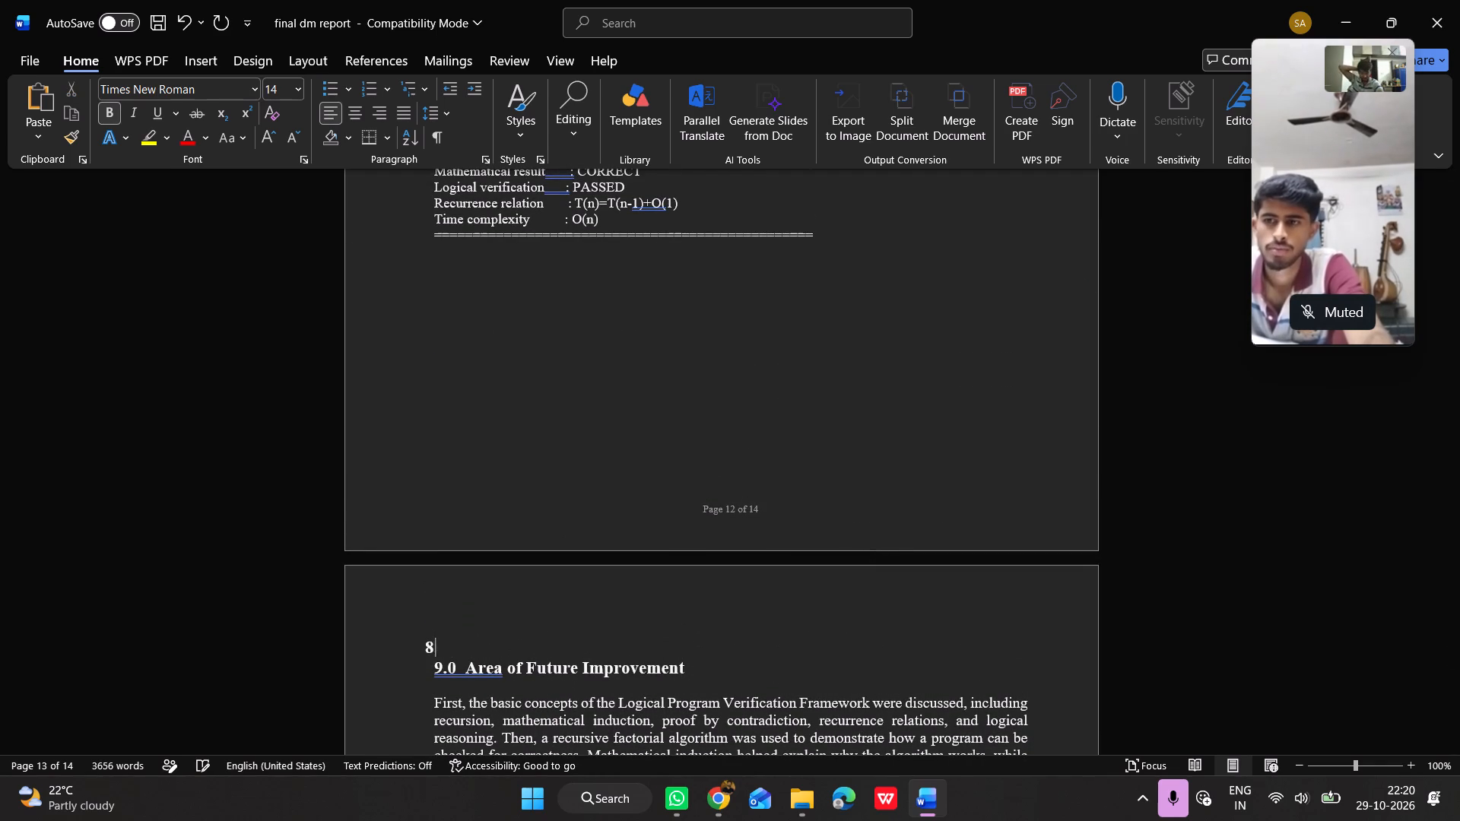
key("BackSpace")
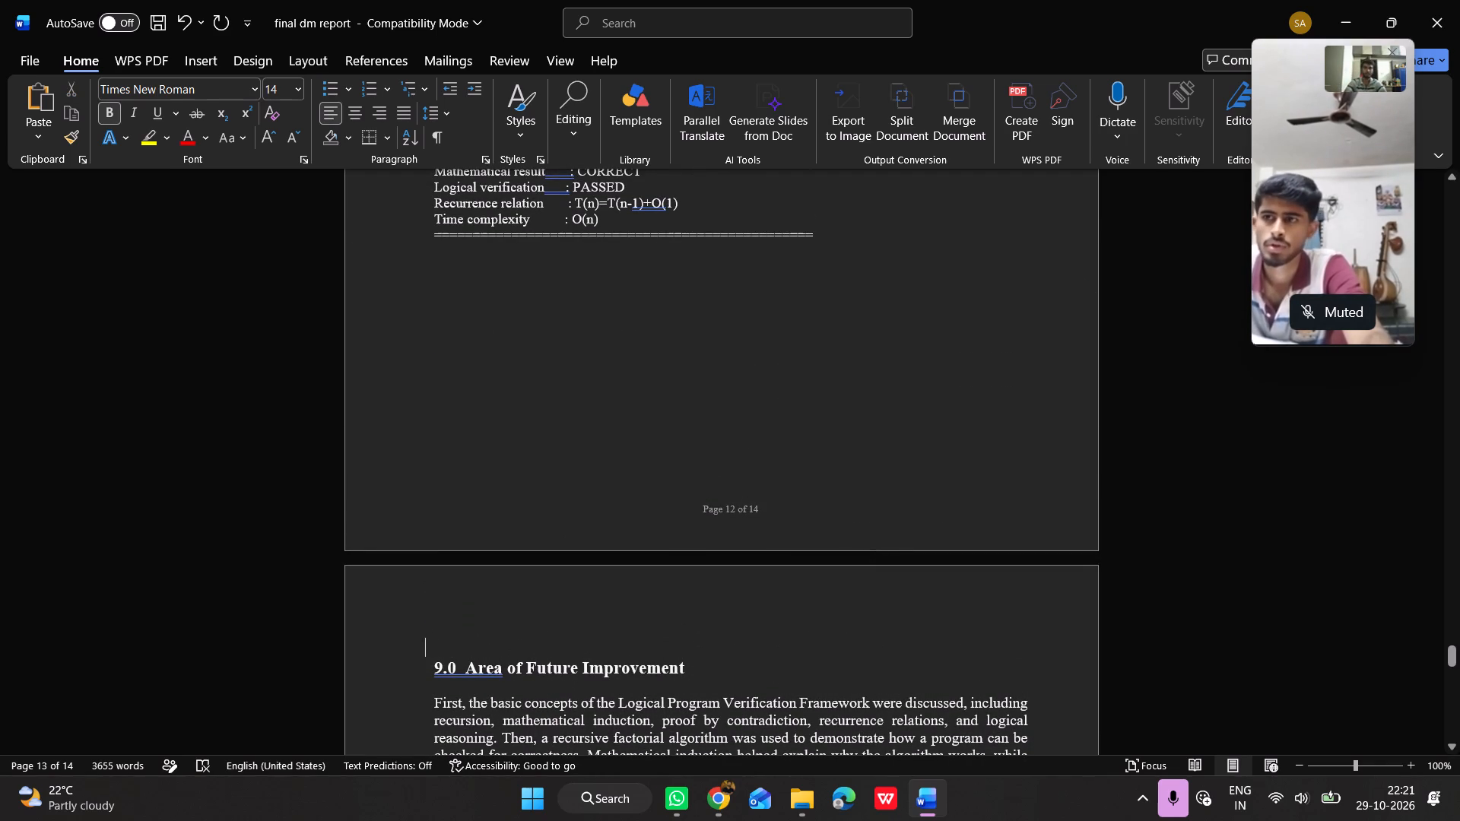
Paste the cut Benefits section below the closing line of the Final Project Result block, after new blank lines.
left_click(821, 239)
key("Return")
key("Return")
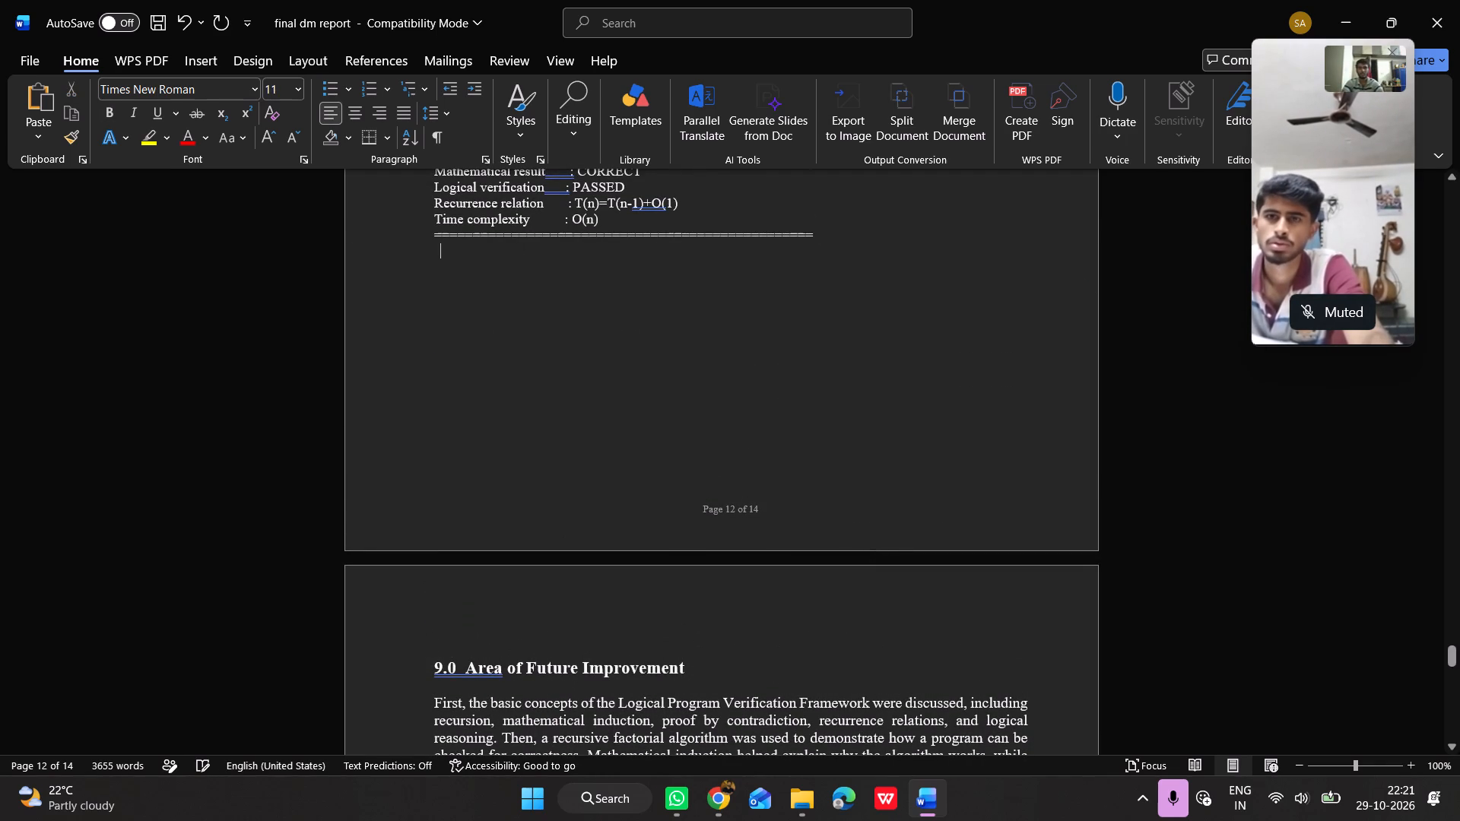
key("Return")
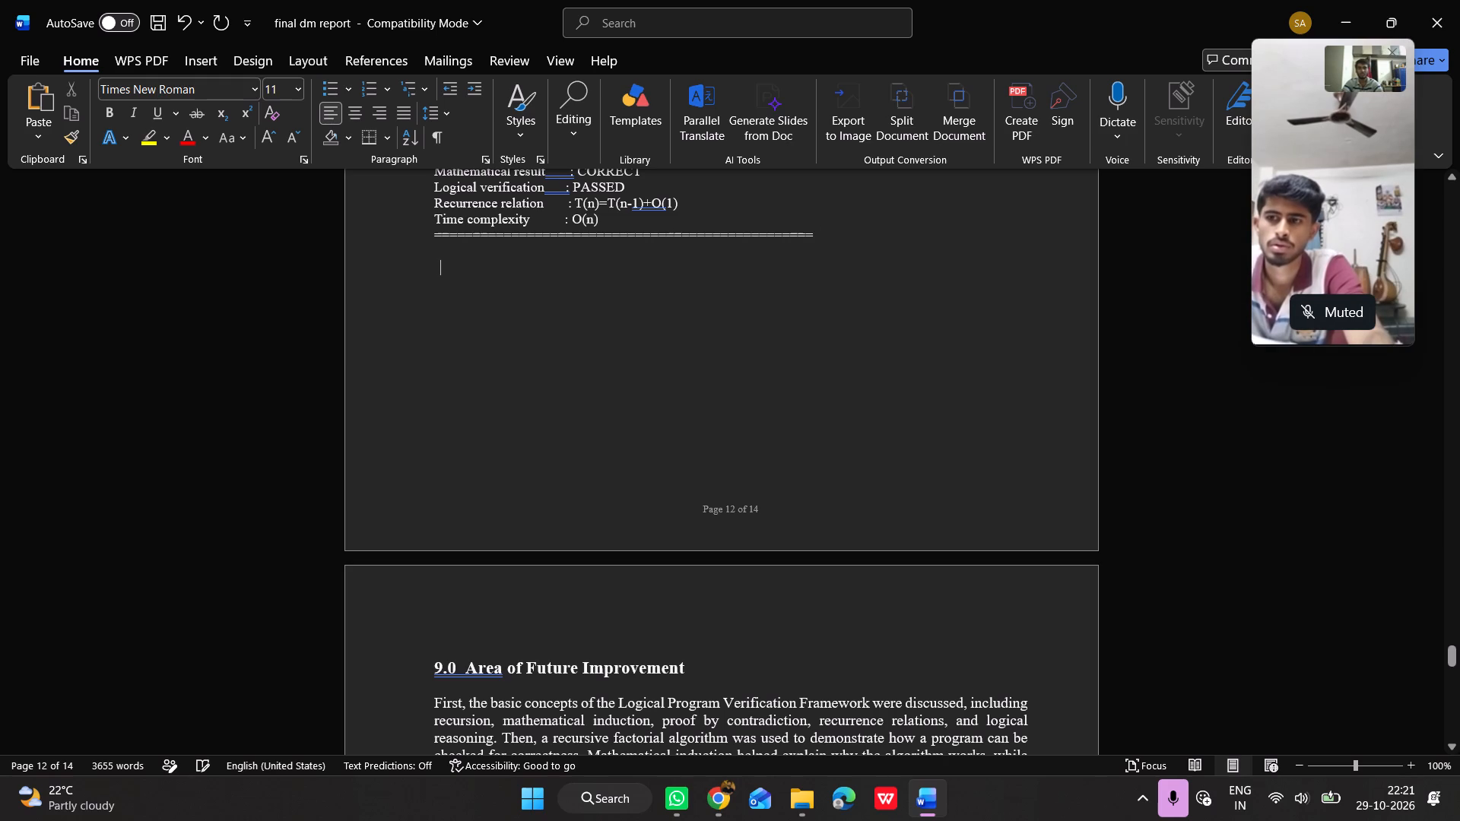
key("ctrl+v")
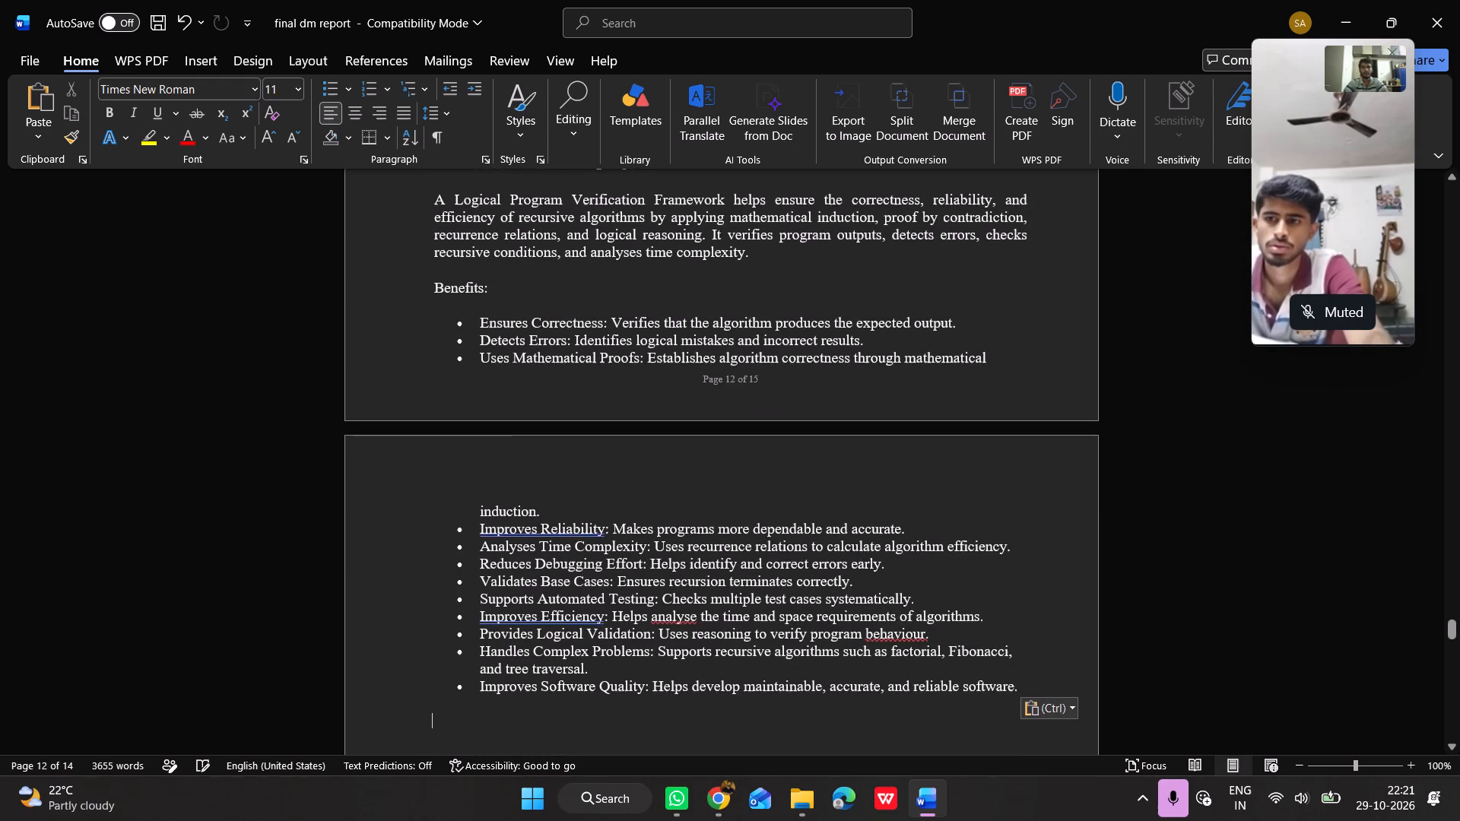
scroll(784, 358, "up", 1)
scroll(784, 358, "down", 1)
scroll(784, 358, "up", 1)
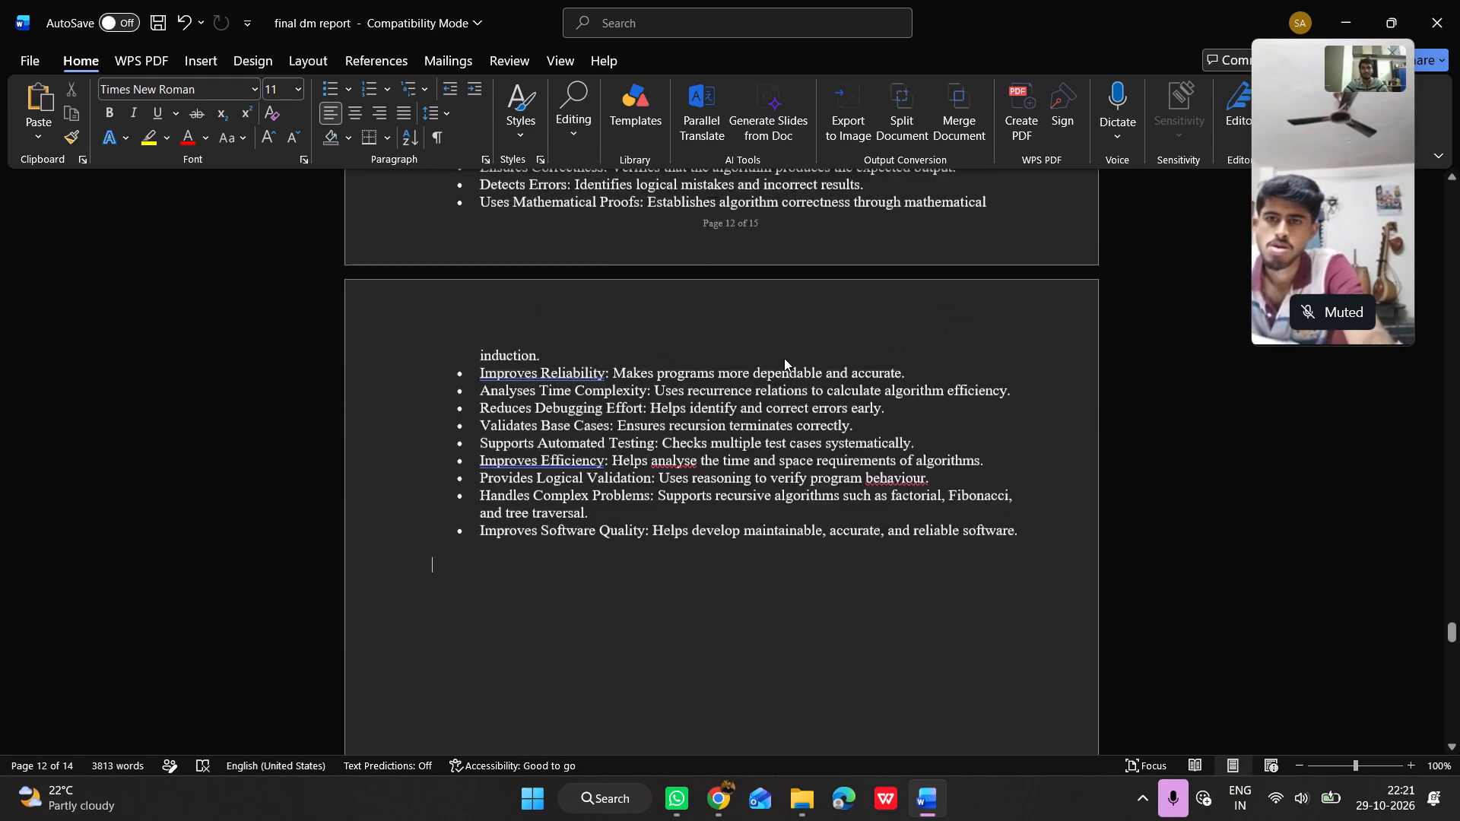
scroll(784, 358, "up", 1)
Delete backwards from the start of the 9.0 Area of Future Improvement heading to remove its indent and the blank lines before it.
scroll(784, 358, "down", 5)
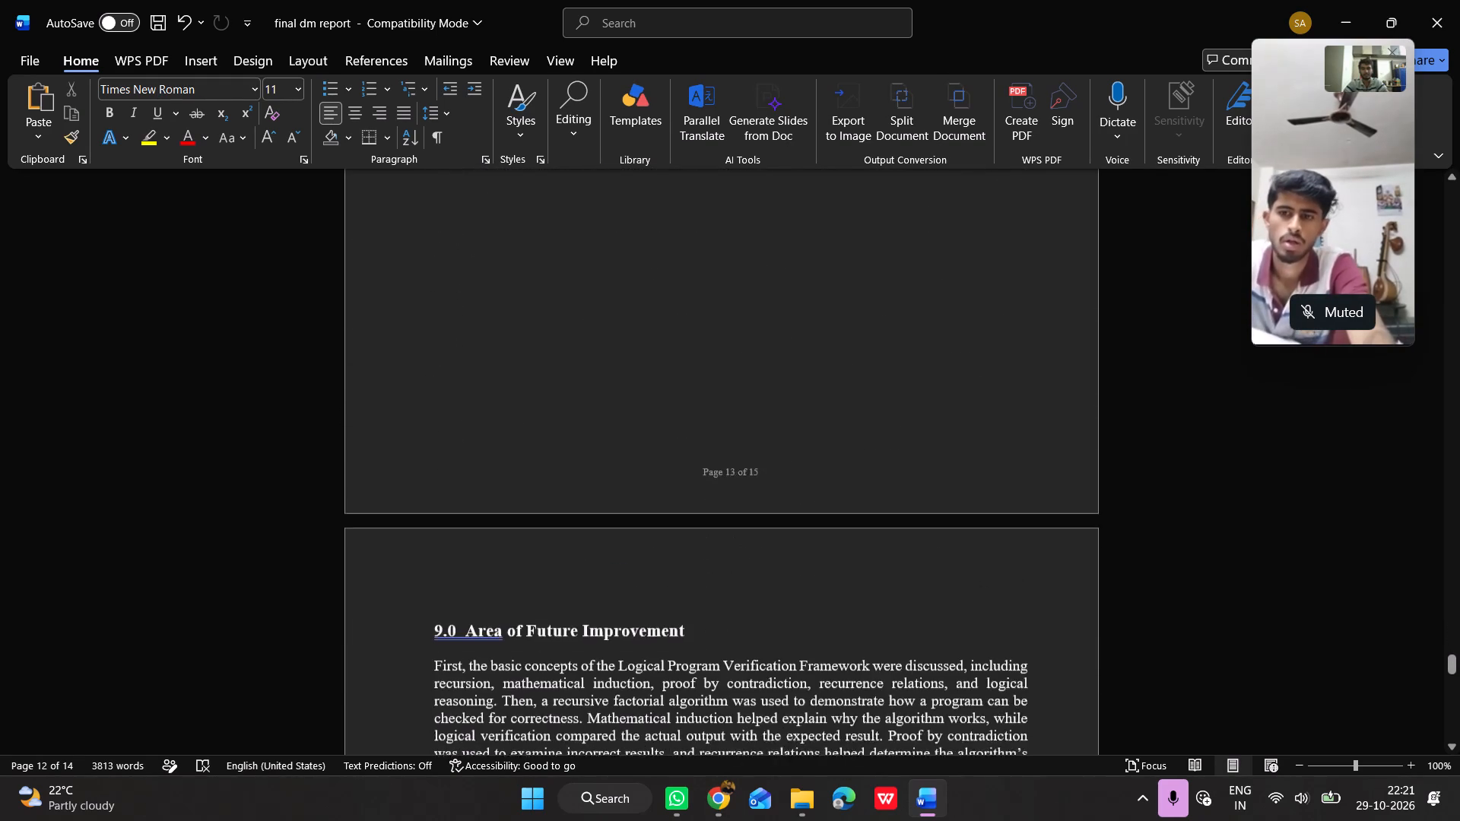
scroll(784, 358, "down", 1)
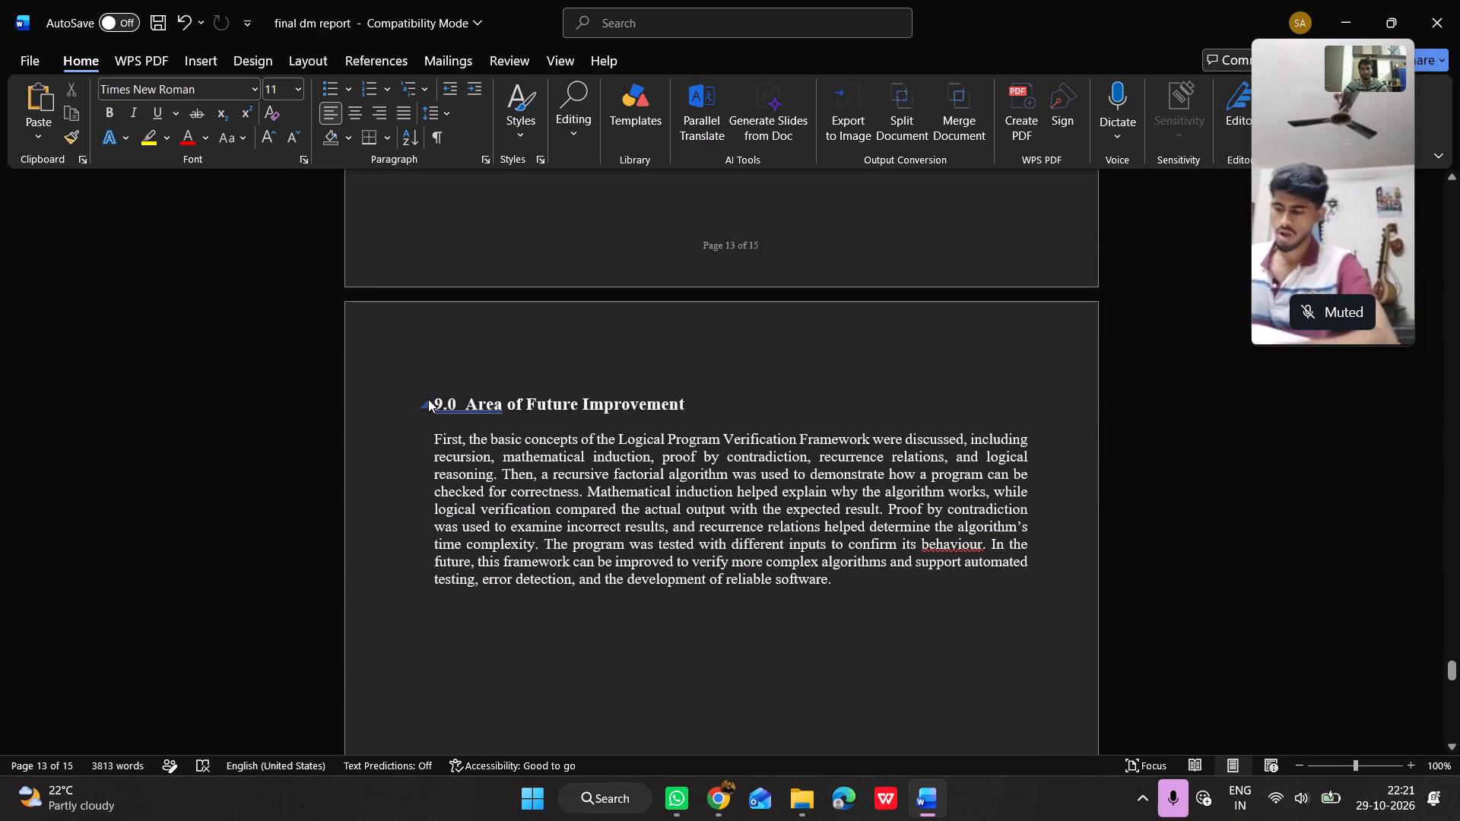
left_click(436, 402)
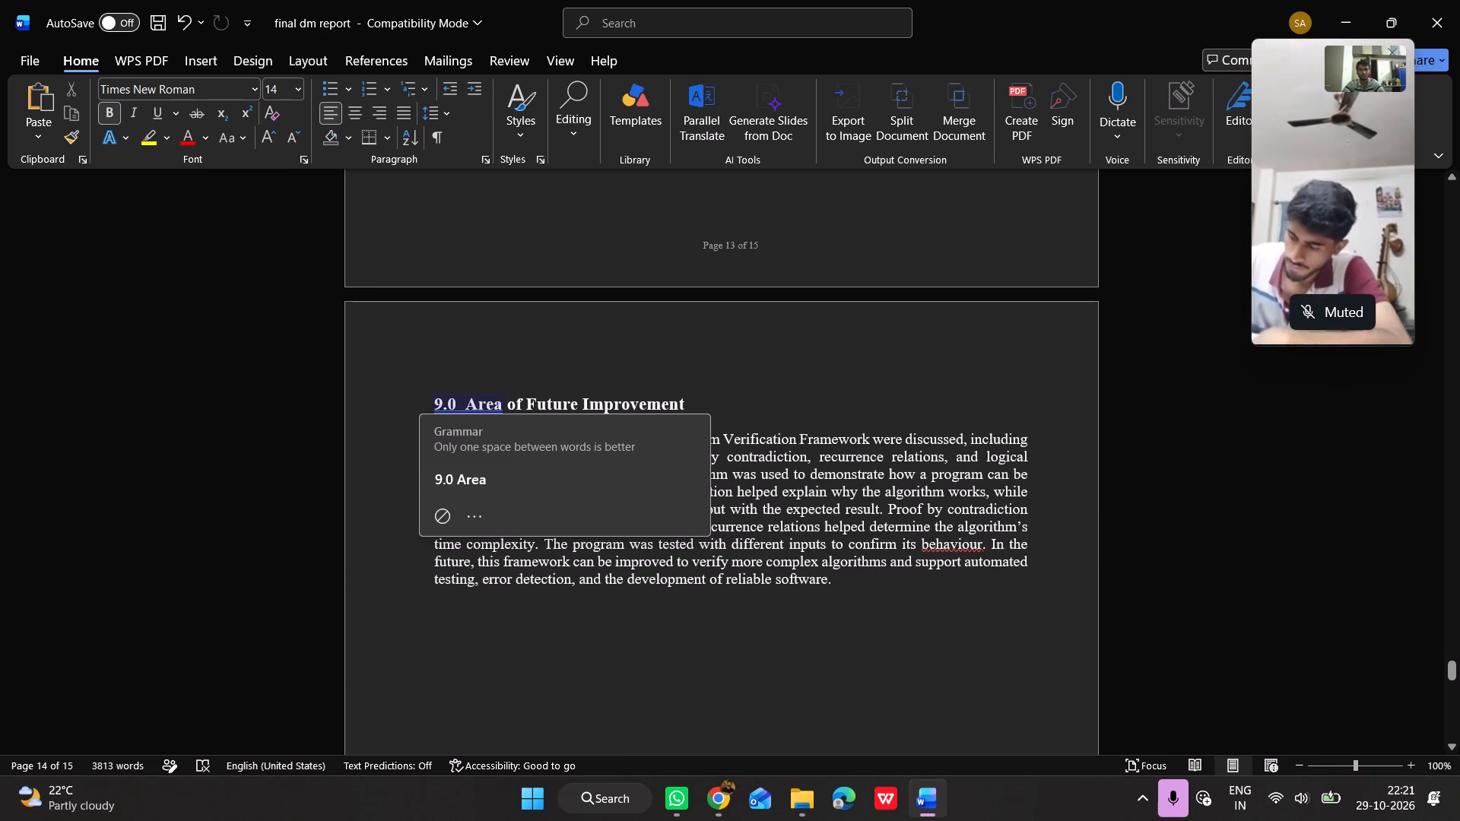
key("BackSpace")
key("BackSpace")
key("BackSpace")
key("BackSpace")
key("BackSpace")
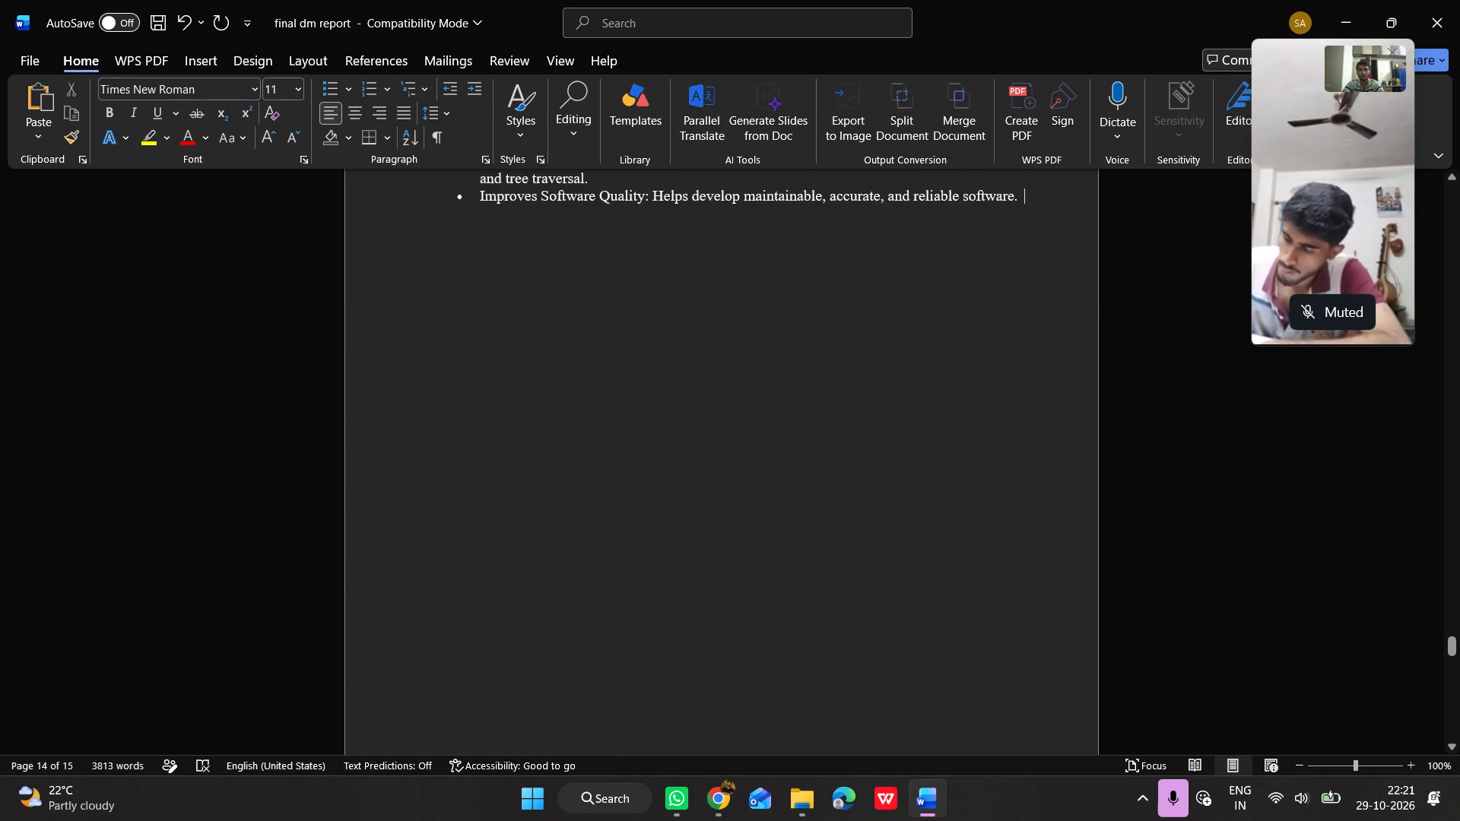
Move the 9.0 Area of Future Improvement heading and its paragraph below the Improves Software Quality bullet, separated by a blank line.
scroll(587, 357, "down", 3)
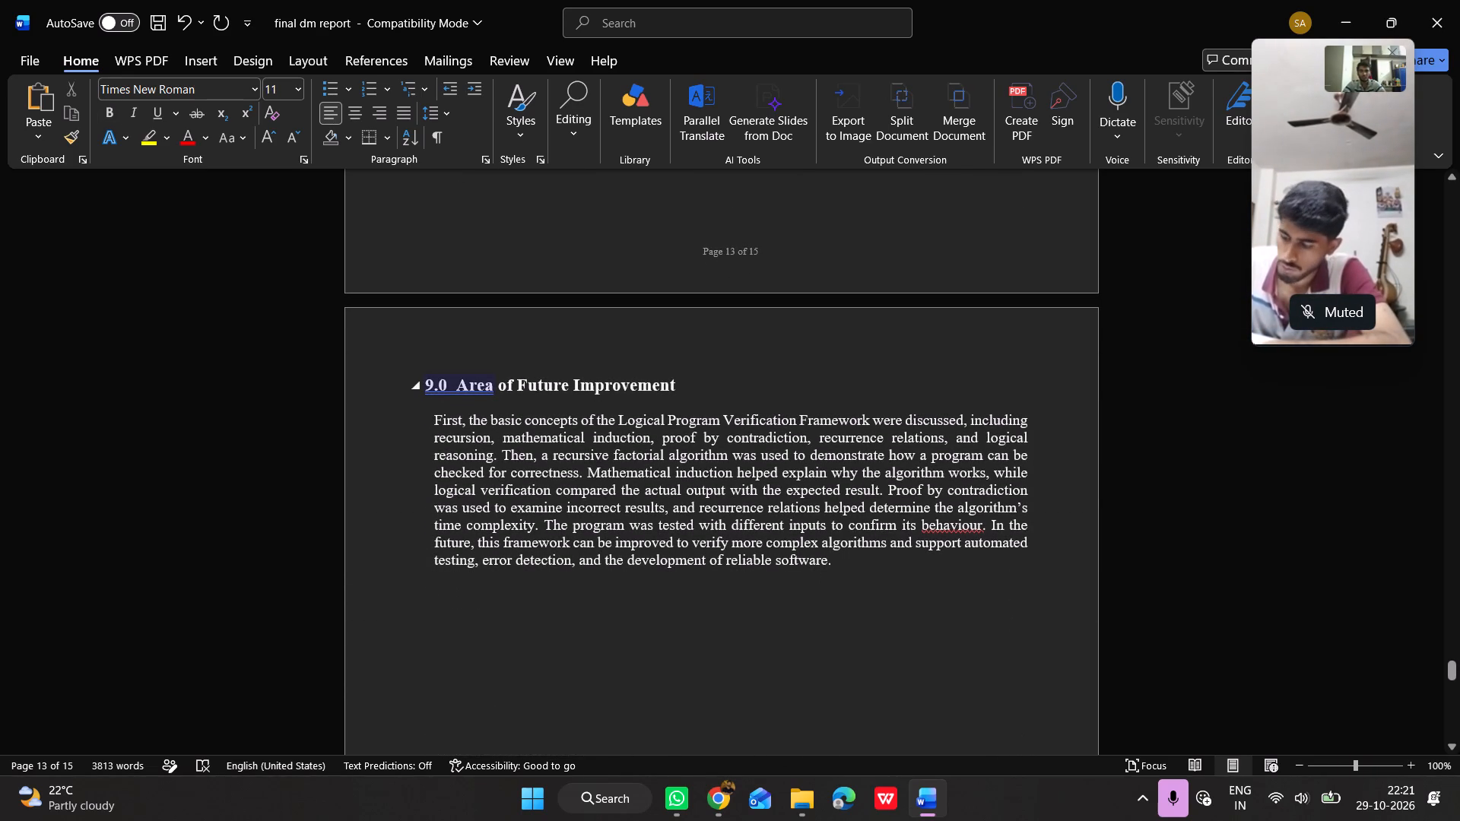
left_click_drag(427, 382, 735, 527)
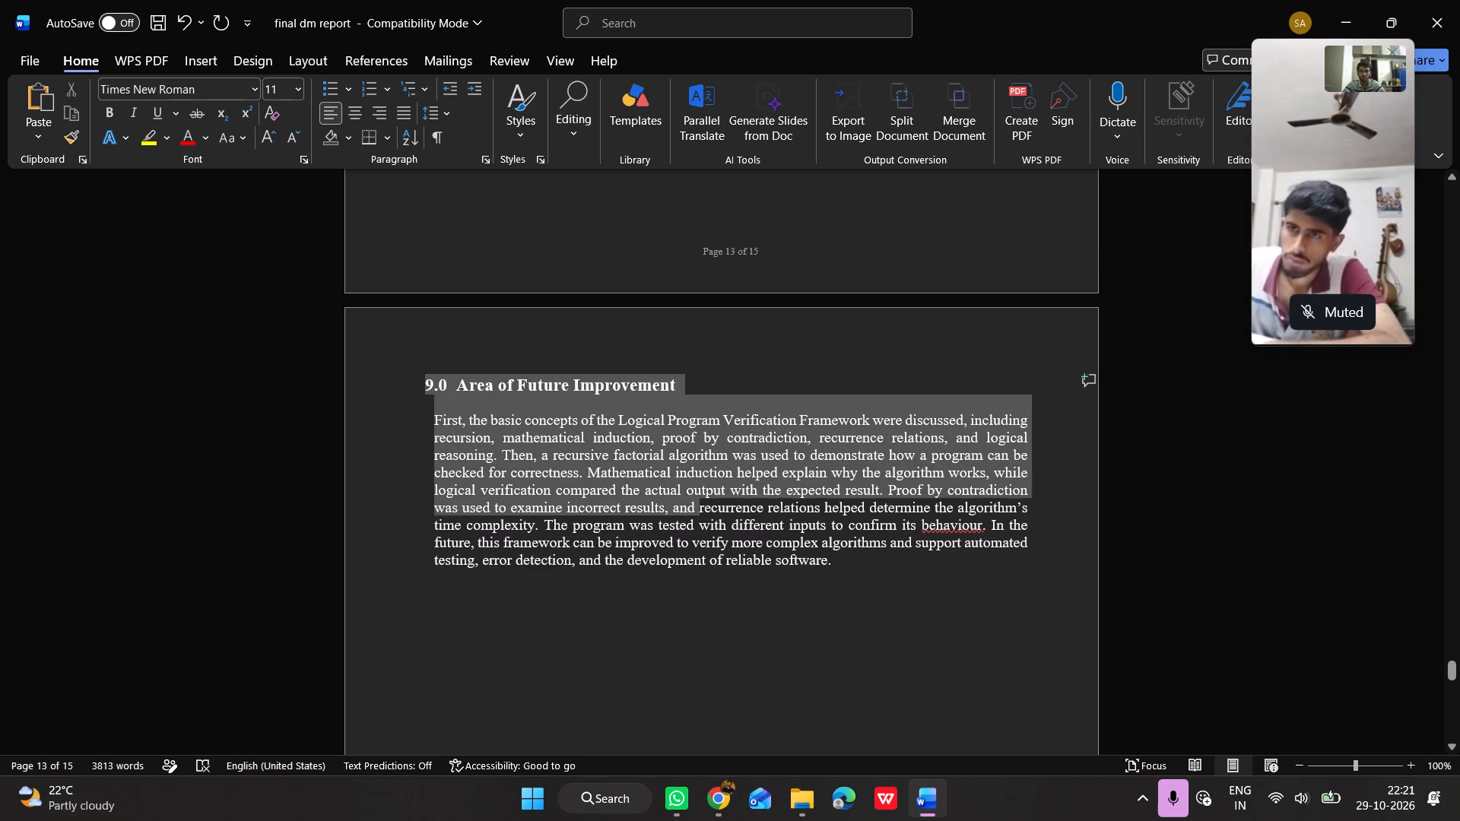
left_click_drag(735, 527, 835, 560)
key("ctrl+c")
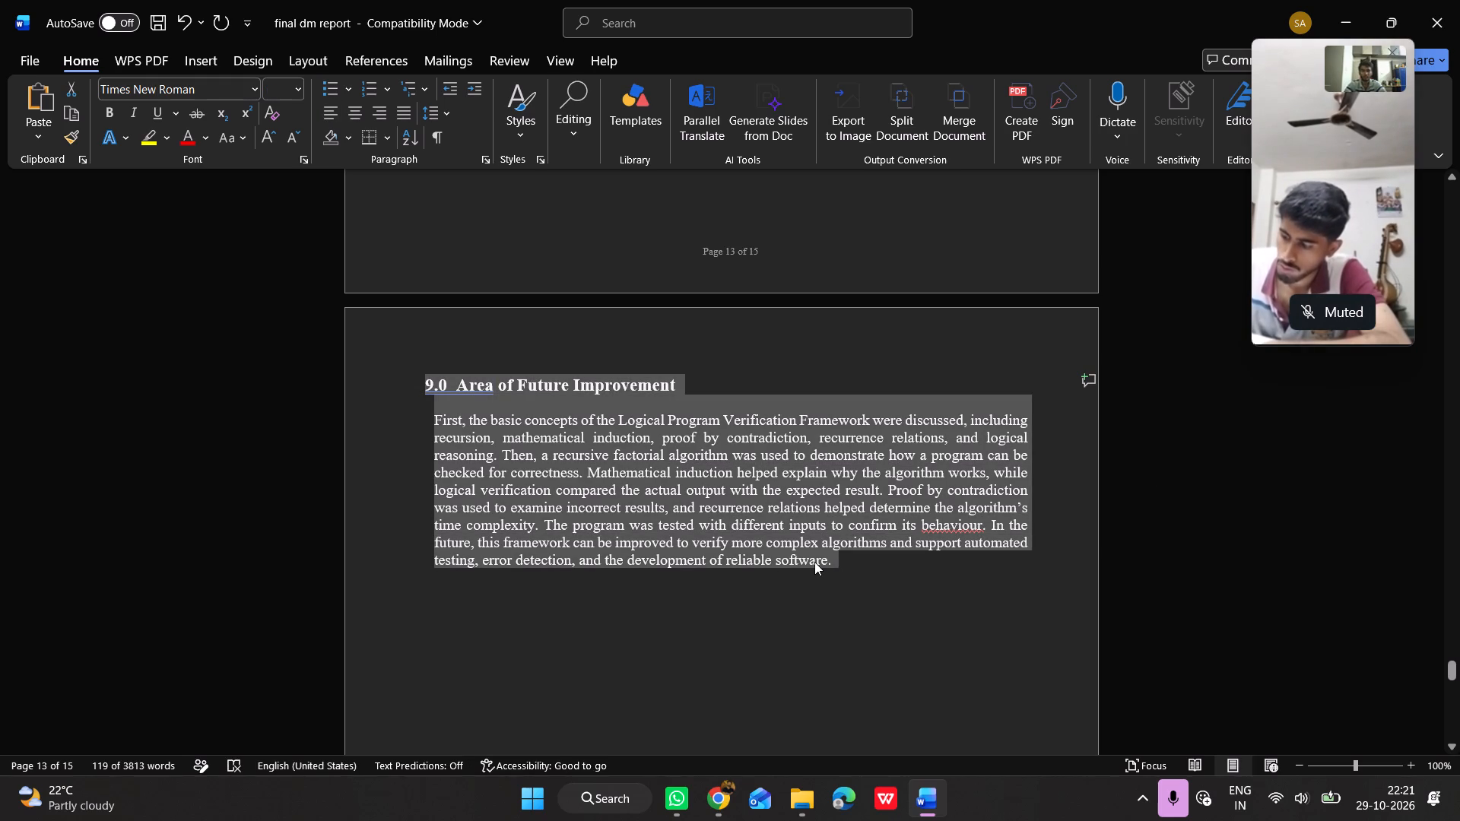
key("ctrl+x")
scroll(806, 510, "up", 3)
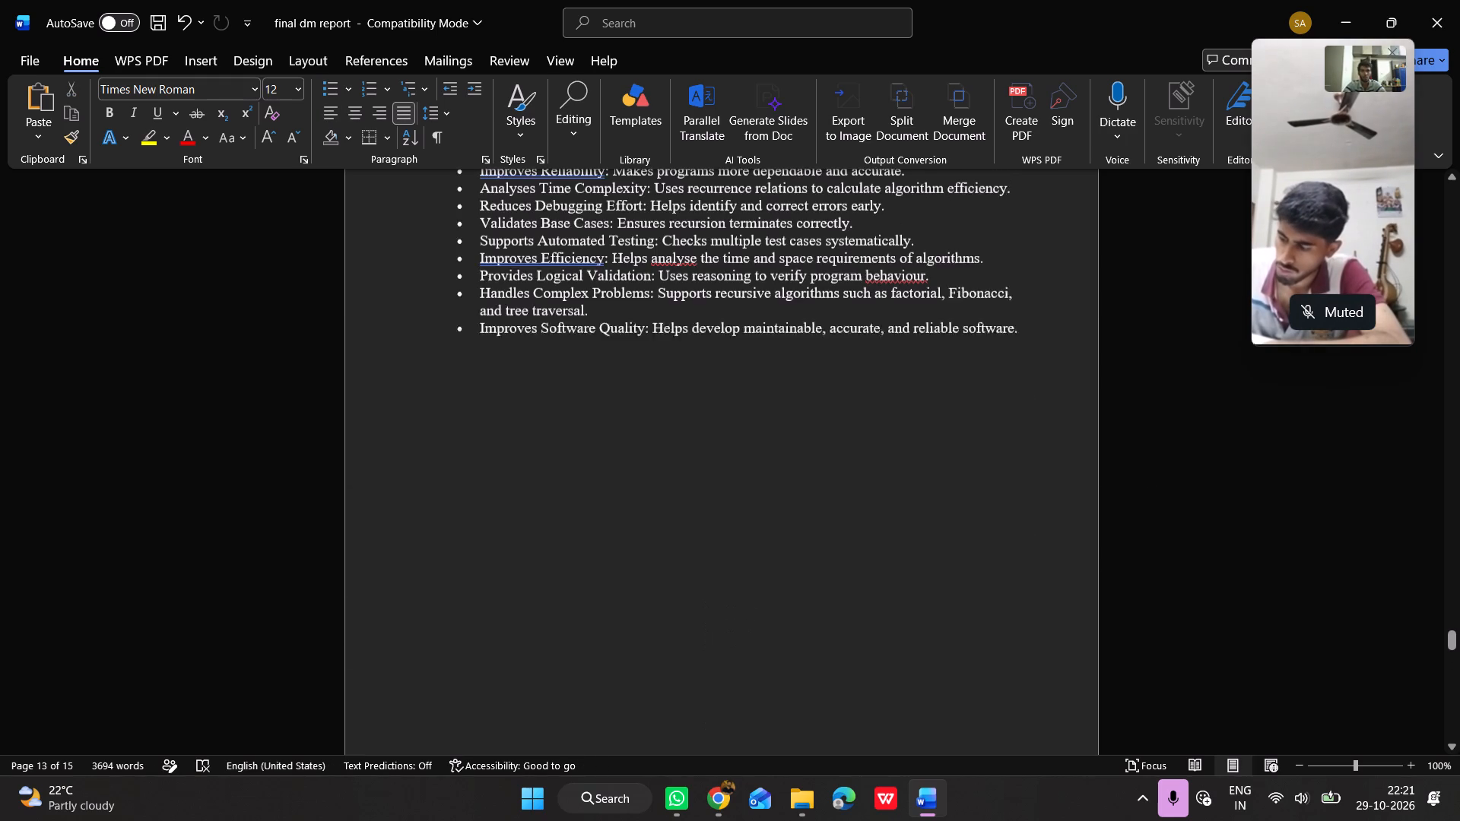
left_click(1062, 367)
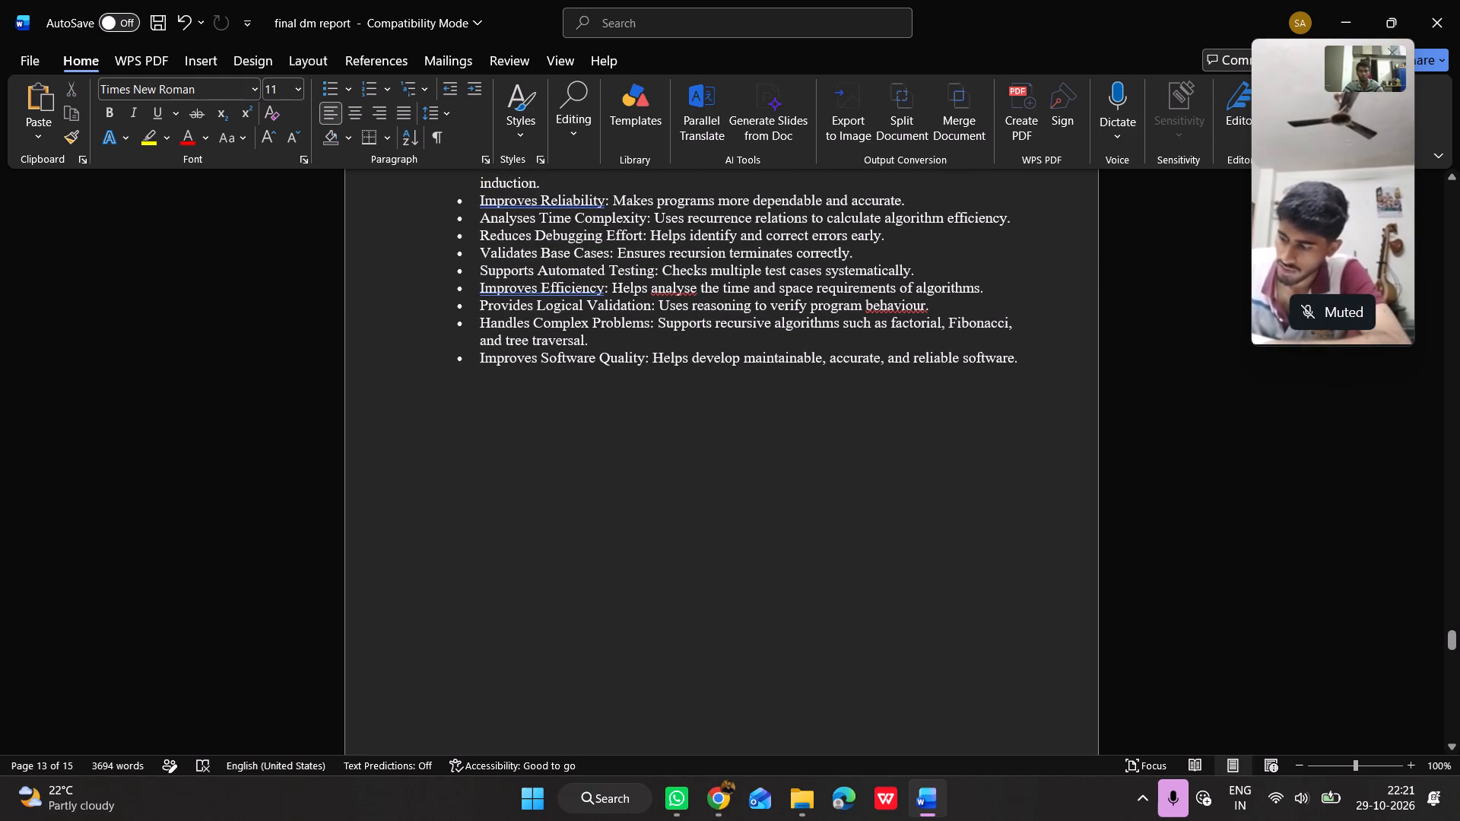
key("Return")
key("Return")
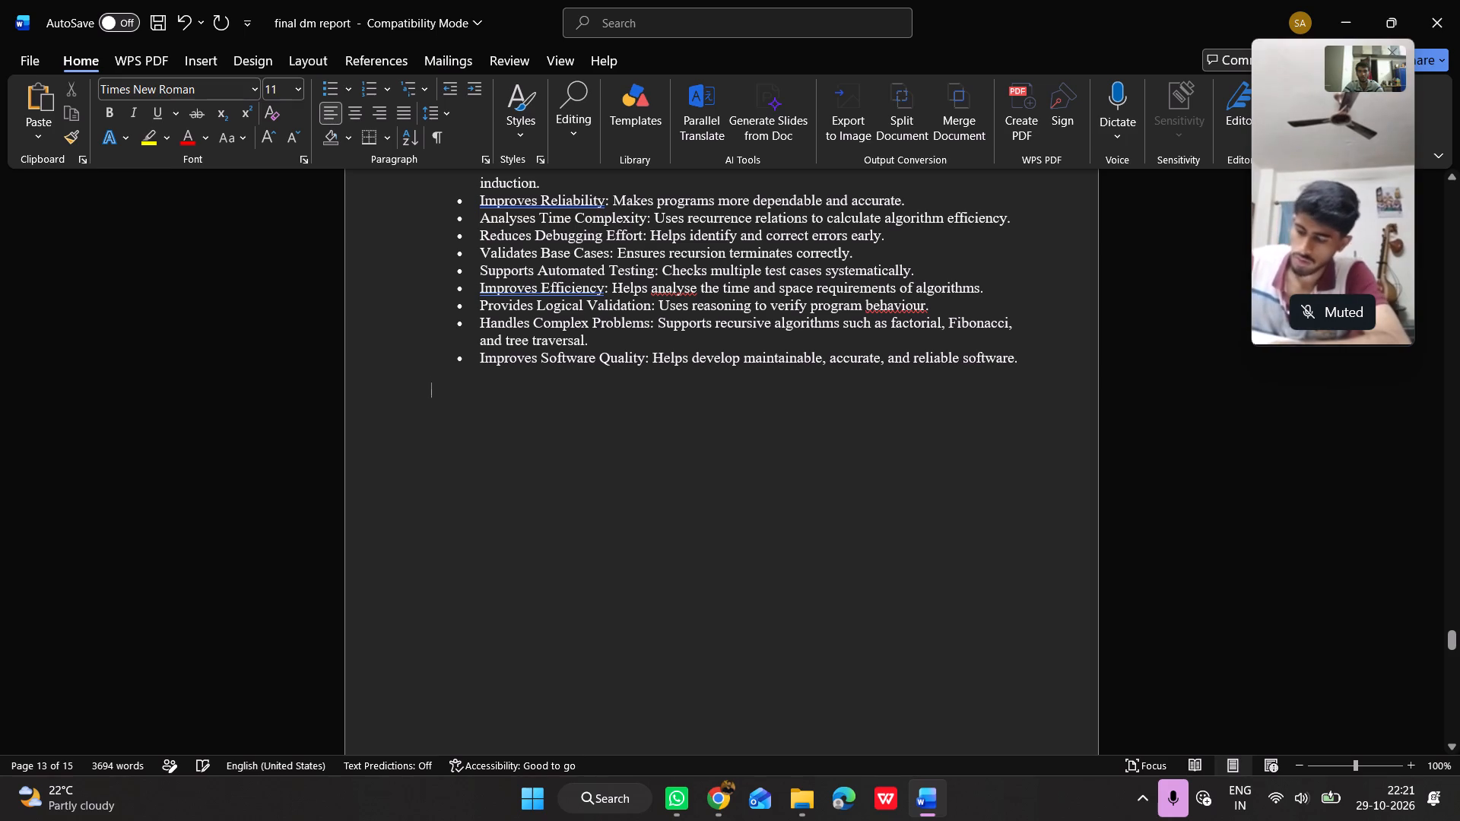
key("ctrl+v")
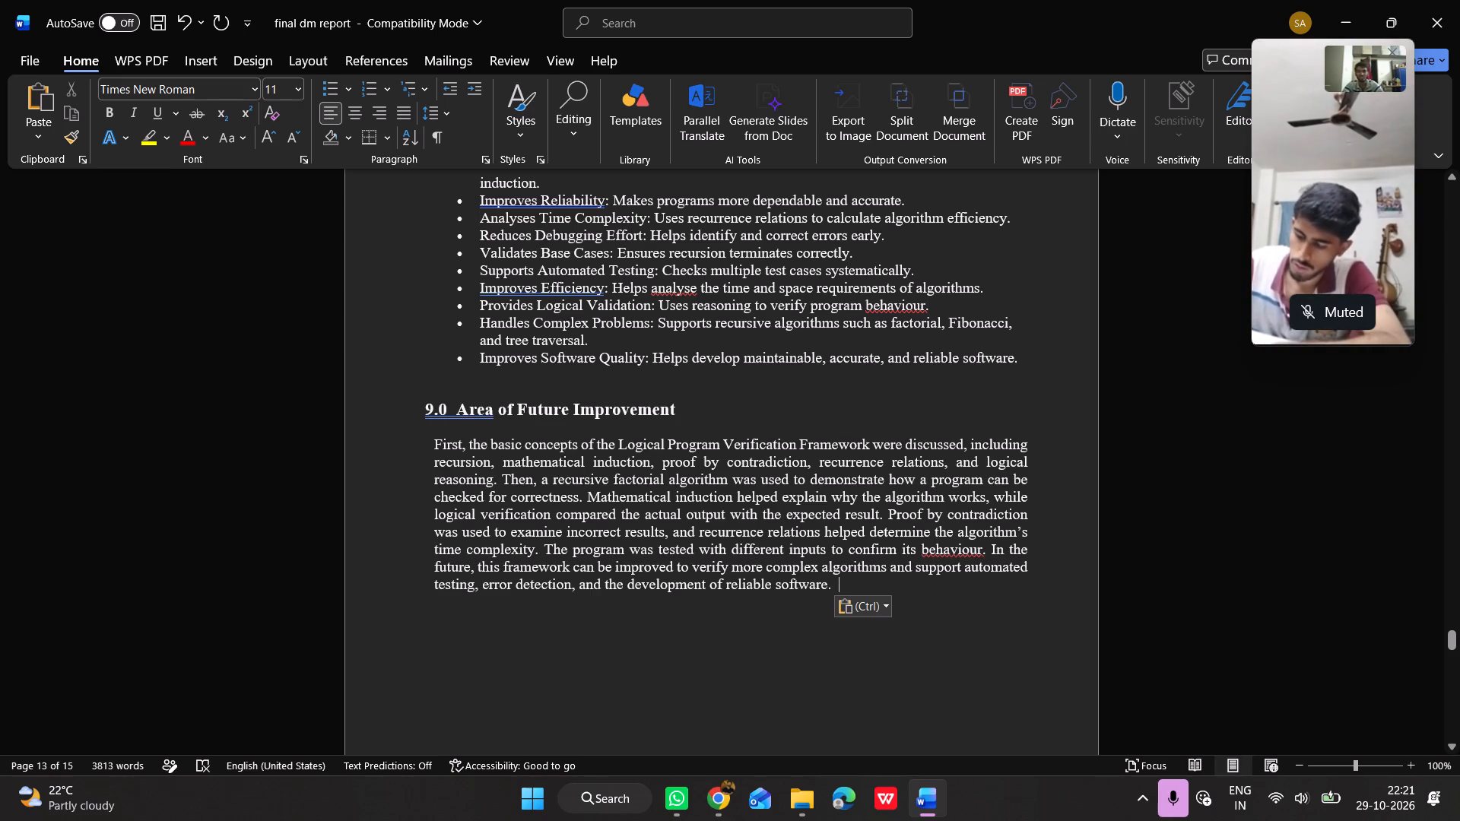
scroll(787, 455, "up", 4)
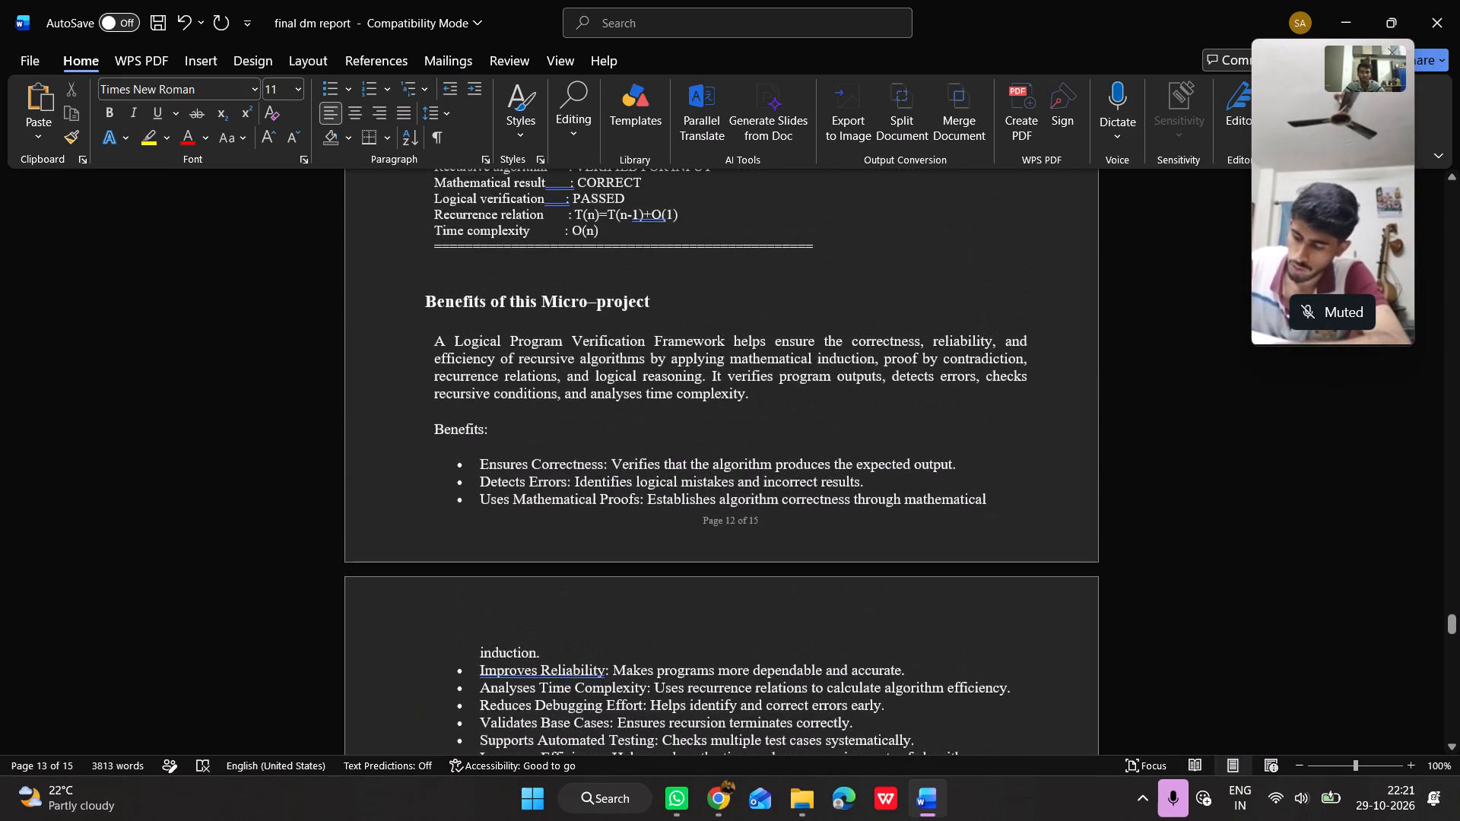
scroll(787, 455, "down", 5)
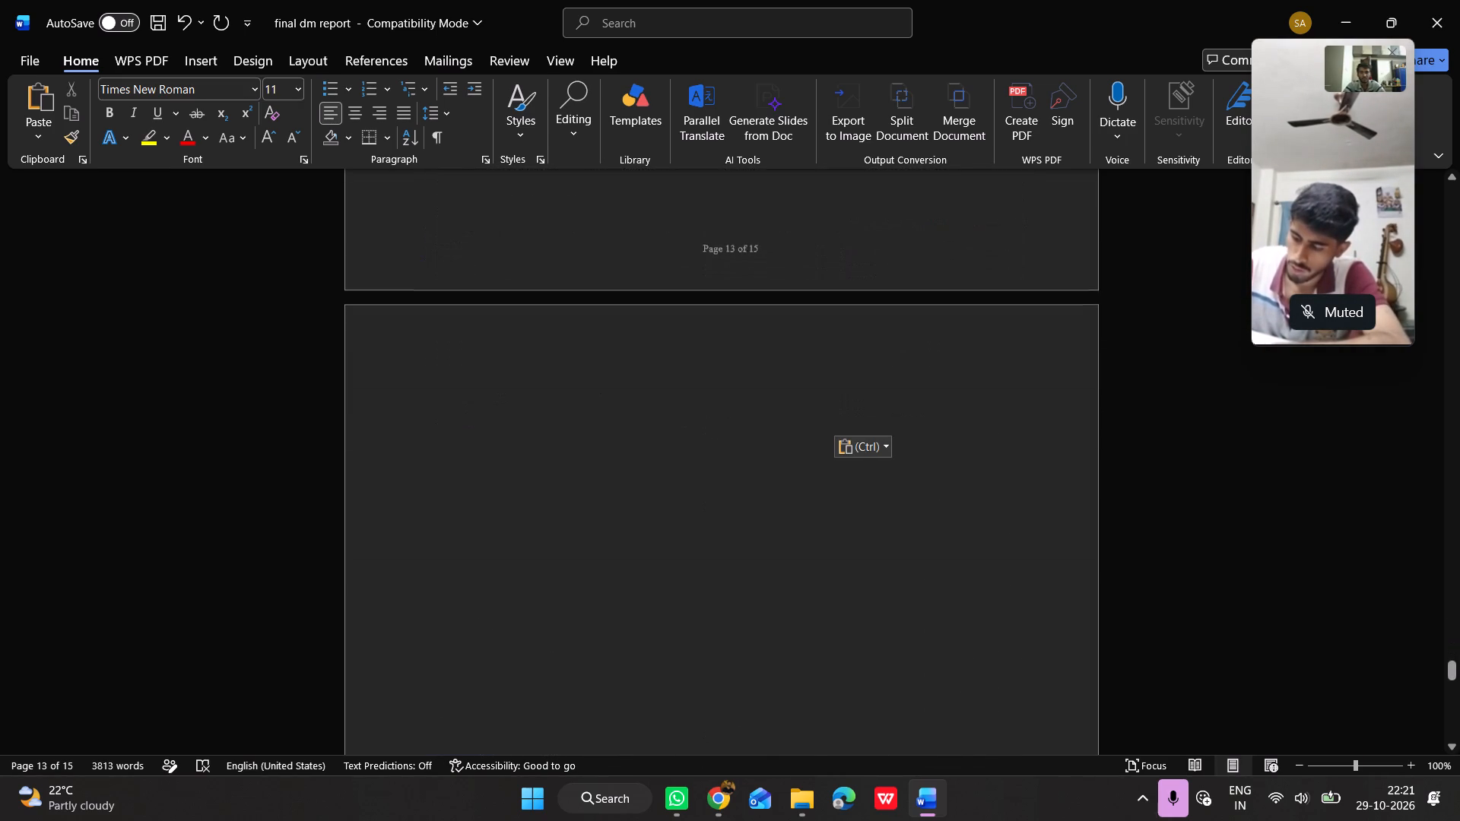
Delete the empty page between the 9.0 Area of Future Improvement section and the 10.0 References heading.
scroll(787, 455, "down", 4)
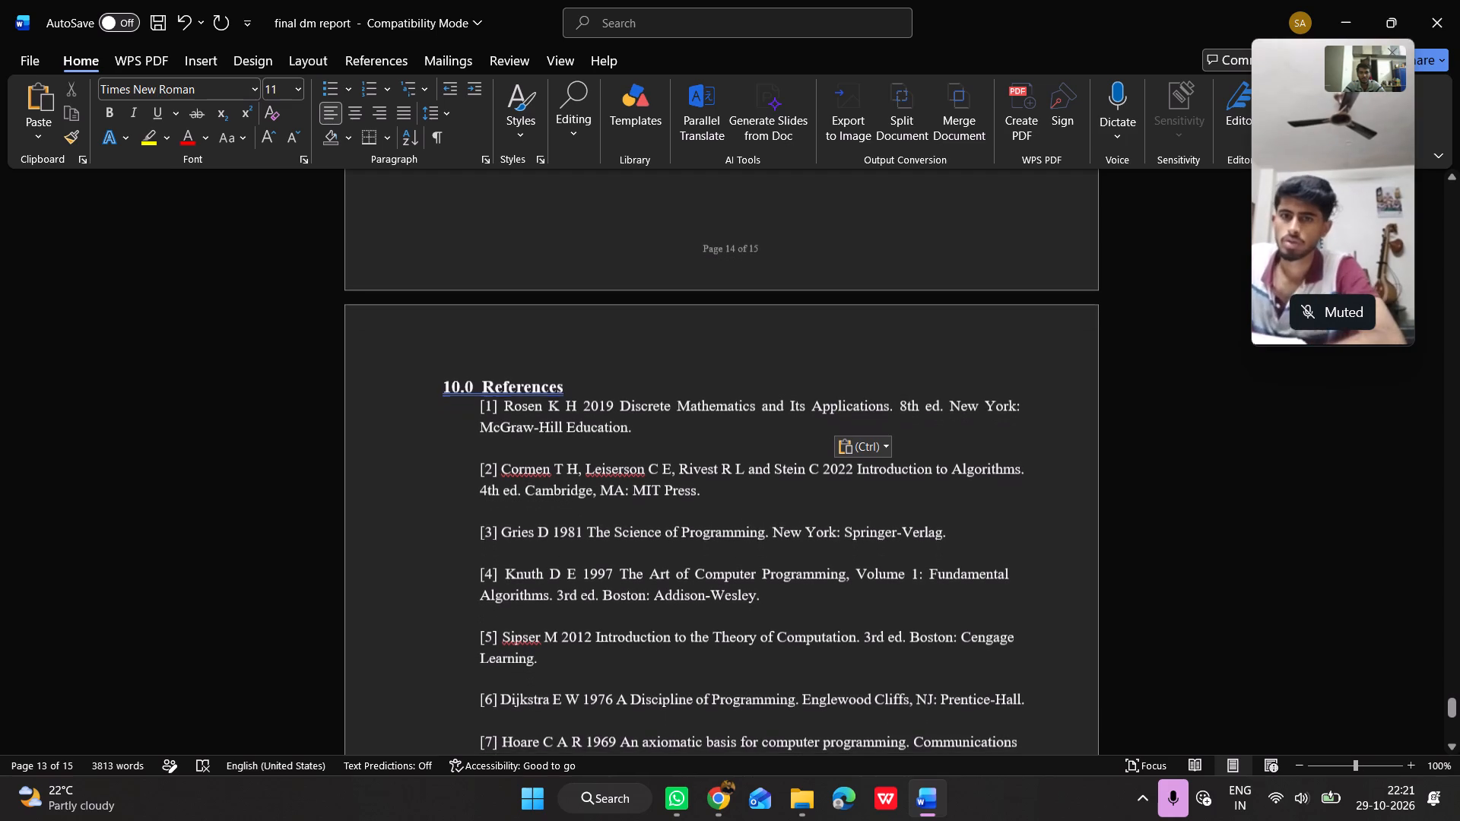
scroll(495, 371, "down", 1)
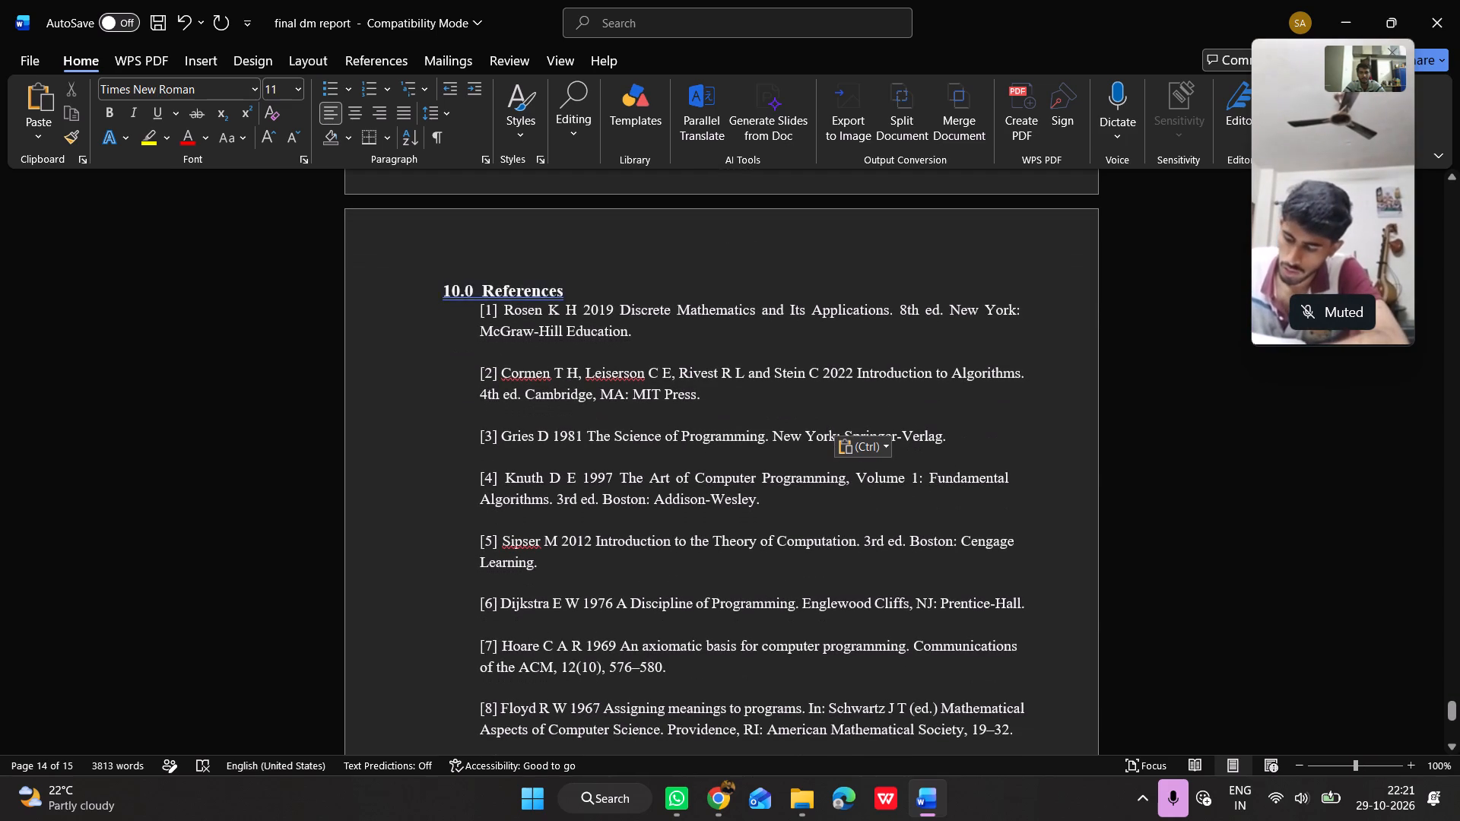
scroll(452, 427, "up", 6)
scroll(568, 636, "down", 1)
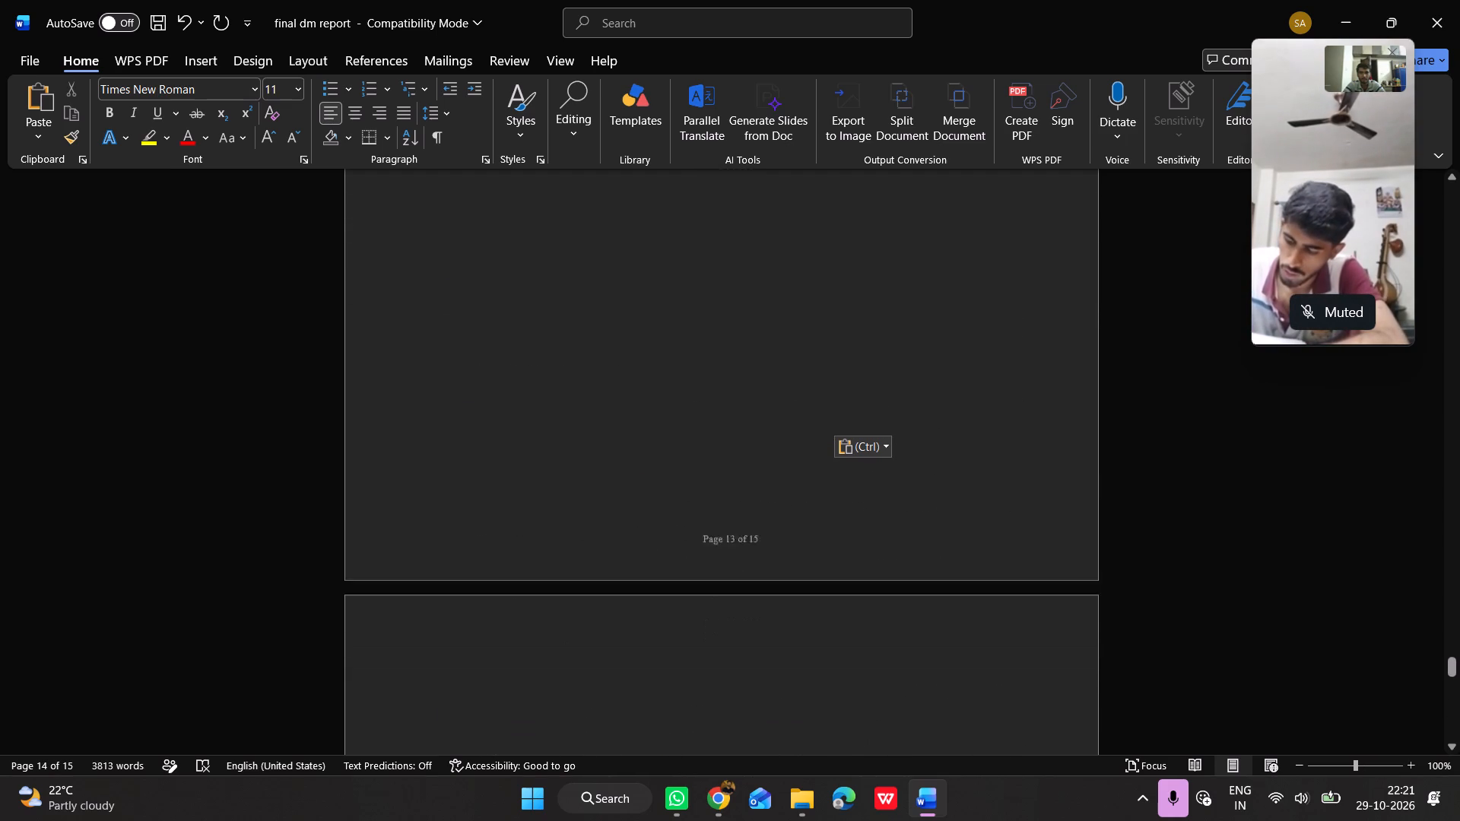
scroll(568, 636, "down", 1)
left_click(568, 636)
key("Delete")
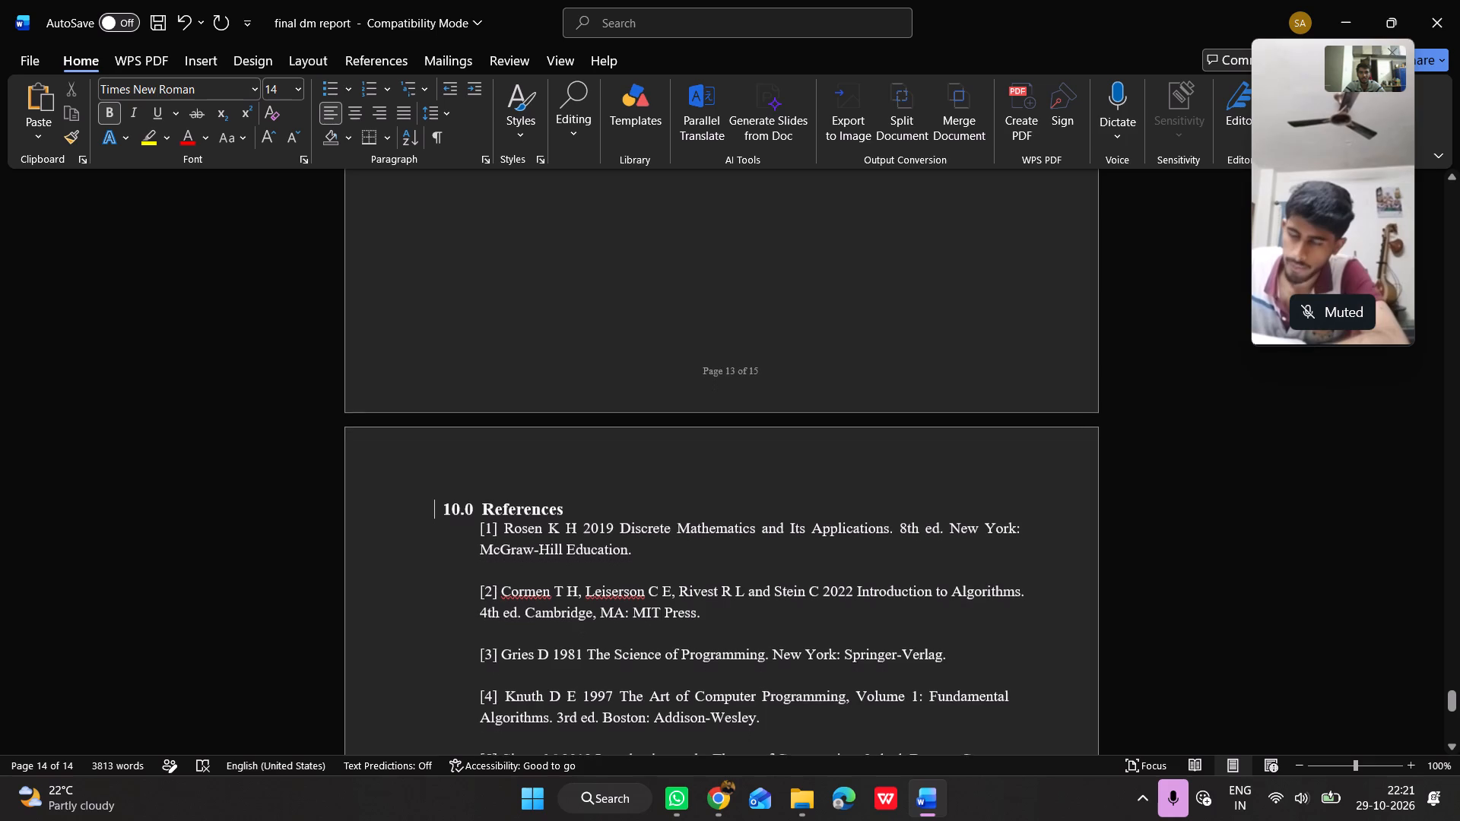
Move the 10.0 References heading and its eight entries to a new line below the 9.0 Area of Future Improvement paragraph.
scroll(487, 555, "down", 1)
scroll(447, 389, "down", 1)
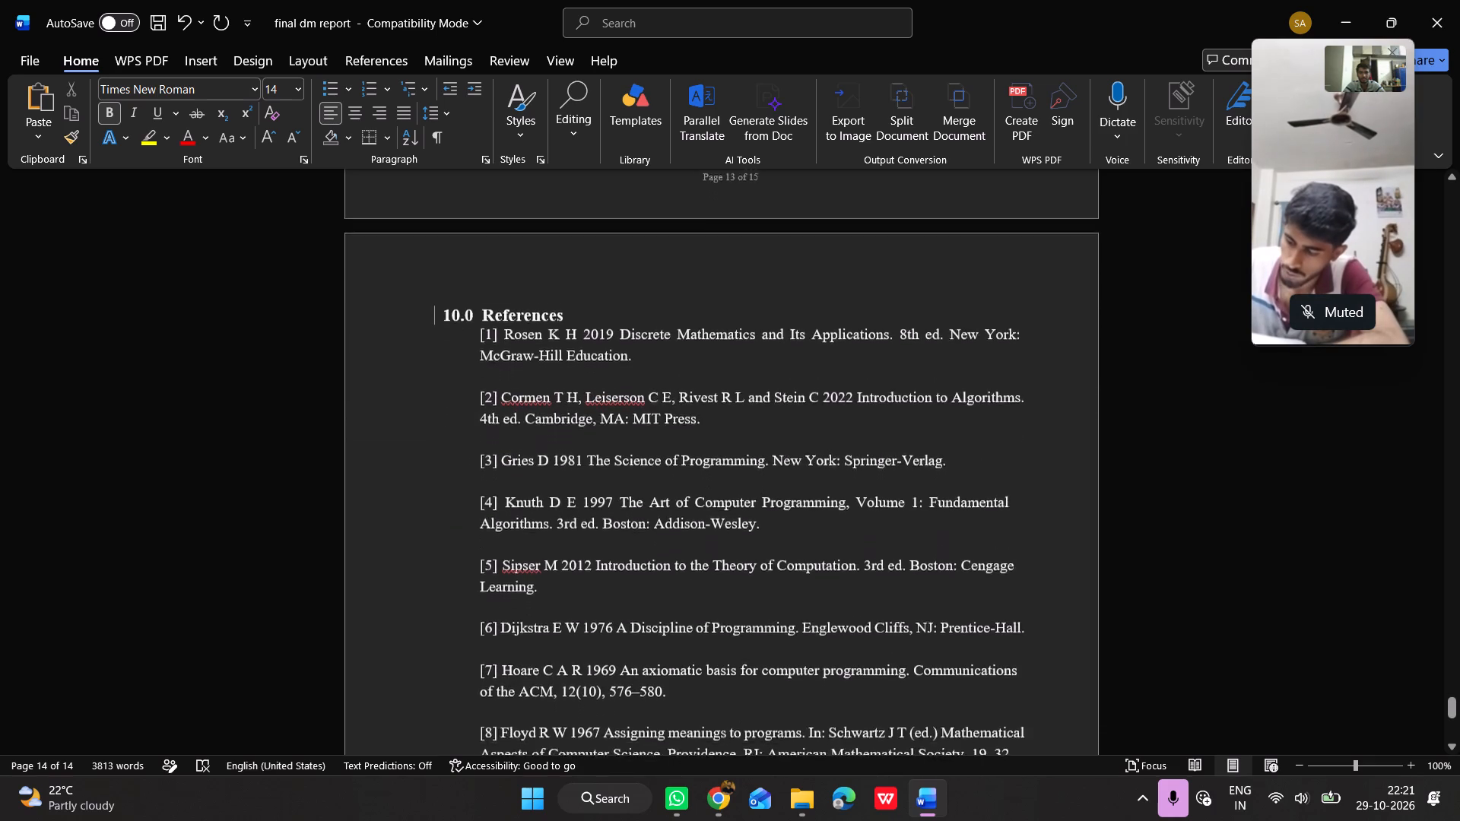
scroll(447, 389, "down", 1)
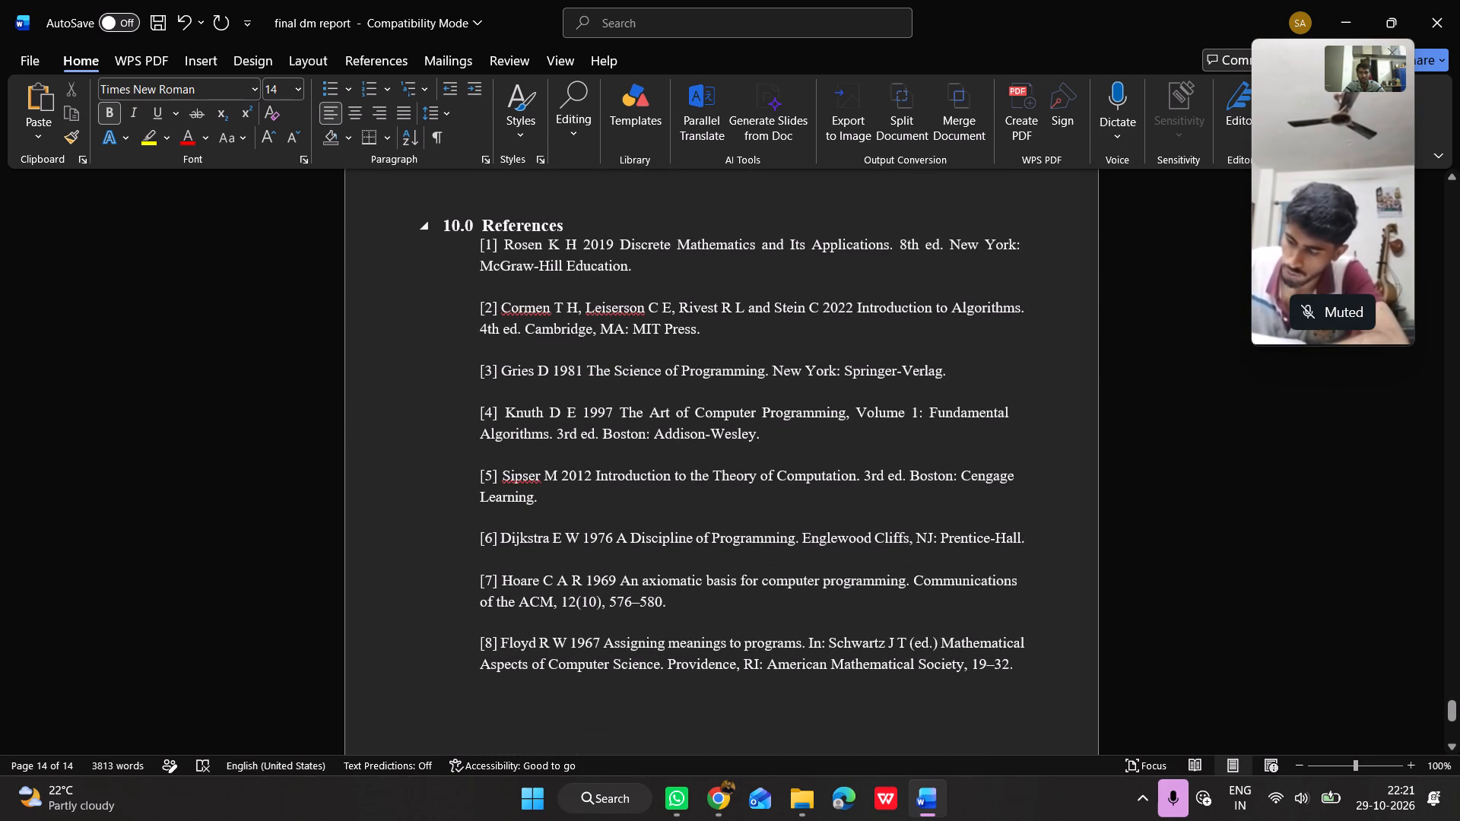
left_click_drag(440, 223, 868, 596)
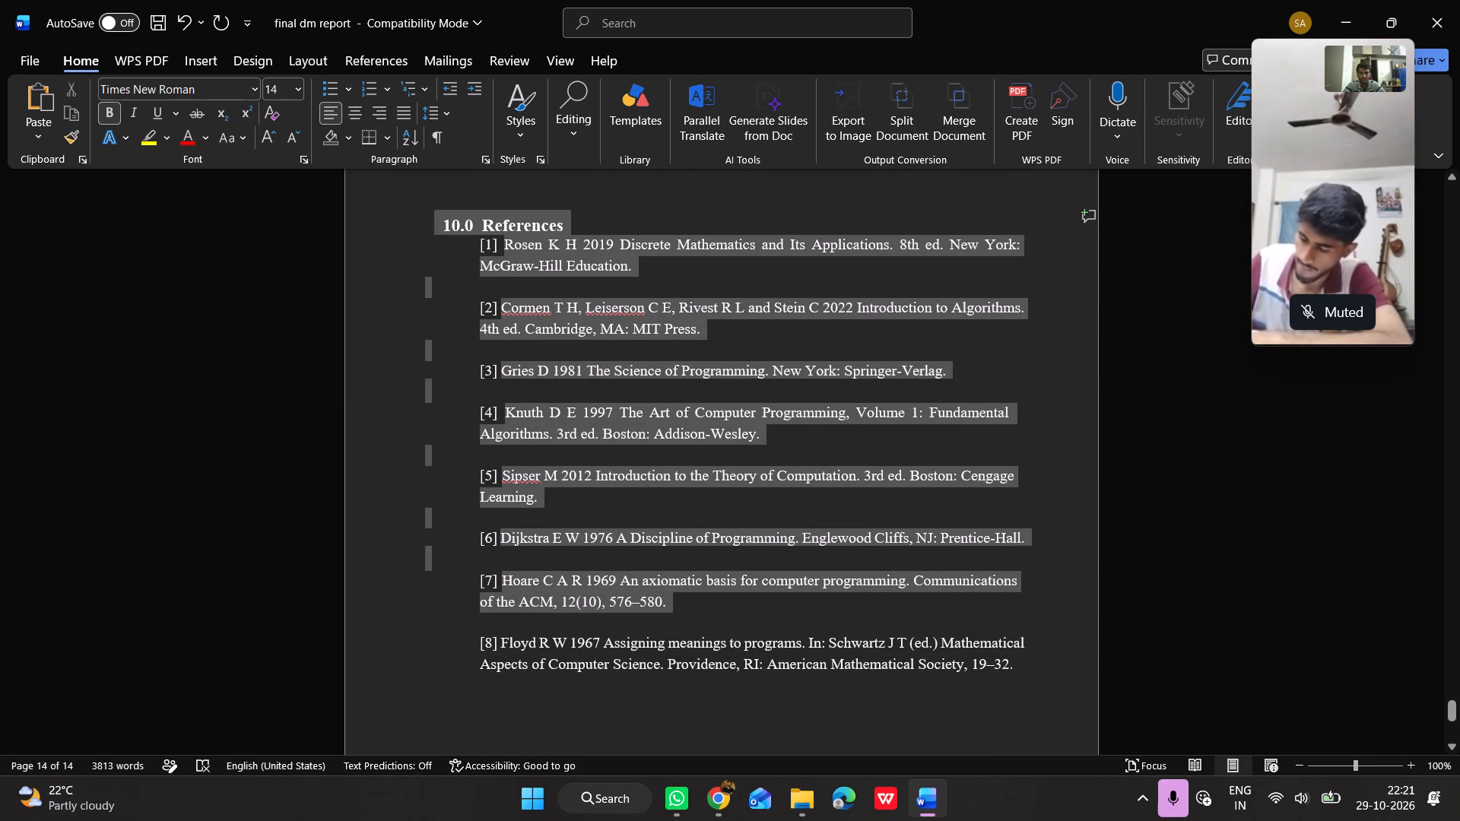
left_click_drag(868, 596, 982, 664)
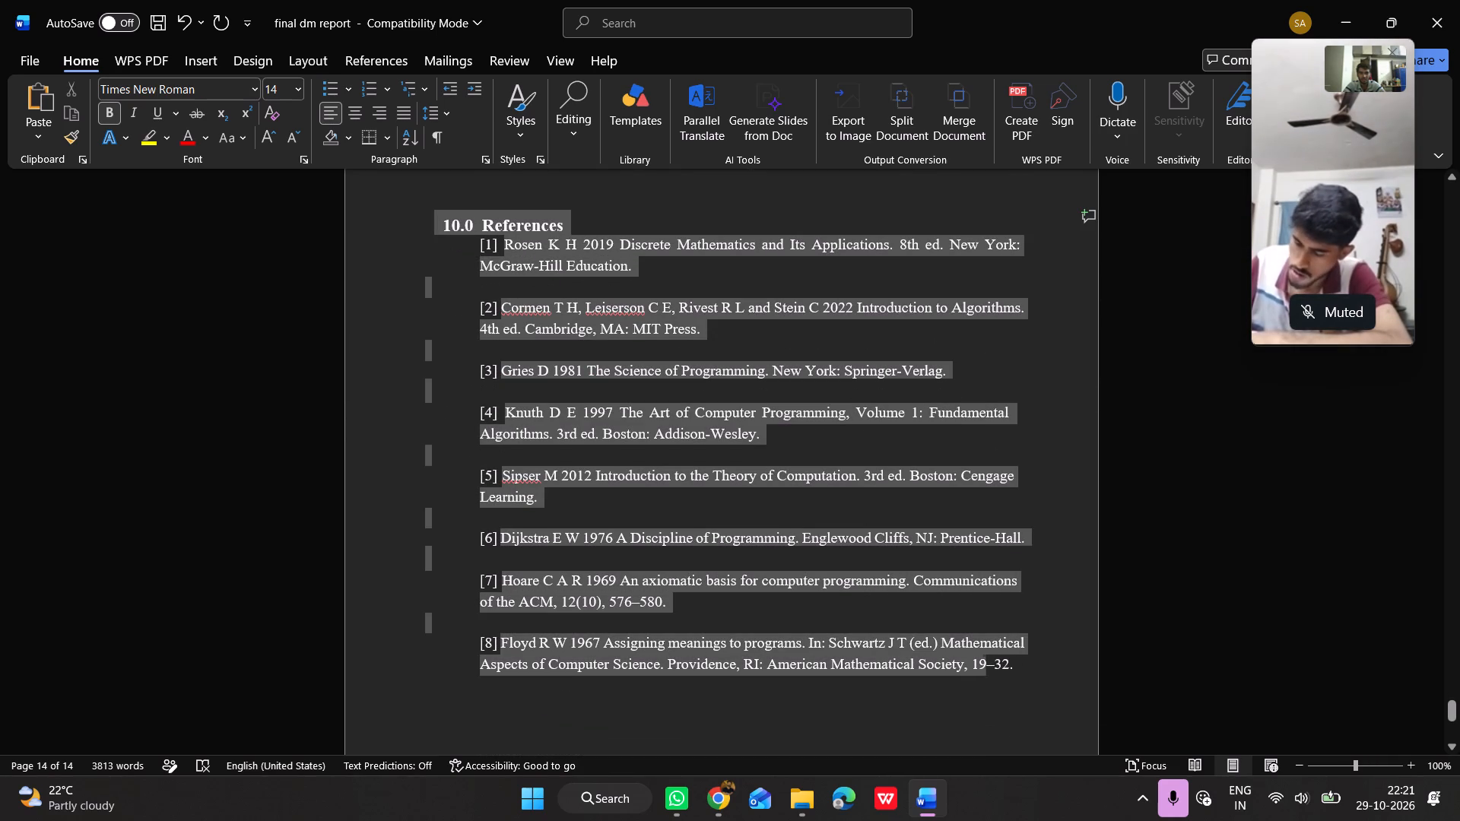
left_click_drag(982, 664, 1003, 666)
key("ctrl+x")
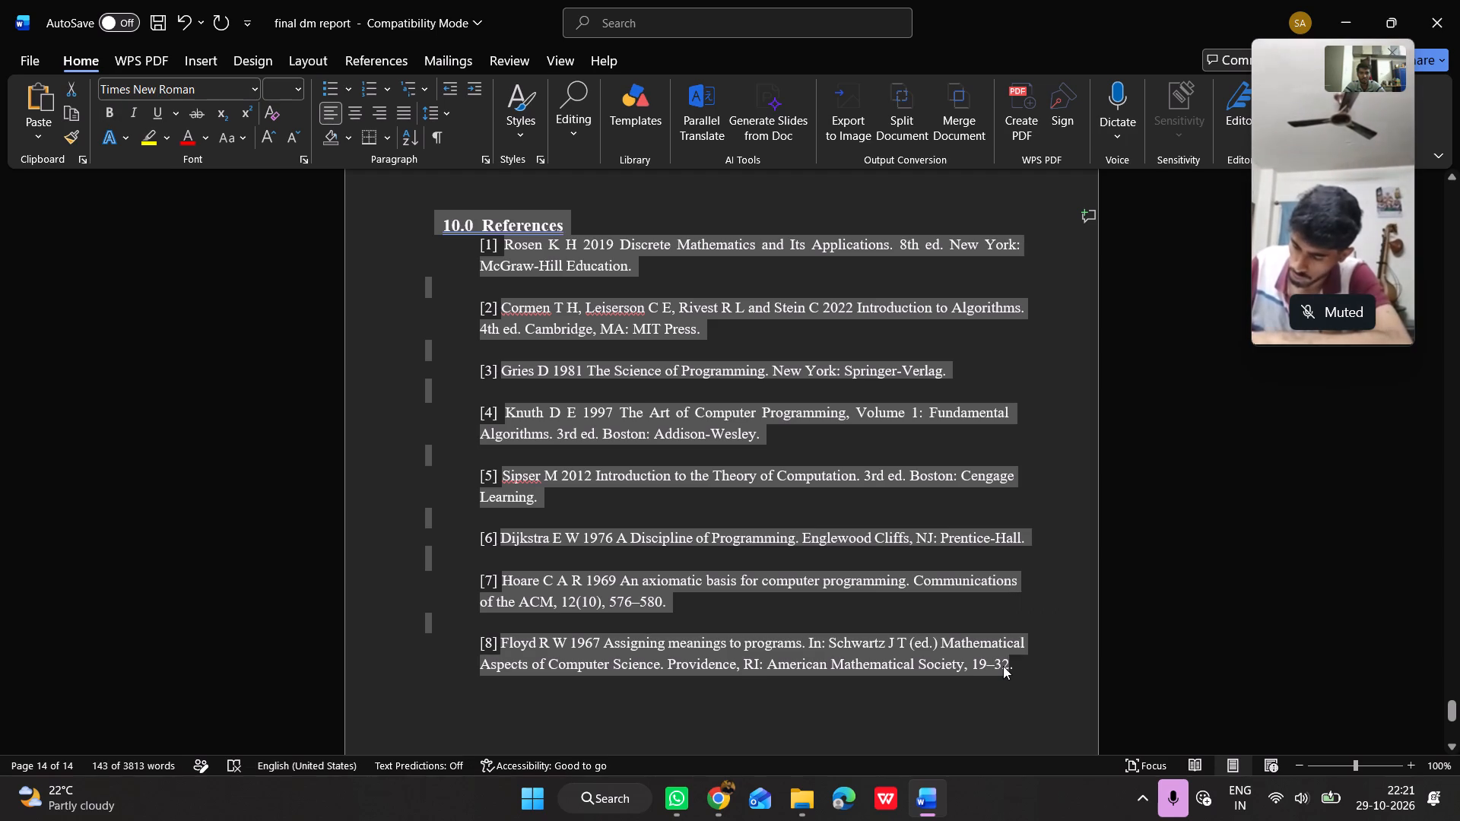
scroll(805, 473, "up", 4)
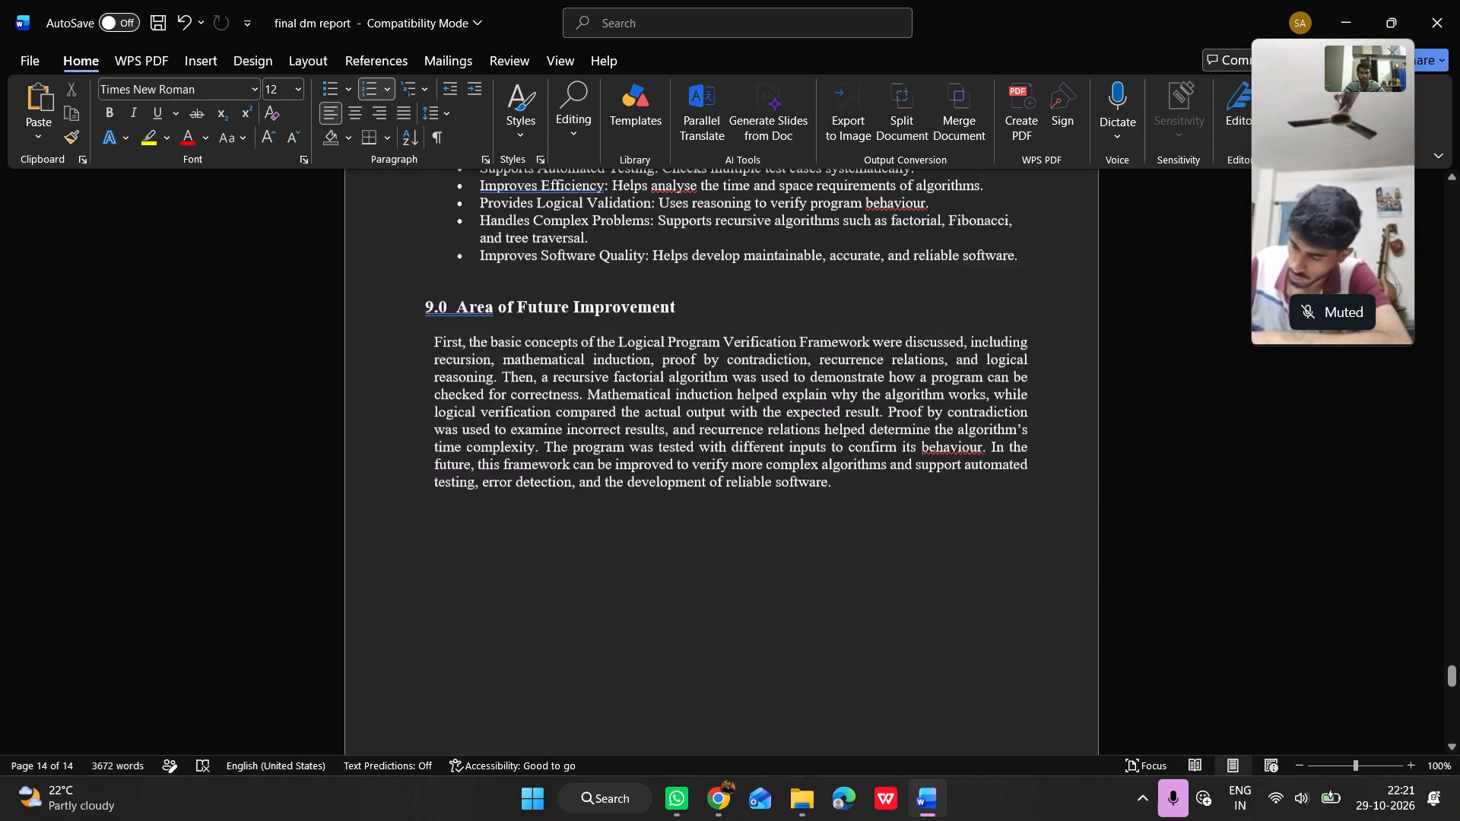
scroll(805, 473, "up", 1)
left_click(847, 516)
key("Return")
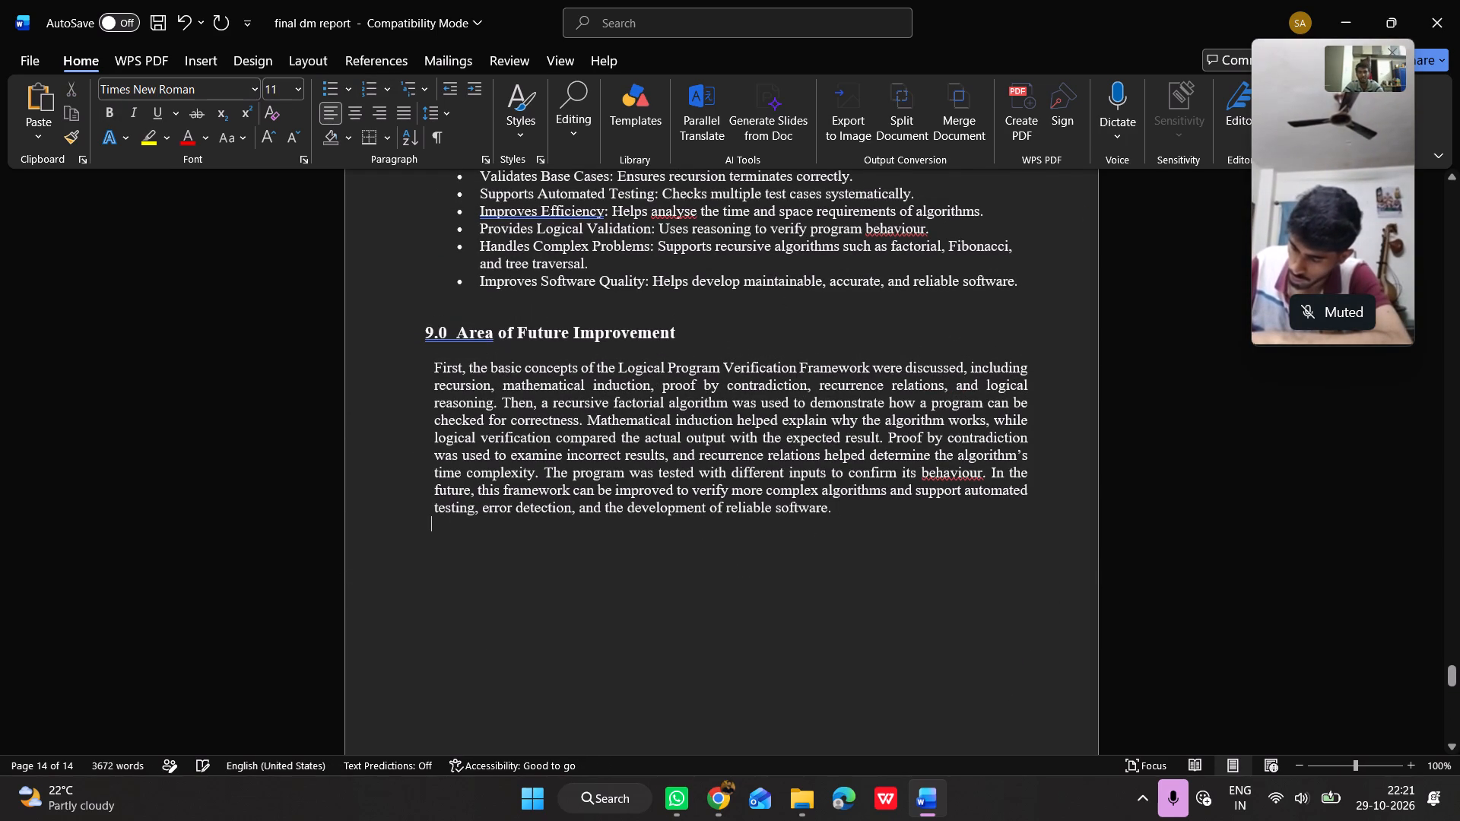
key("ctrl+v")
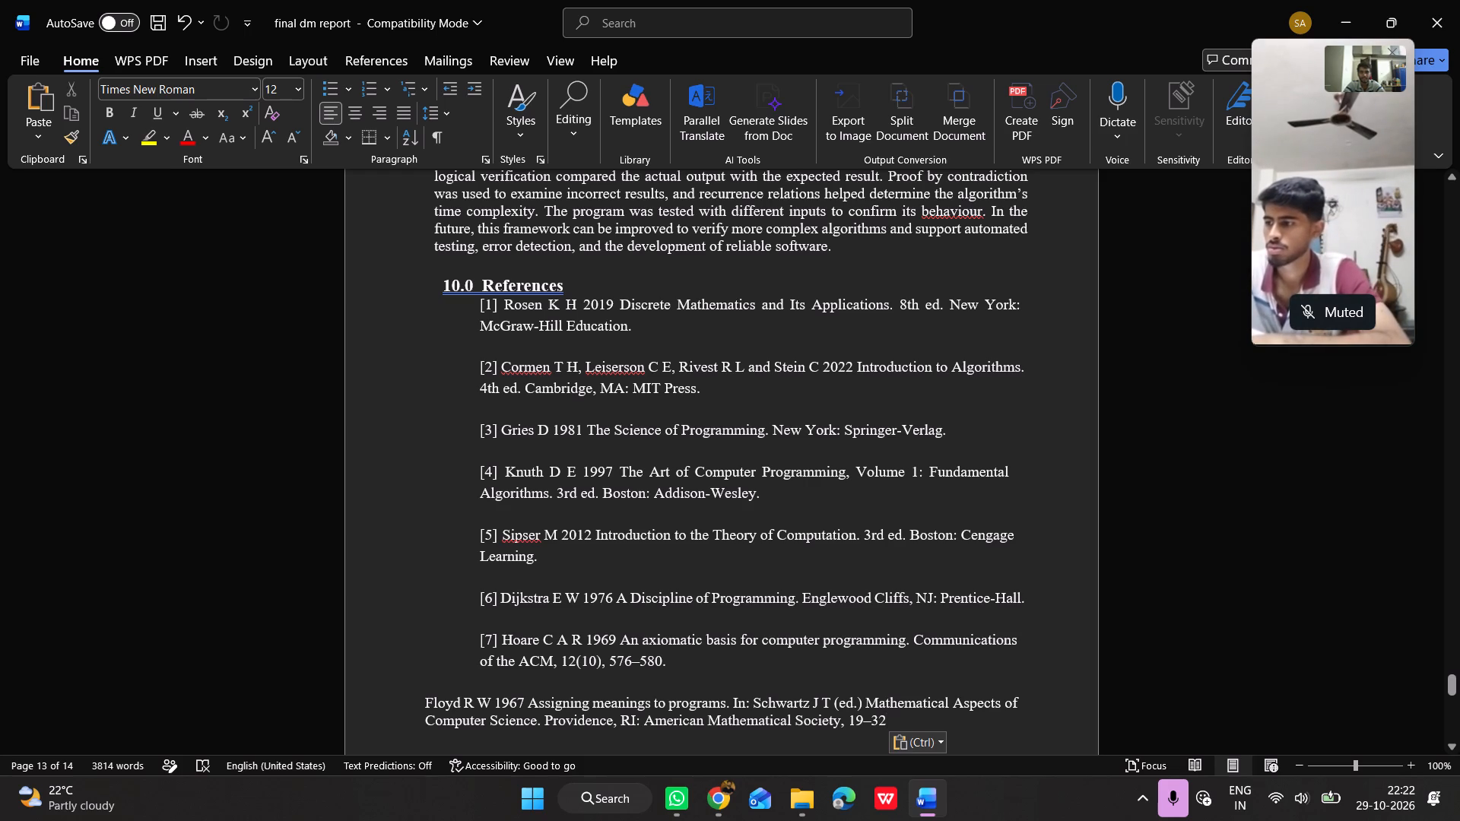
Delete the leftover [8] list entry with its lone full stop on the page after the moved references.
scroll(437, 698, "down", 2)
scroll(437, 698, "up", 1)
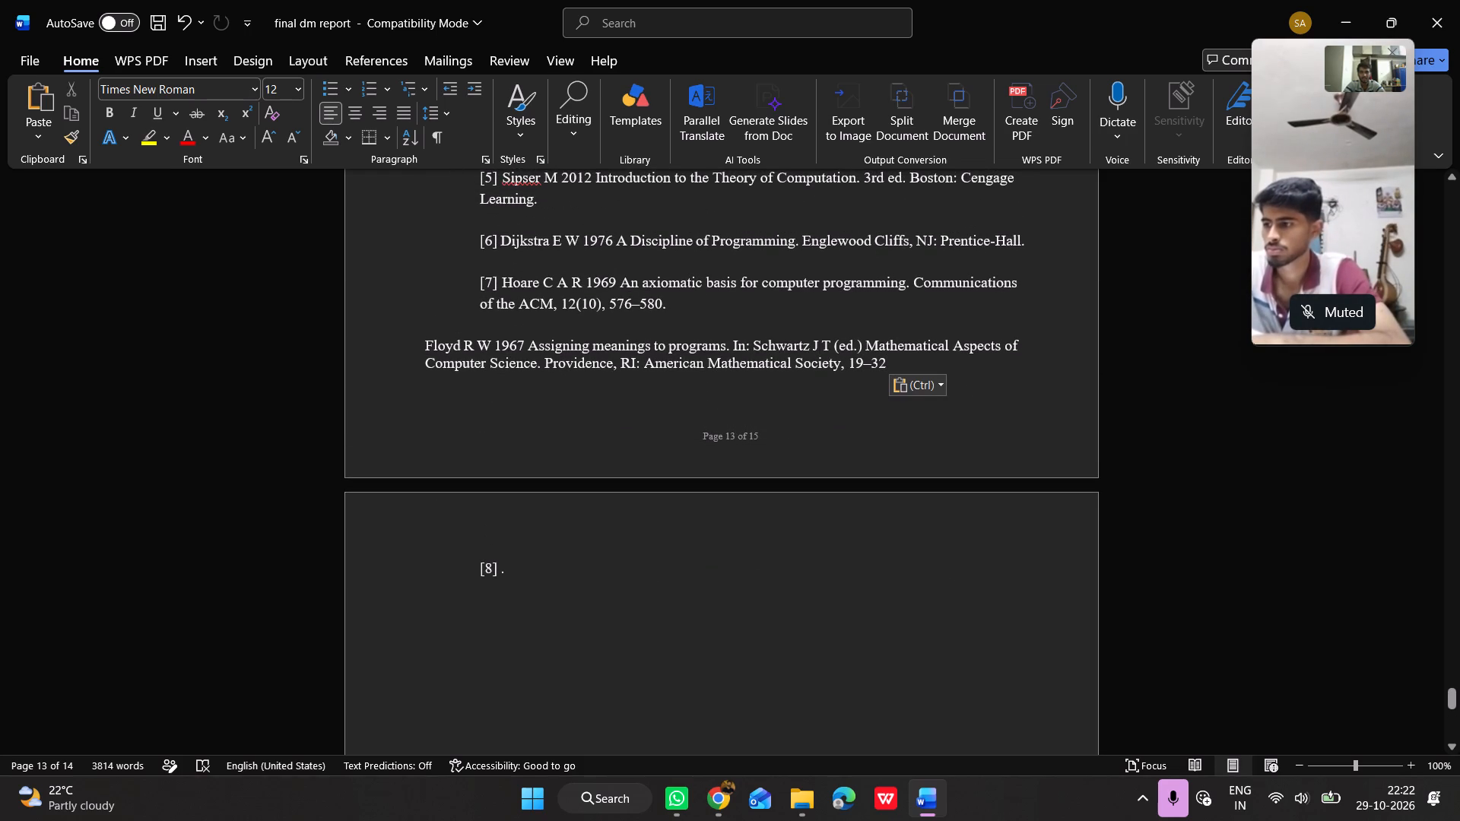
triple_click(503, 572)
key("BackSpace")
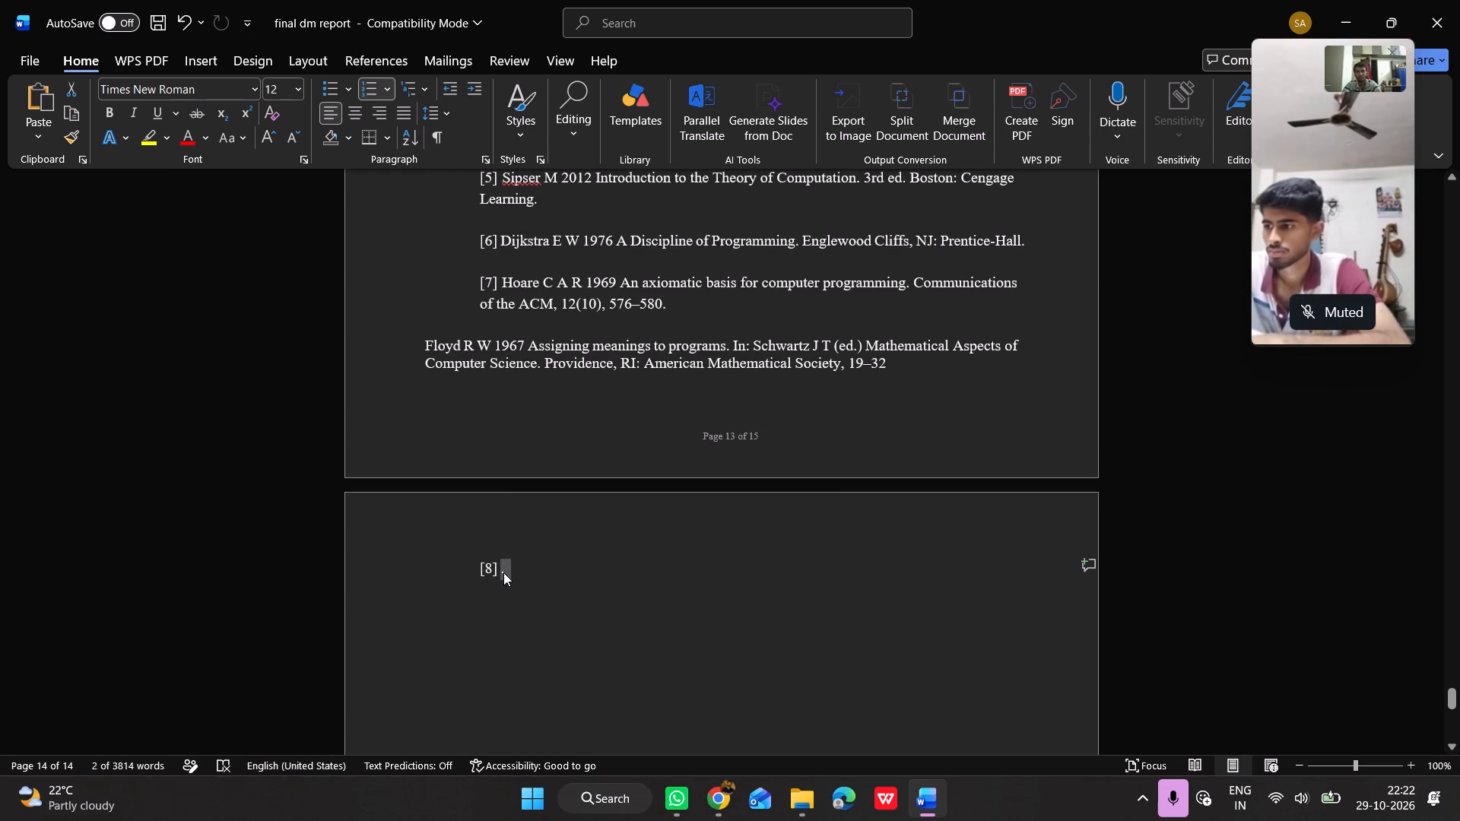
key("BackSpace")
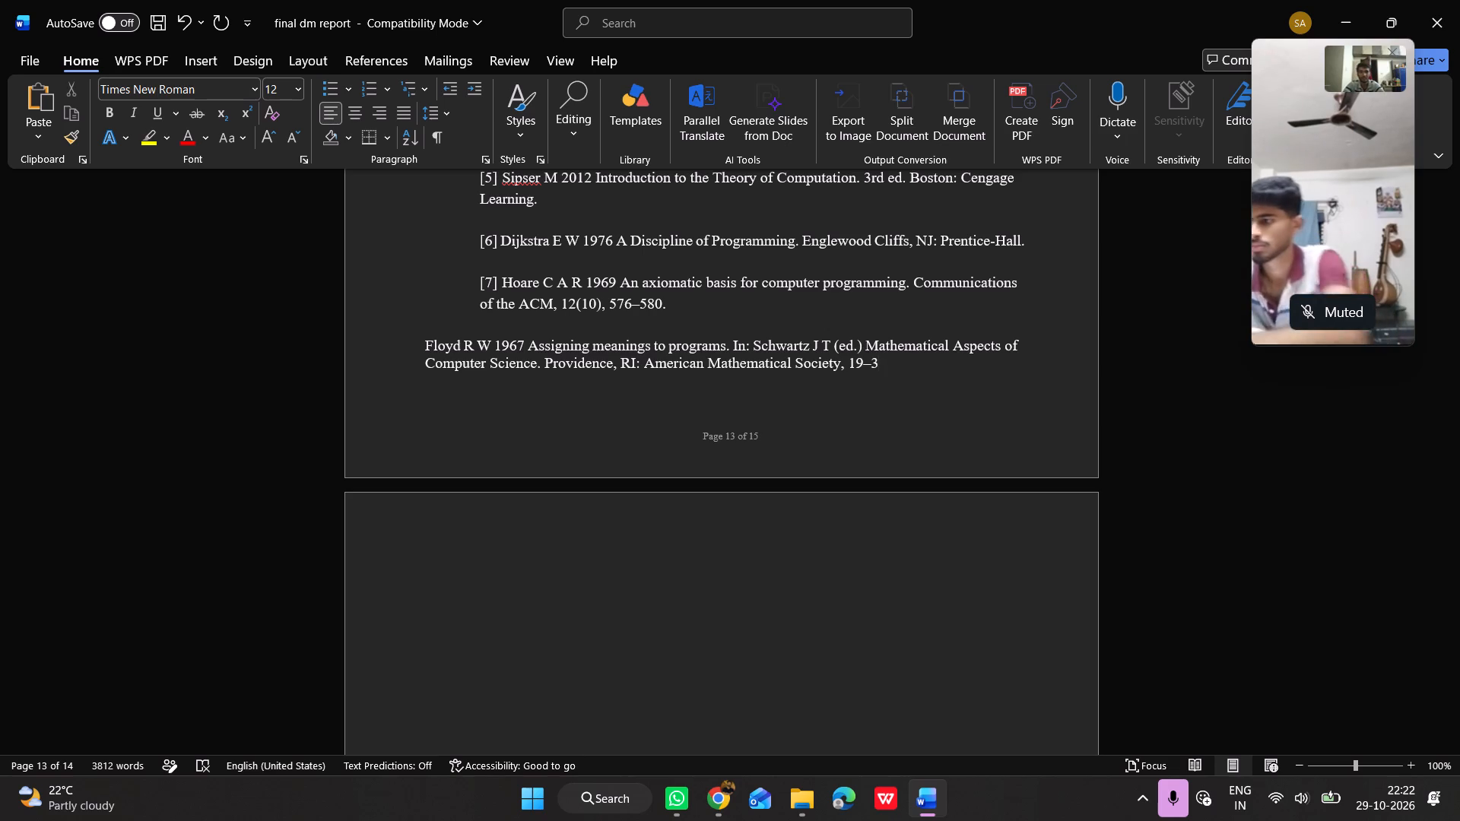
key("ctrl+z")
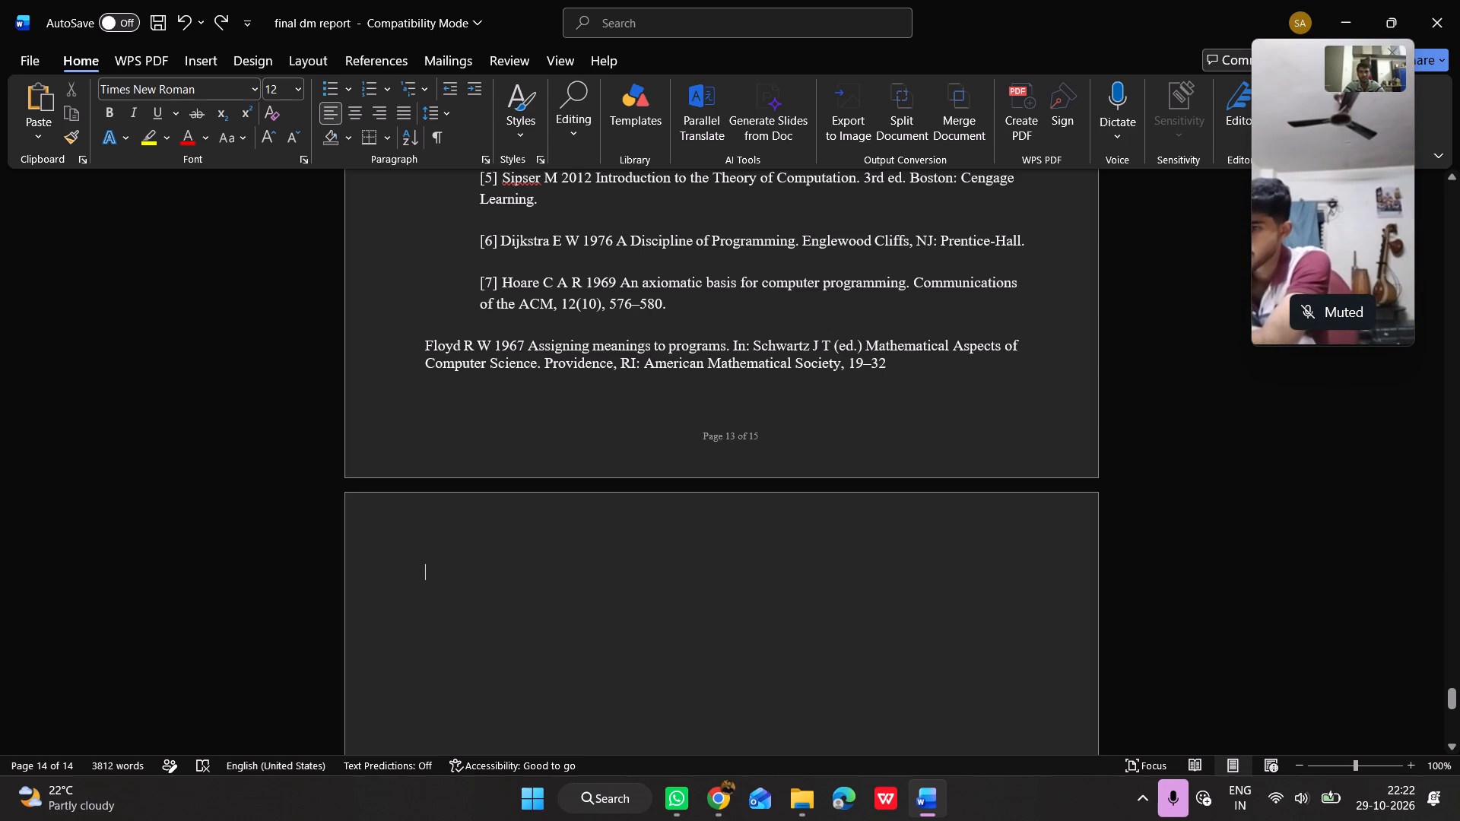
Turn the unnumbered Floyd 1967 reference into list entry [8], directly following entry [7].
left_click(424, 347)
key("BackSpace")
key("BackSpace")
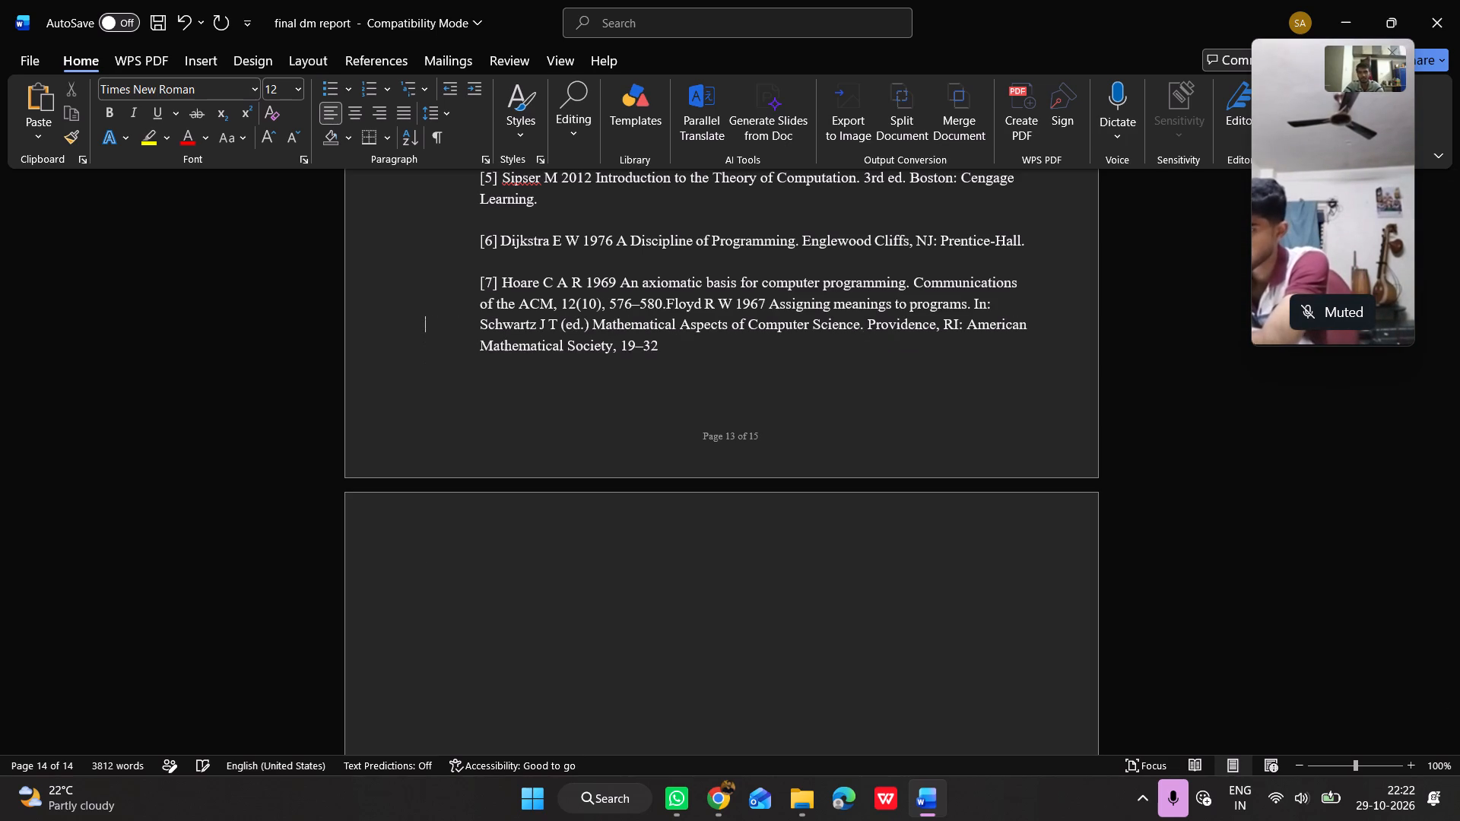
key("Return")
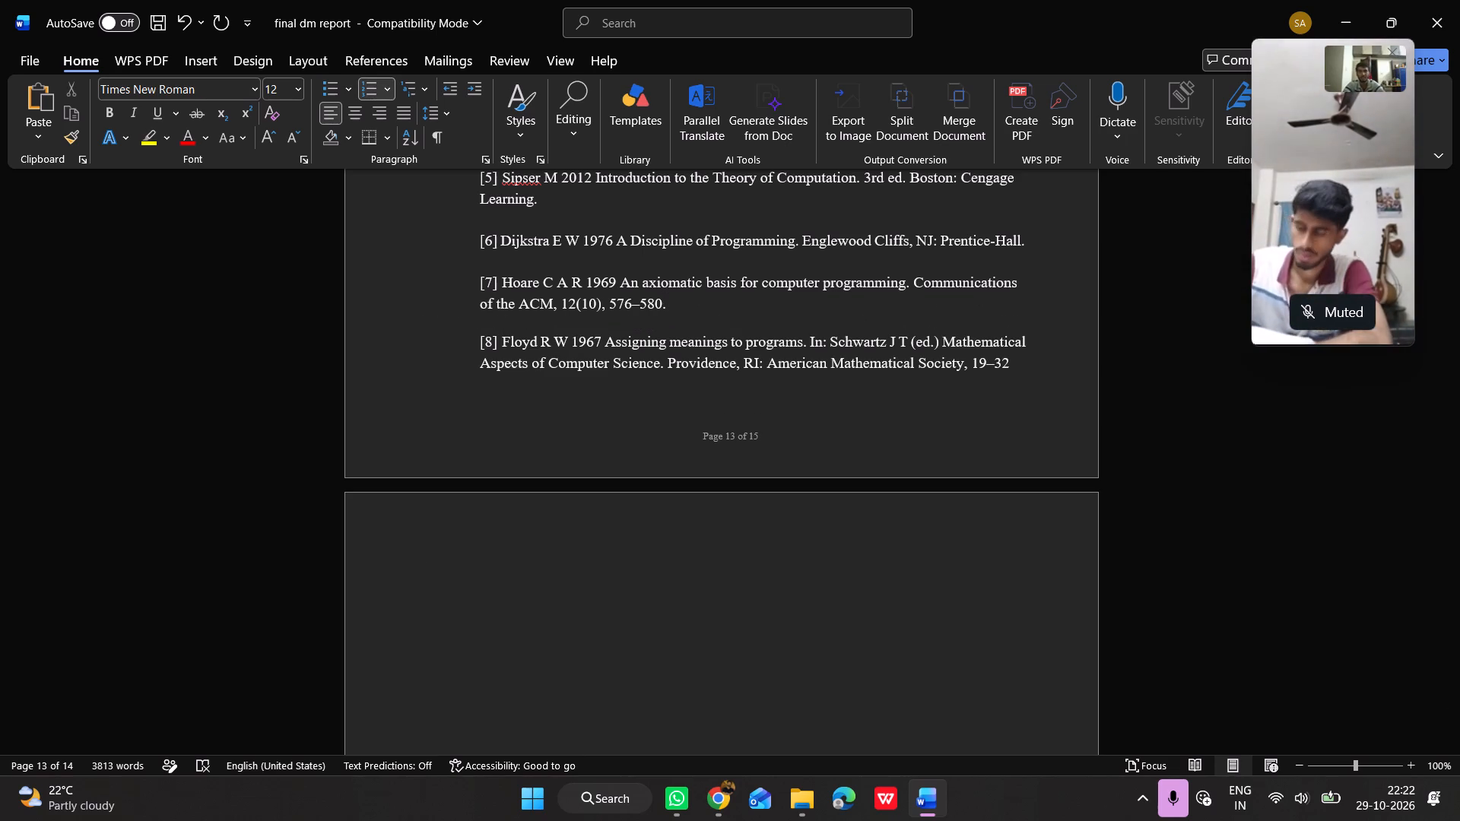
Reduce the indent before the 10.0 References heading so it lines up with the paragraph above.
scroll(424, 347, "up", 3)
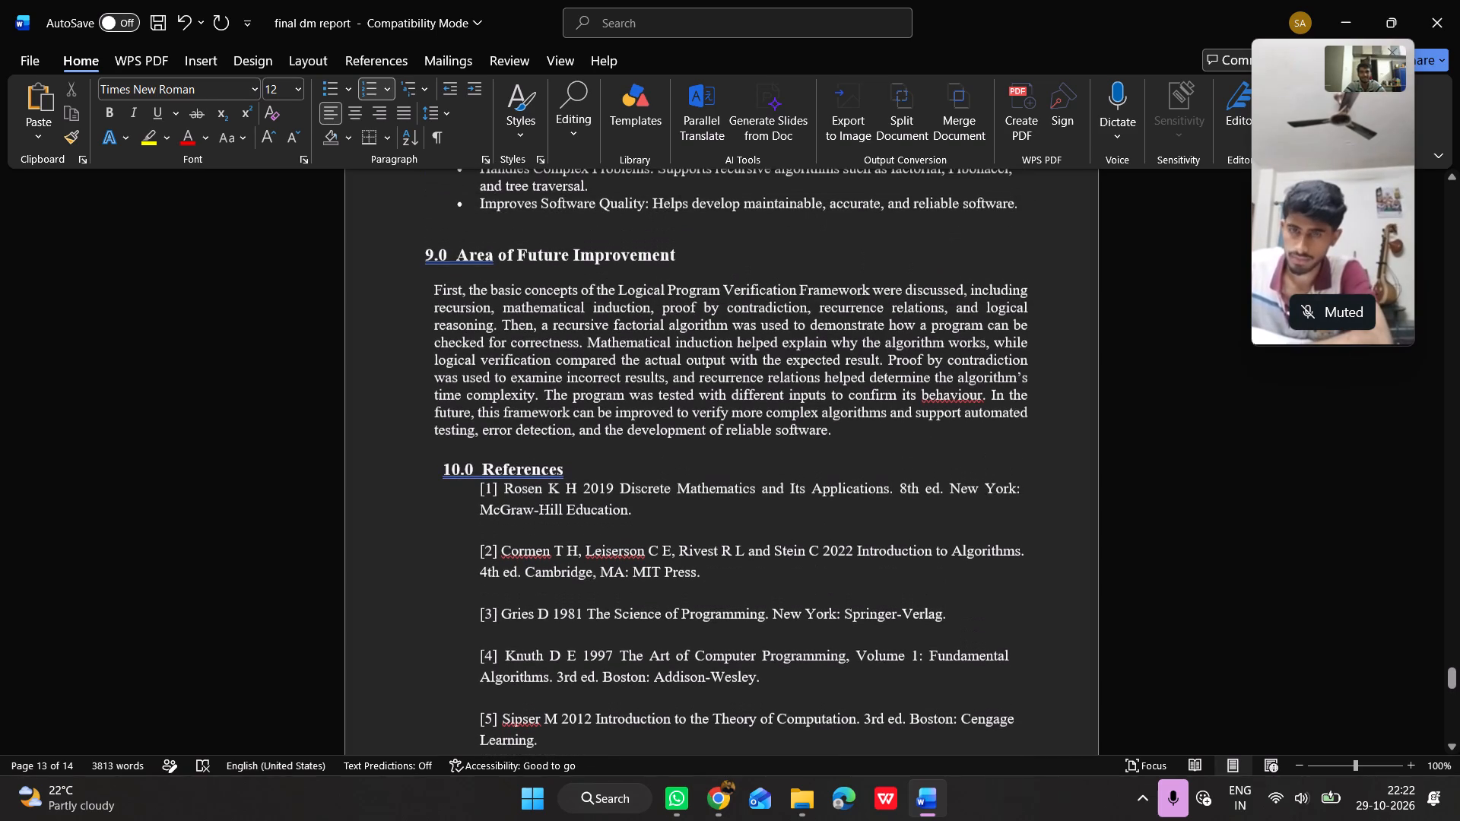
left_click(442, 490)
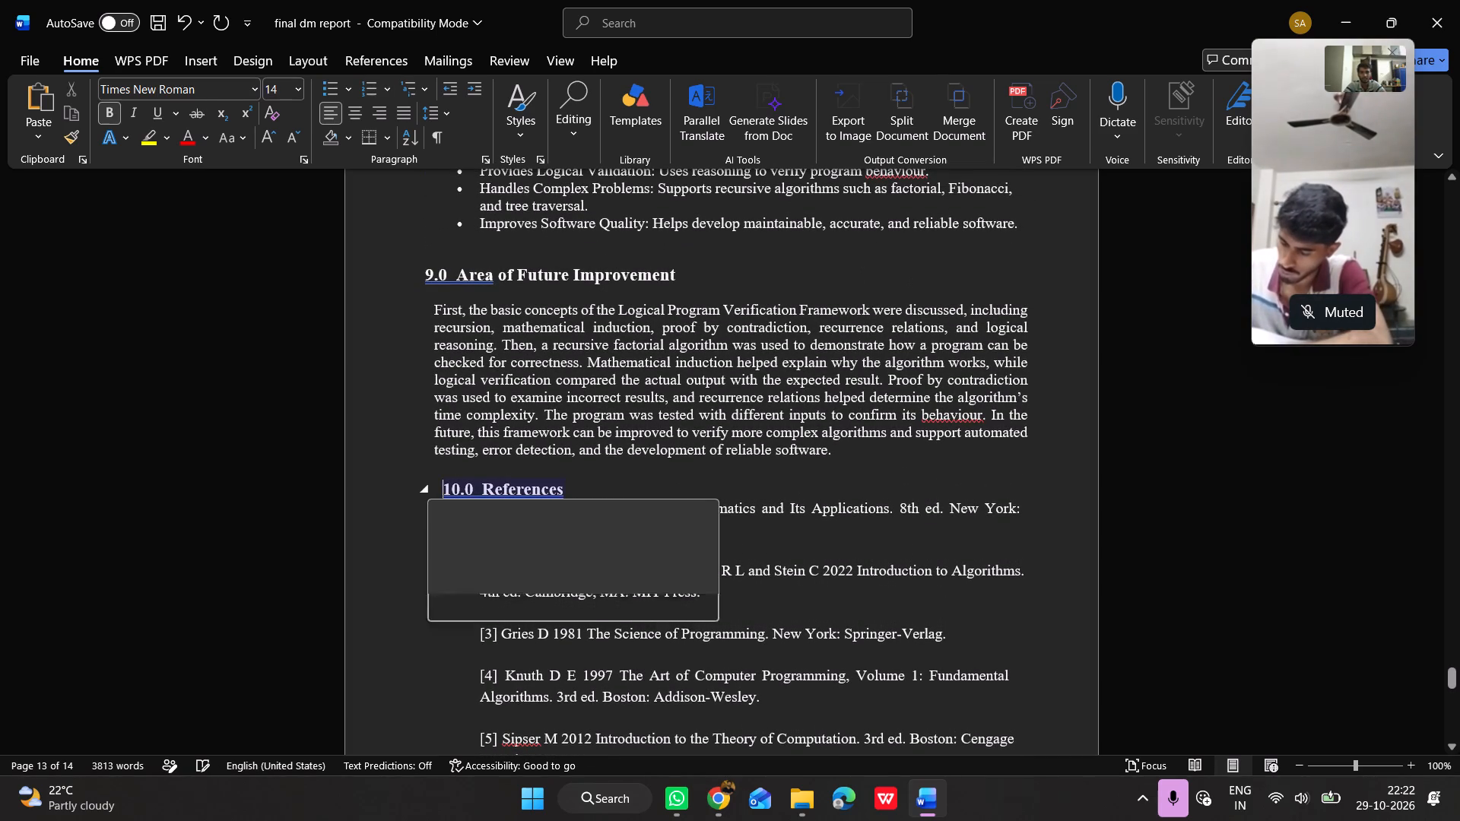
key("BackSpace")
key("BackSpace")
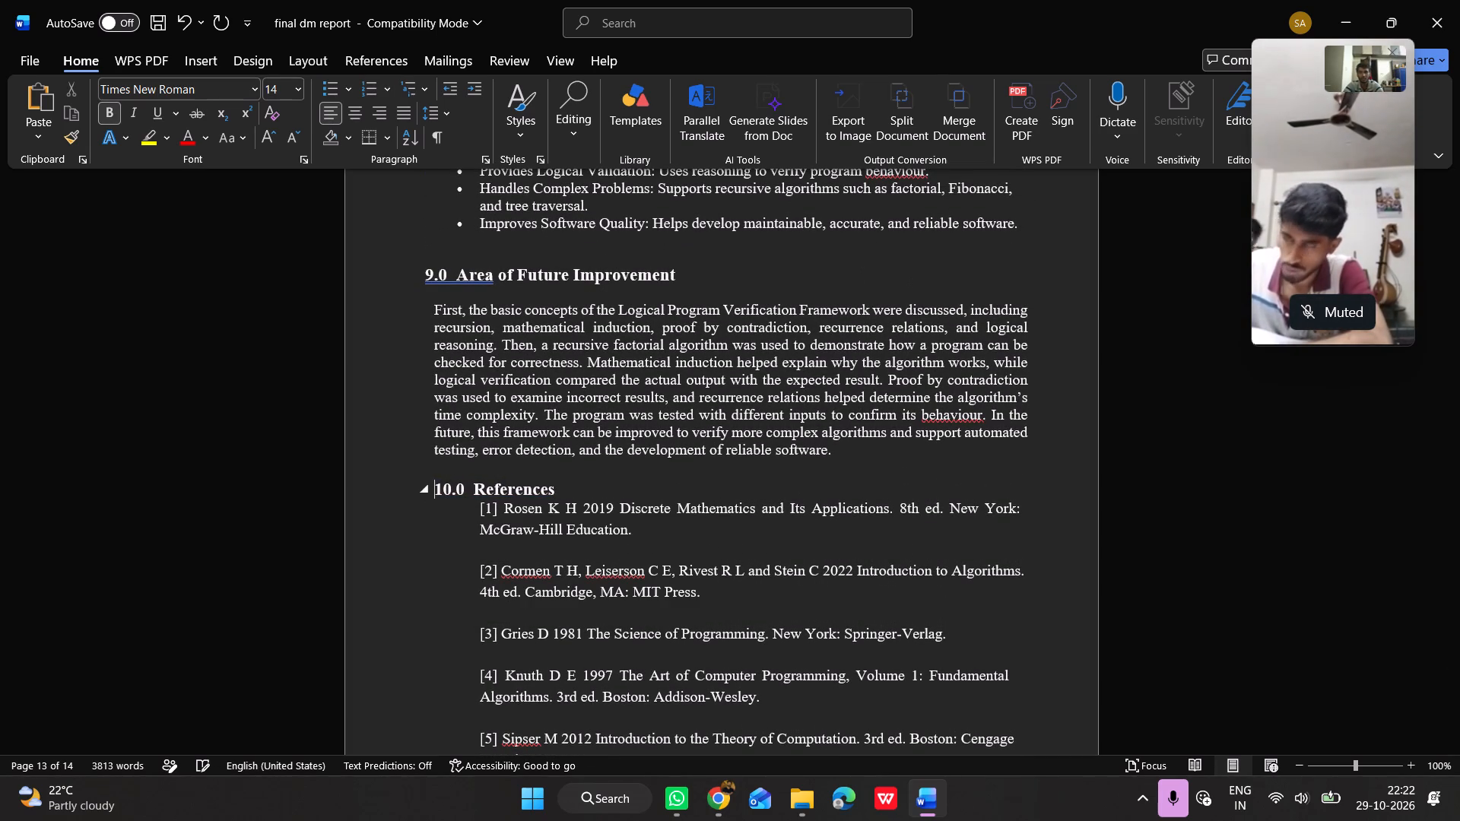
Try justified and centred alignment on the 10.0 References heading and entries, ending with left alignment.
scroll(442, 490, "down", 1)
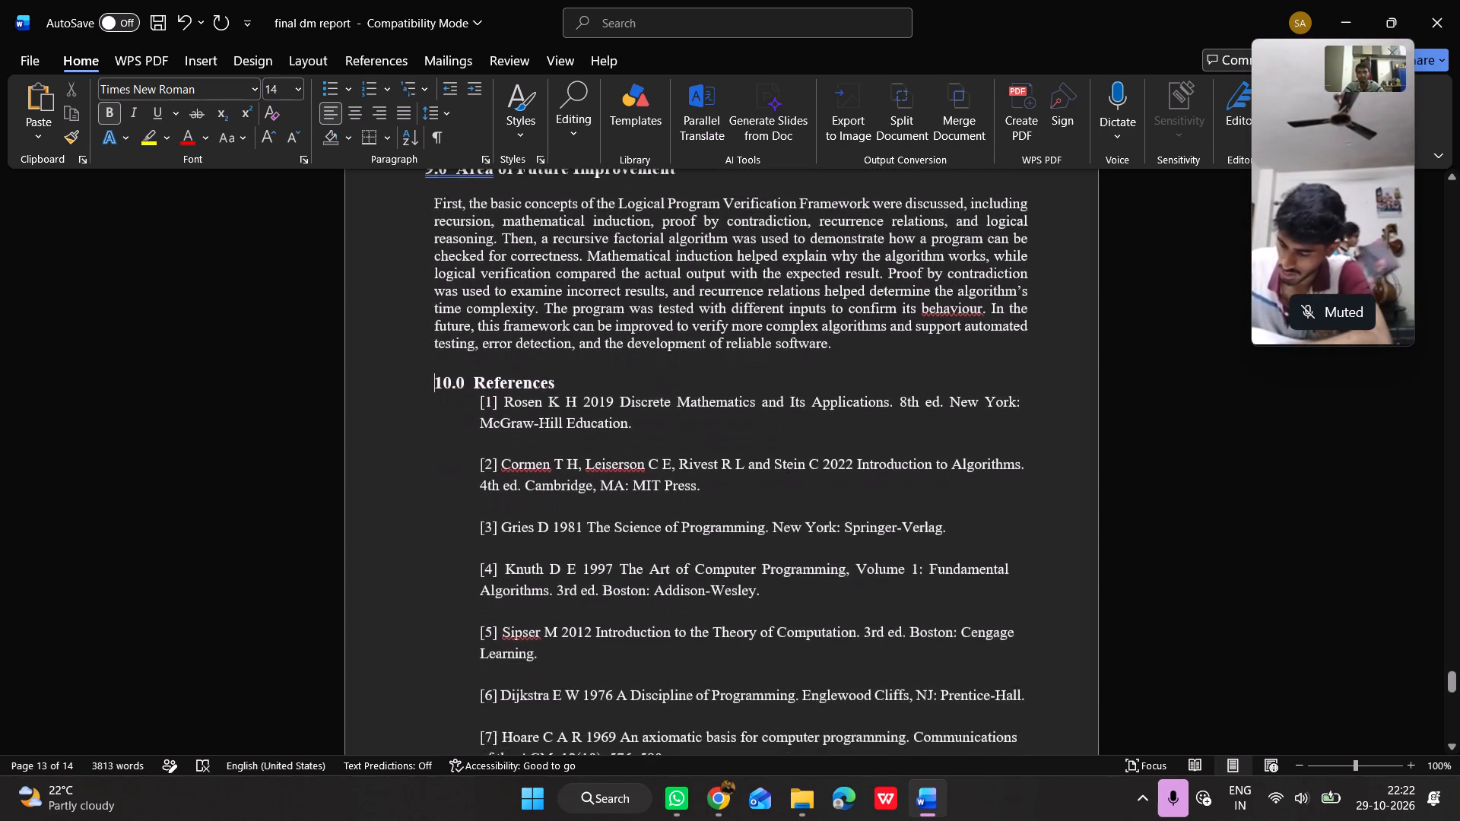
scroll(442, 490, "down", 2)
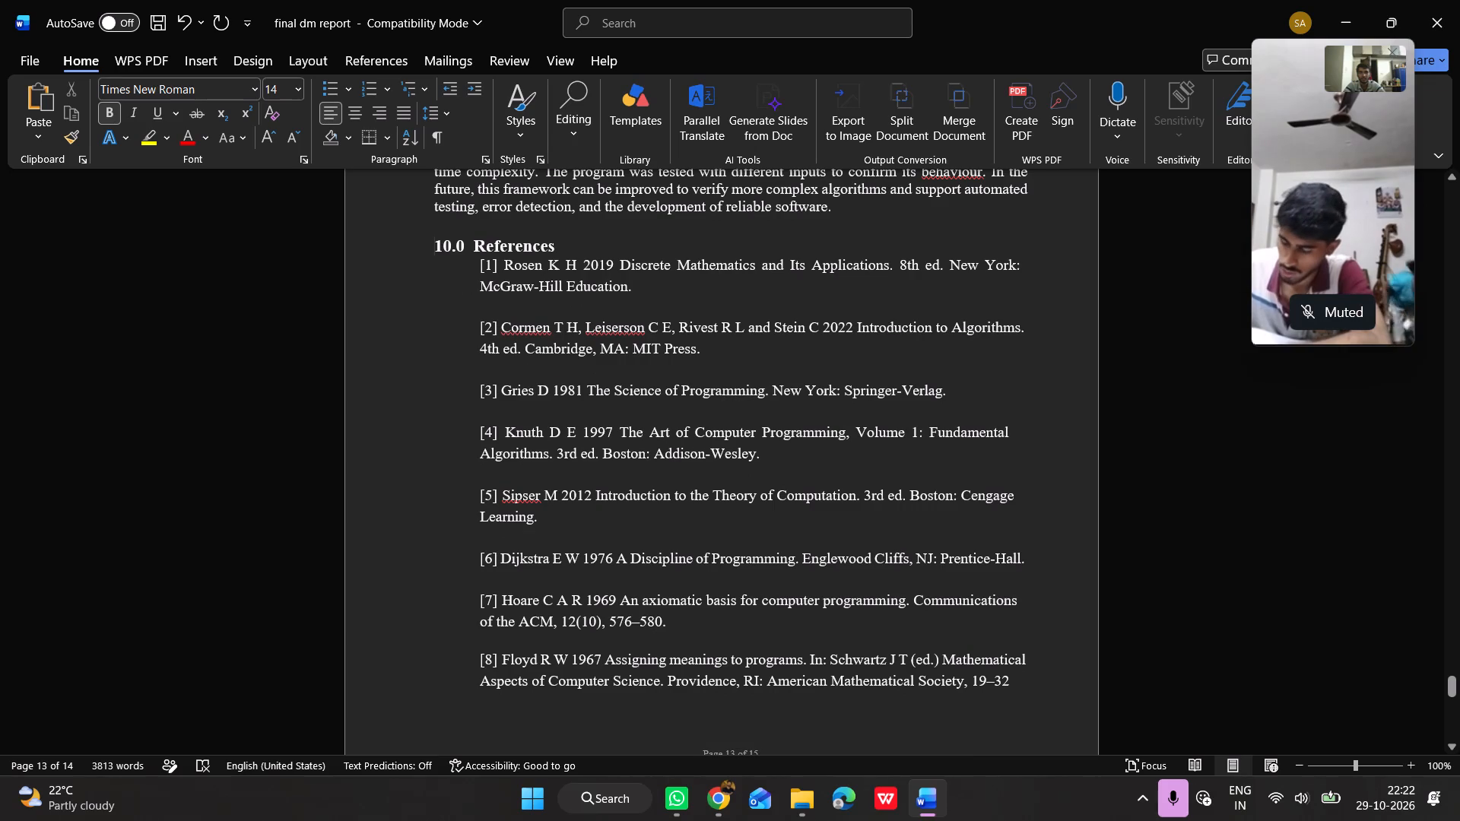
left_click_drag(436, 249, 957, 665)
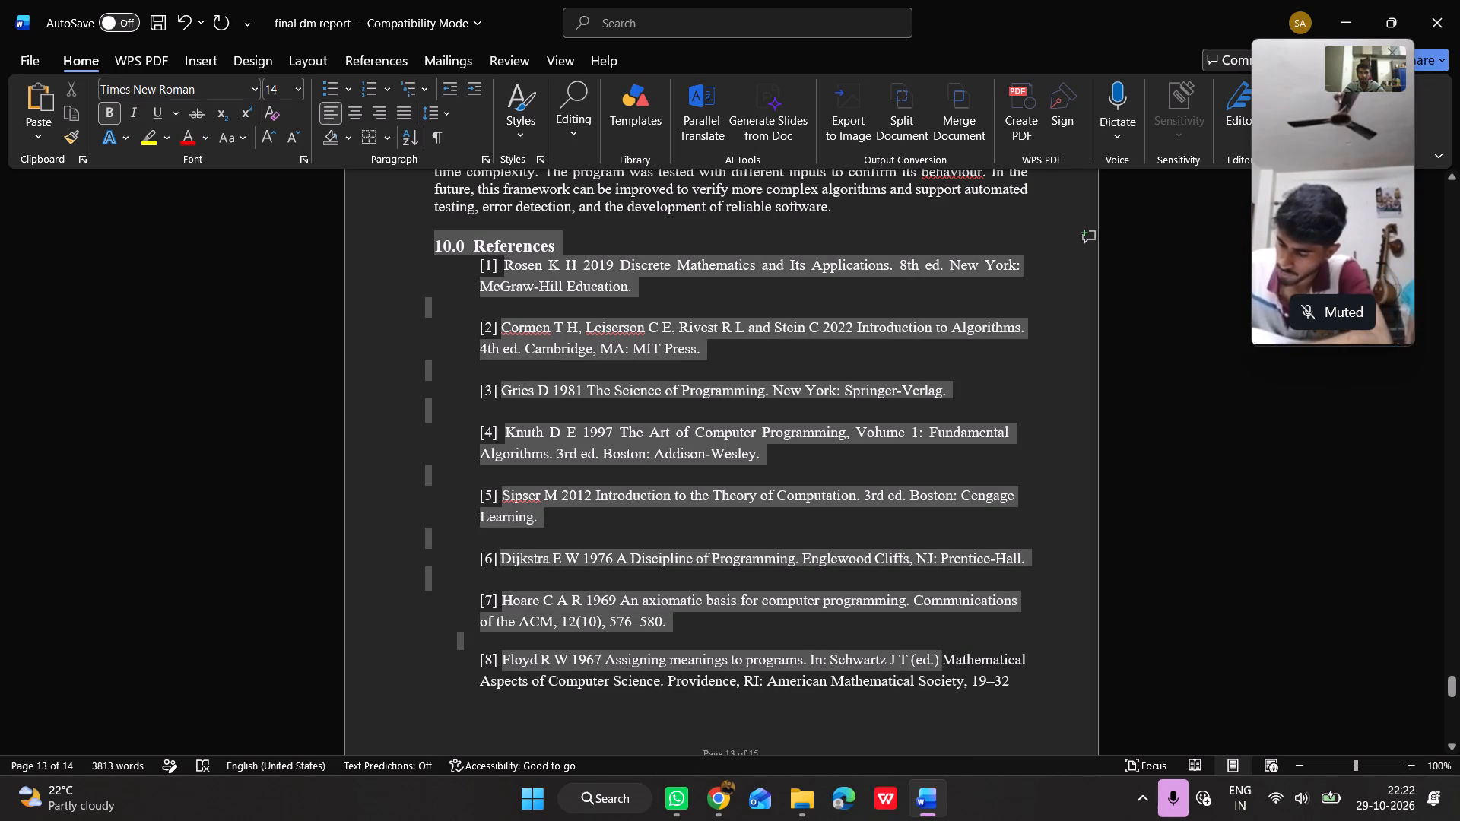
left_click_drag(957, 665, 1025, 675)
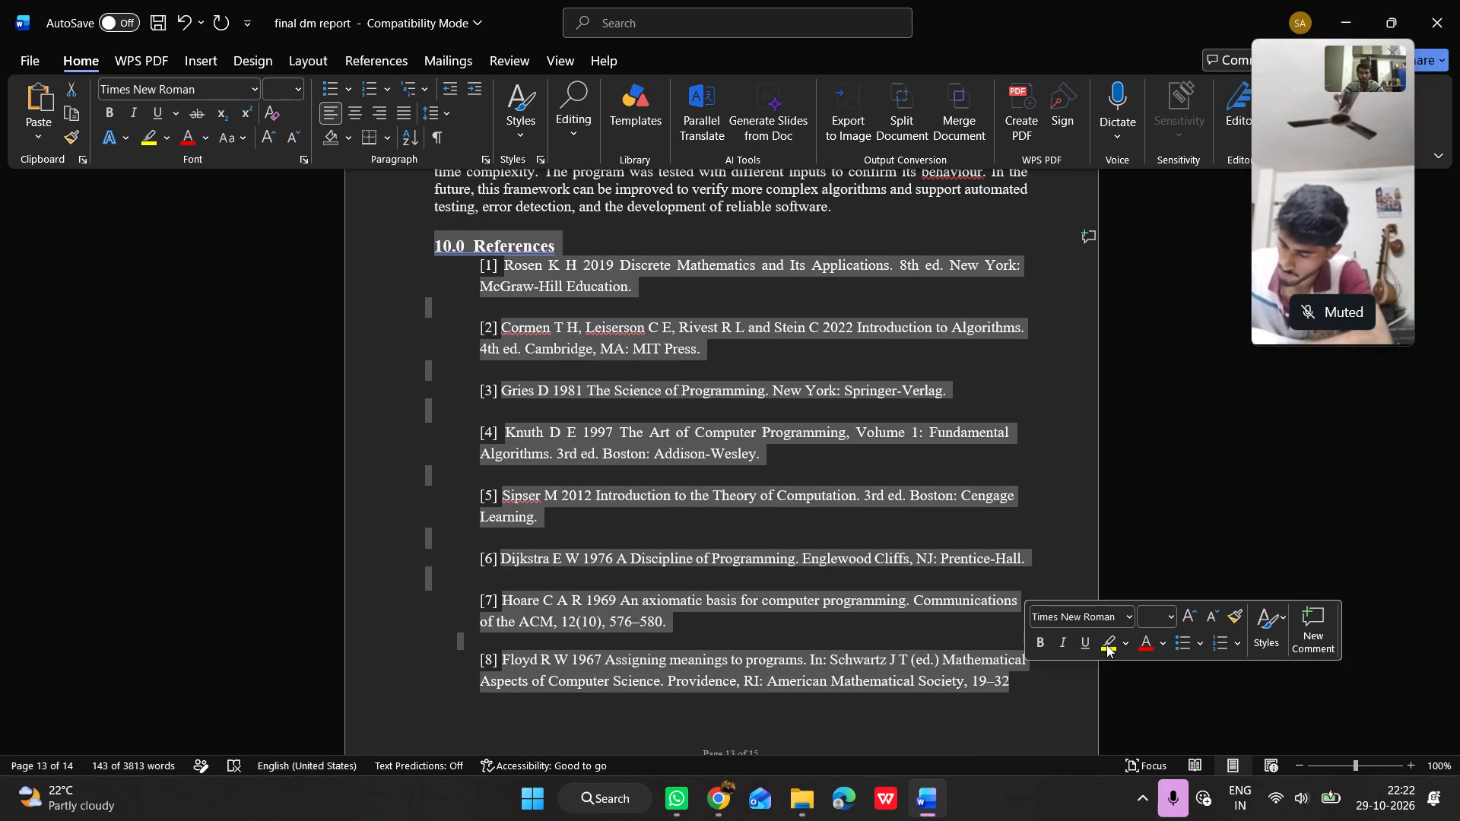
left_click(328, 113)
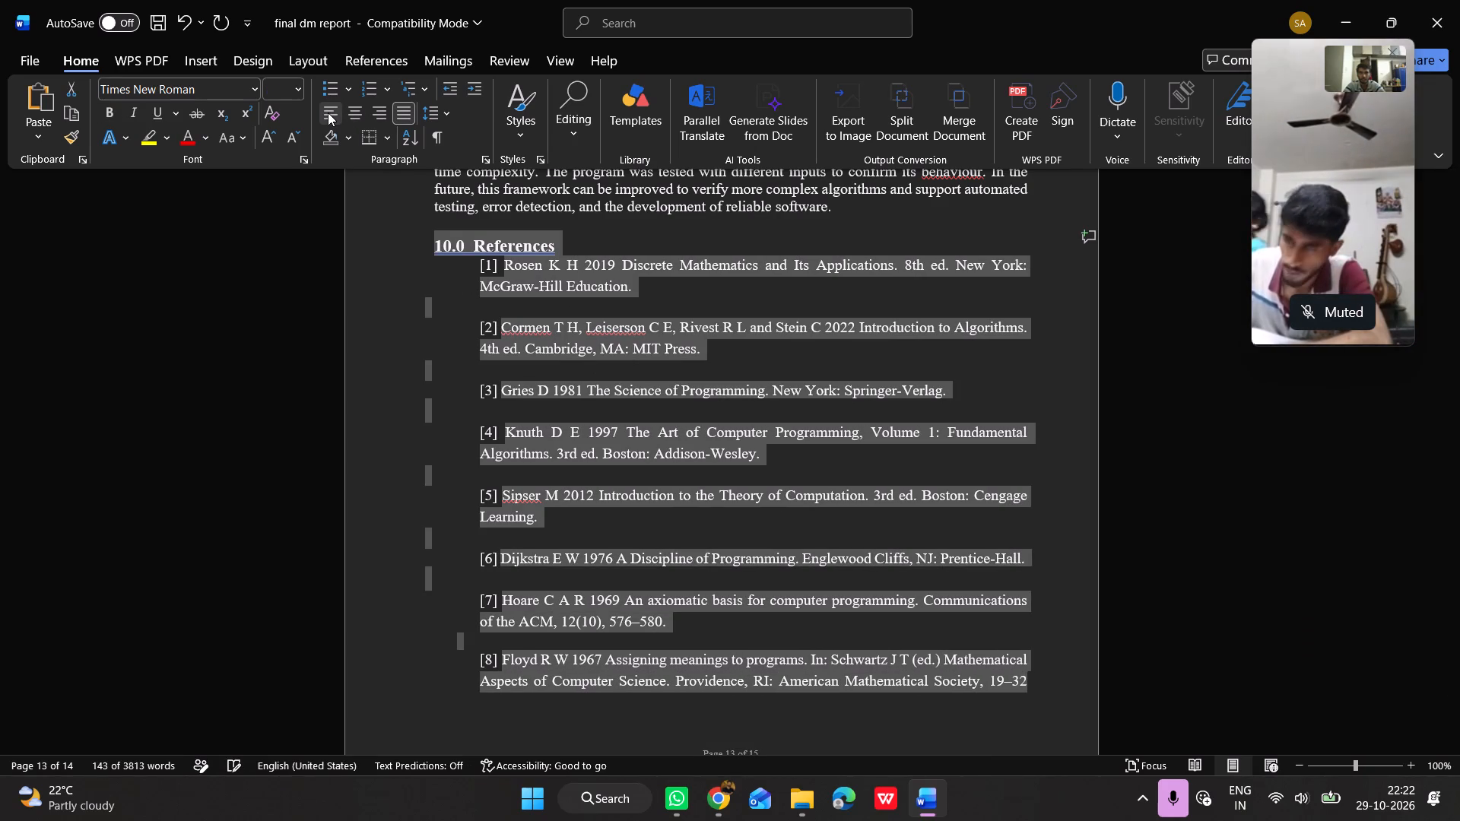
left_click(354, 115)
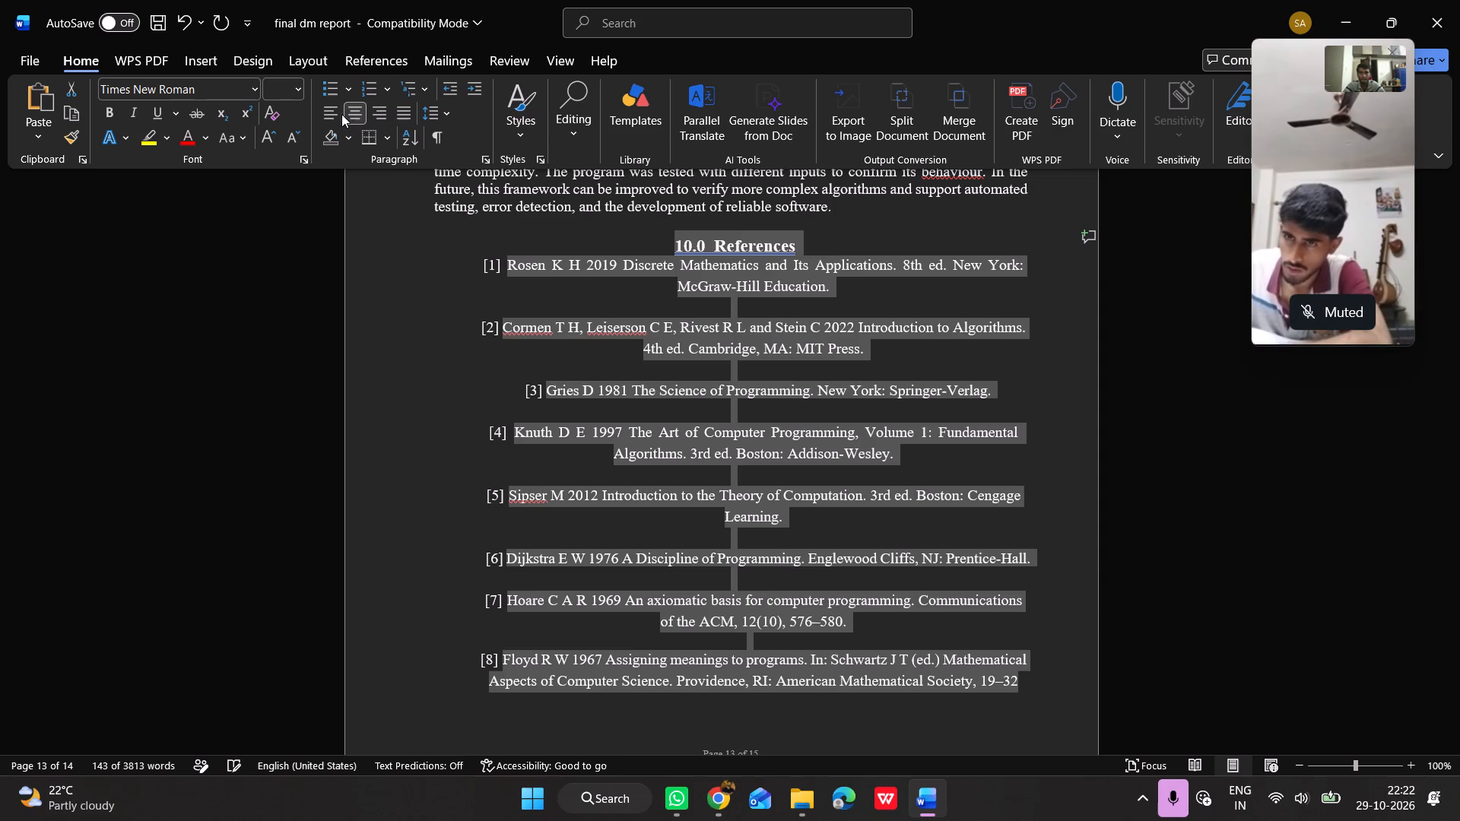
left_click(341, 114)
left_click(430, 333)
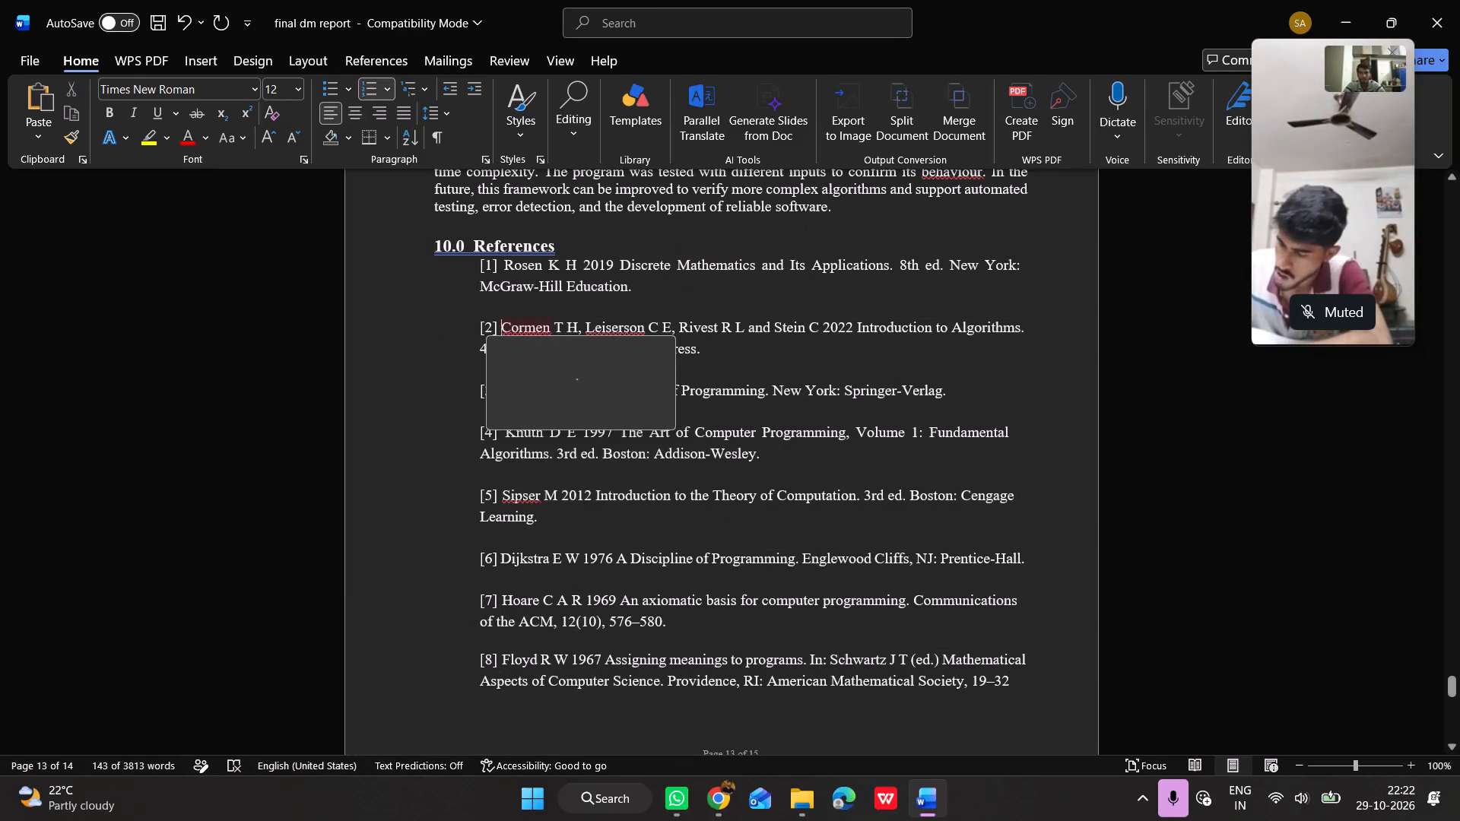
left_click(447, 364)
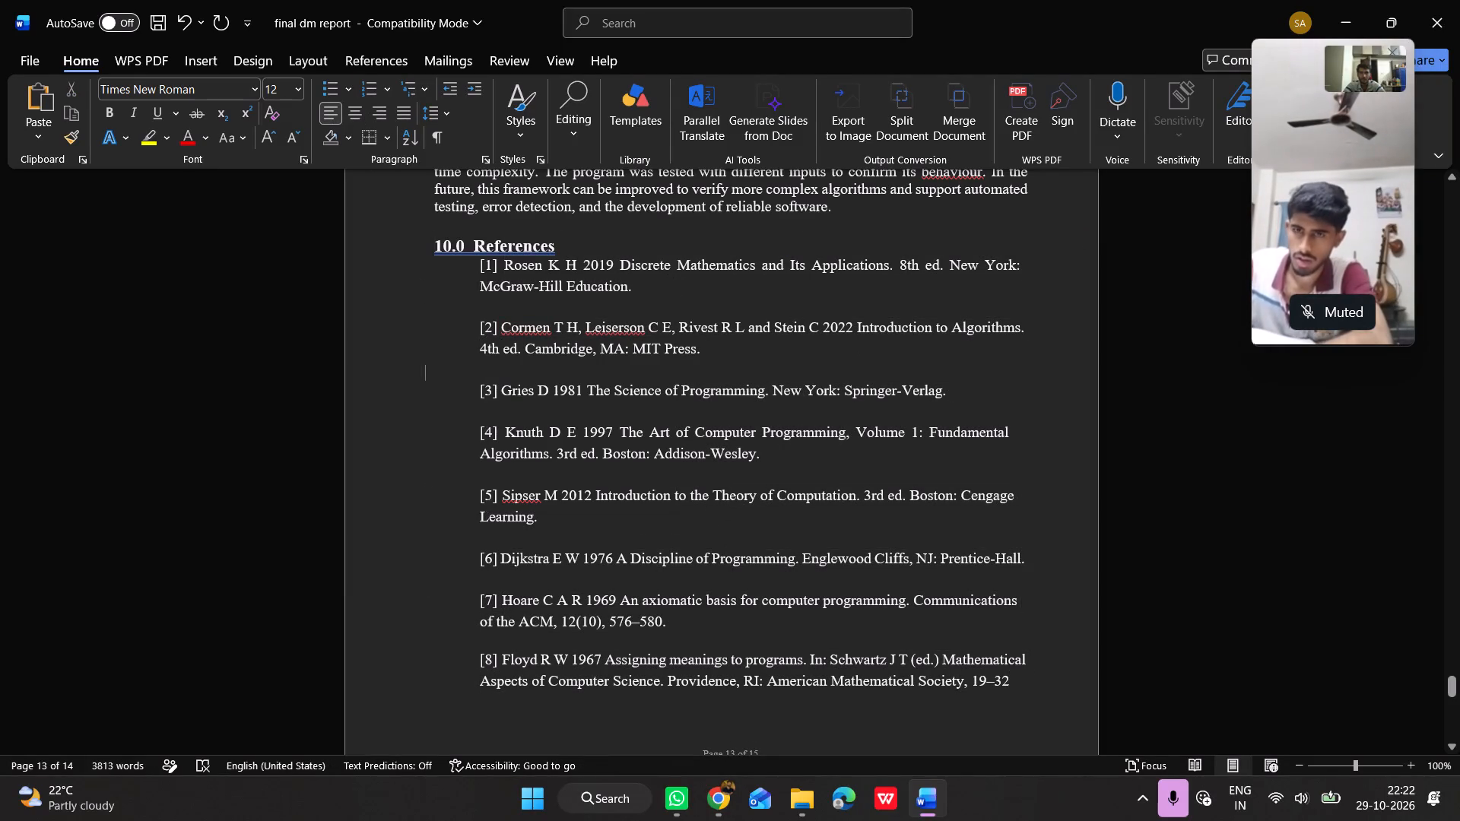
Left-align the 9.0 Area of Future Improvement heading and its paragraph.
scroll(478, 372, "up", 3)
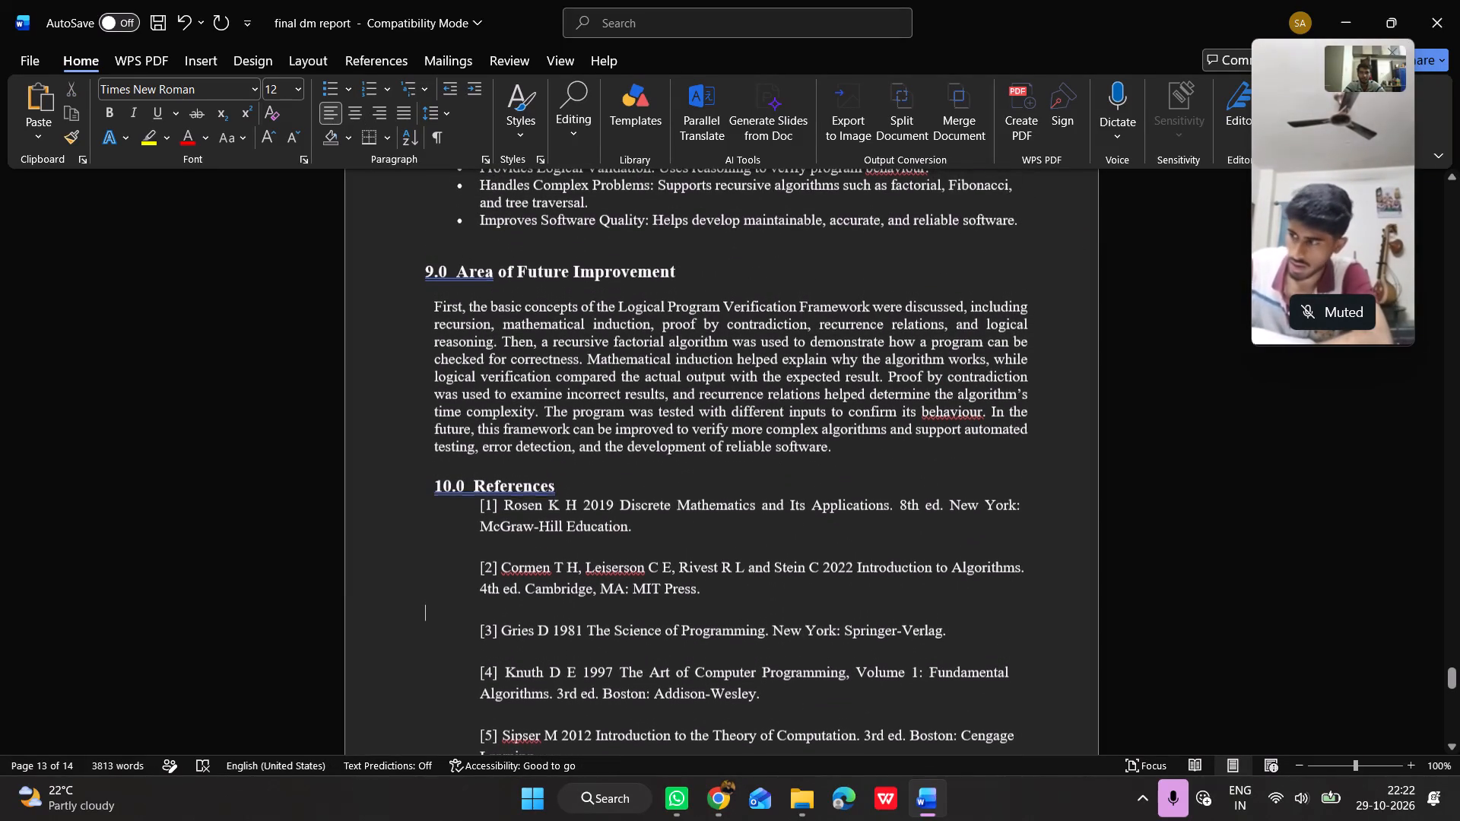
left_click_drag(831, 453, 796, 434)
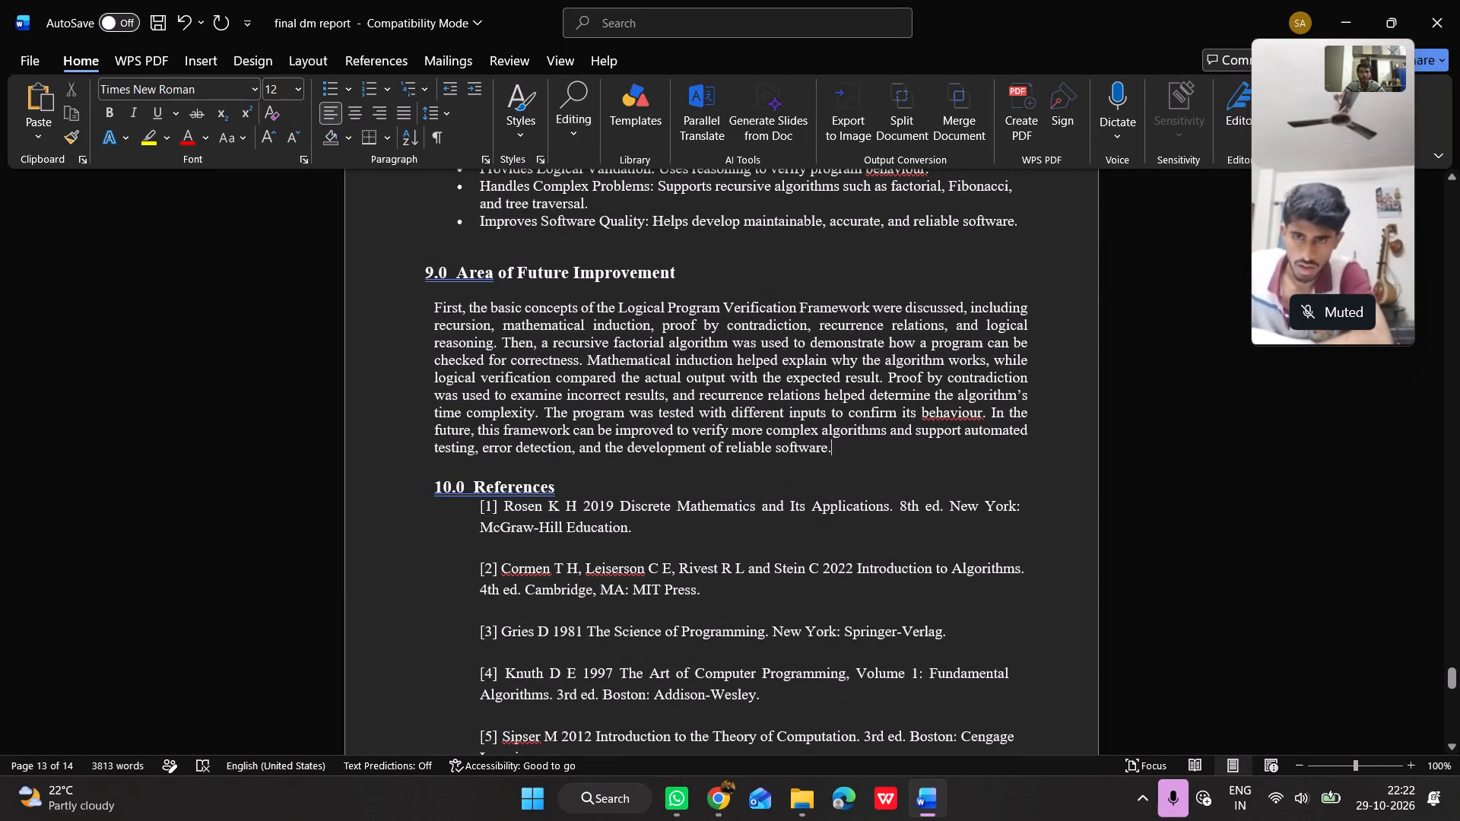
left_click_drag(796, 434, 425, 274)
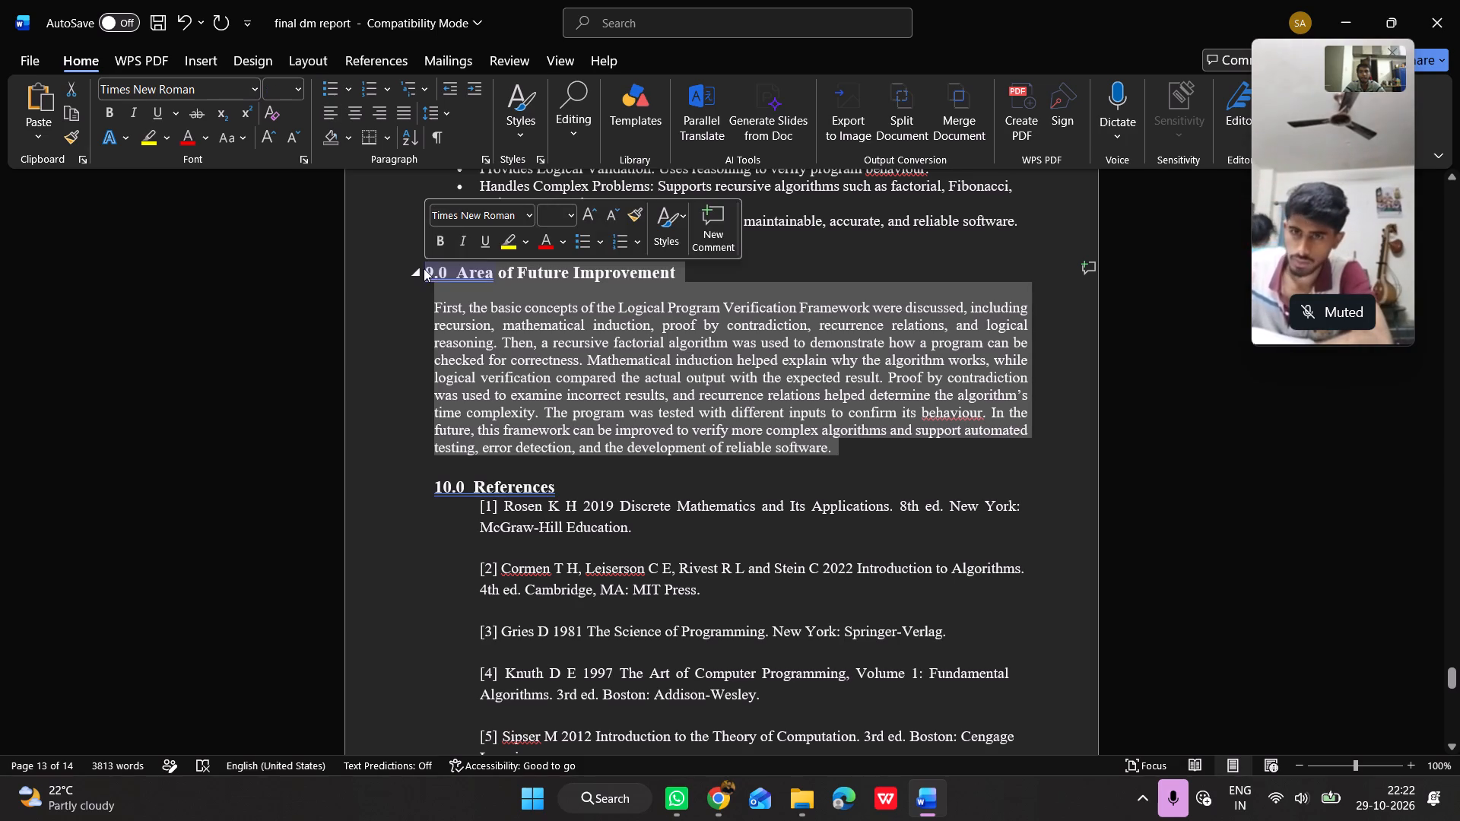
left_click(351, 110)
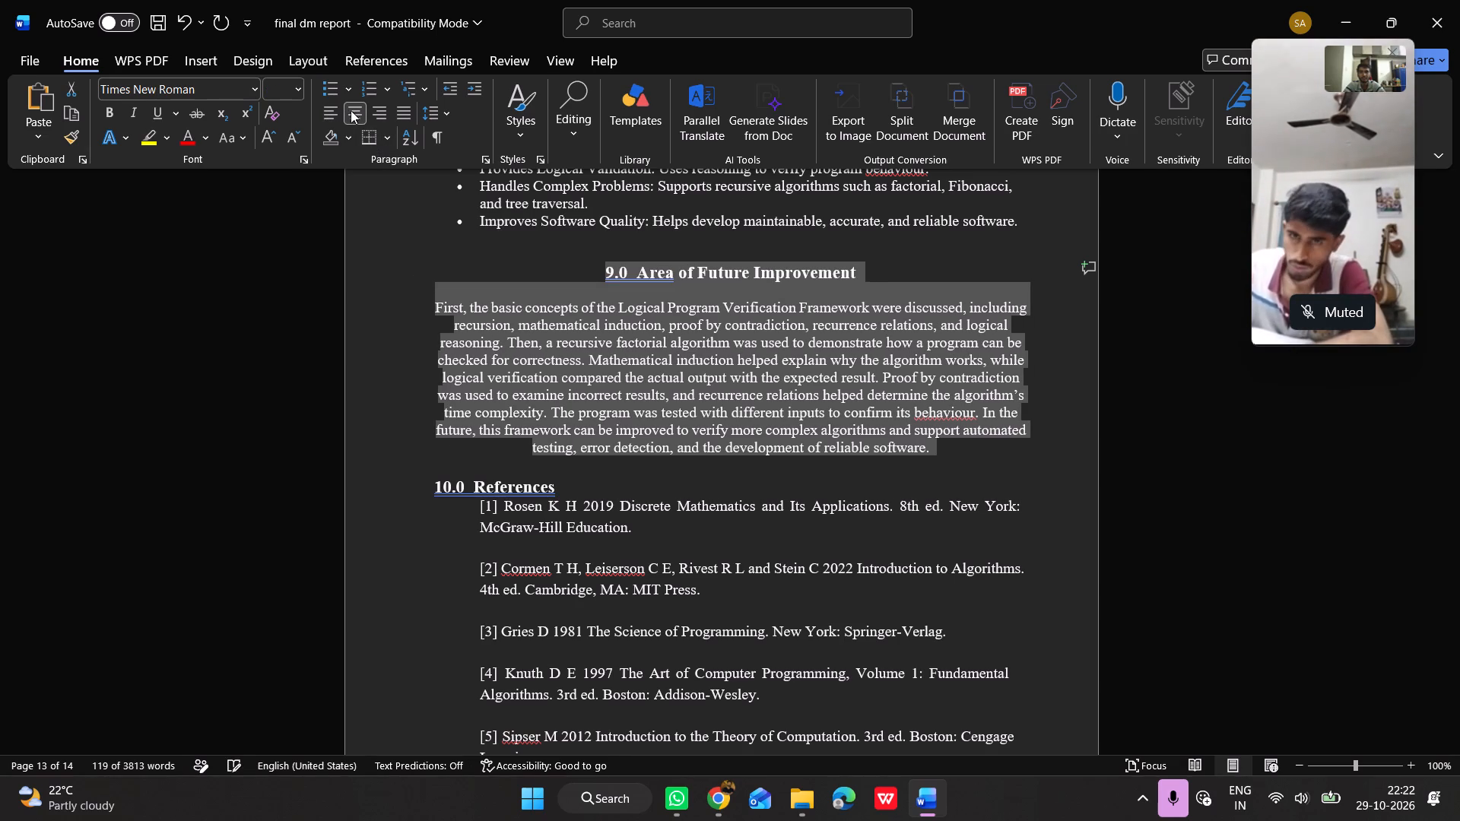
left_click(326, 112)
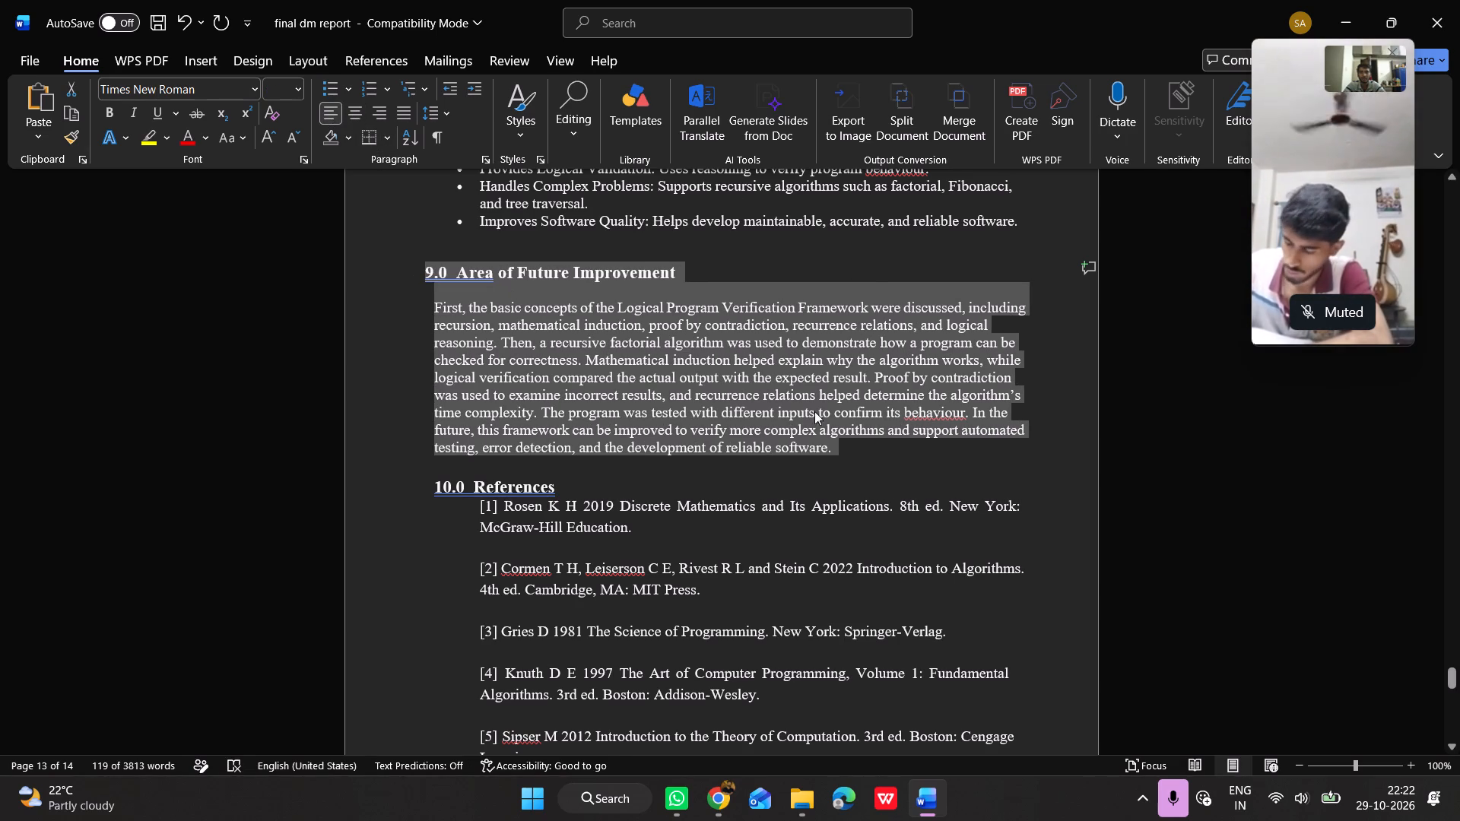
left_click(837, 445)
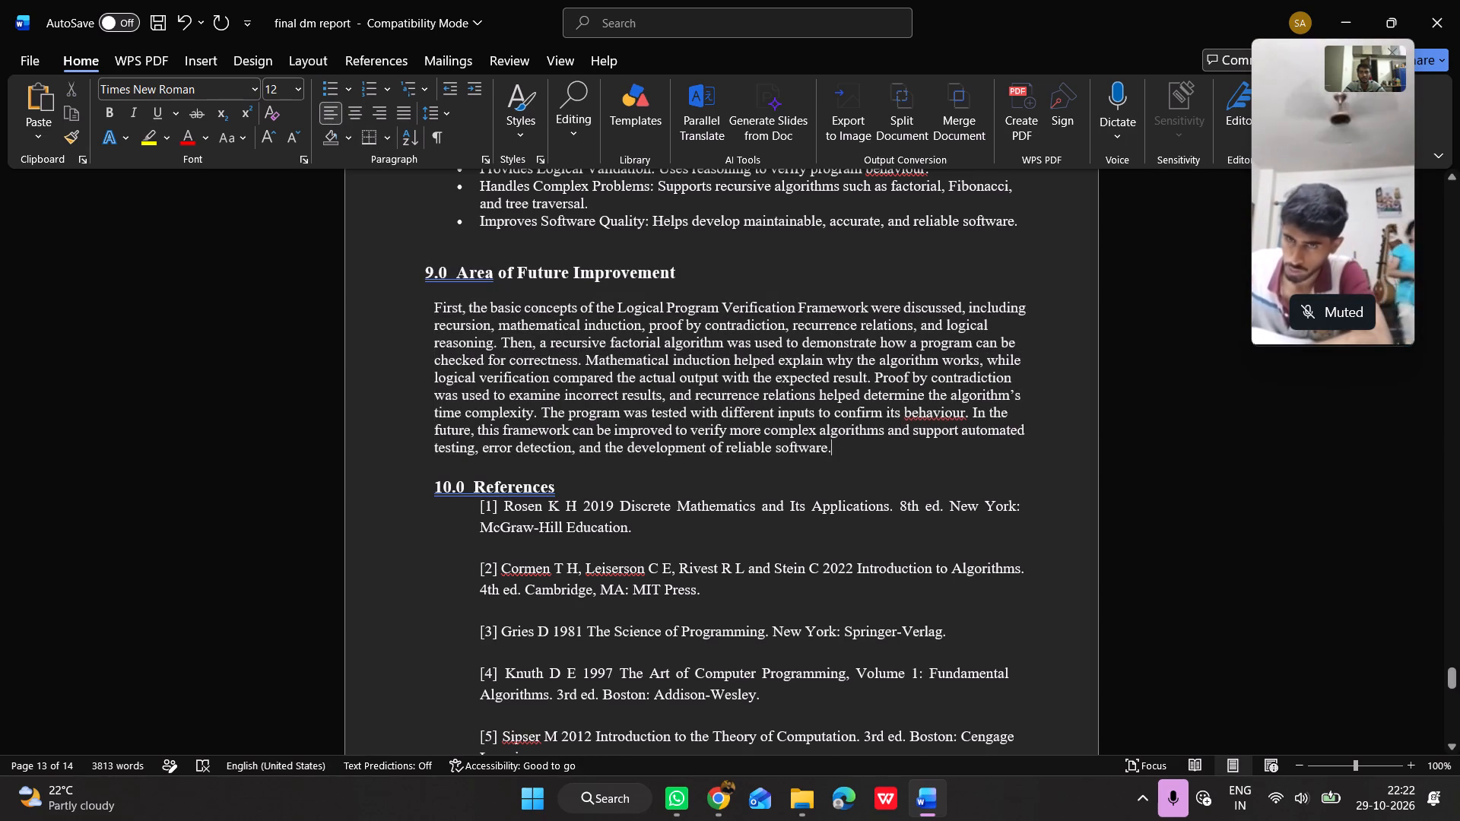
Replace the space before "induction." in the Uses Mathematical Proofs bullet with two spaces.
scroll(837, 445, "up", 3)
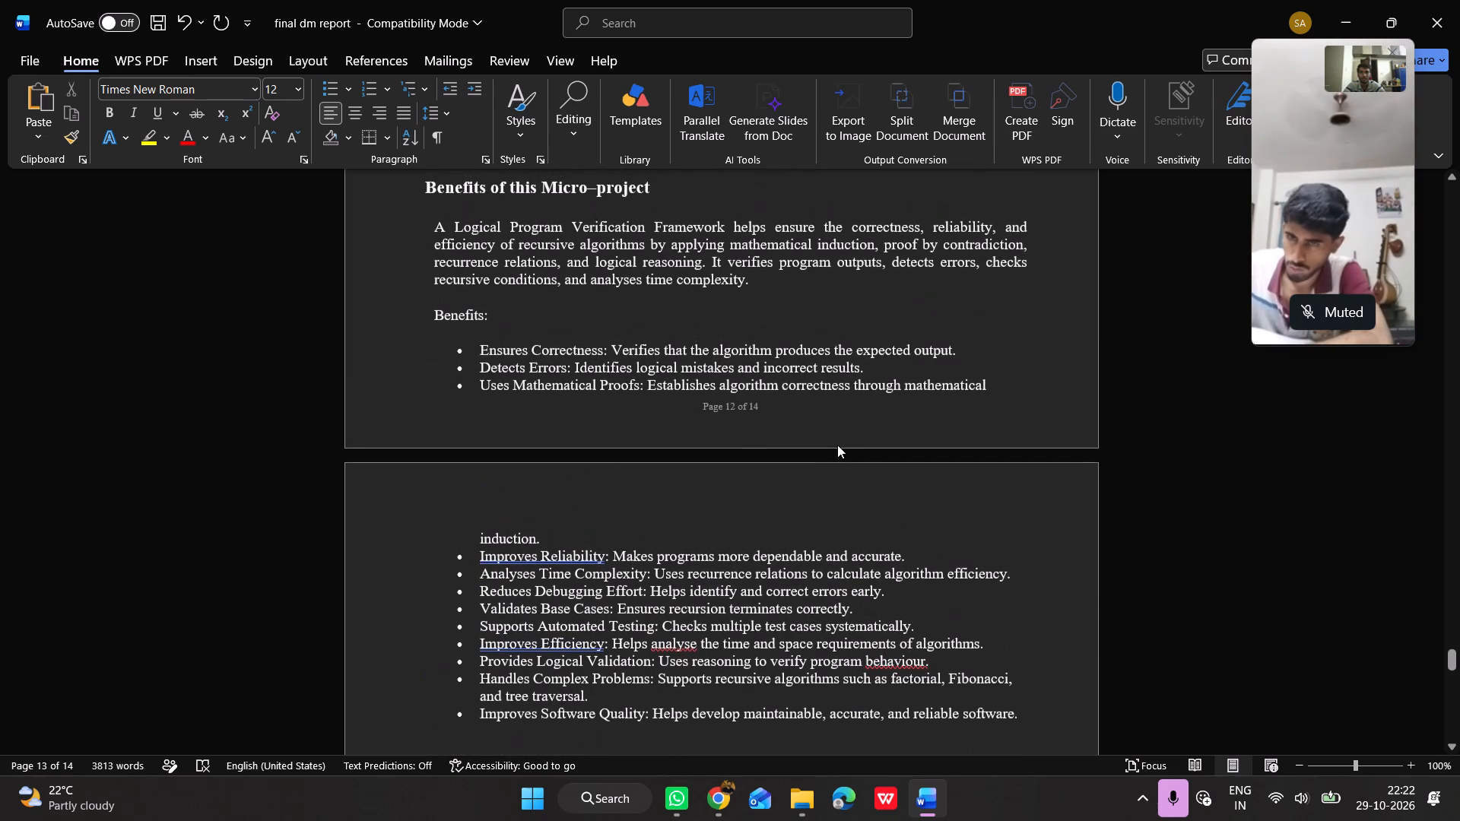
scroll(837, 445, "up", 1)
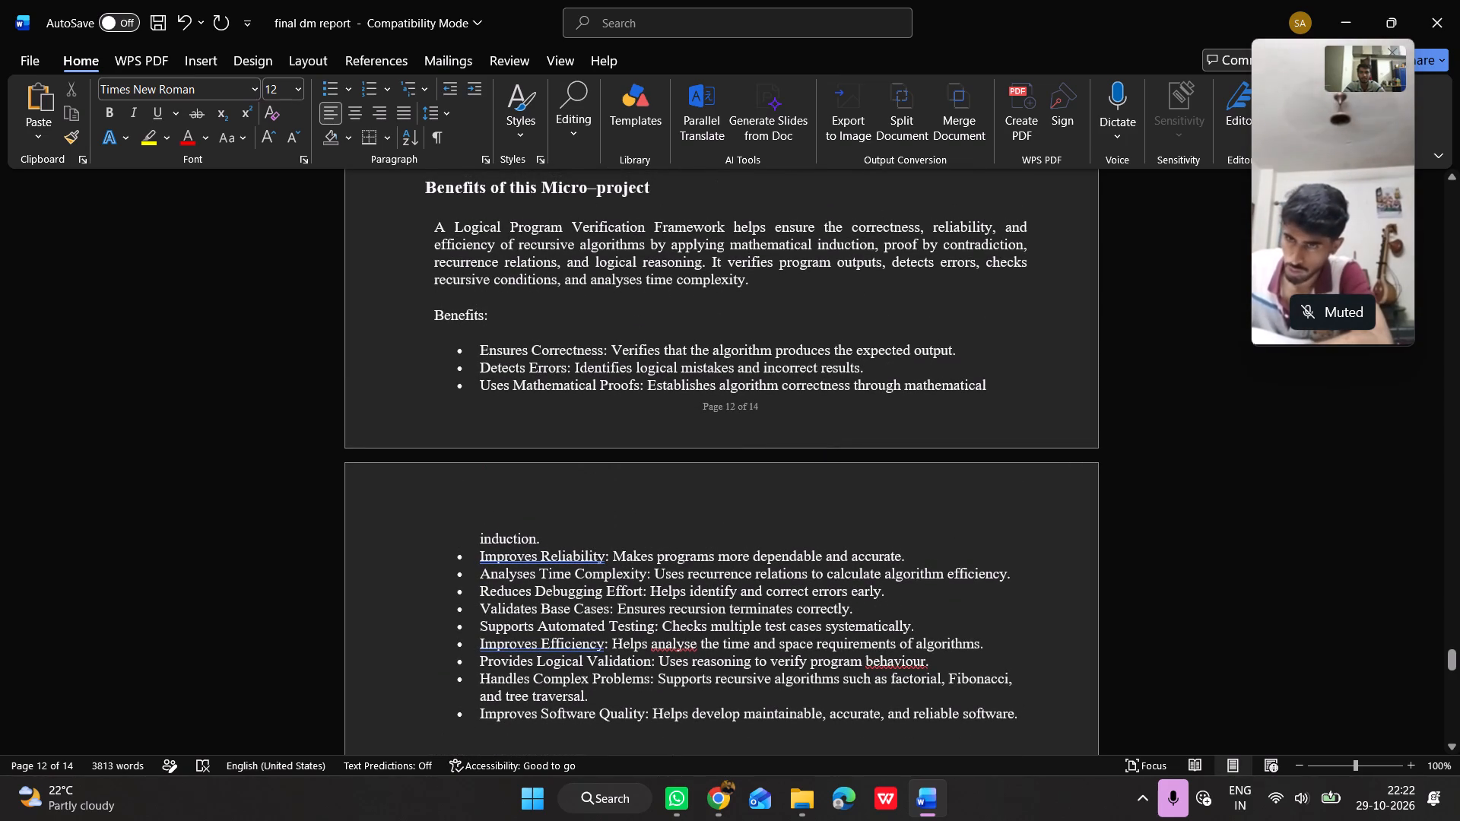
left_click(479, 534)
key("BackSpace")
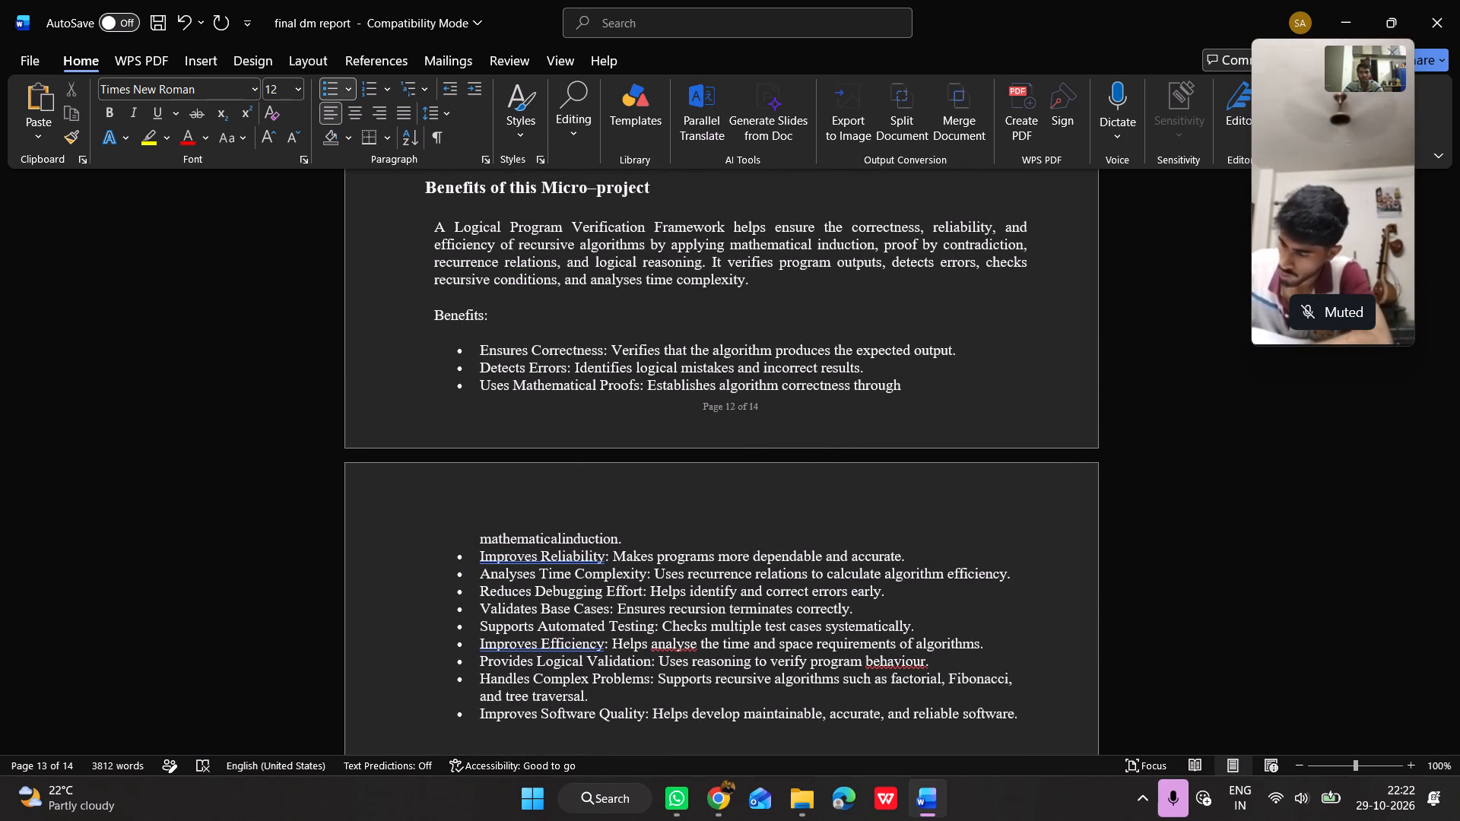
key("space")
key("space")
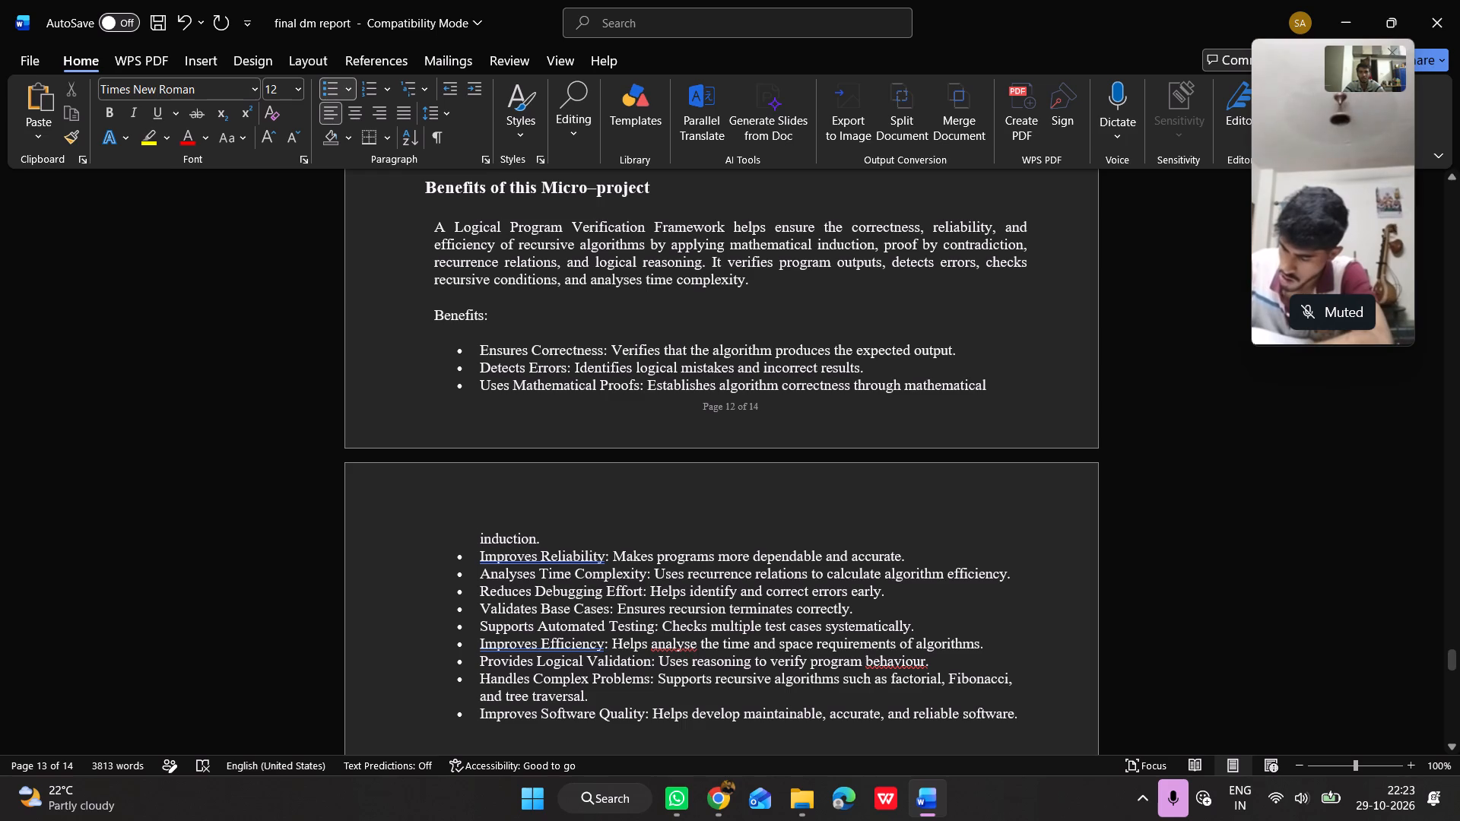
Remove the blank line between "Benefits:" and the Ensures Correctness item, keeping that item on its own line directly below.
left_click(455, 351)
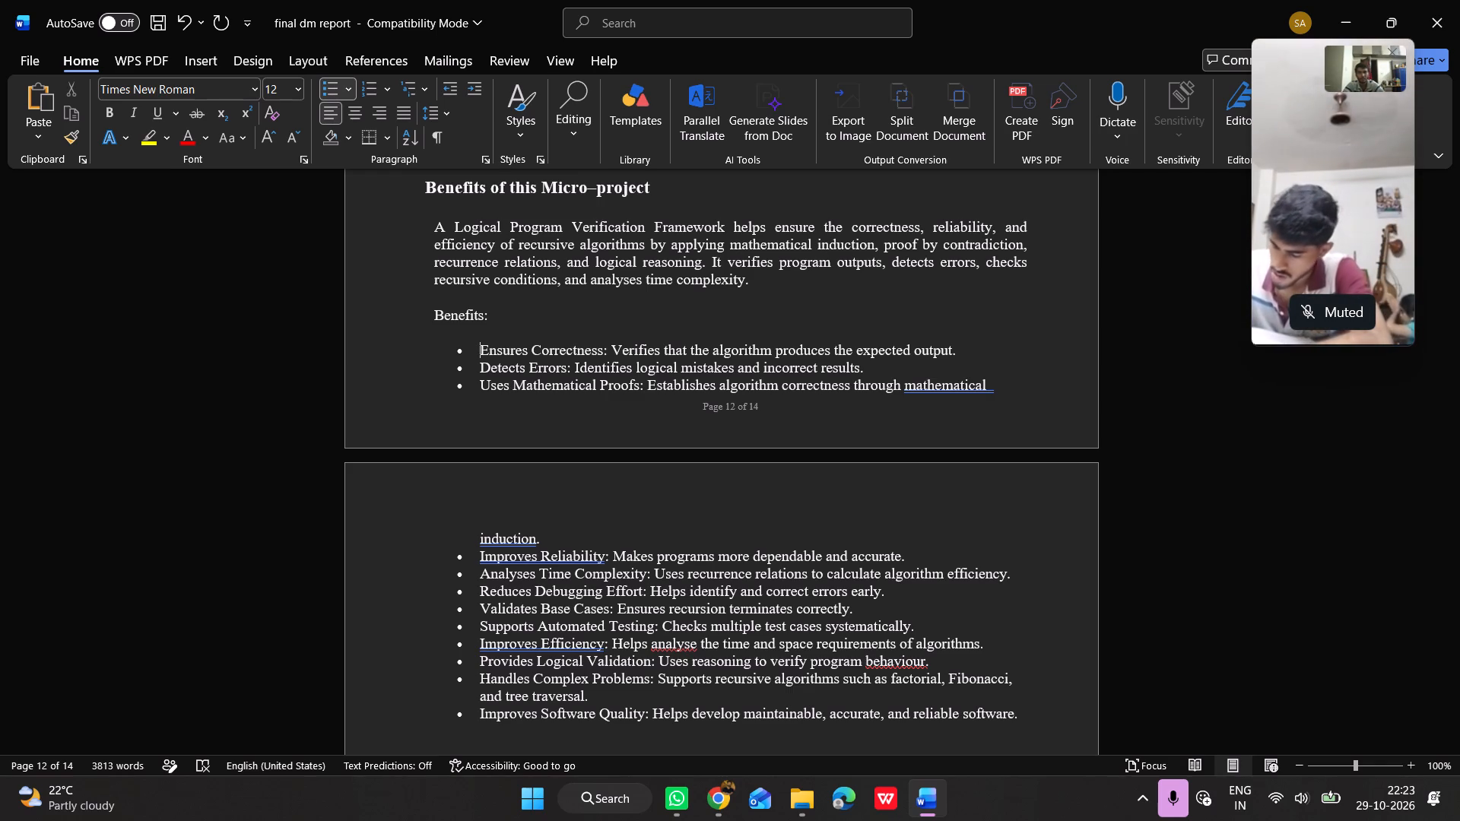
key("BackSpace")
key("BackSpace")
key("BackSpace")
key("BackSpace")
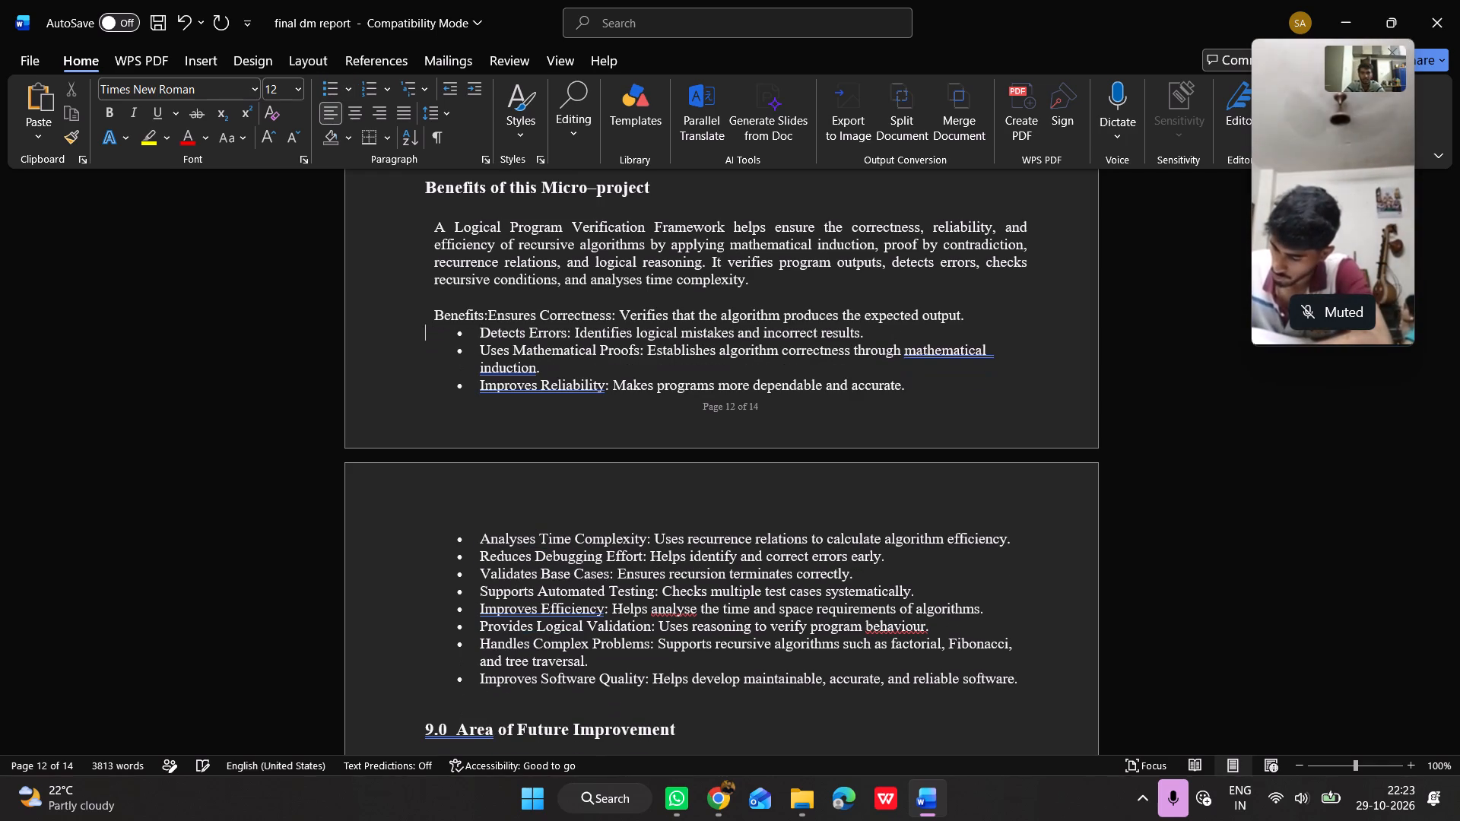
key("Return")
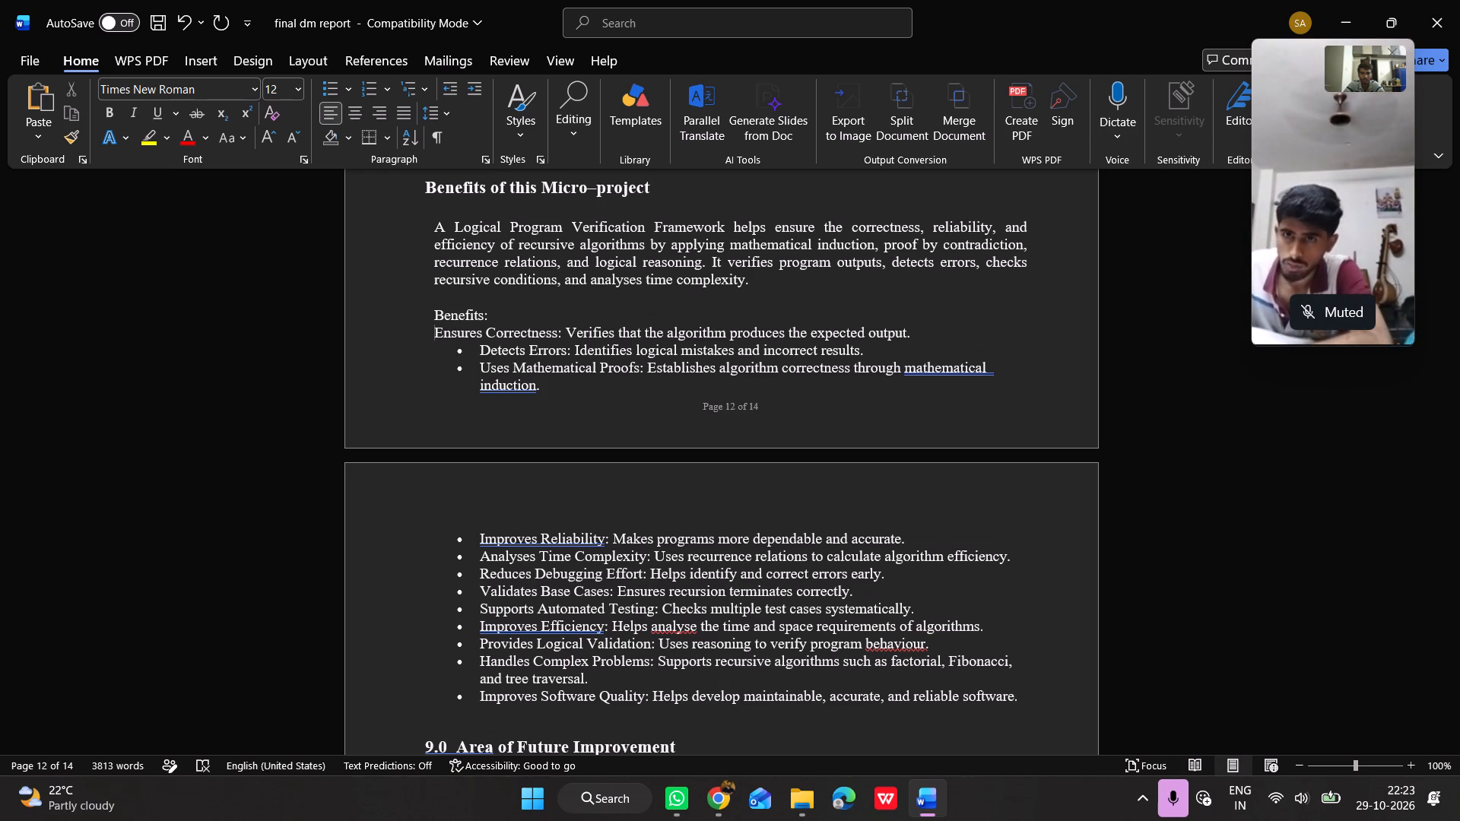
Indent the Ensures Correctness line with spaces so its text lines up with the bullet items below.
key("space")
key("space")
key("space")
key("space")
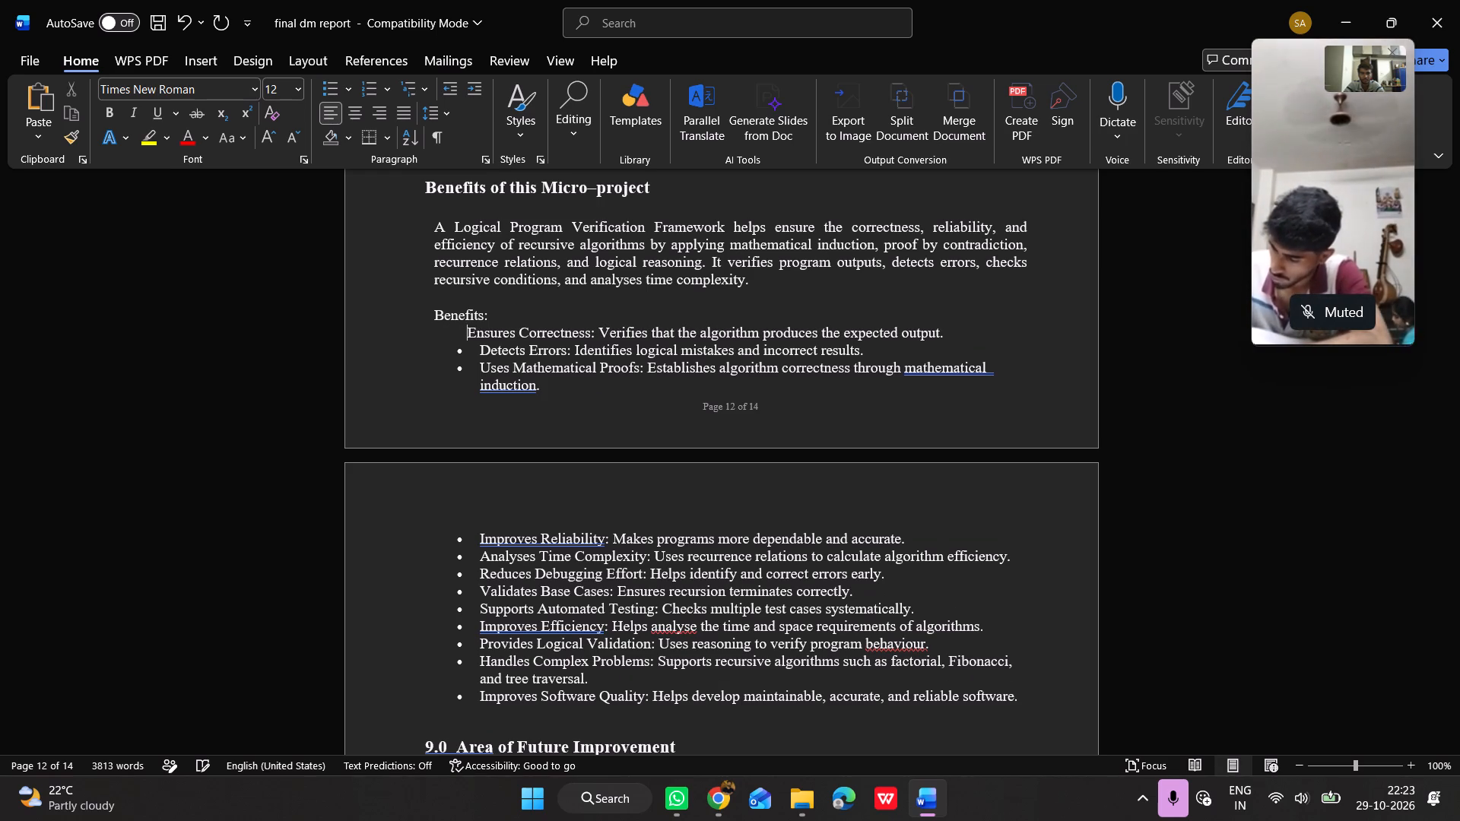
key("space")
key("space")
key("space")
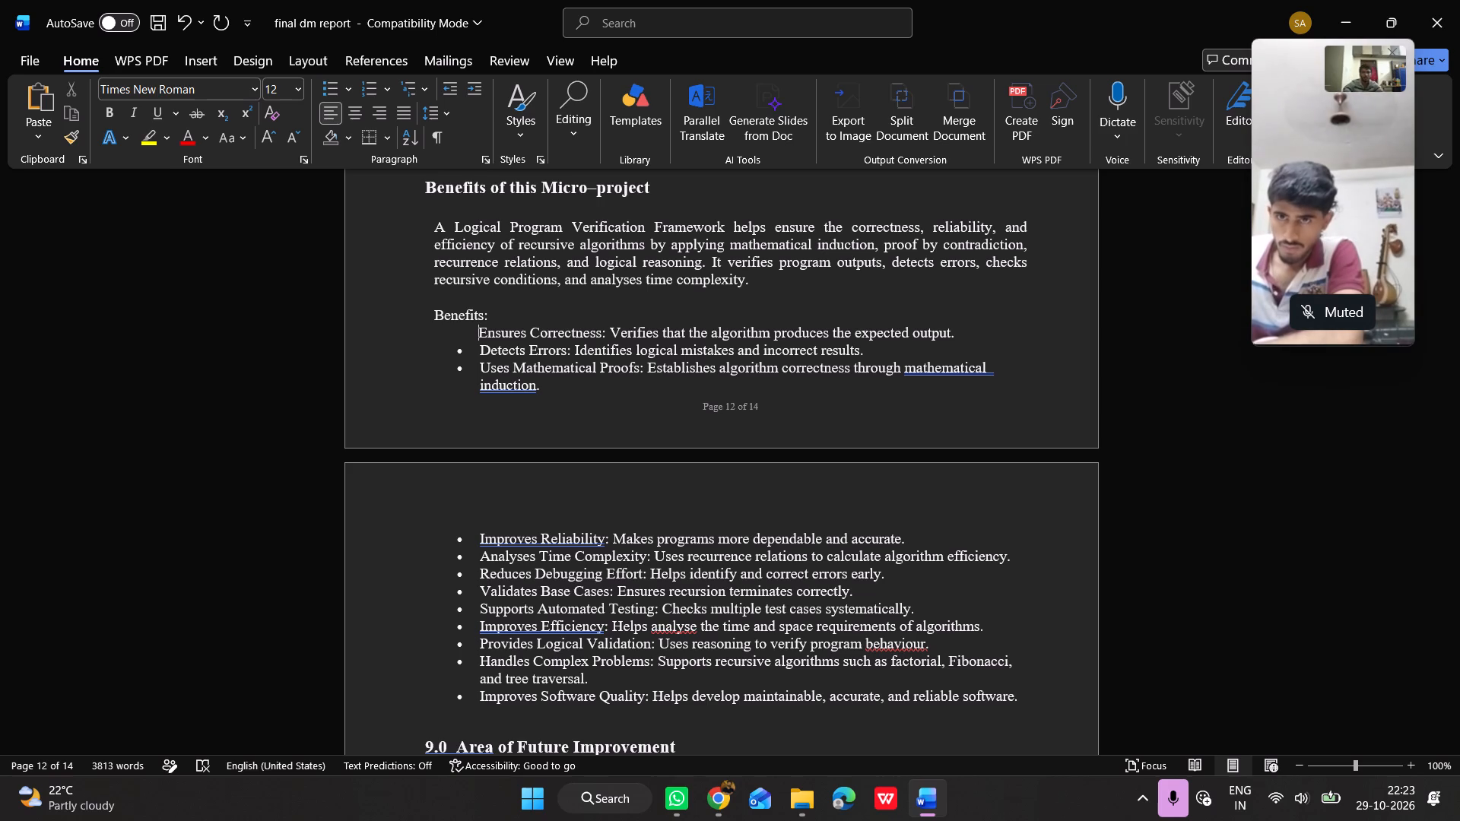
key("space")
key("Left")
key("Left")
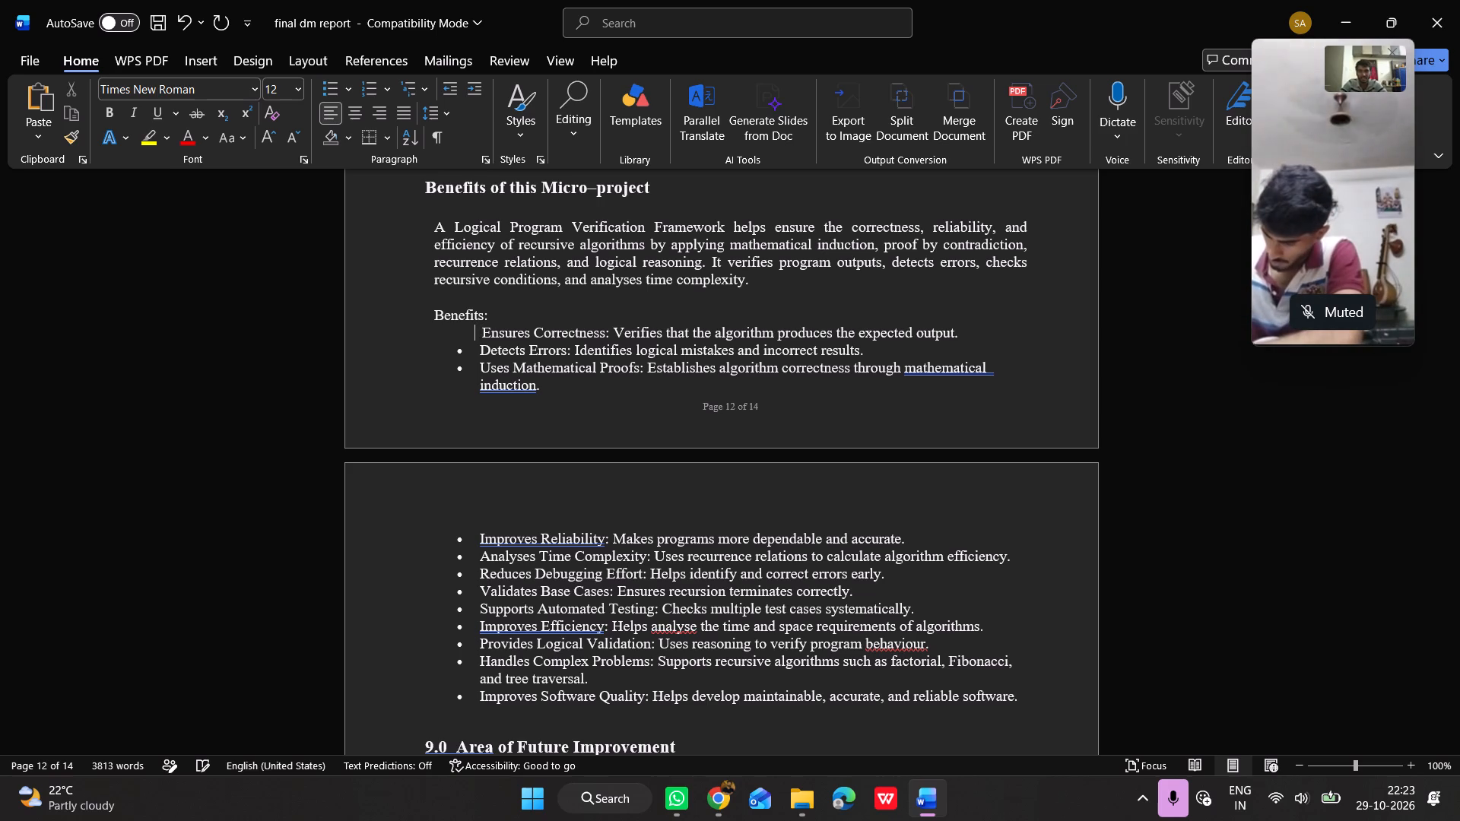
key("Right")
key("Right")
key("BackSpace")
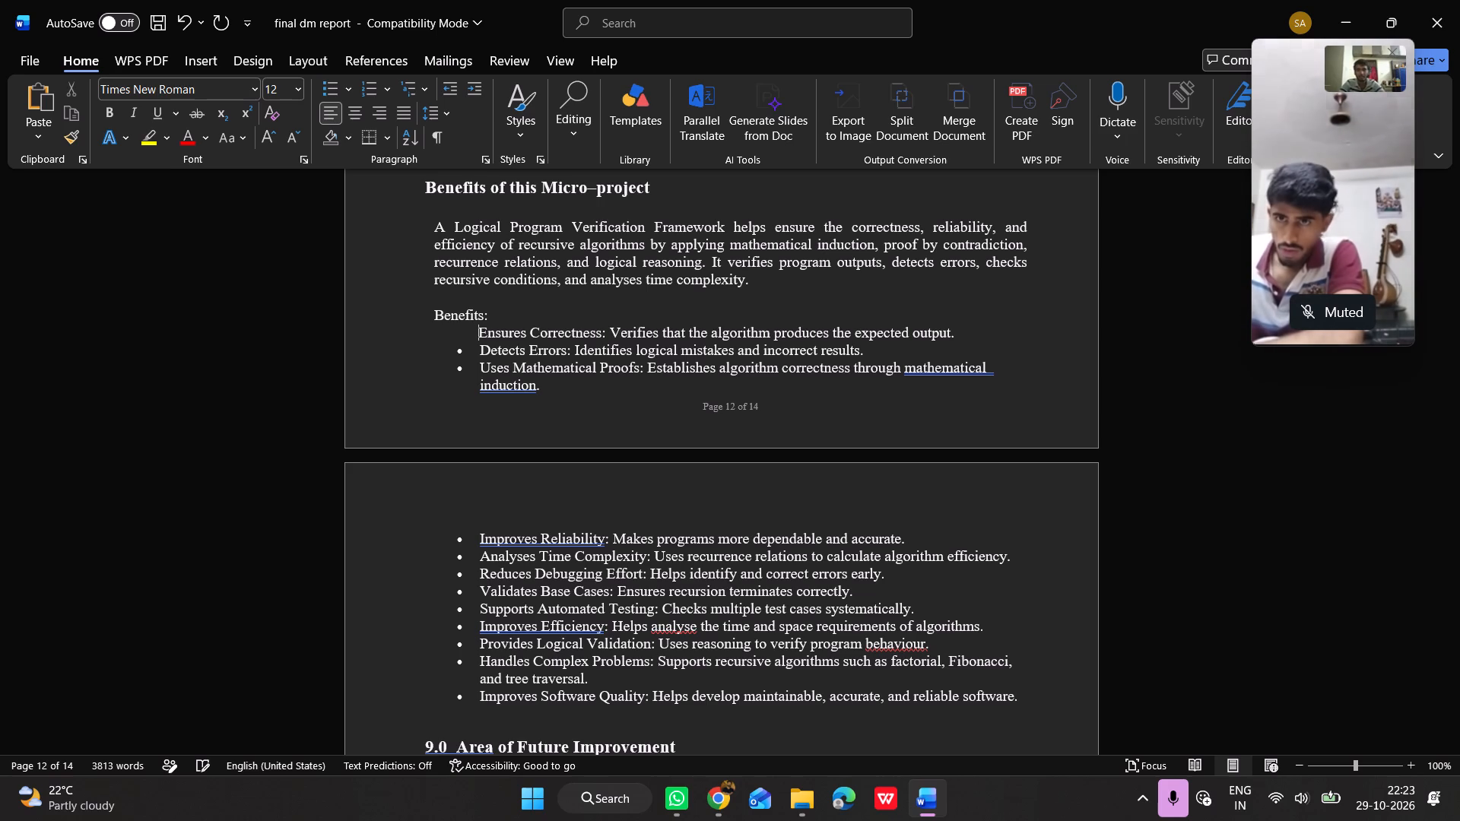
Turn the Ensures Correctness line back into a bulleted item matching the rest of the Benefits list.
key("Left")
key("Left")
key("Left")
key("Left")
key("Left")
key("Left")
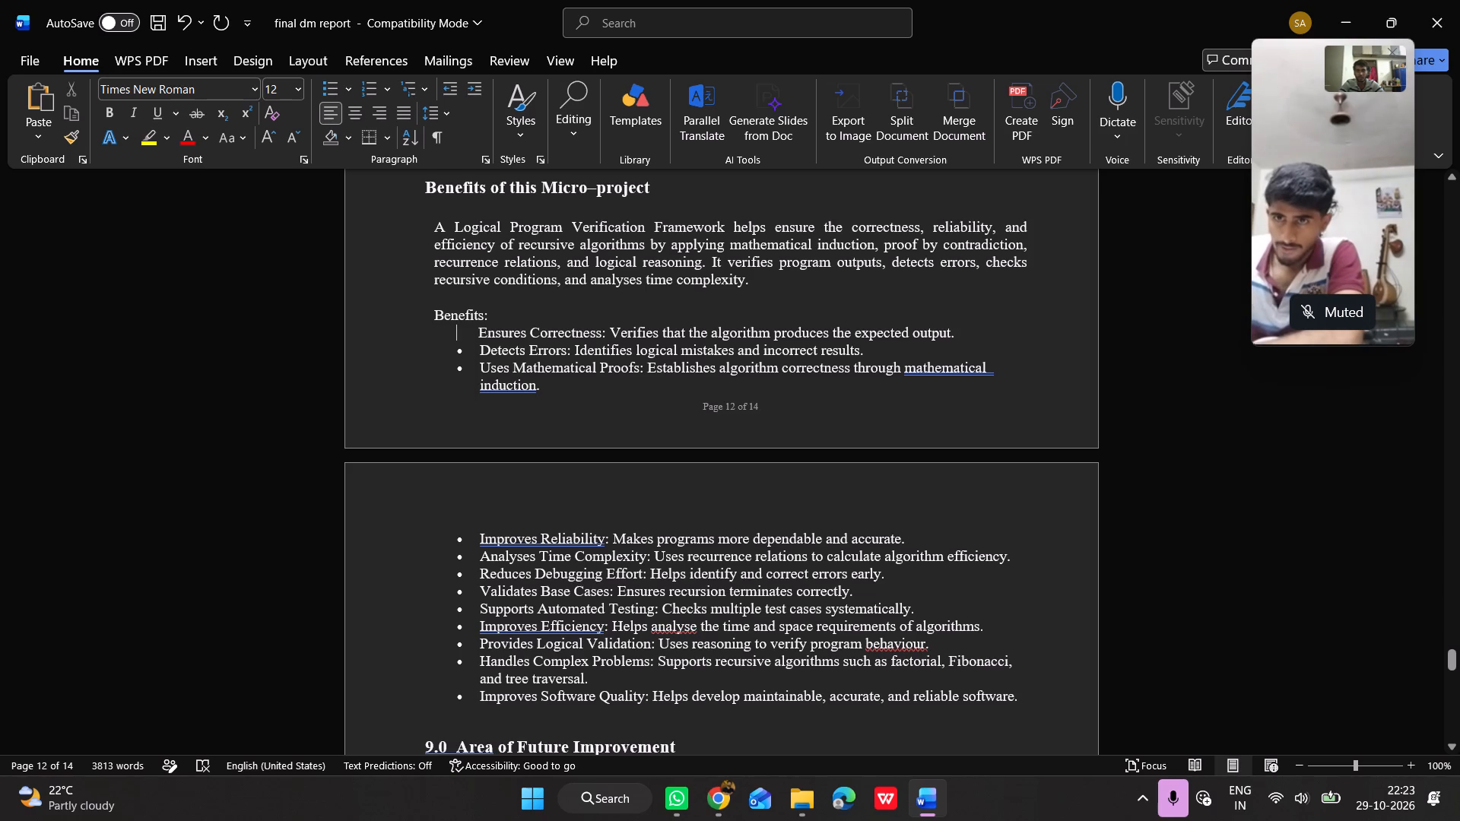
right_click(458, 334)
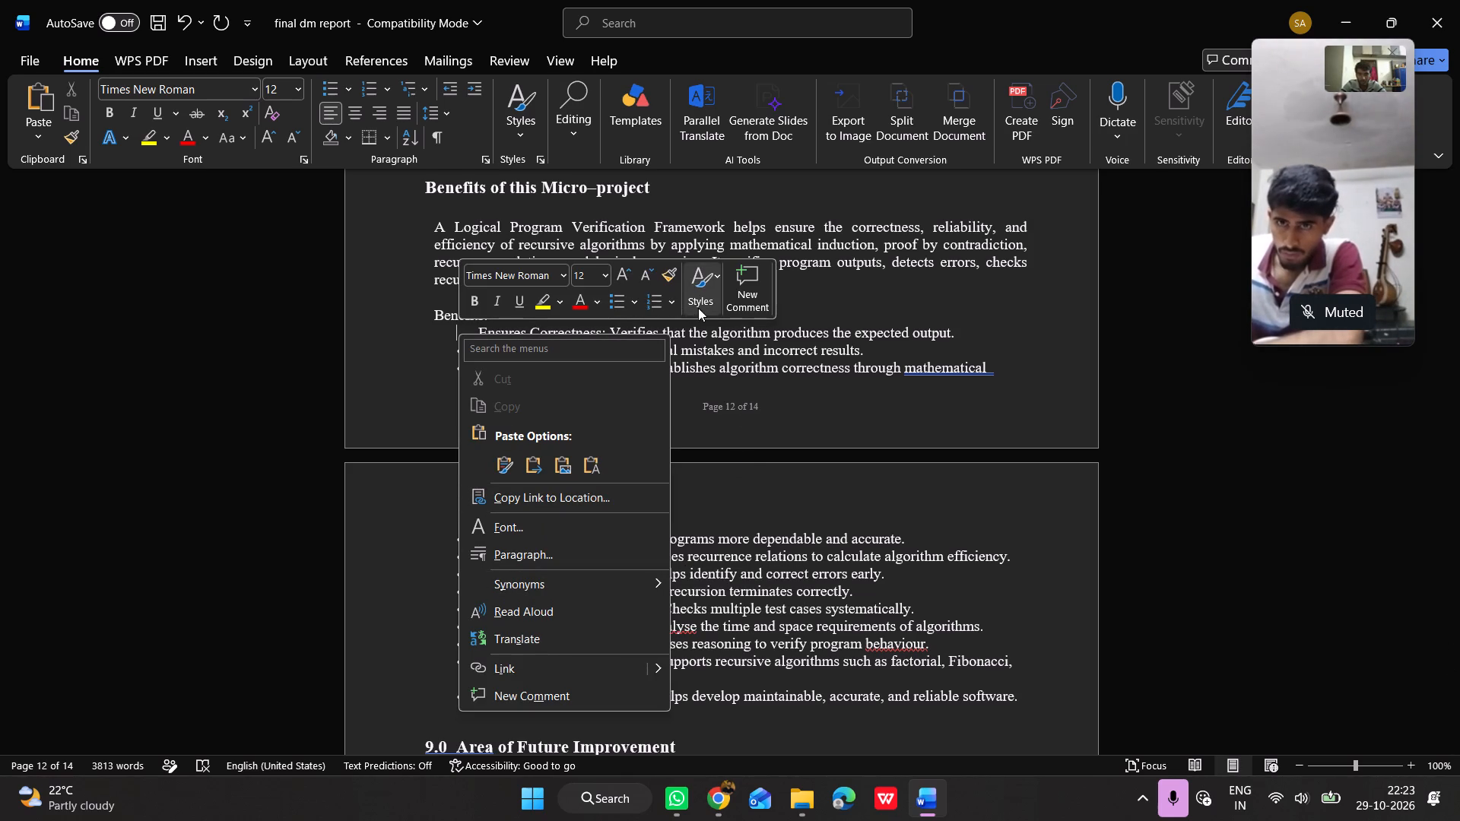
left_click(623, 304)
left_click(653, 460)
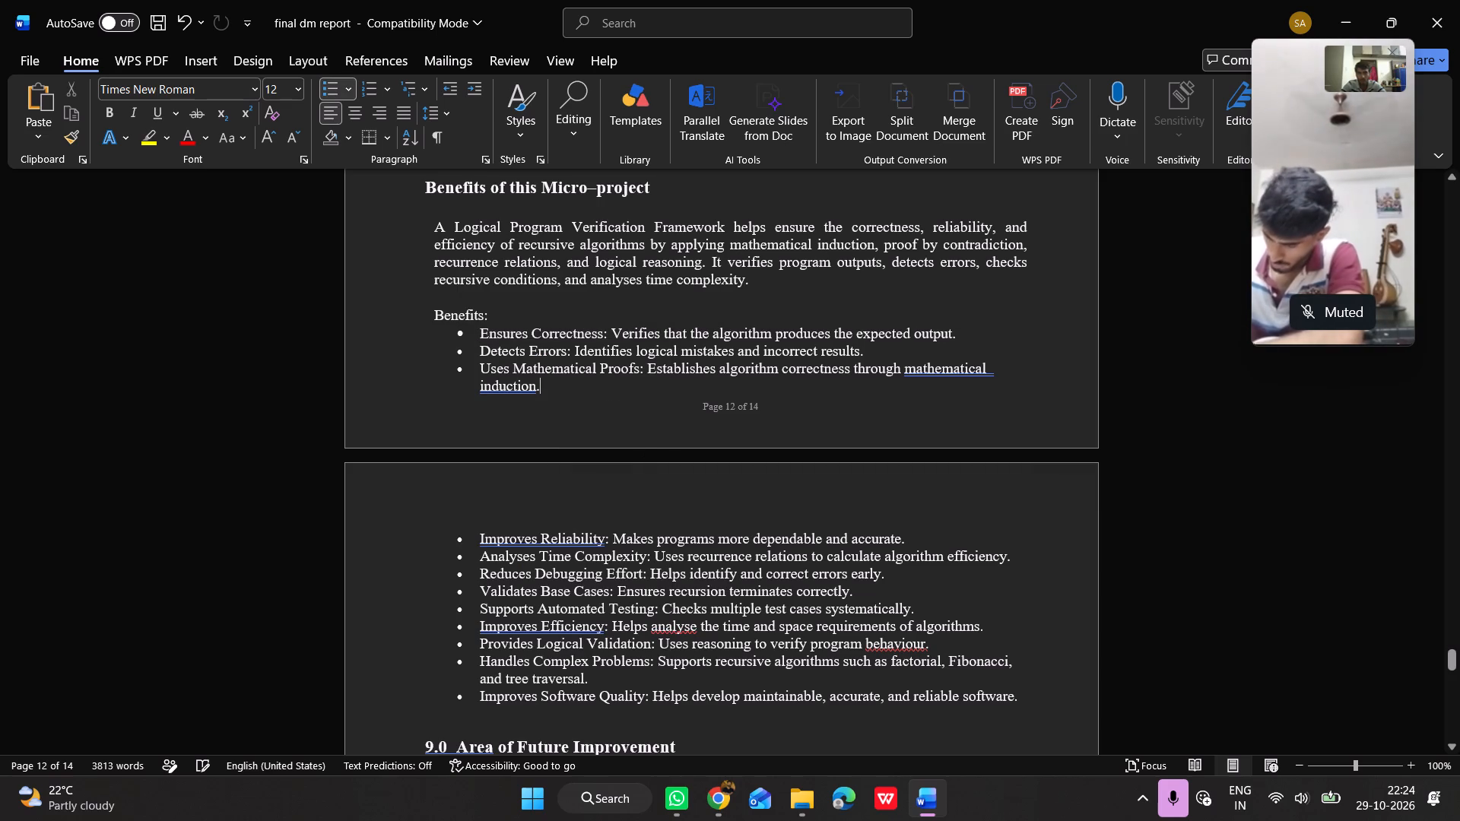
Save the report.
scroll(713, 585, "down", 2)
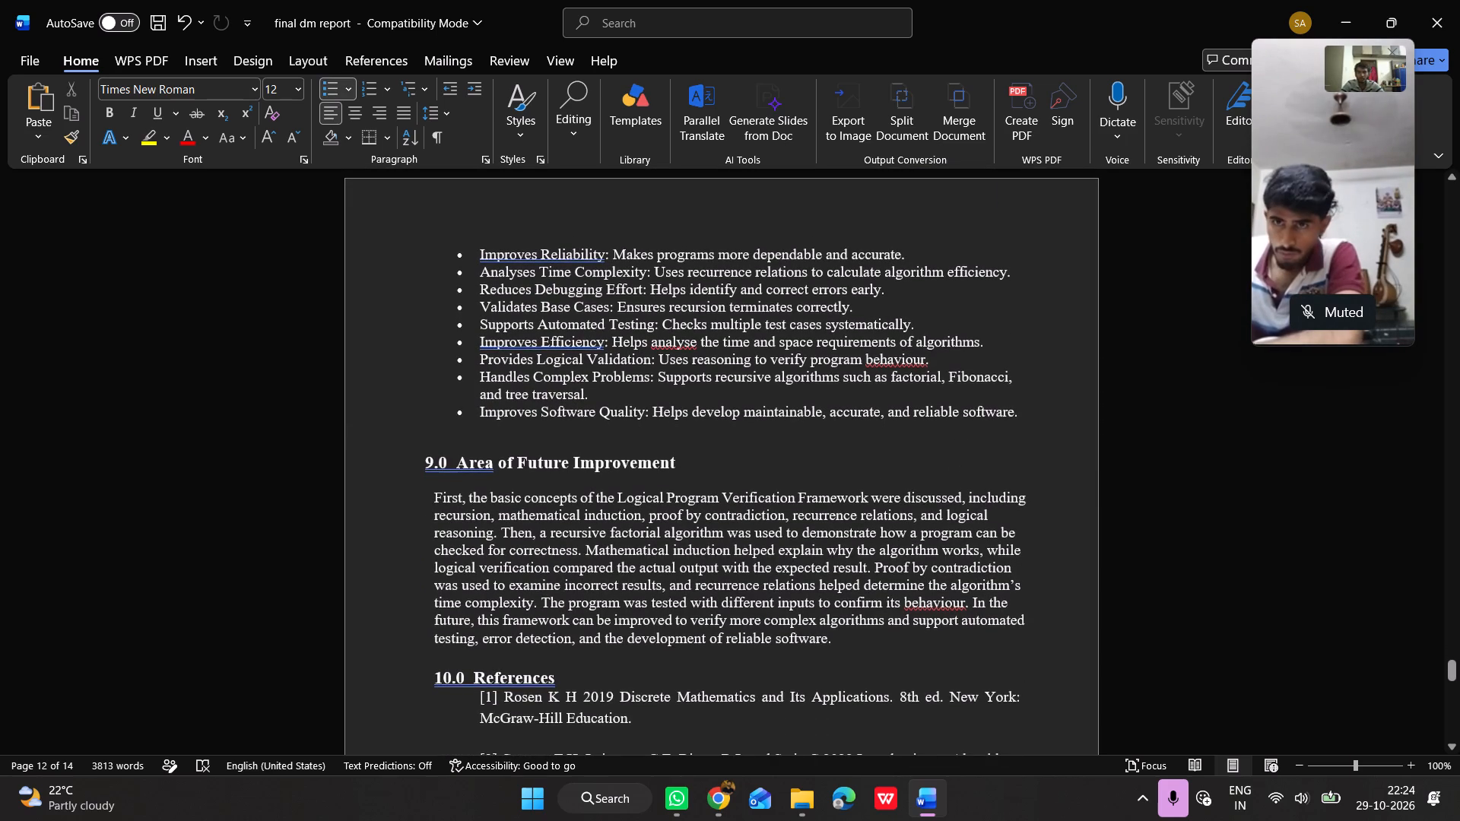
key("ctrl+s")
scroll(713, 585, "down", 2)
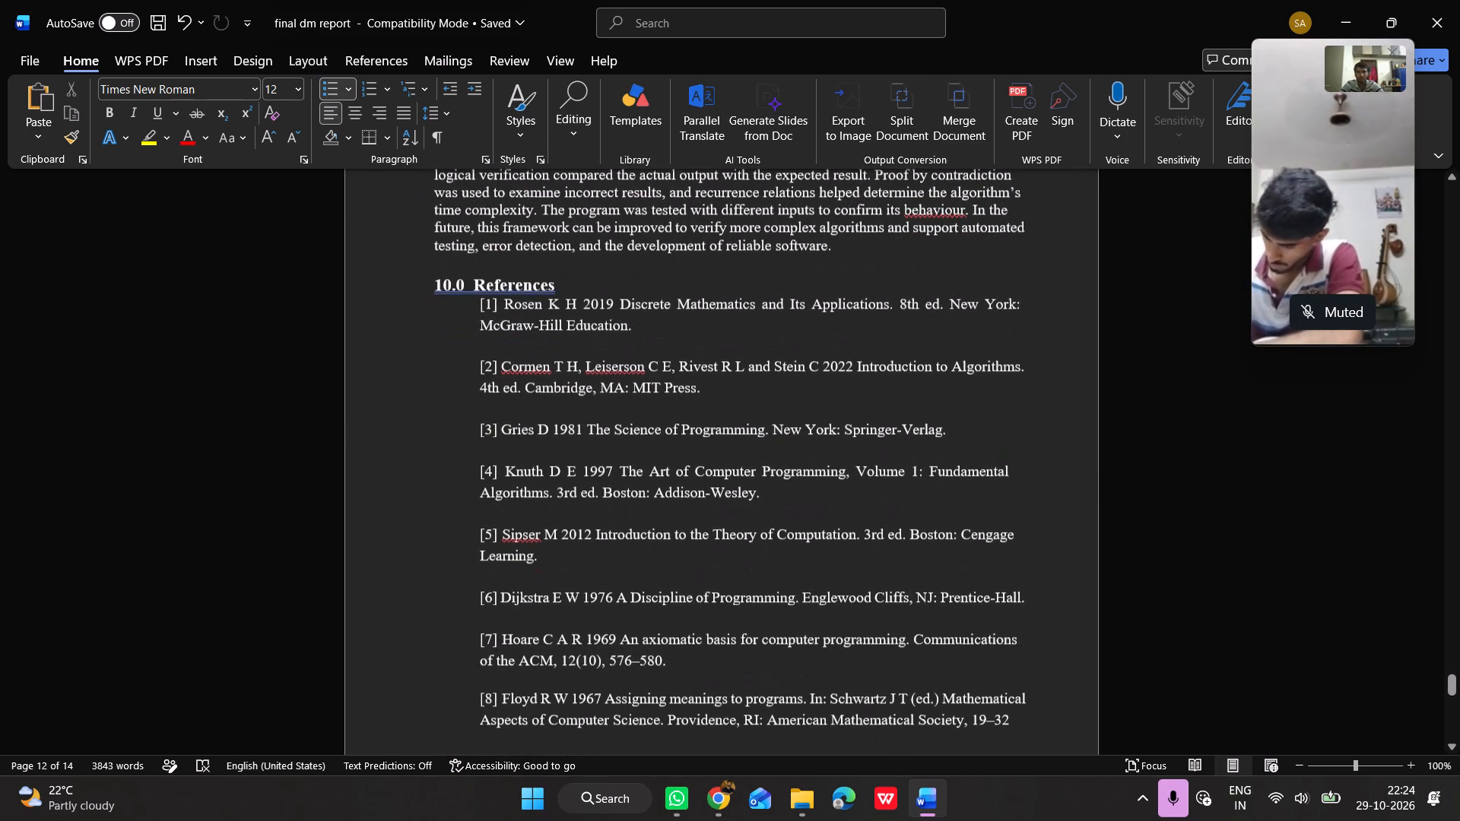
key("ctrl+s")
key("ctrl+s")
key("ctrl+s")
key("ctrl+s")
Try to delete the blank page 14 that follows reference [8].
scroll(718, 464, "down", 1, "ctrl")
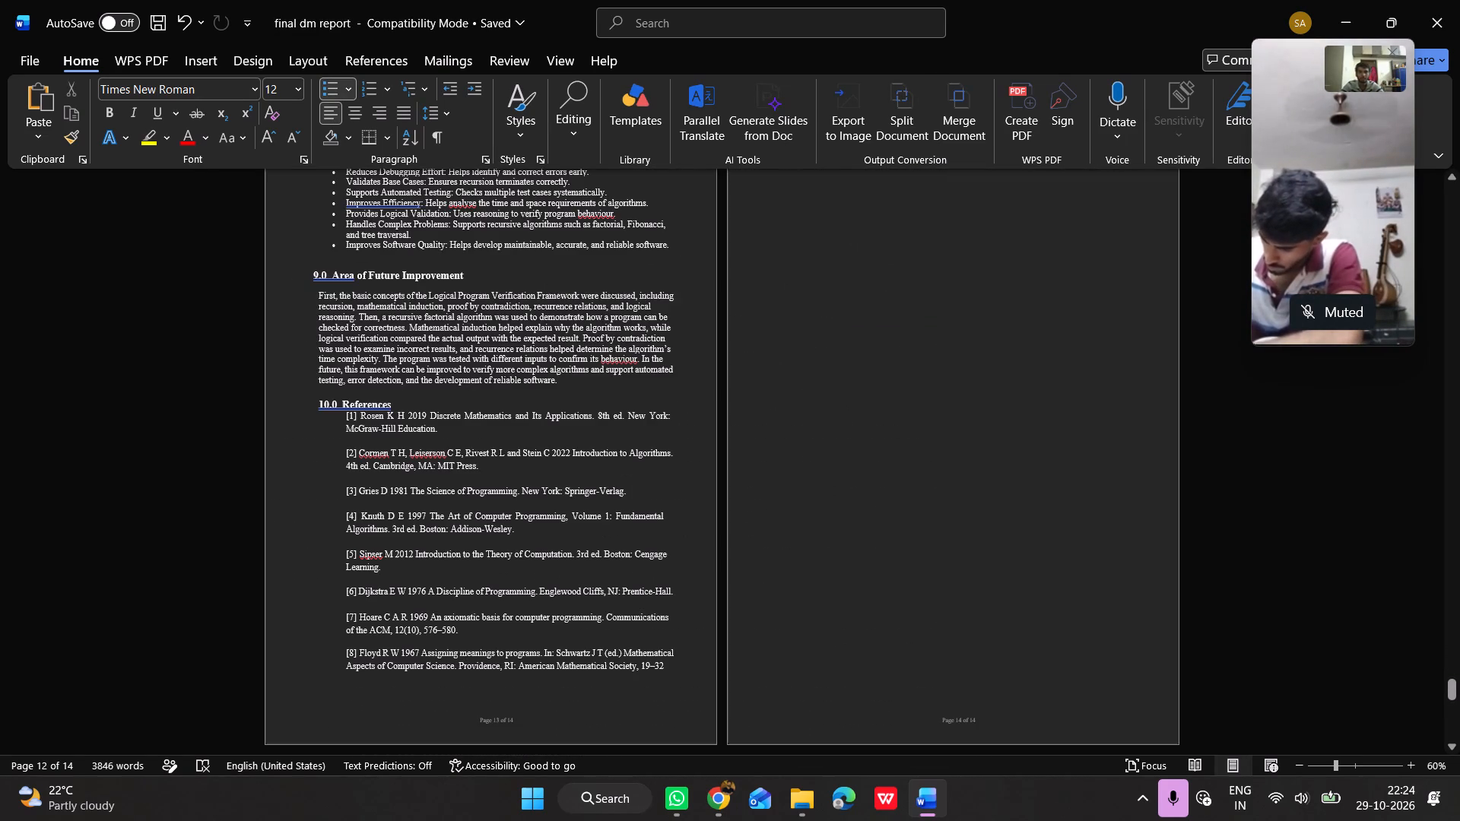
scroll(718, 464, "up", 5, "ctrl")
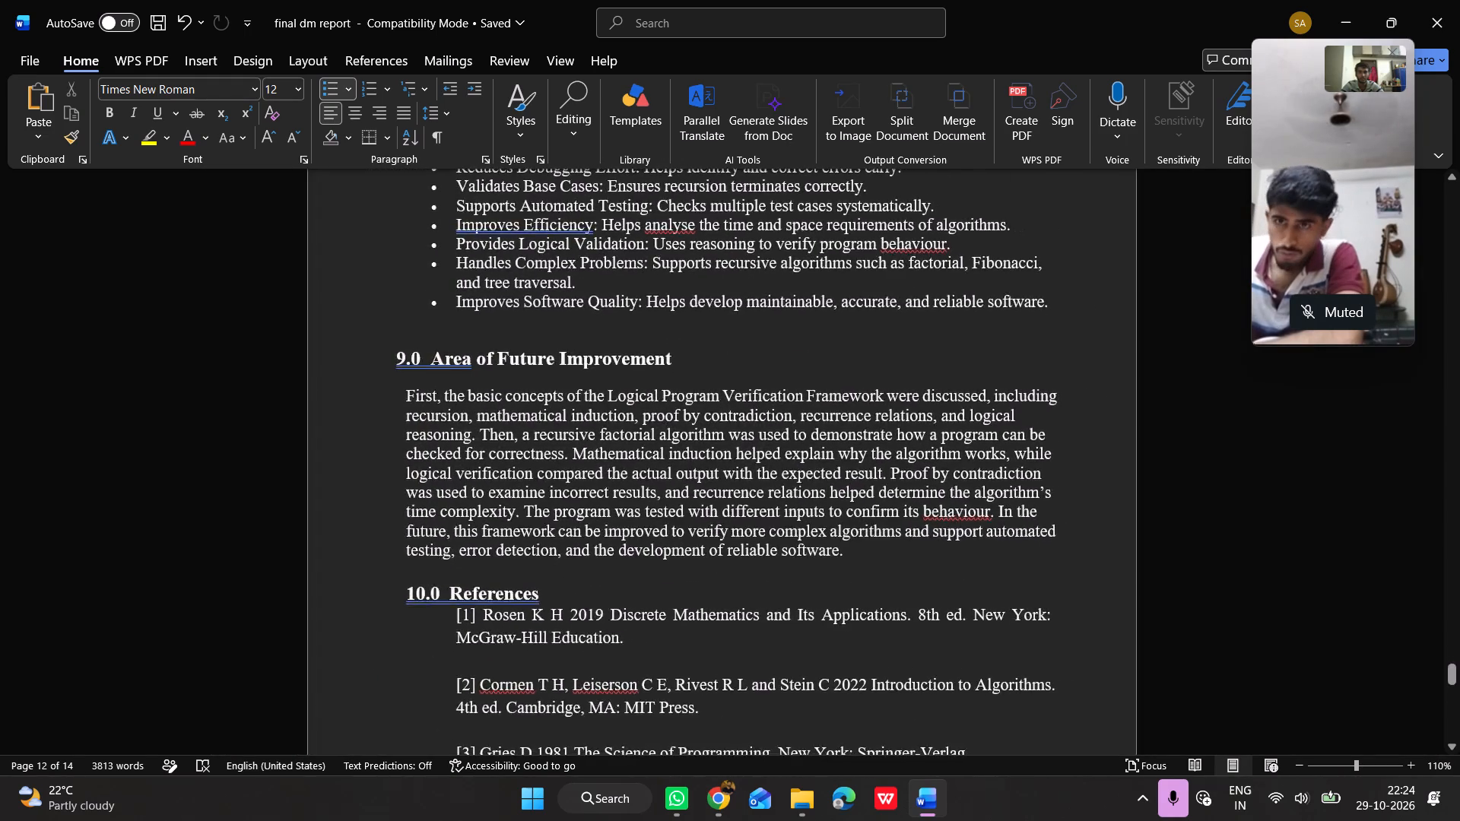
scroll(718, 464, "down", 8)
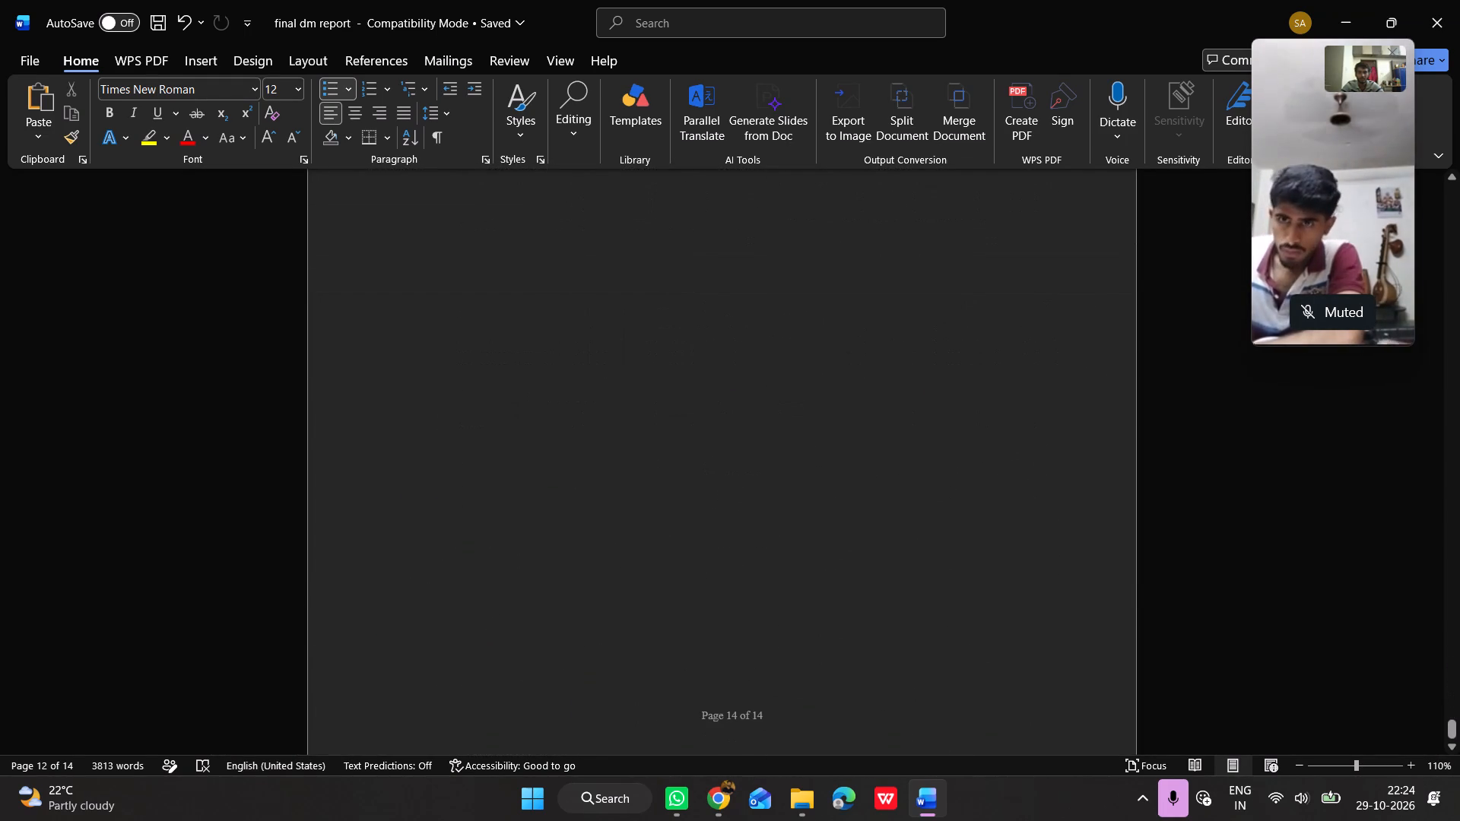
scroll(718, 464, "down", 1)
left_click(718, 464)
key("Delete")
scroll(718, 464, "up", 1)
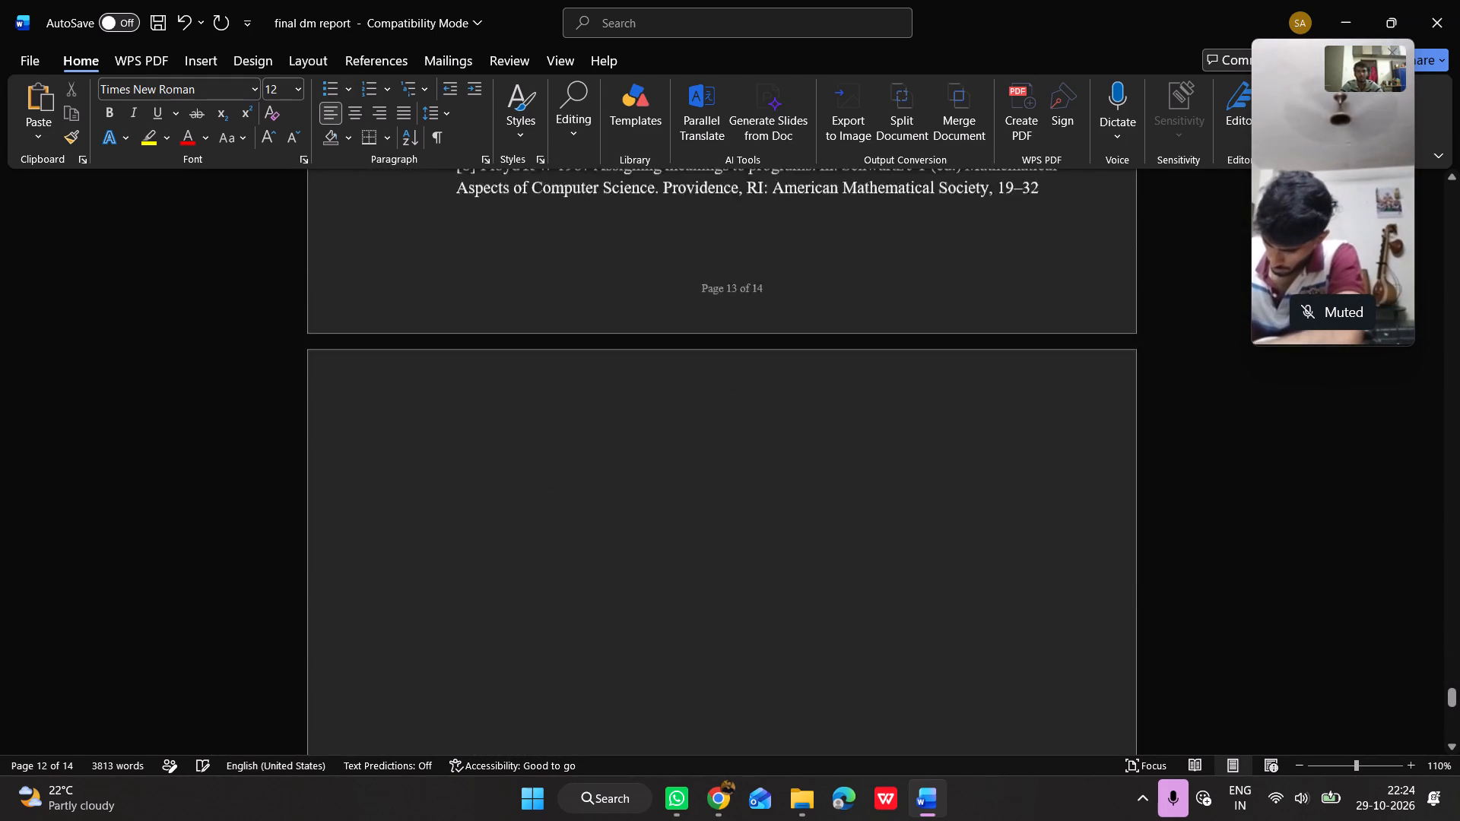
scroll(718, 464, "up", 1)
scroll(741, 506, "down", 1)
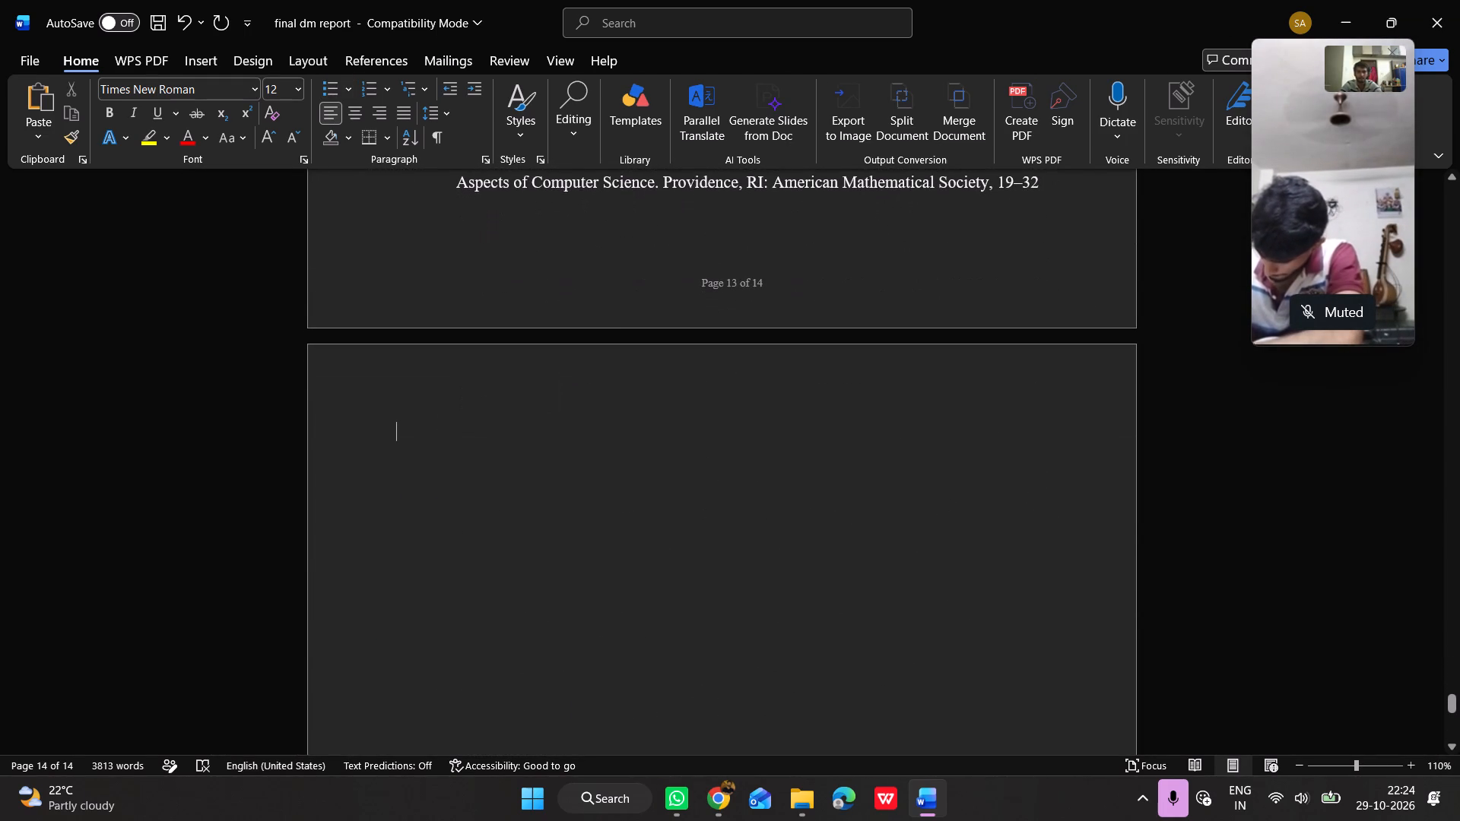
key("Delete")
Review the layout of the References, Area of Future Improvement and Benefits sections on pages 12 and 13.
scroll(741, 506, "up", 3)
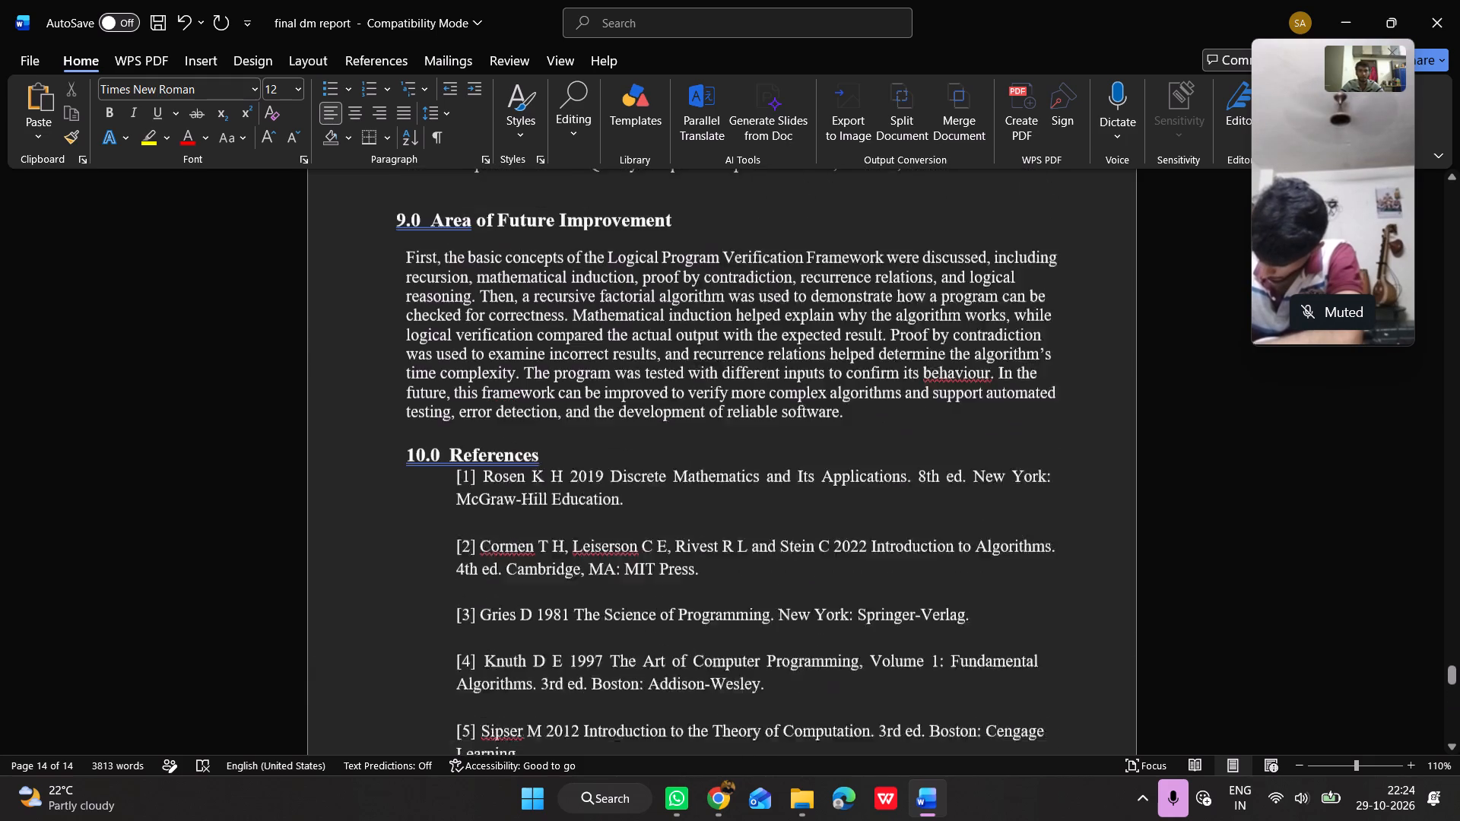
scroll(741, 506, "up", 1)
scroll(741, 506, "up", 2, "ctrl")
scroll(741, 506, "down", 7, "ctrl")
scroll(741, 506, "up", 2, "ctrl")
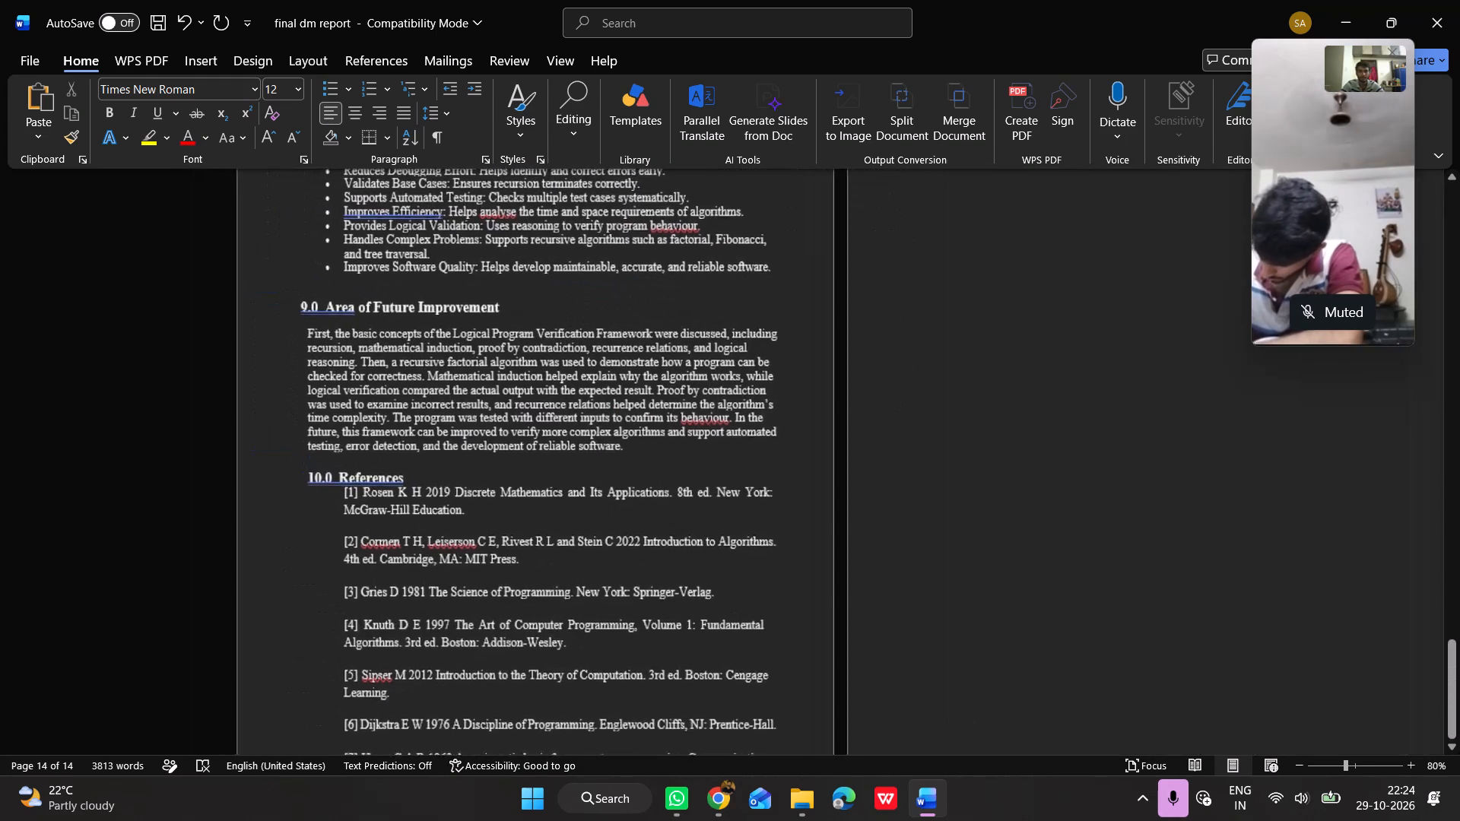
scroll(741, 506, "up", 2, "ctrl")
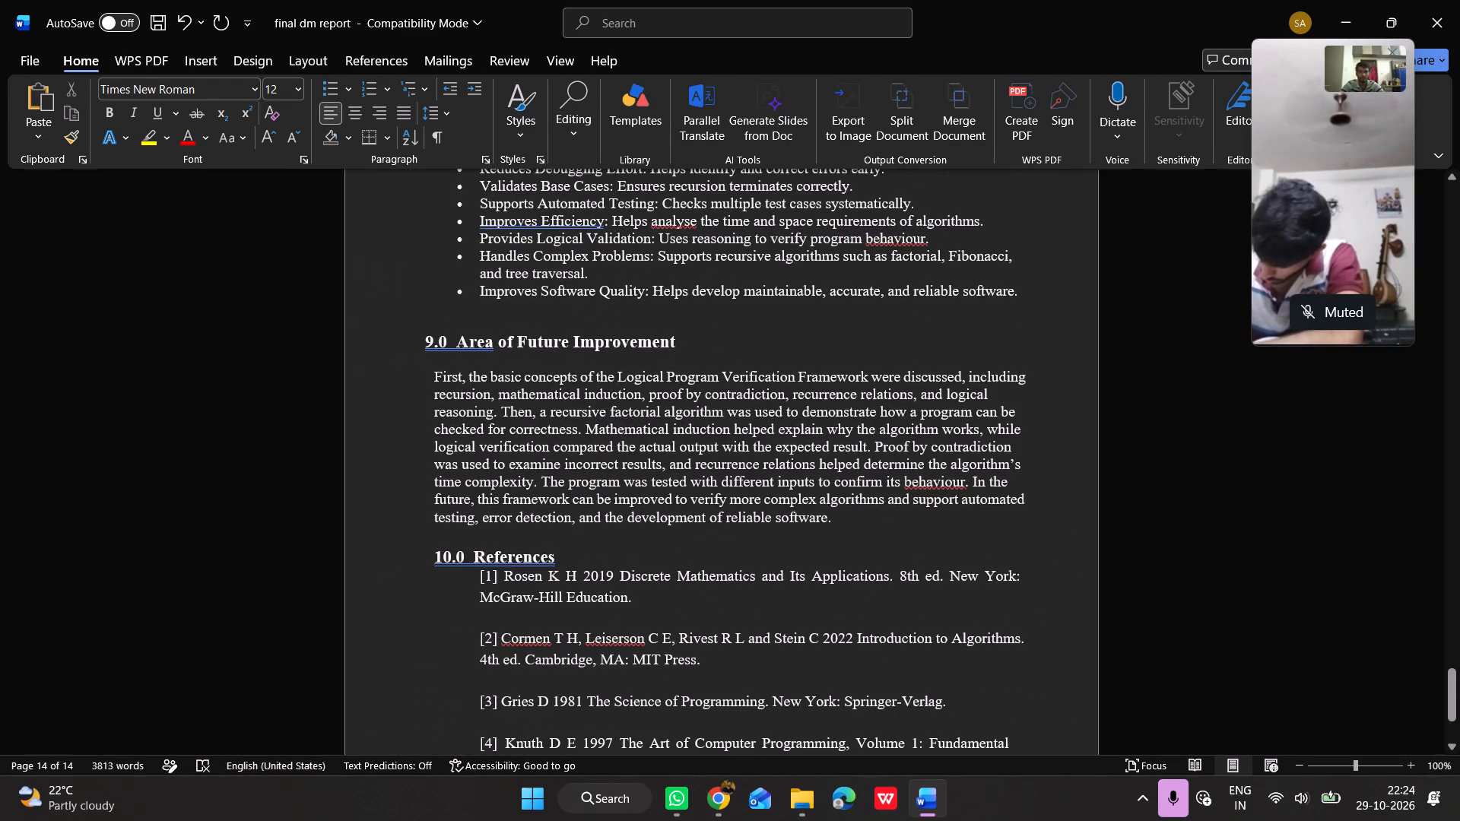
scroll(741, 506, "up", 5)
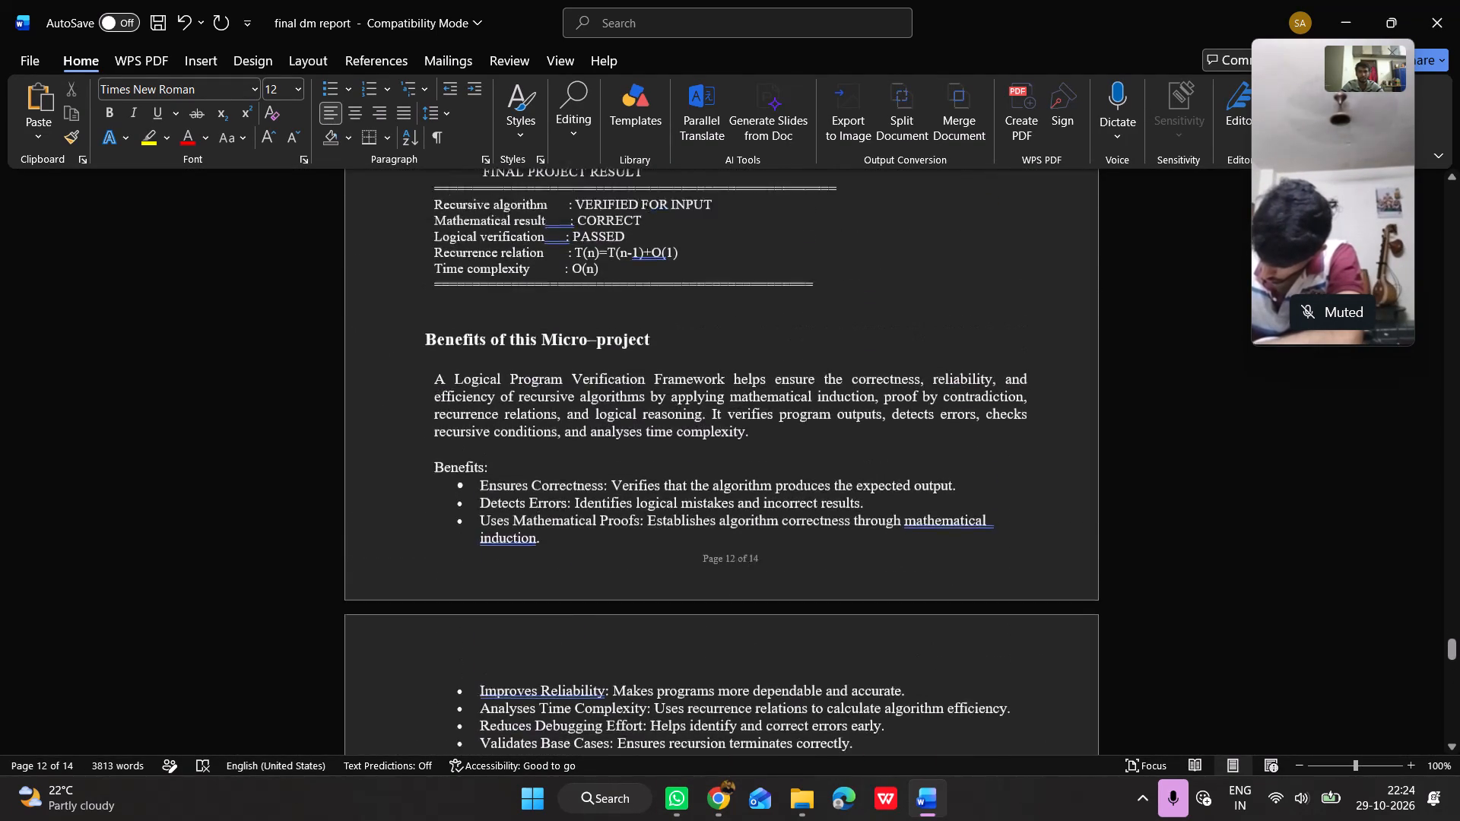
scroll(741, 506, "up", 1)
scroll(741, 506, "down", 1)
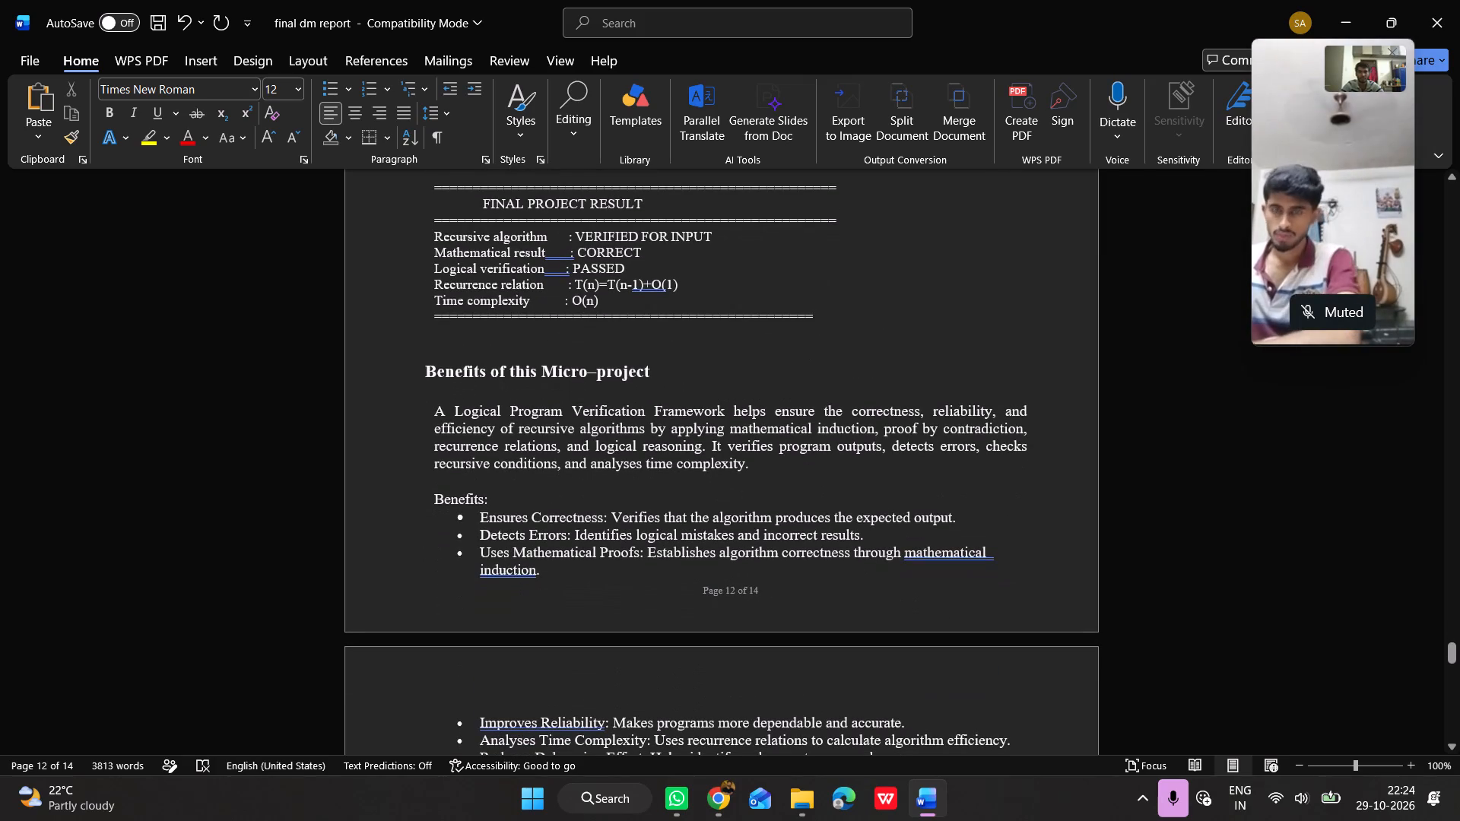
scroll(571, 440, "down", 1)
scroll(571, 440, "up", 1)
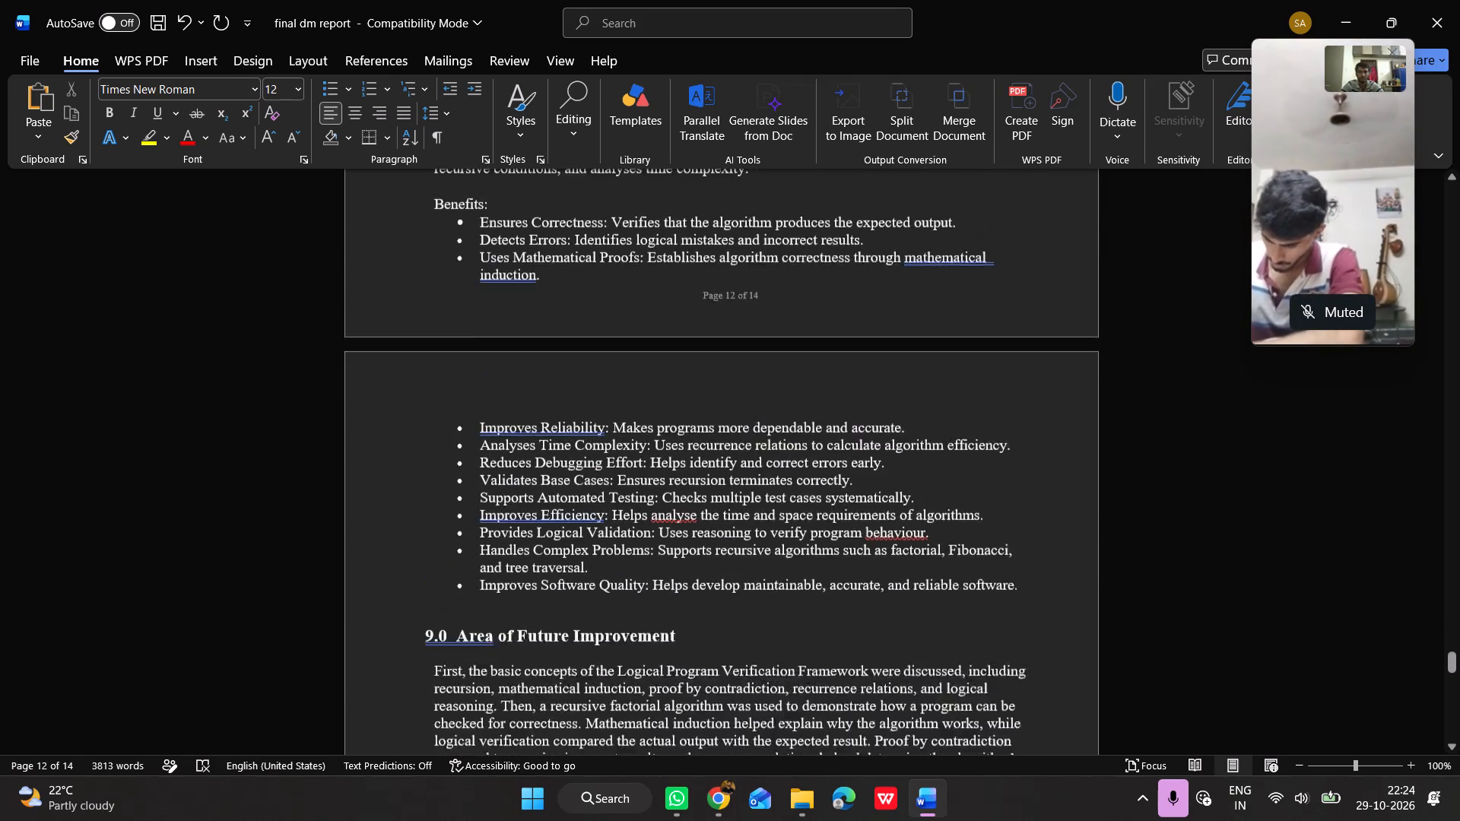
Number the "Benefits of this Micro–project" heading as 8.0, followed by a space.
scroll(571, 440, "up", 3)
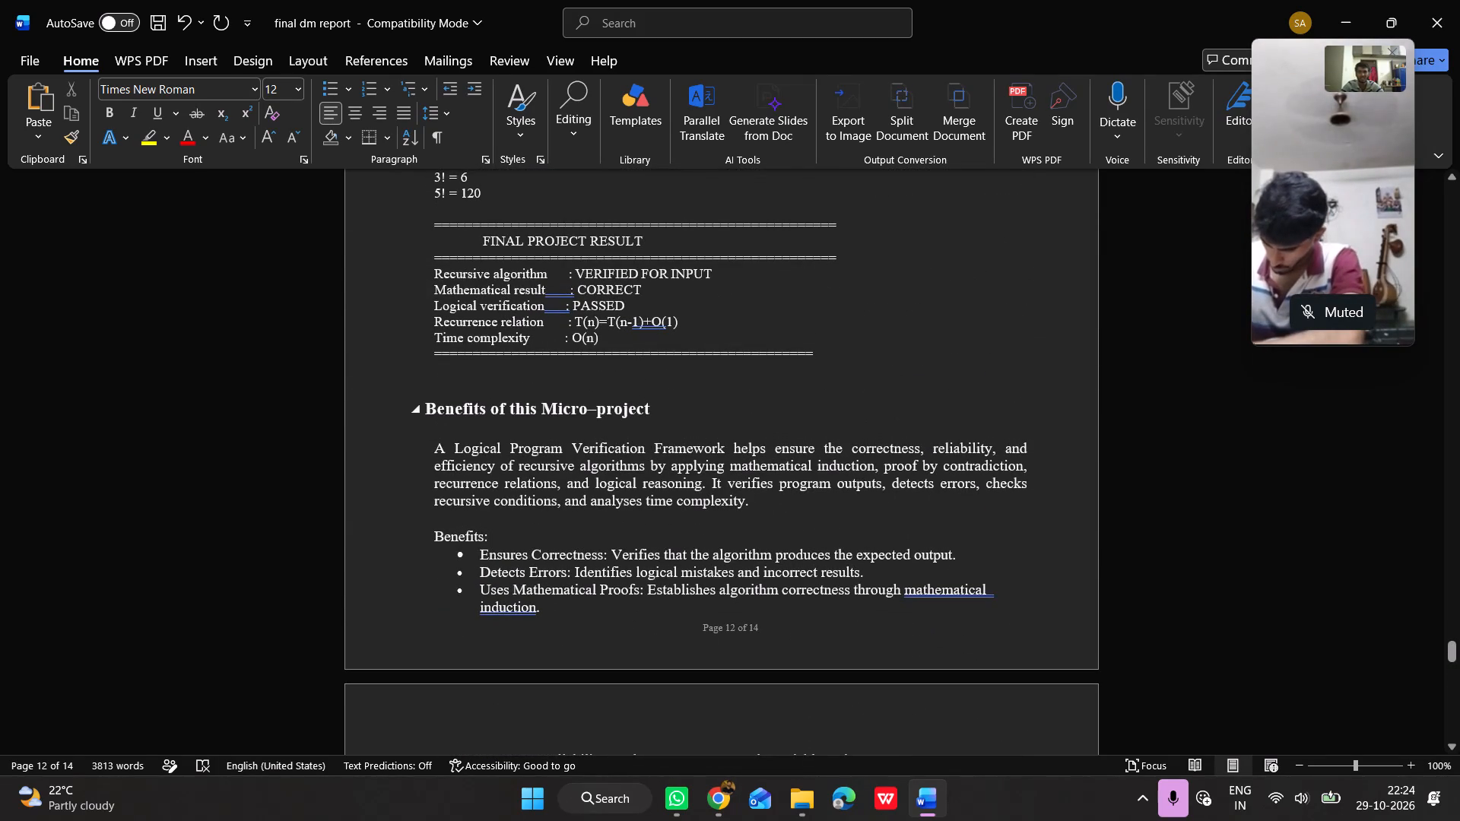
left_click(427, 405)
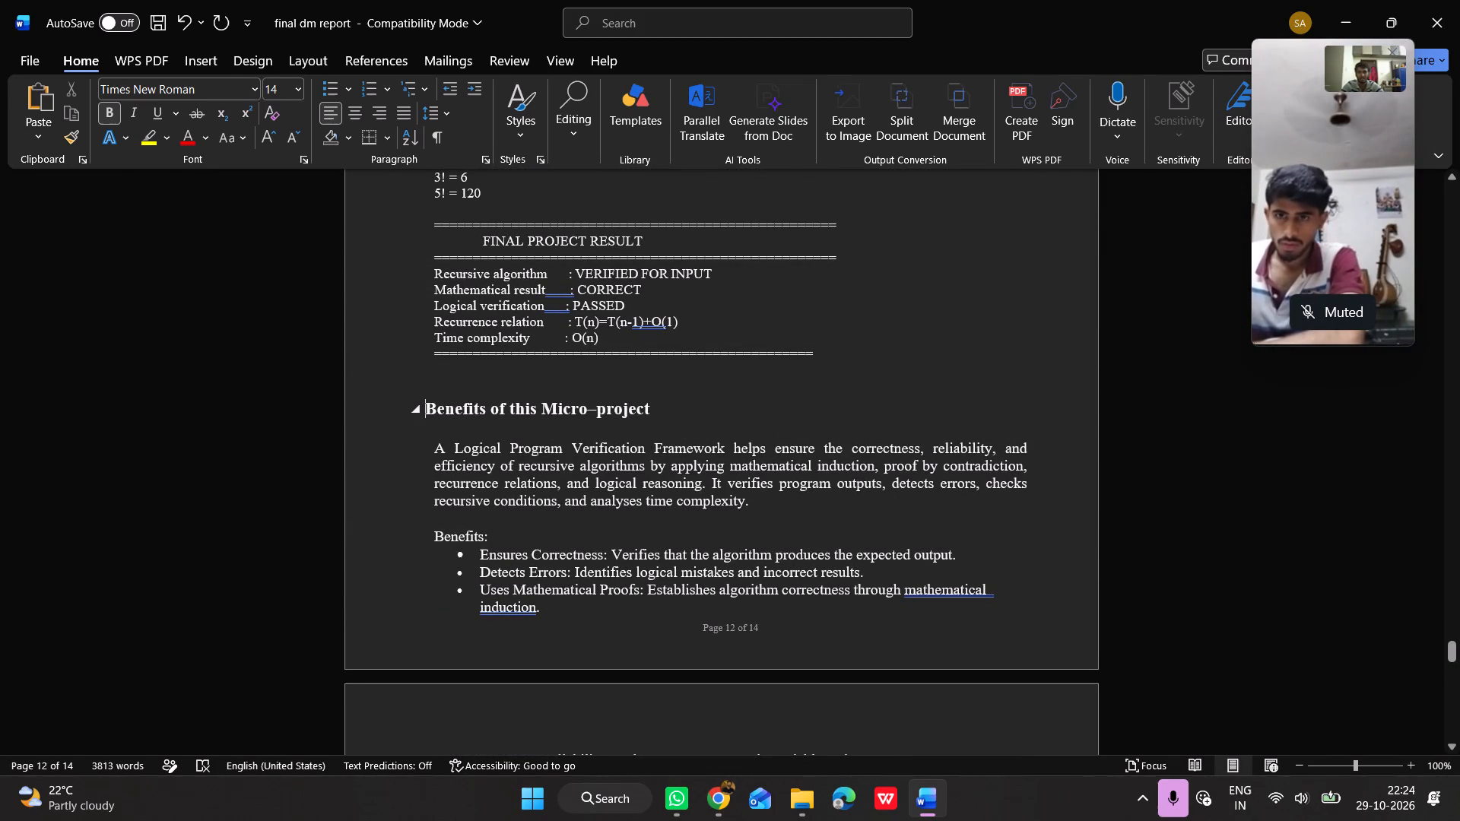
type("8.")
key("0")
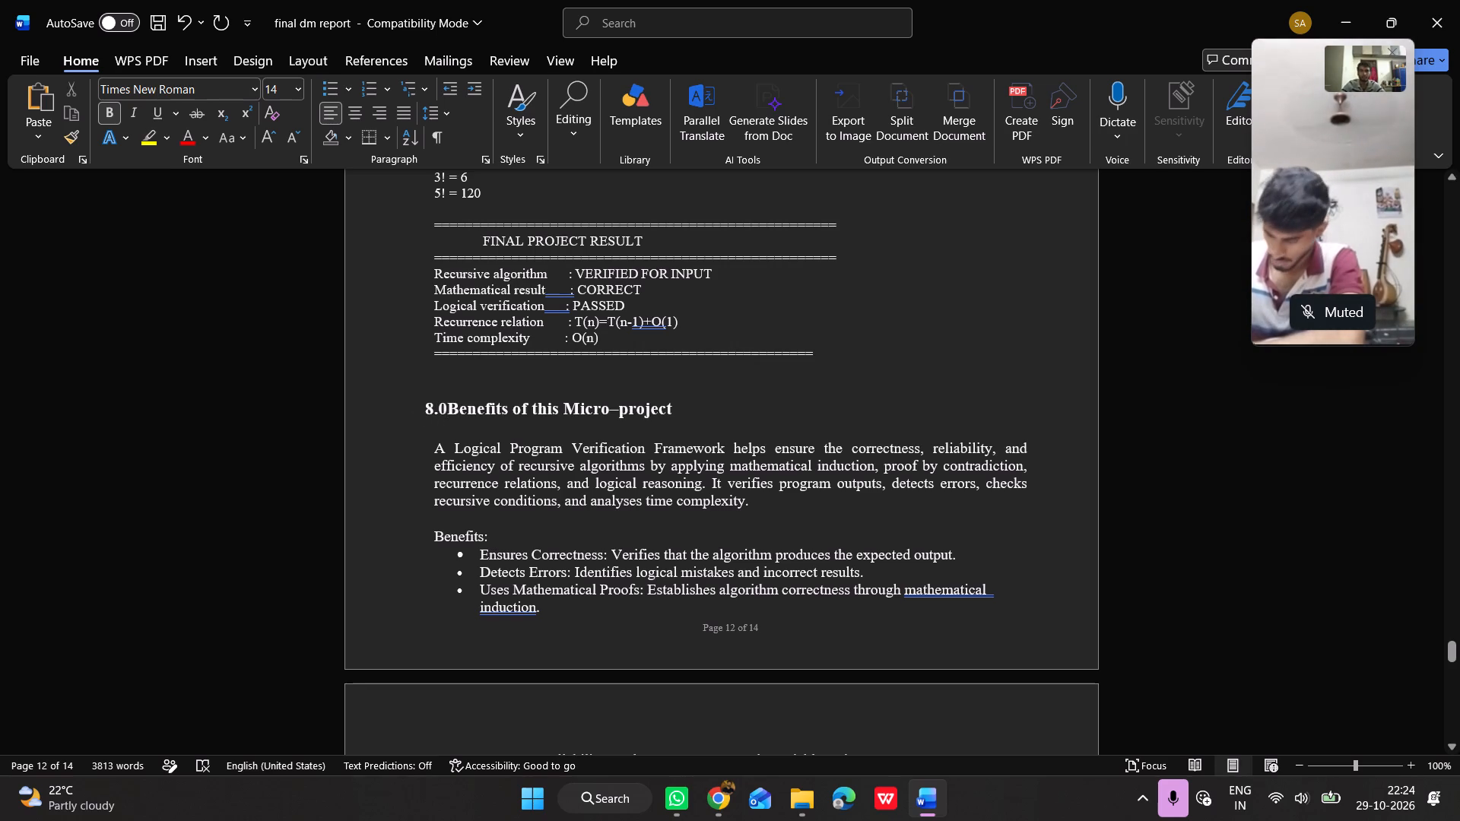
key("space")
Left-align the whole 8.0 Benefits of this Micro–project section, from its heading through the "Improves Software Quality" bullet.
left_click_drag(427, 407, 490, 464)
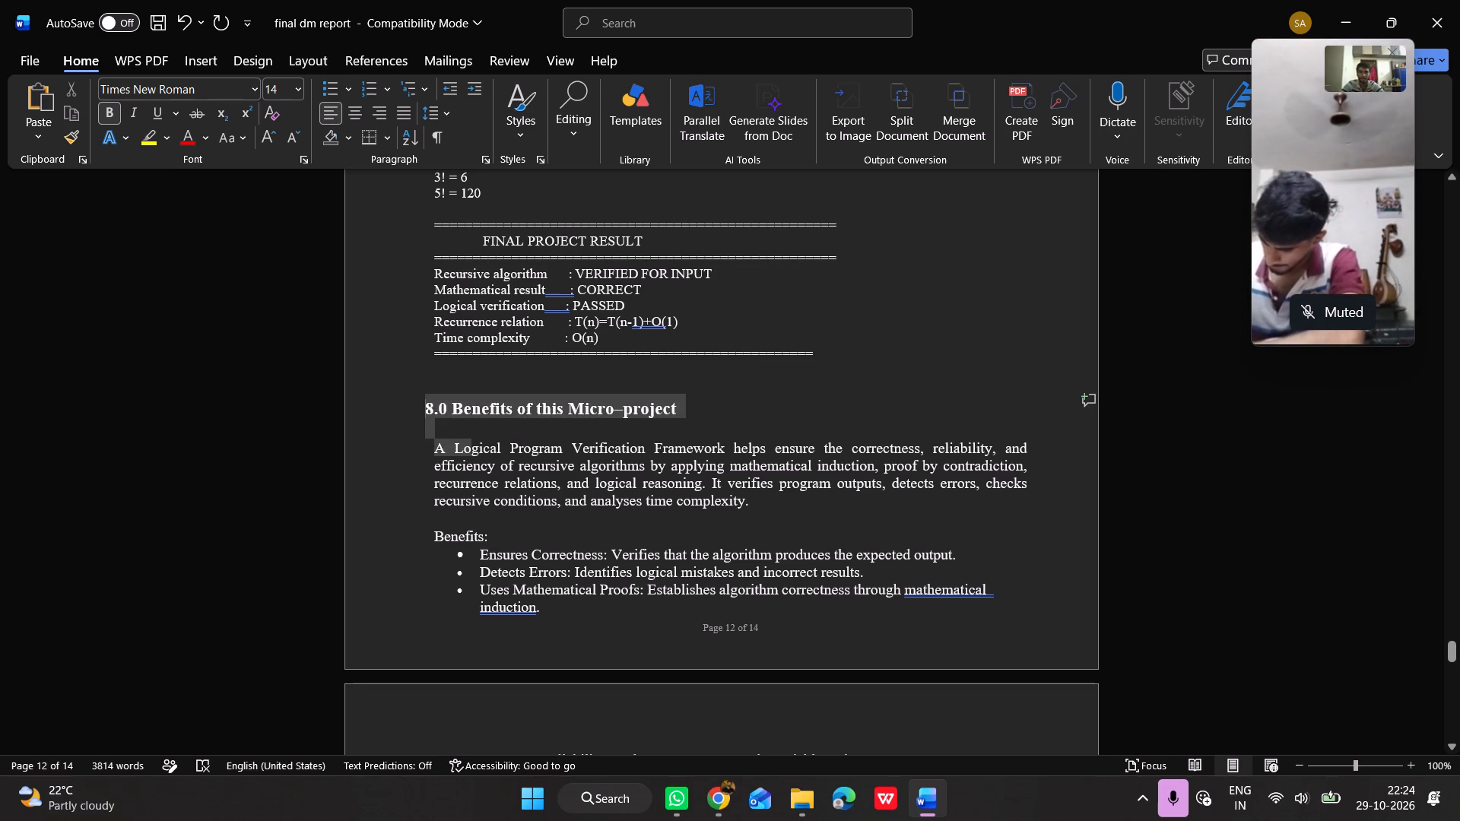
left_click_drag(490, 464, 573, 758)
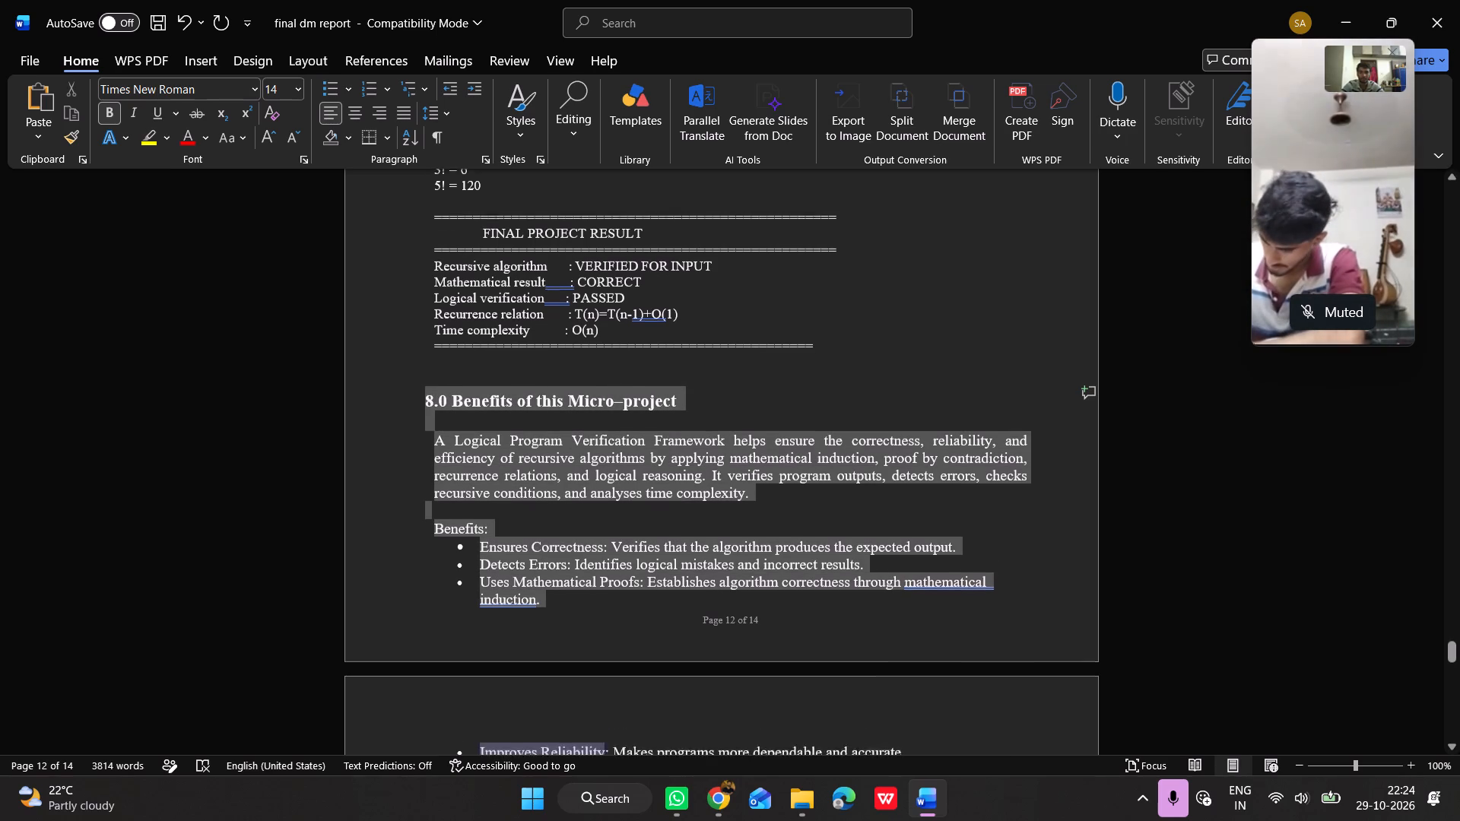
left_click_drag(573, 758, 694, 747)
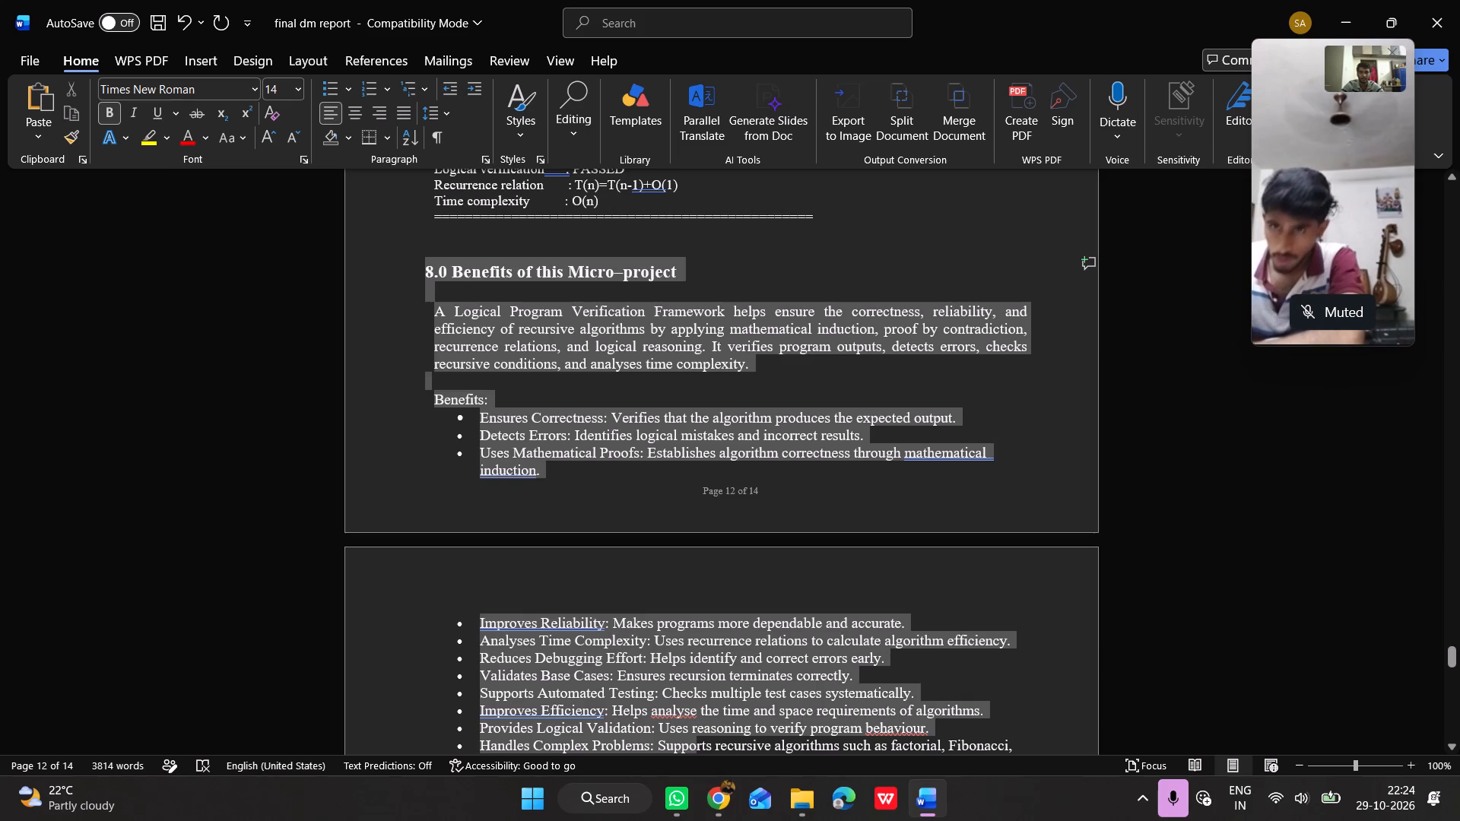
left_click_drag(694, 747, 992, 382)
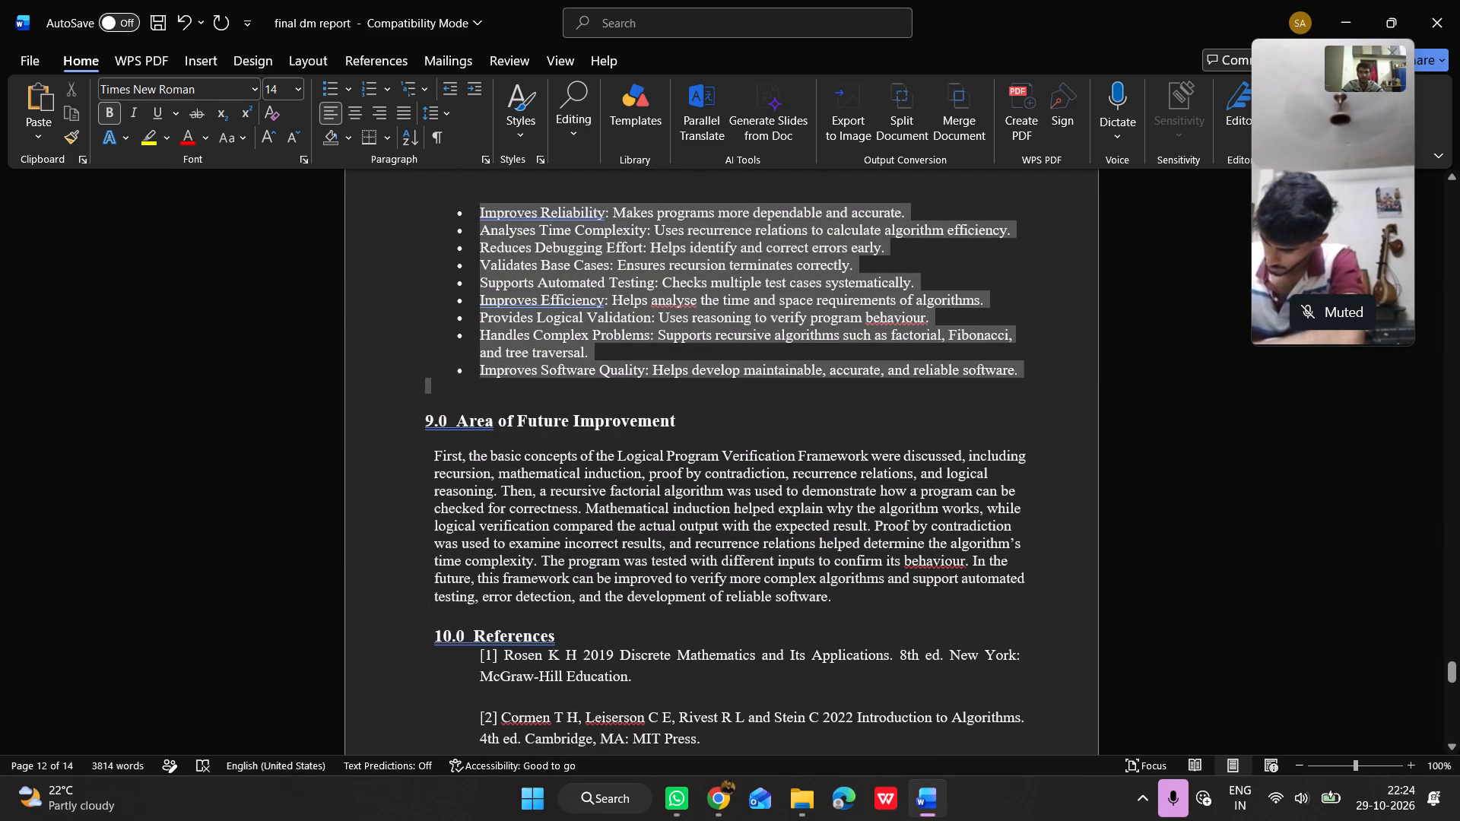
left_click_drag(992, 382, 1017, 374)
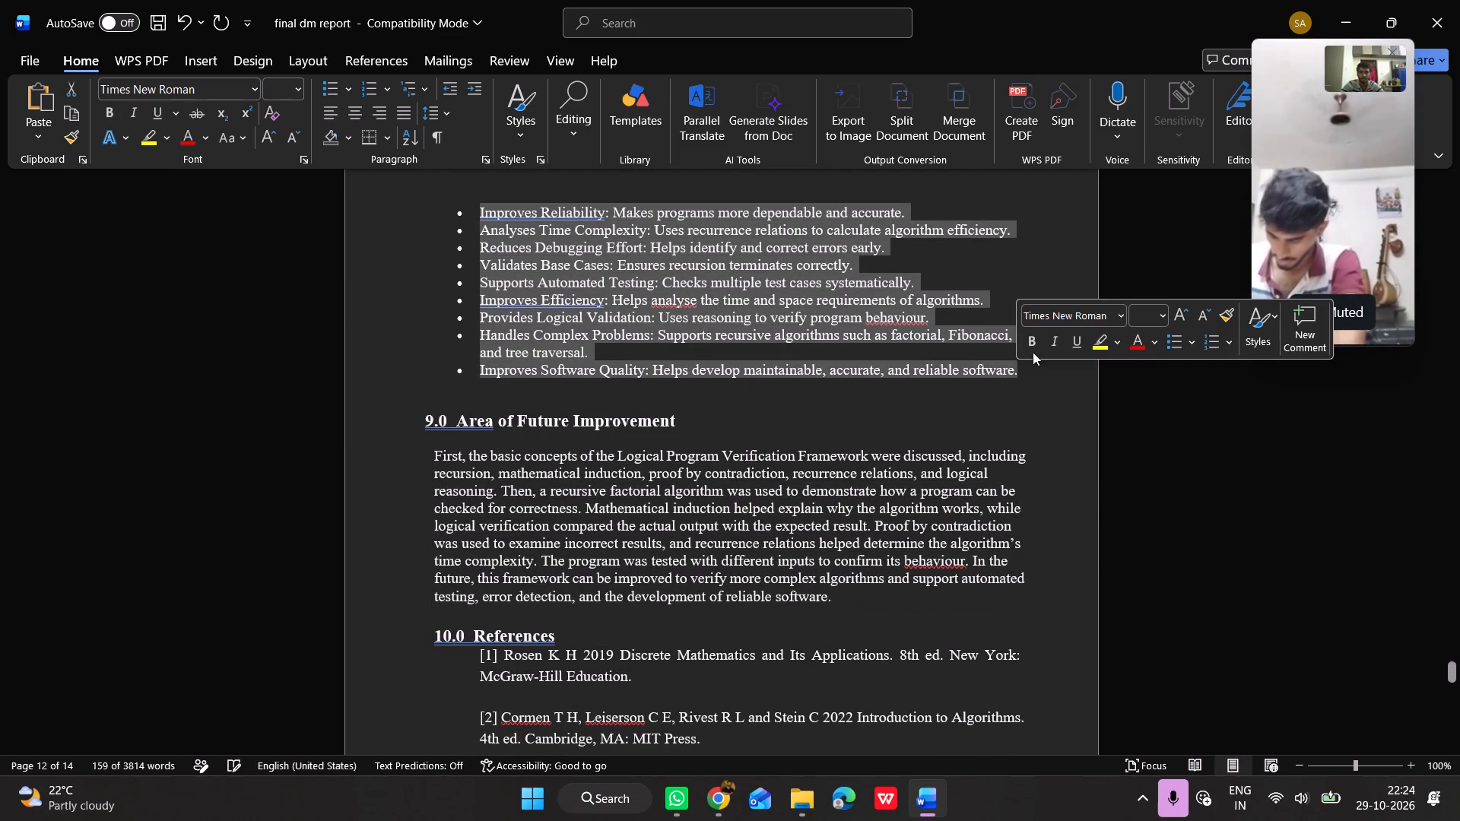
scroll(758, 368, "up", 2)
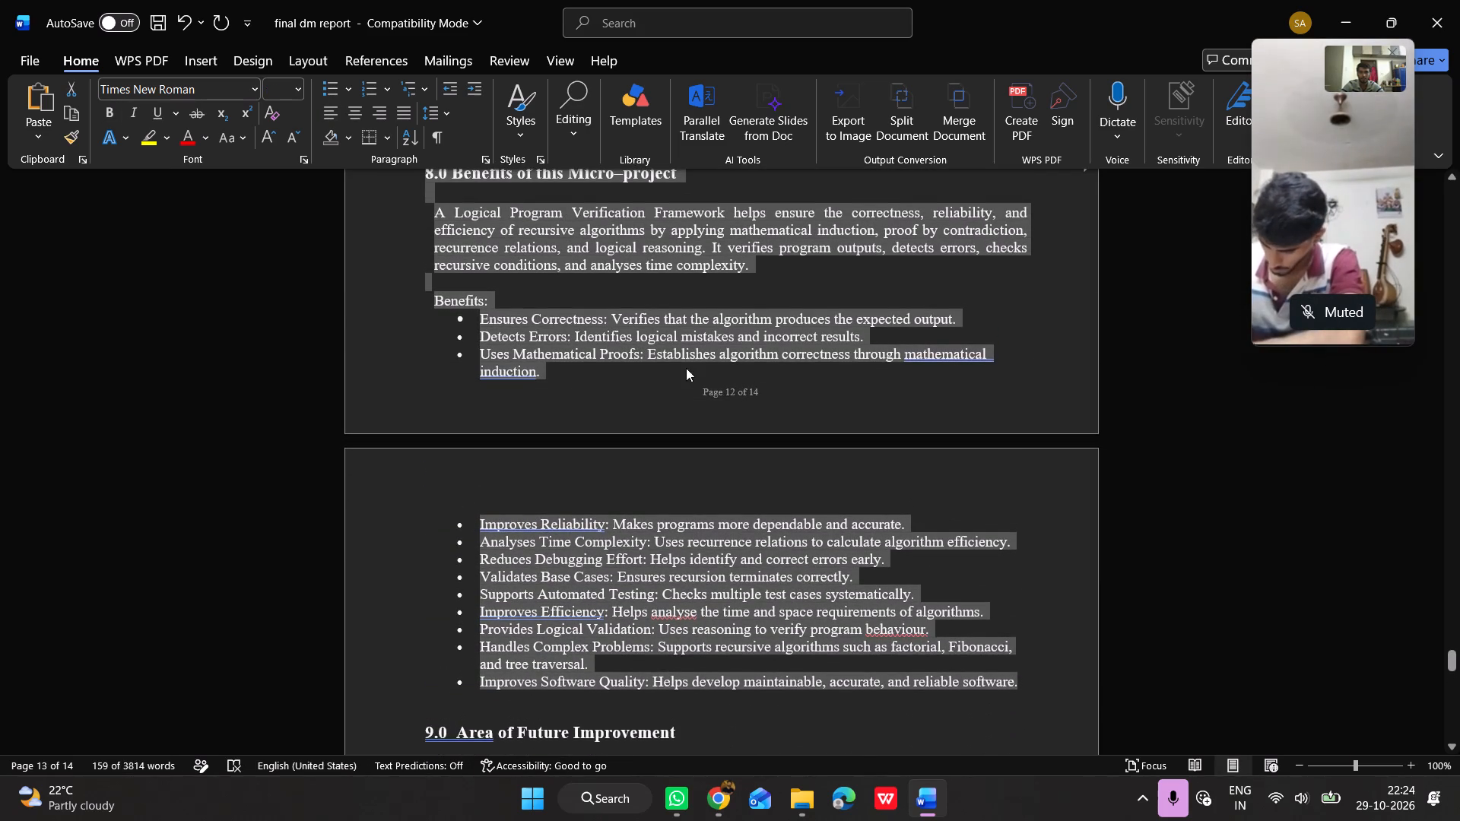
scroll(686, 368, "up", 1)
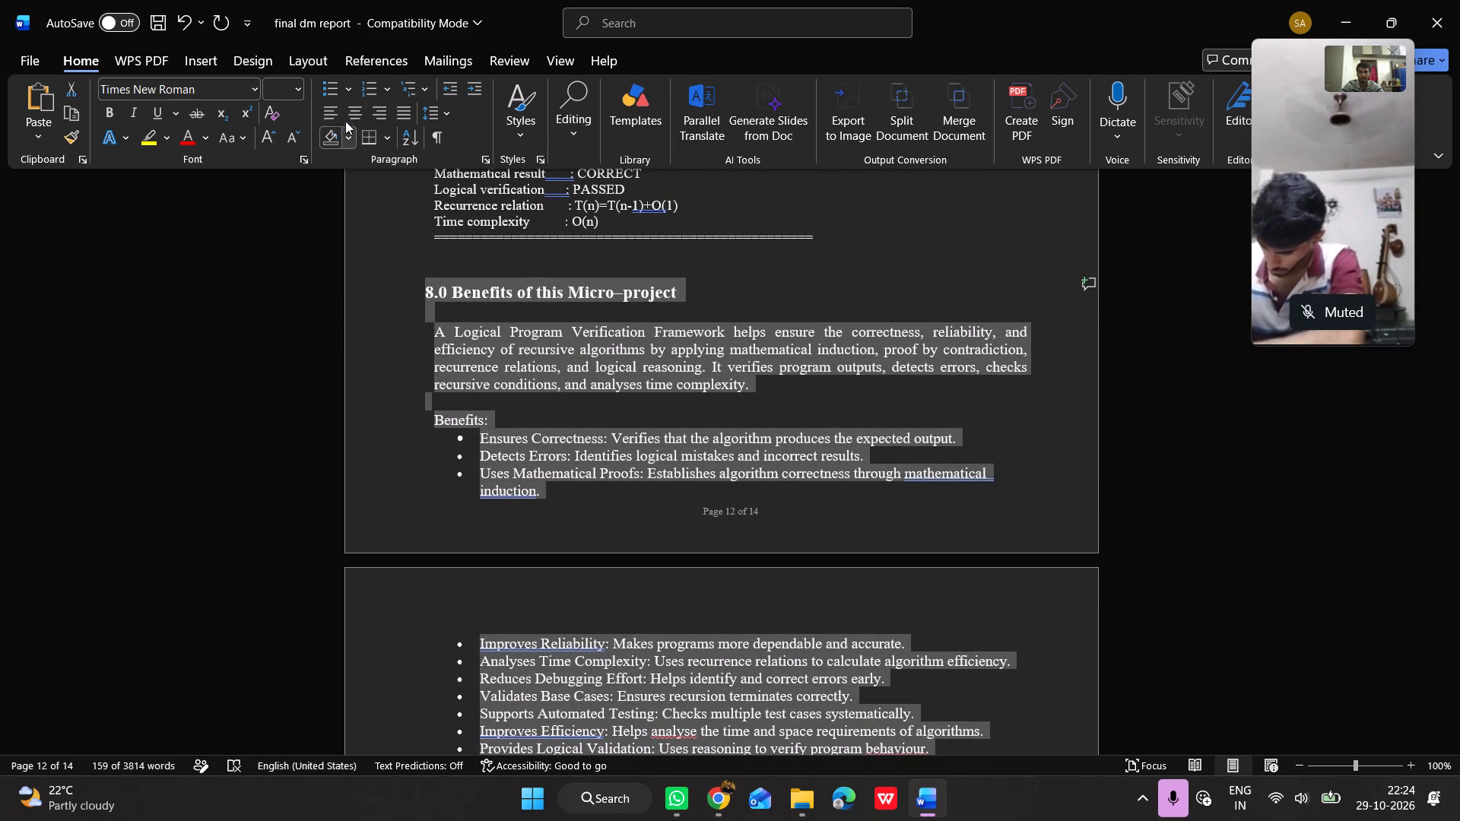
left_click(351, 114)
left_click(327, 116)
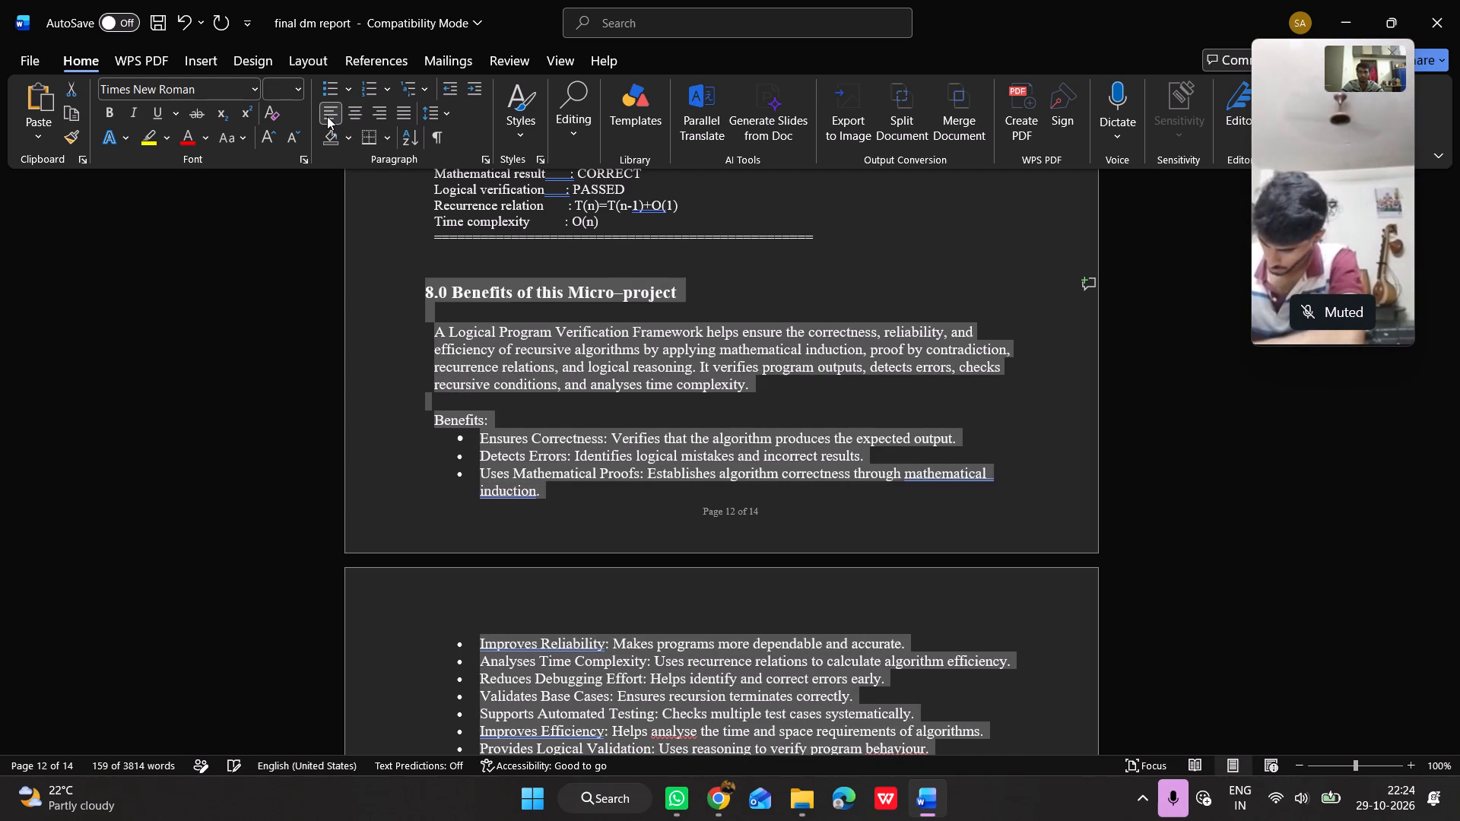
left_click(663, 513)
Review the program output and code listing pages that precede section 8.0.
scroll(663, 513, "down", 2)
scroll(663, 513, "up", 4)
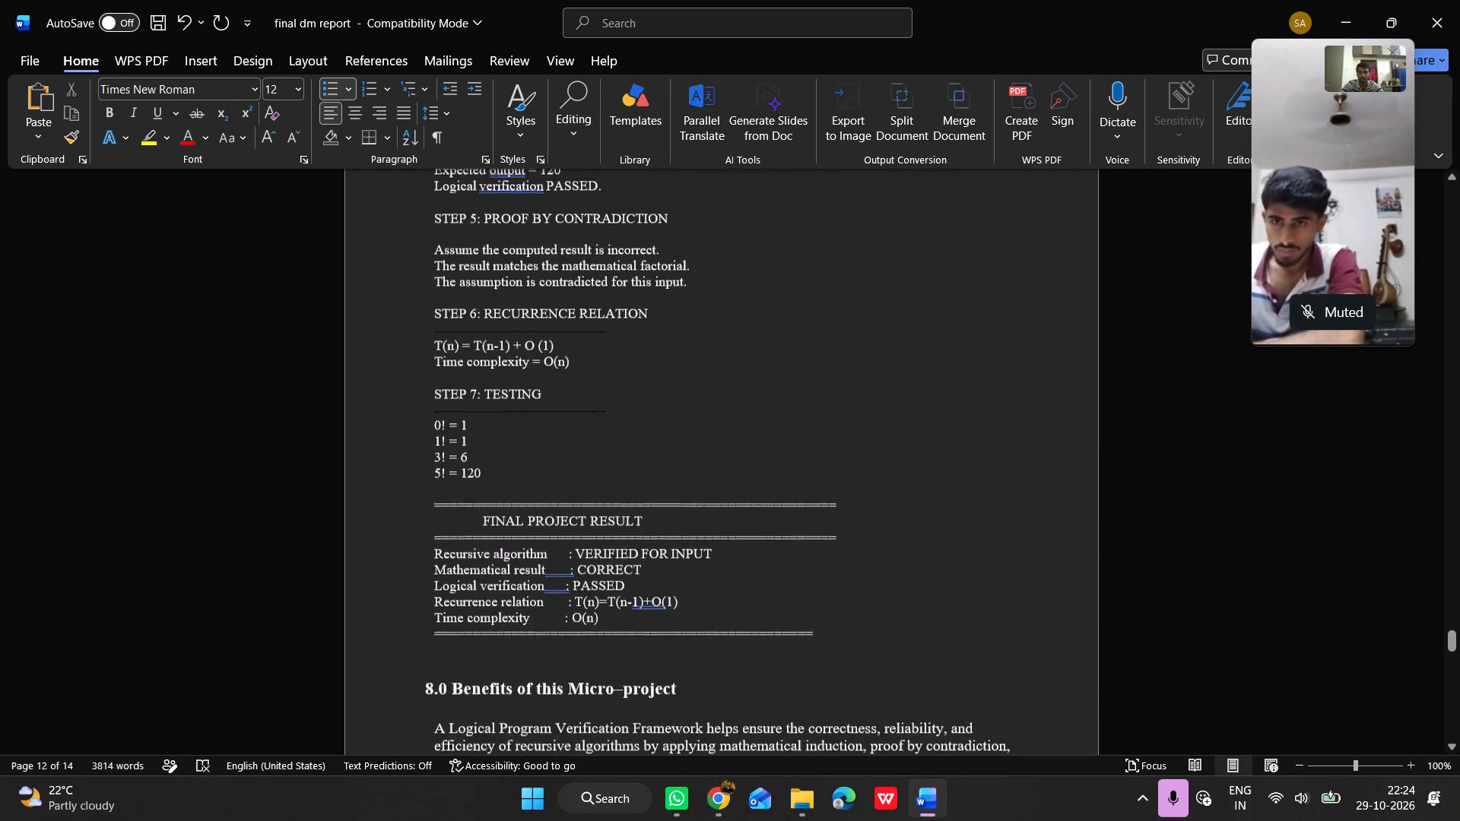
scroll(663, 513, "up", 3)
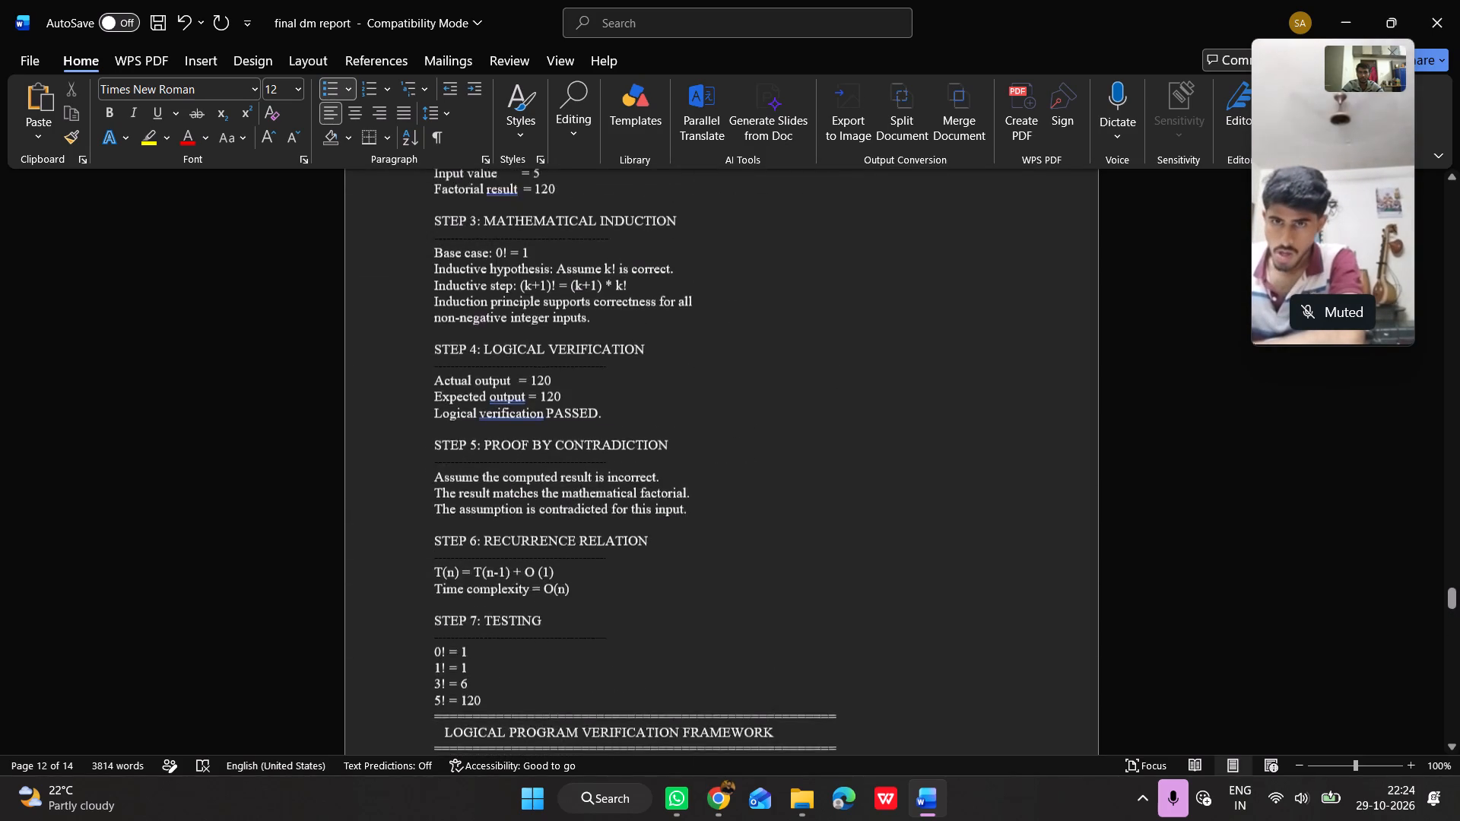
scroll(663, 513, "up", 6)
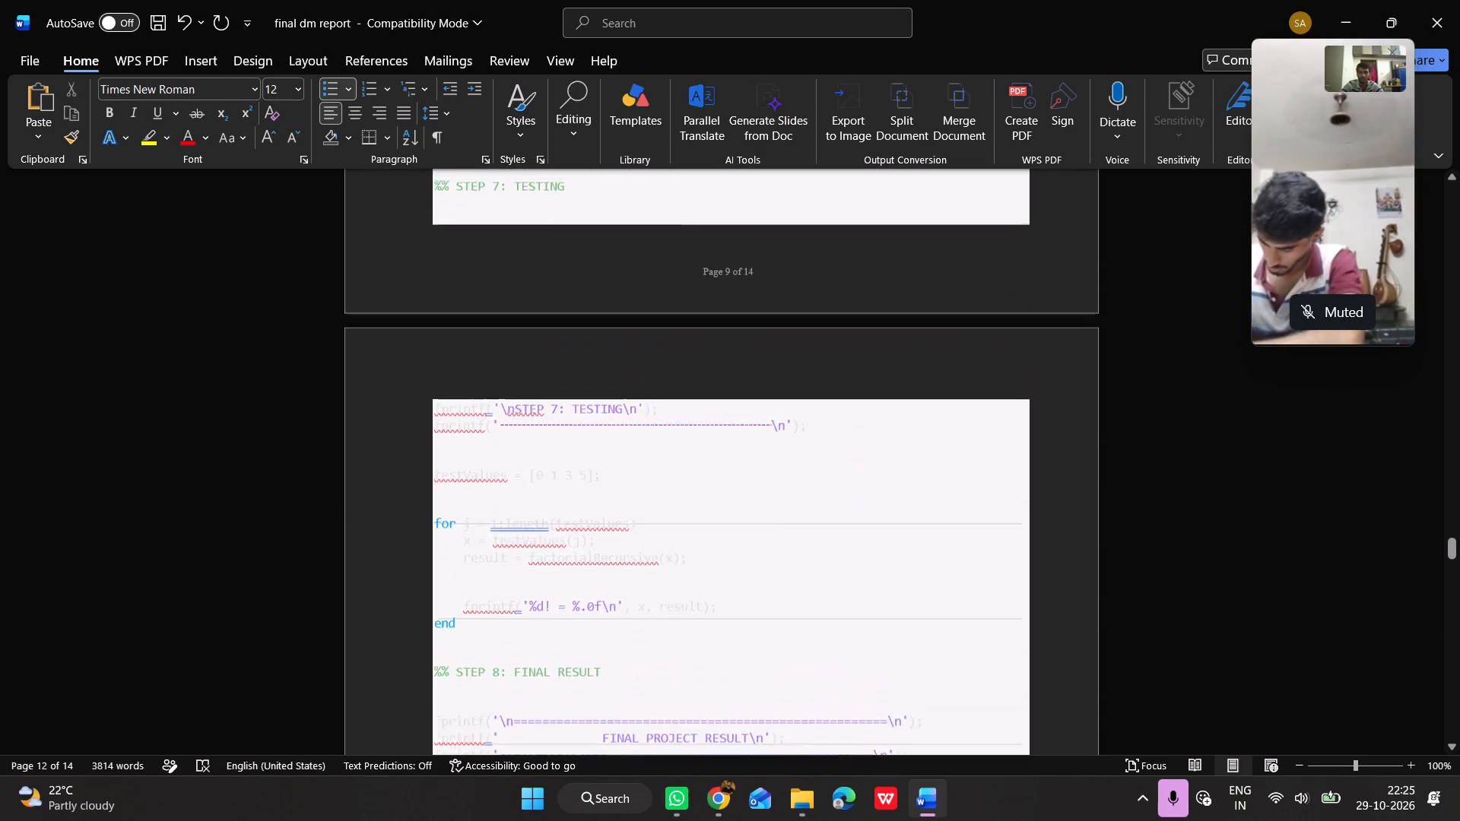
scroll(663, 513, "up", 2)
Save the report and close the document.
key("ctrl+s")
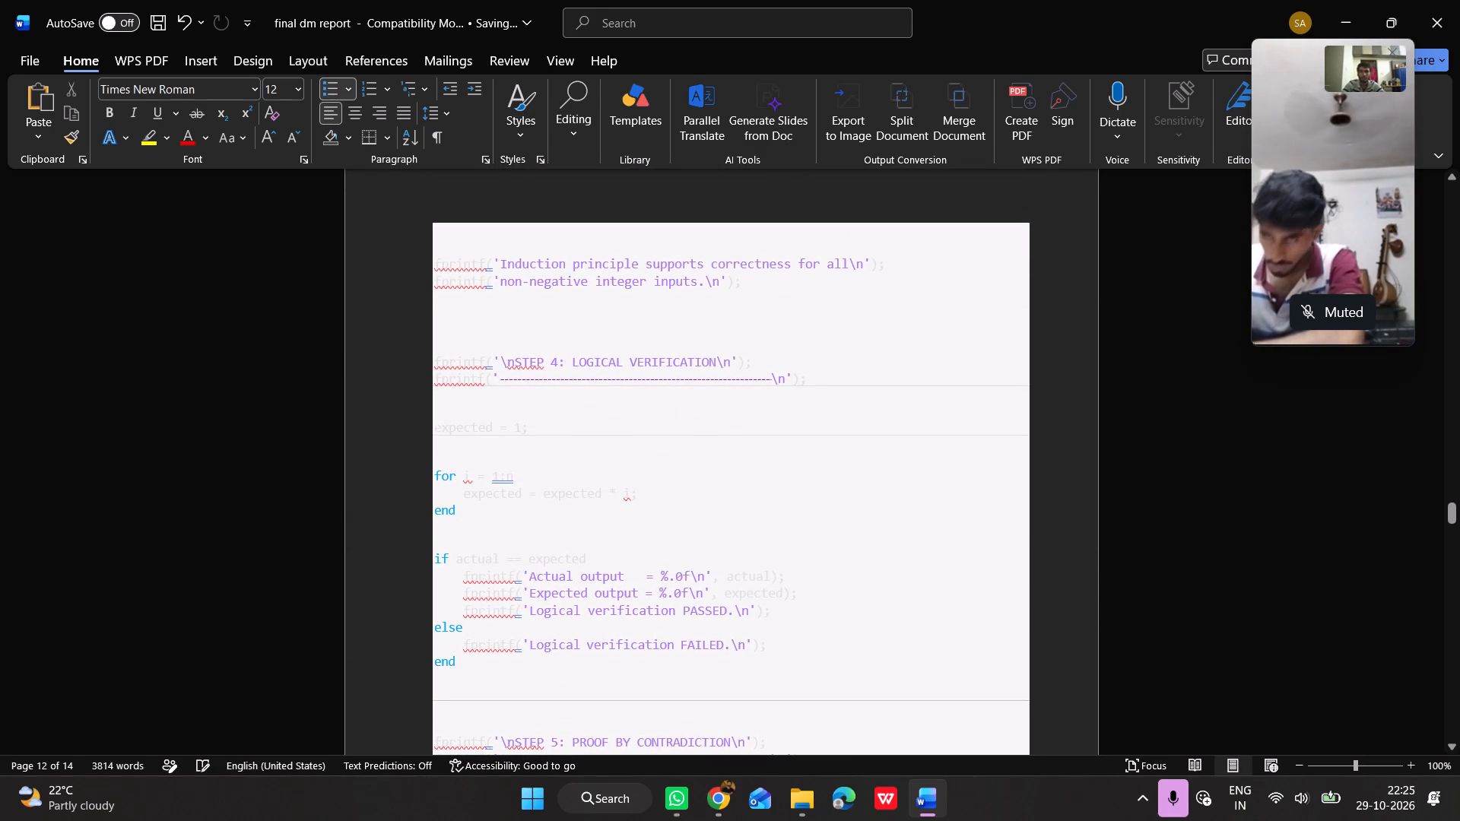
key("ctrl+s")
key("ctrl+s")
key("ctrl+s")
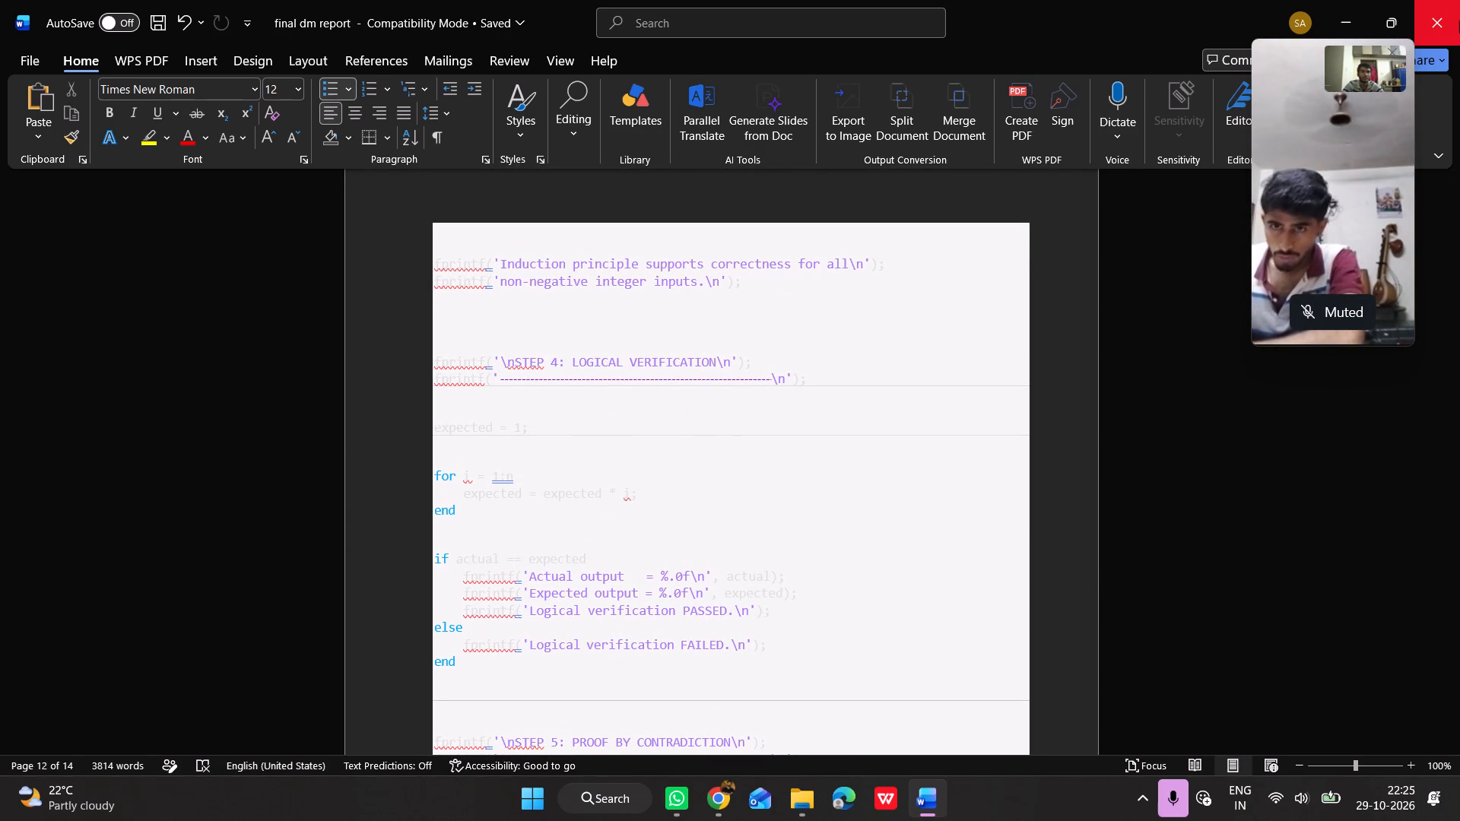
right_click(1459, 25)
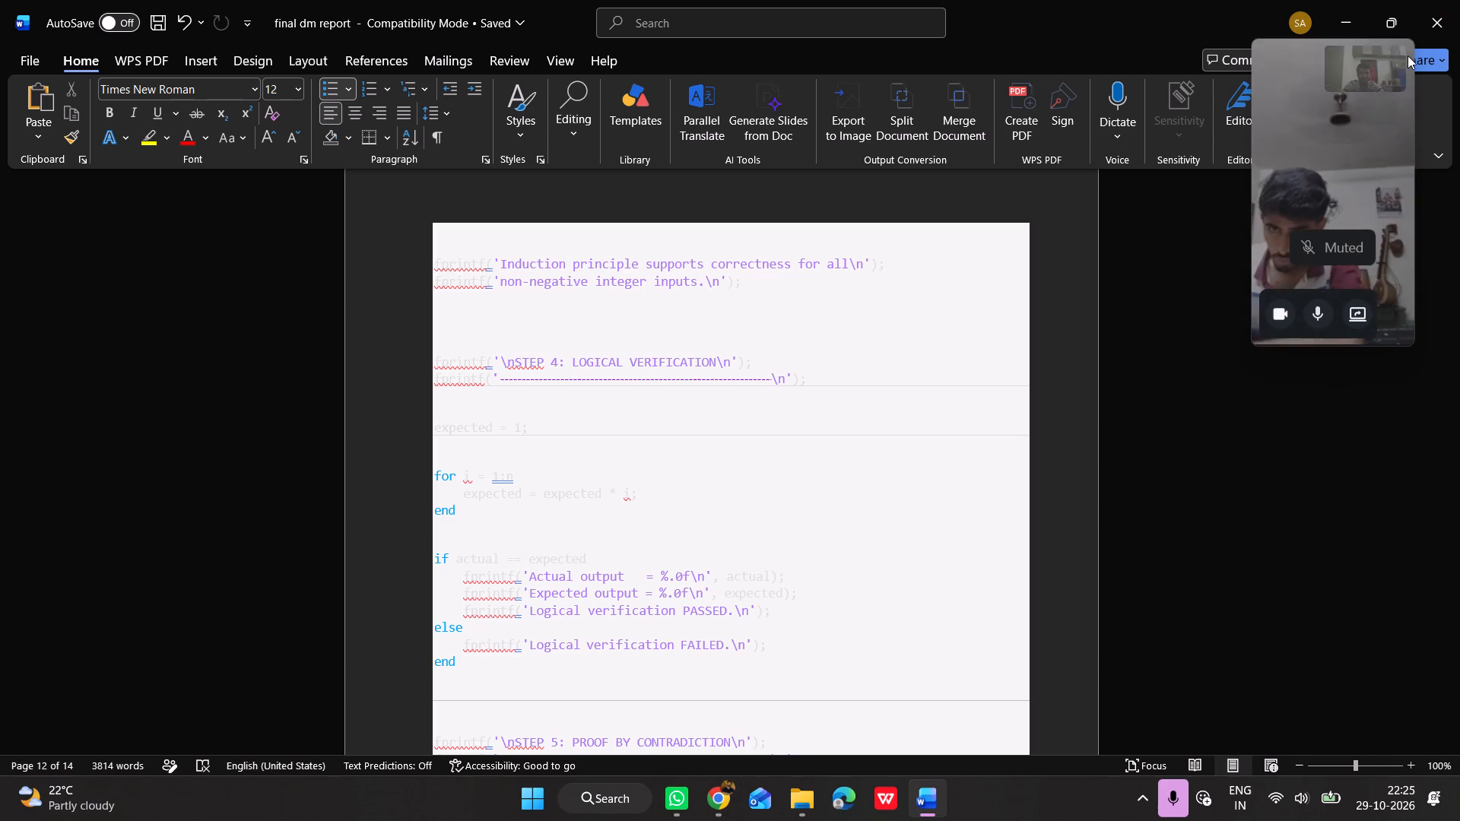
left_click(1439, 45)
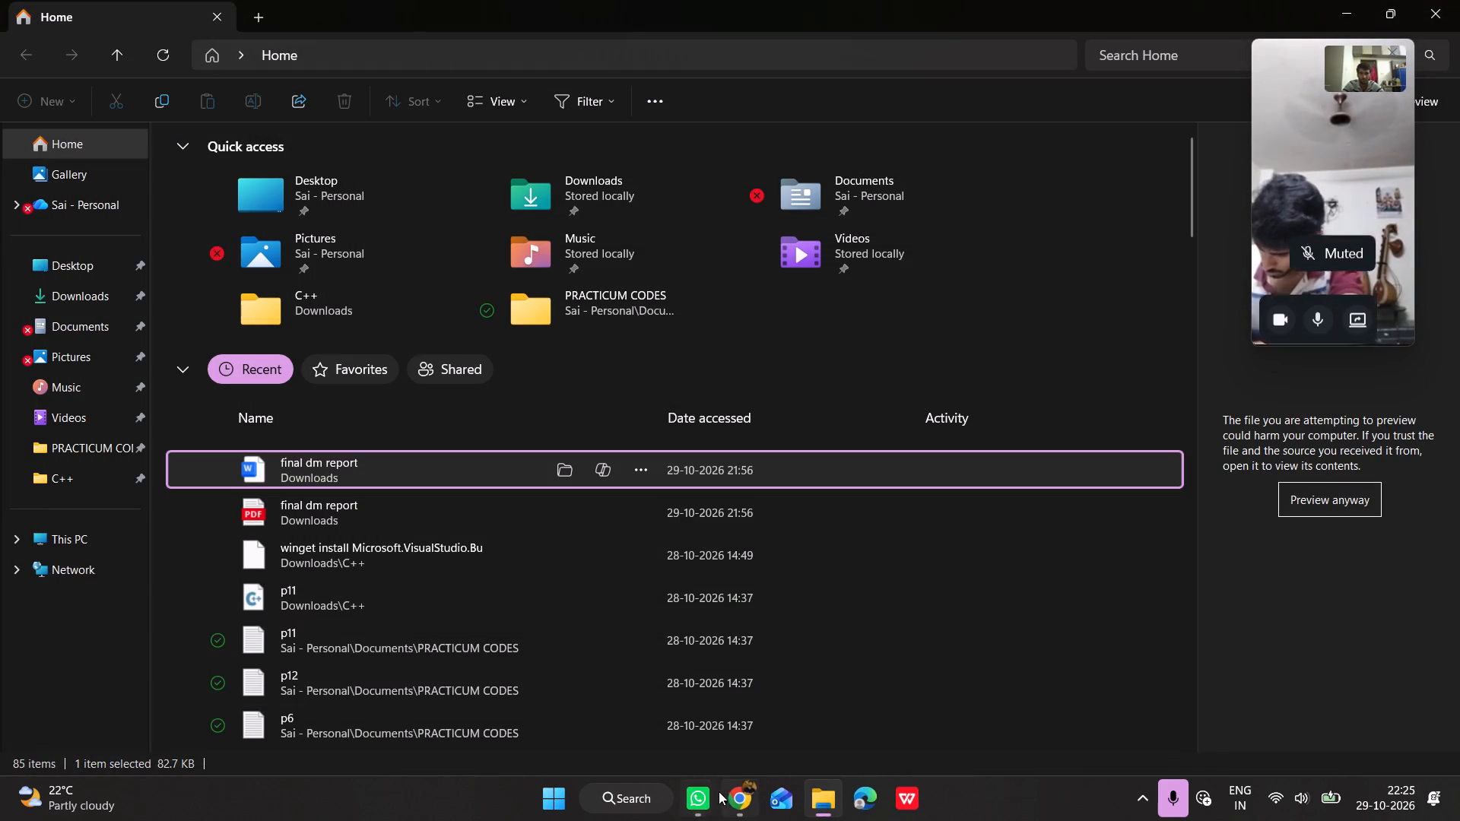
Switch to the WhatsApp chat window.
left_click(690, 804)
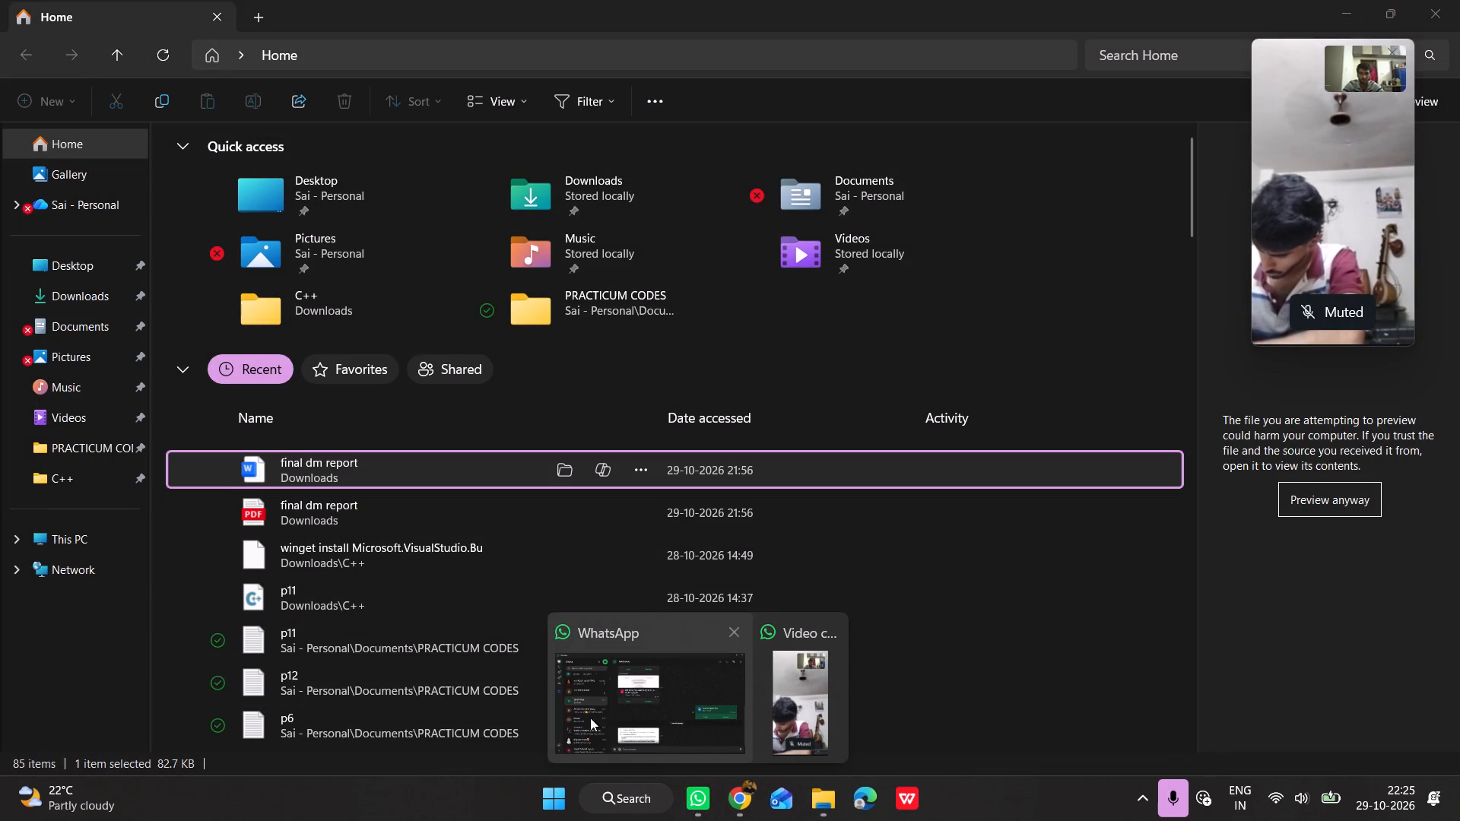
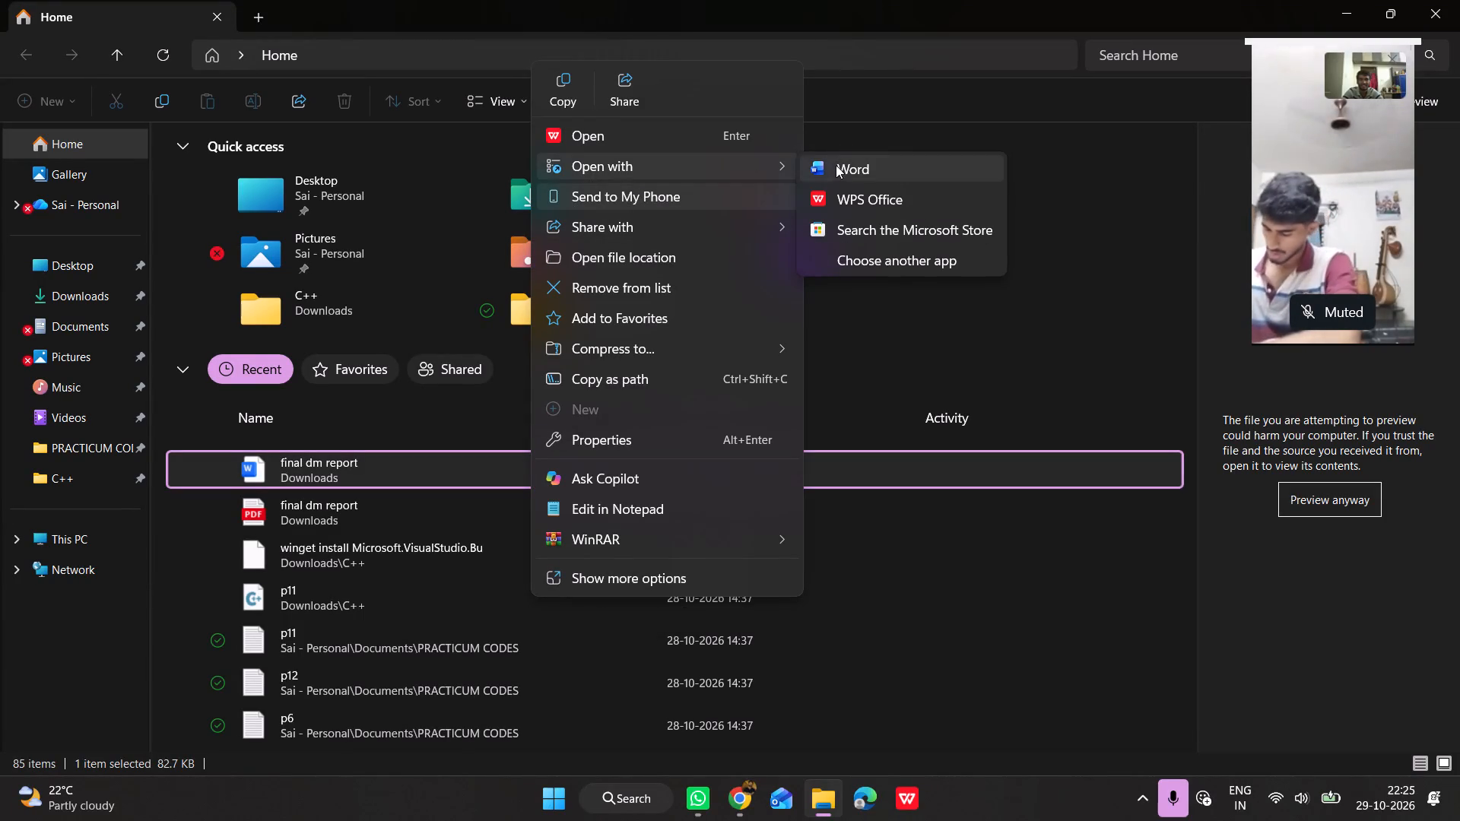
Reopen the recent "final dm report" document in Word.
left_click(836, 166)
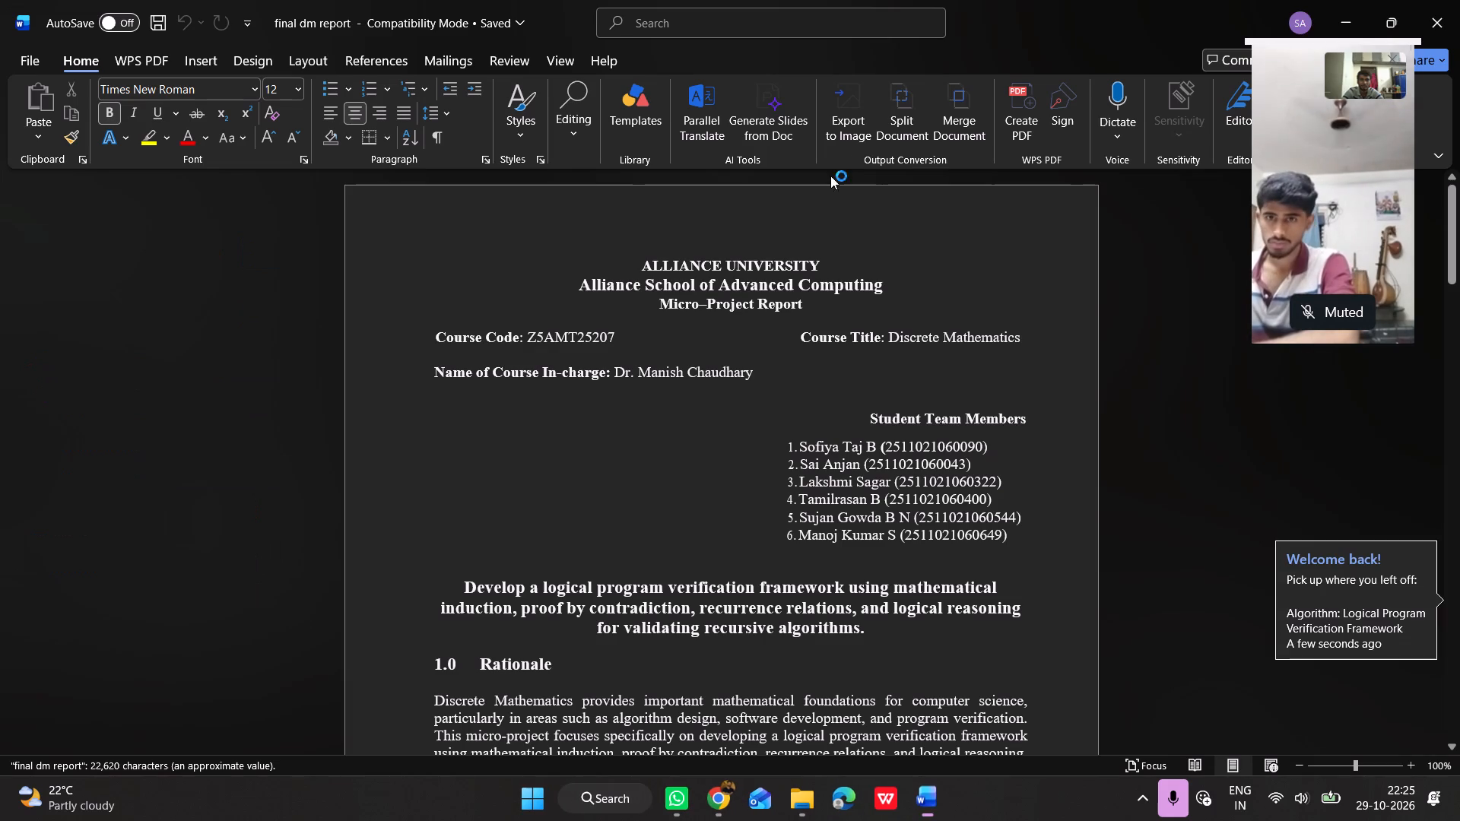
Capture a screen snip of sections 2.0 Competency of the Course and 3.0 Course Outcomes Addressed, through the CO-5 line.
scroll(801, 353, "down", 5)
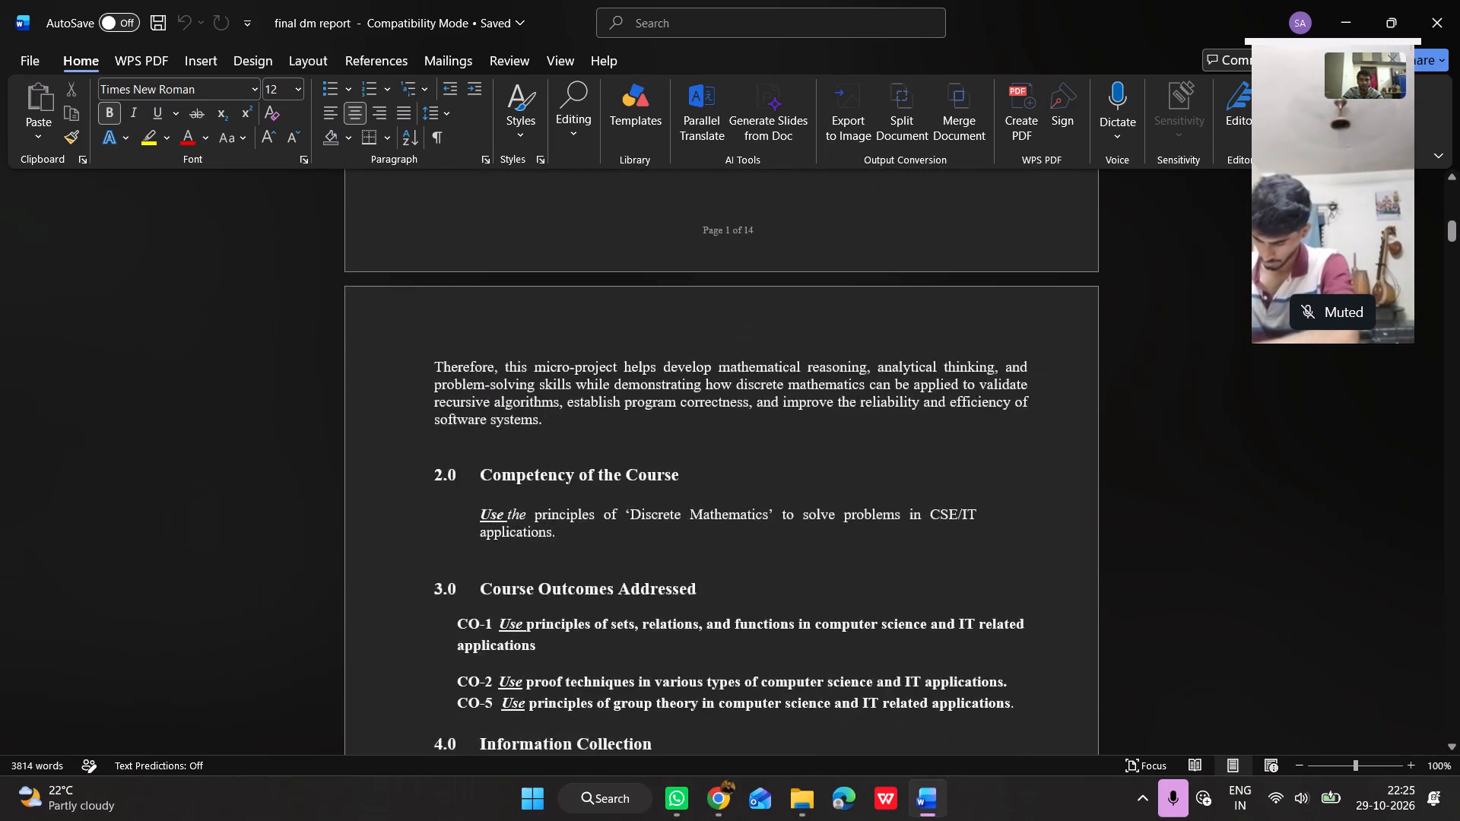
scroll(801, 353, "down", 4)
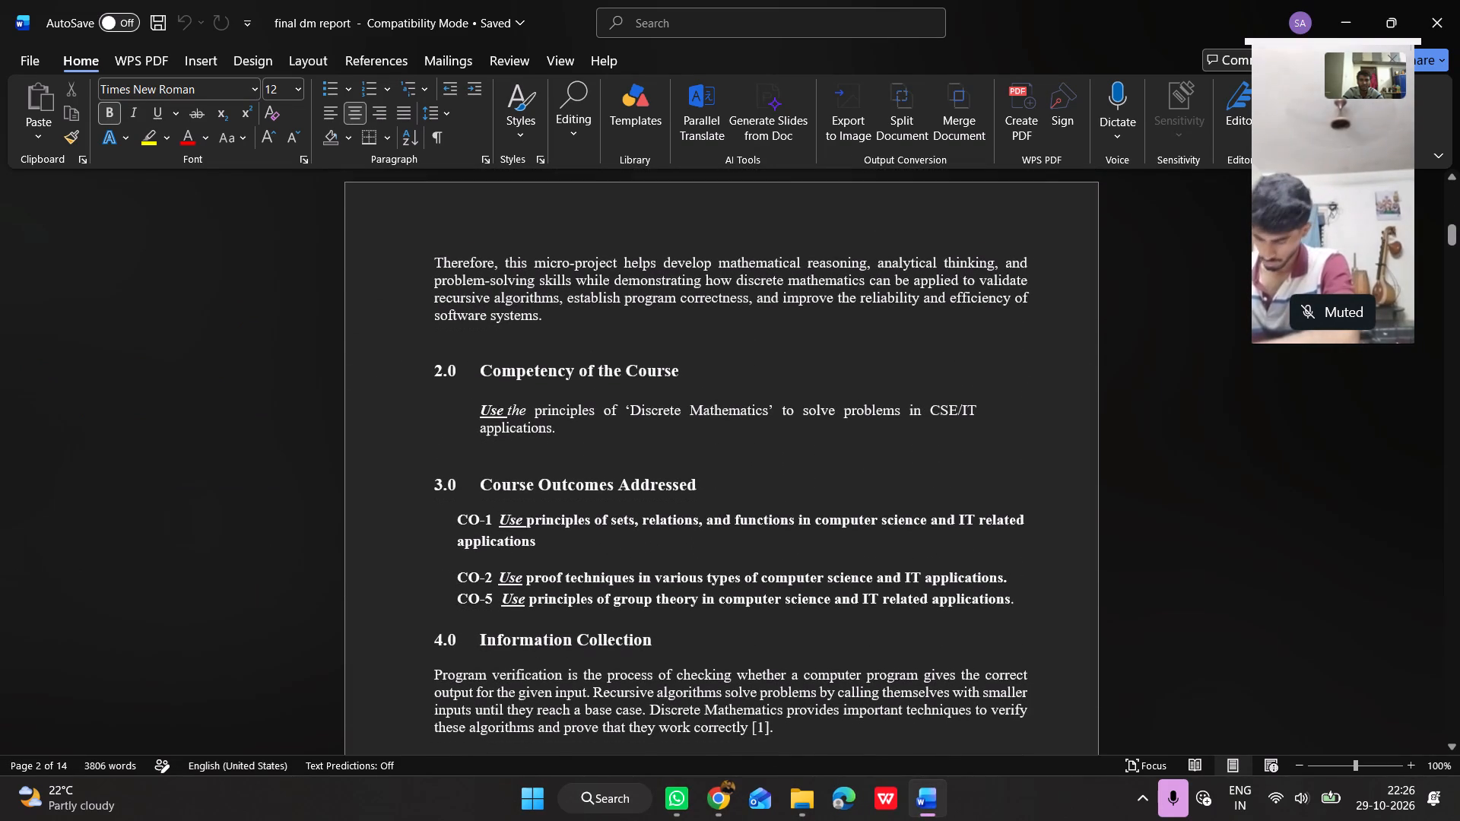
scroll(801, 353, "down", 4)
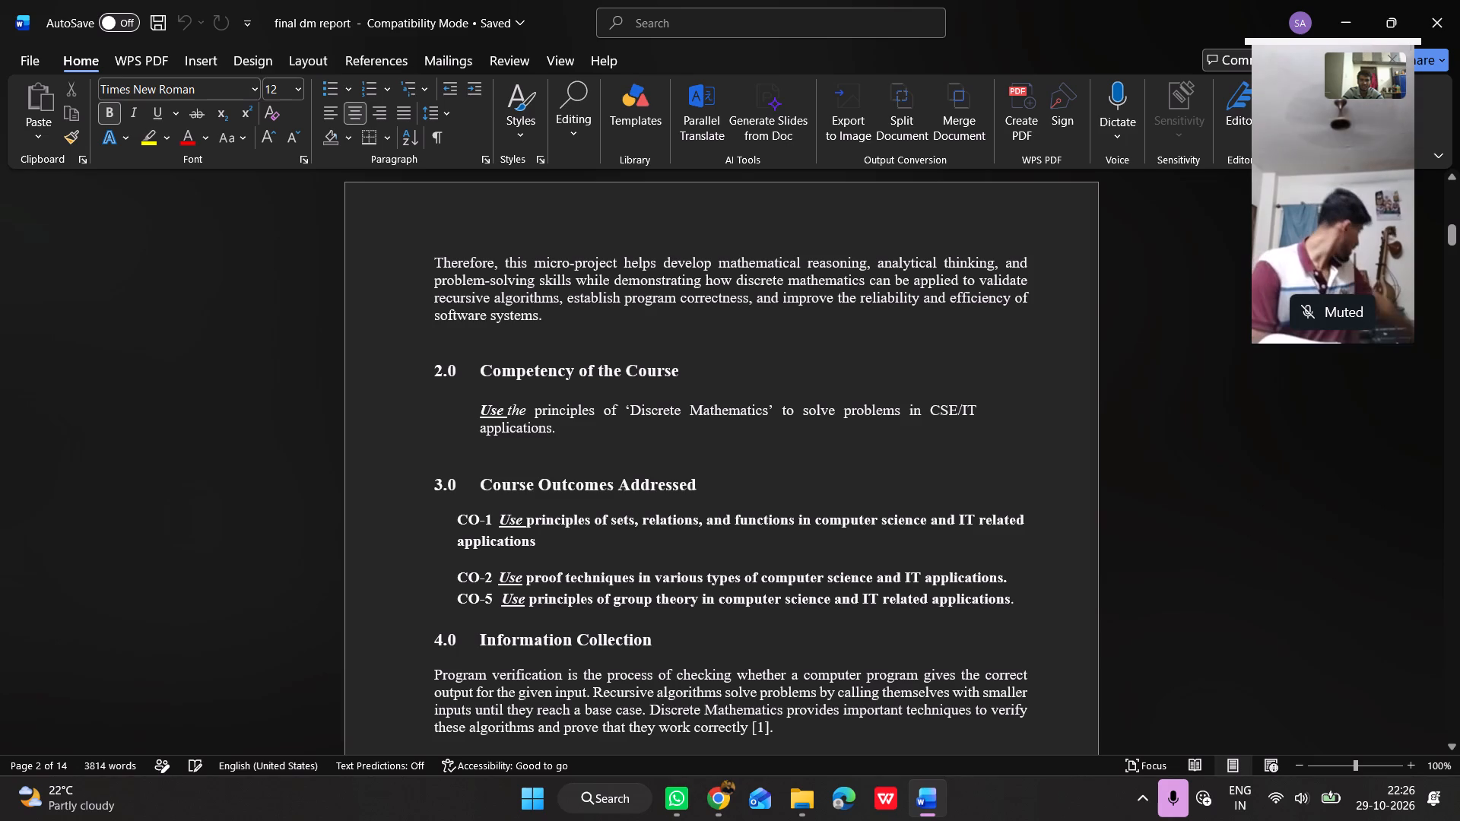
scroll(801, 353, "down", 1)
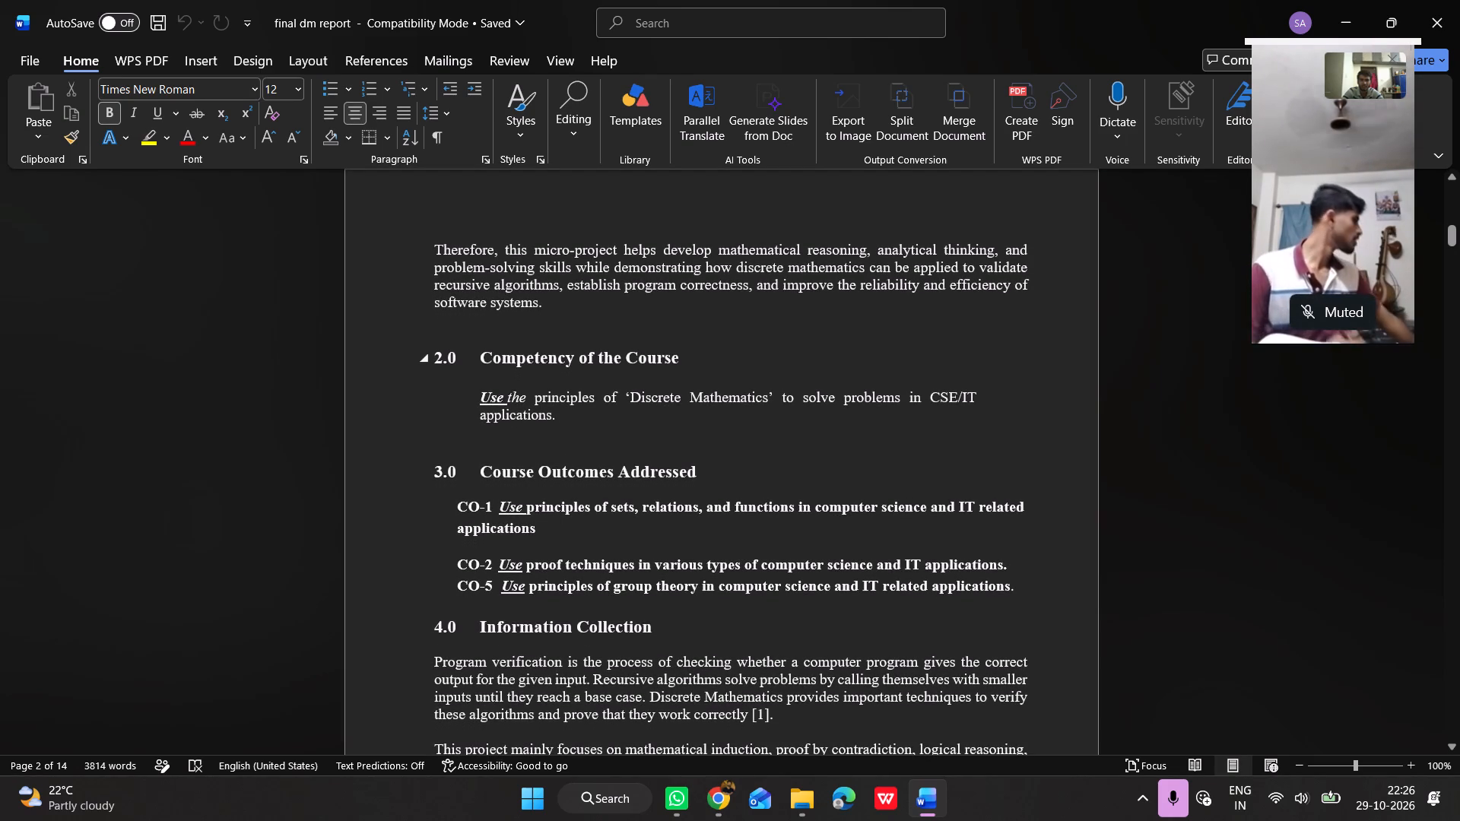
key("Print")
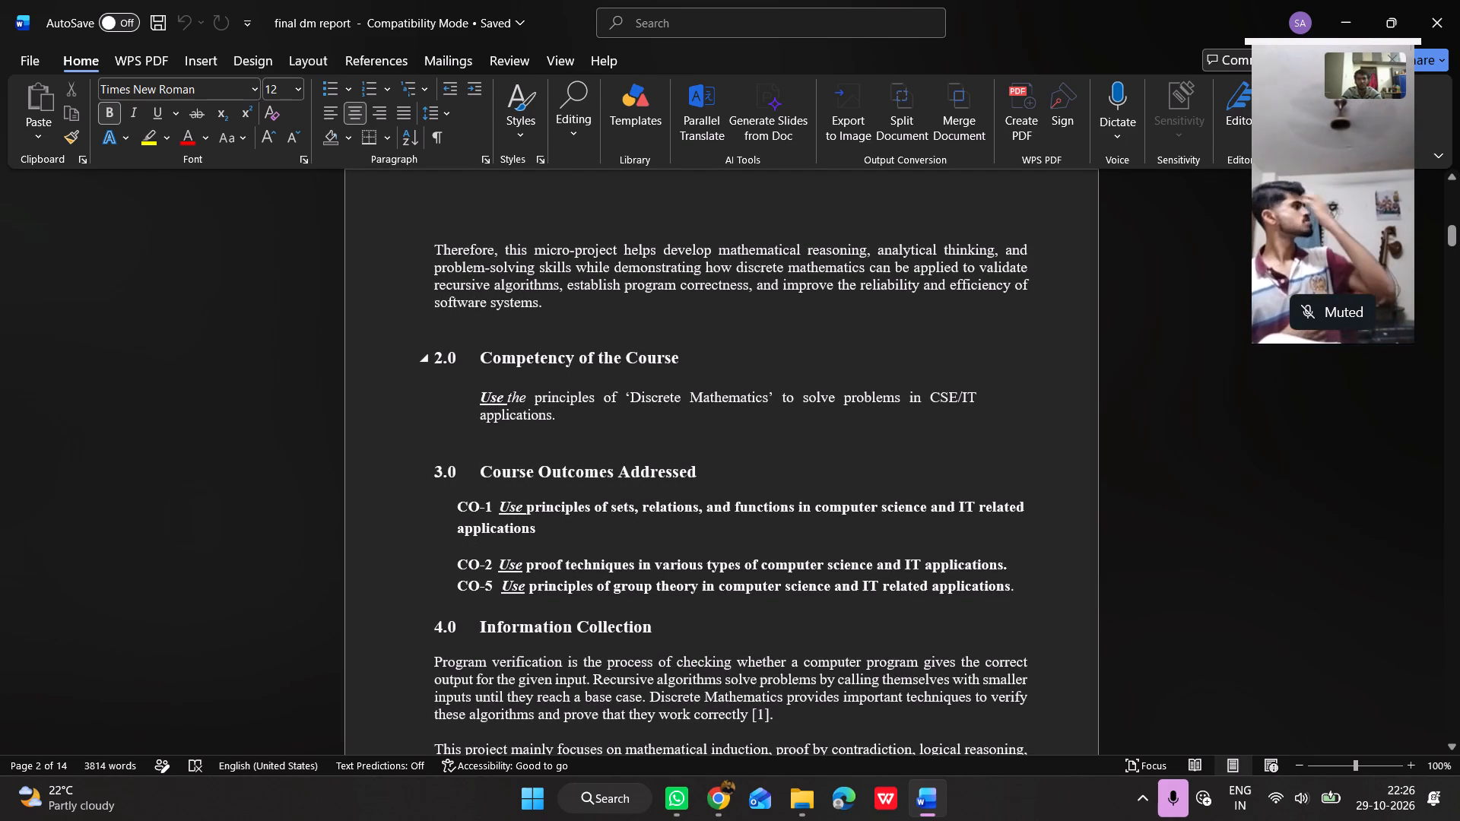
left_click_drag(410, 327, 1025, 604)
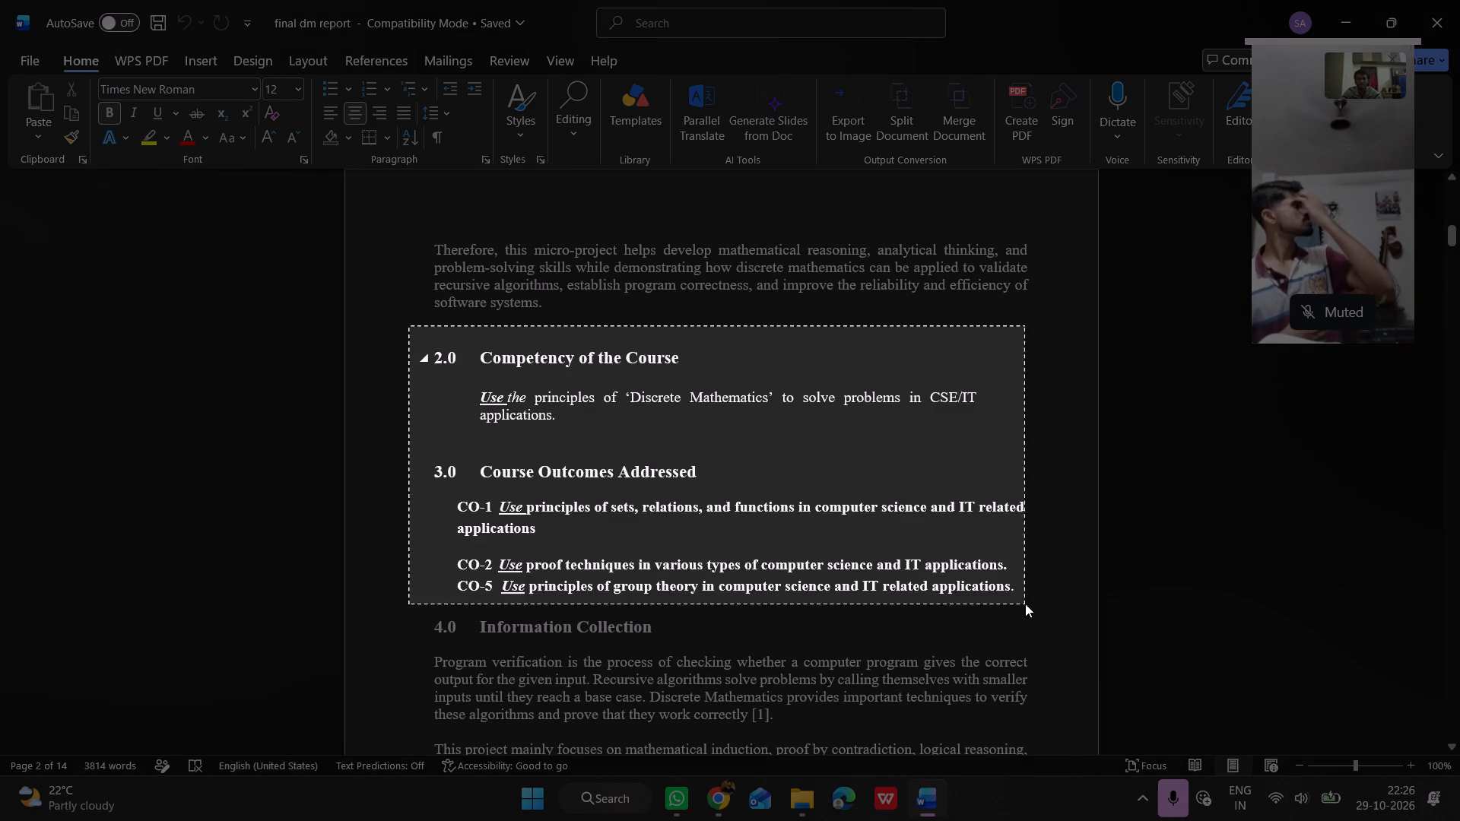
left_click_drag(1025, 604, 1045, 618)
Switch to the WhatsApp chat window.
left_click(661, 802)
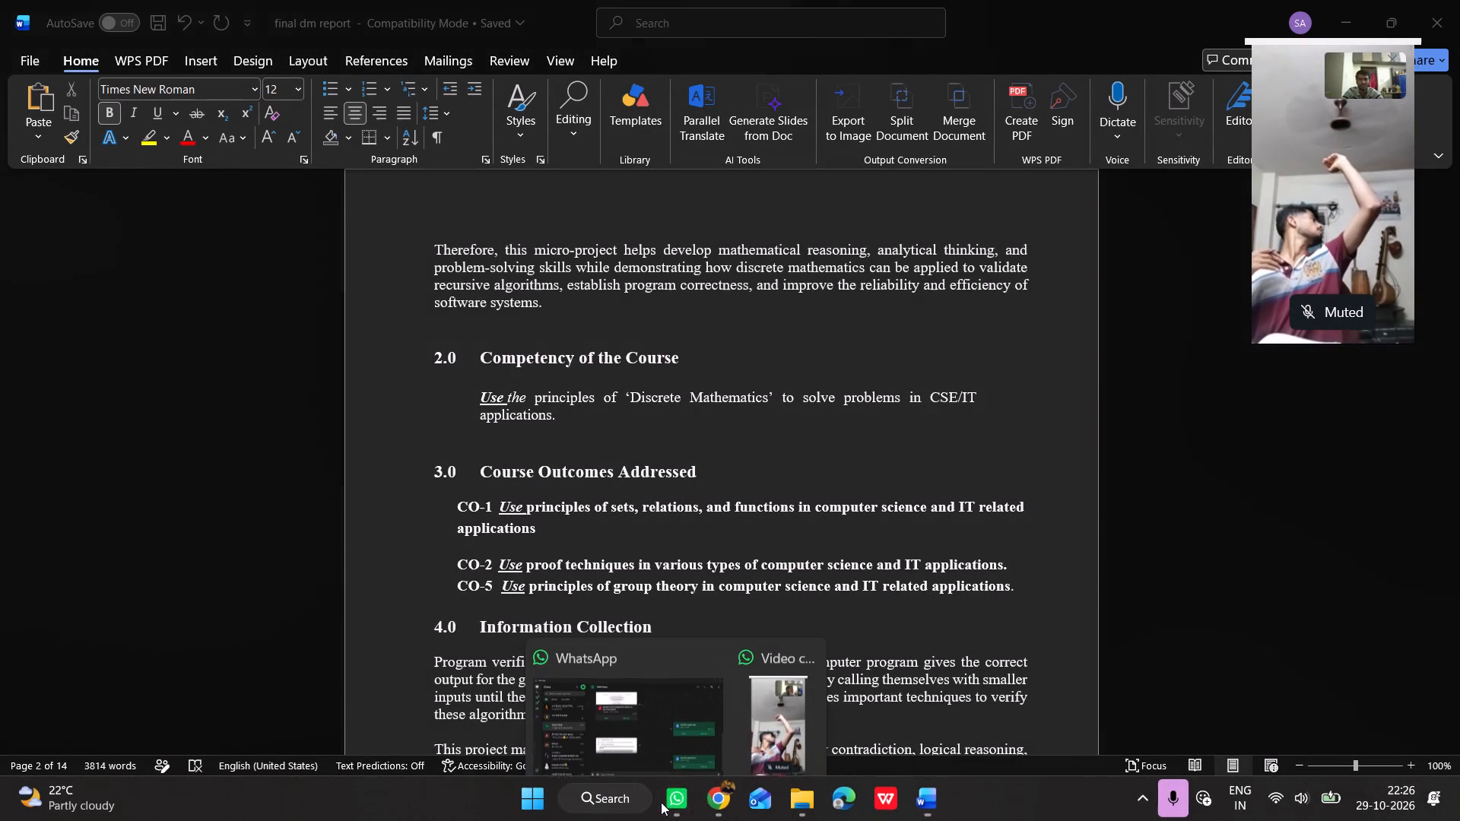
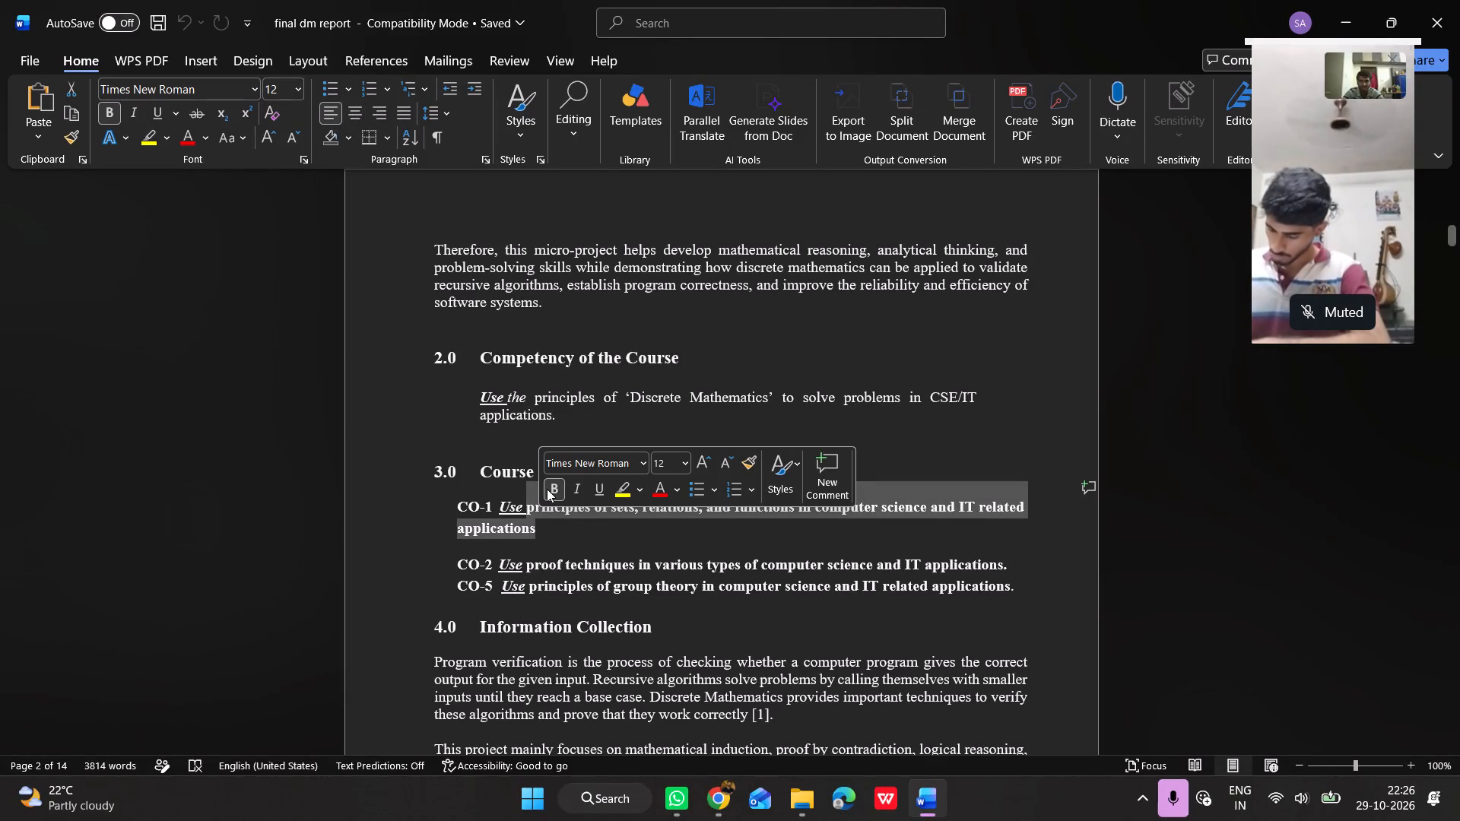
Remove the bold formatting from the selected CO-1 description that follows the word "Use".
left_click(558, 487)
left_click(571, 547)
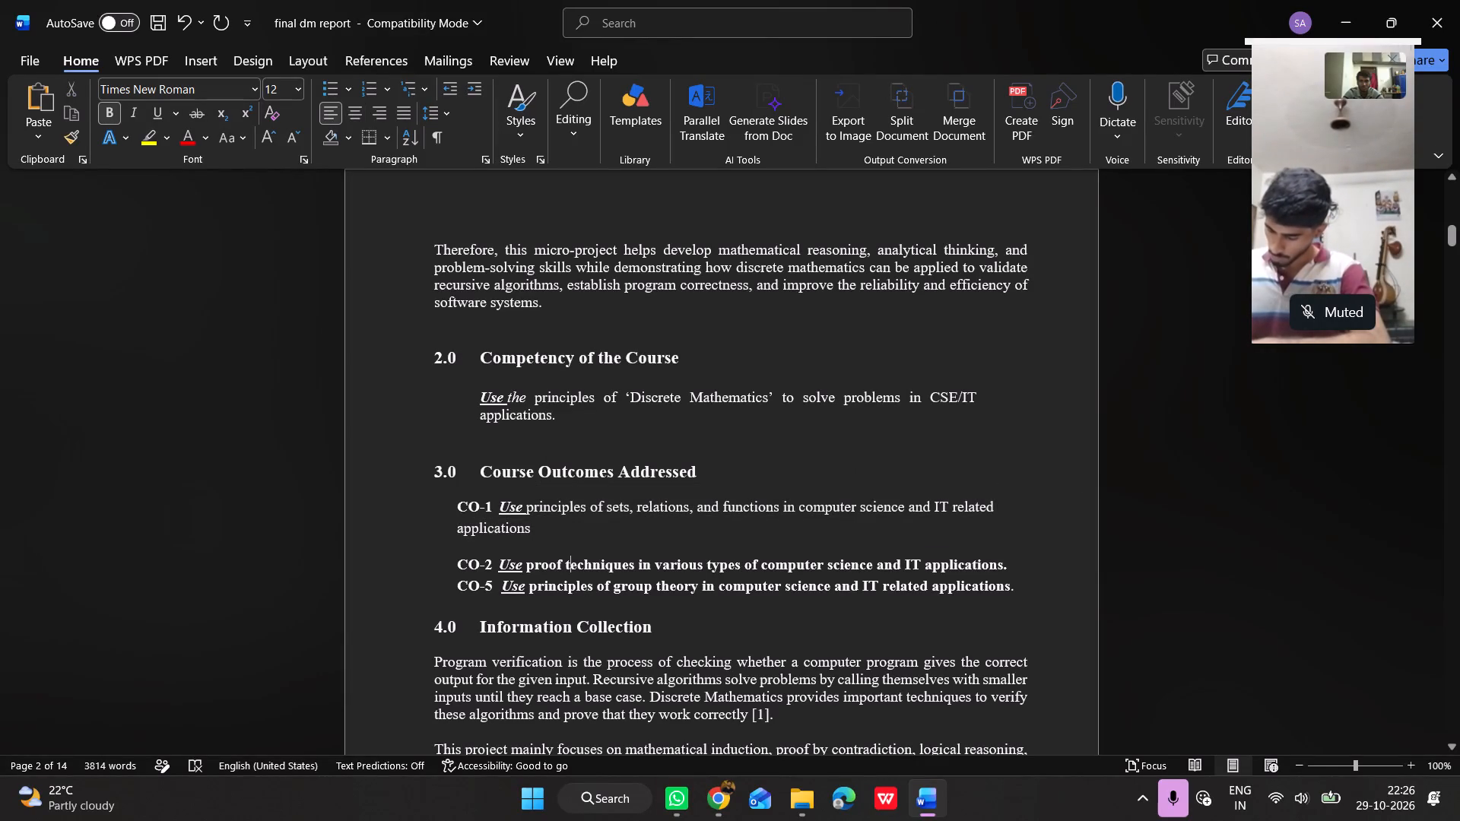
Remove the bold formatting from the CO-2 description, "proof techniques in various types of computer science and IT applications", leaving "Use" as is.
left_click_drag(528, 566, 805, 572)
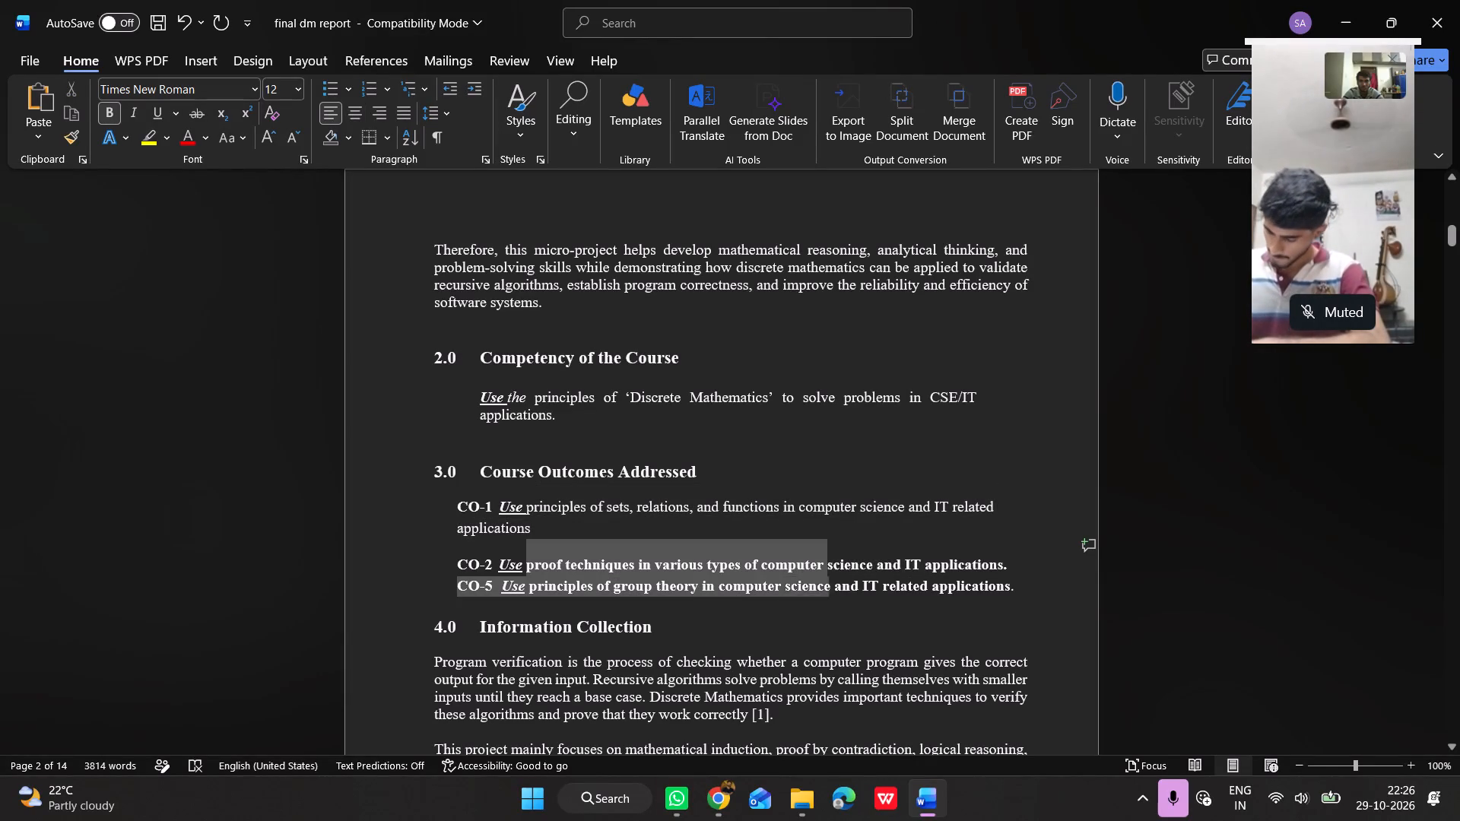
left_click_drag(805, 572, 993, 563)
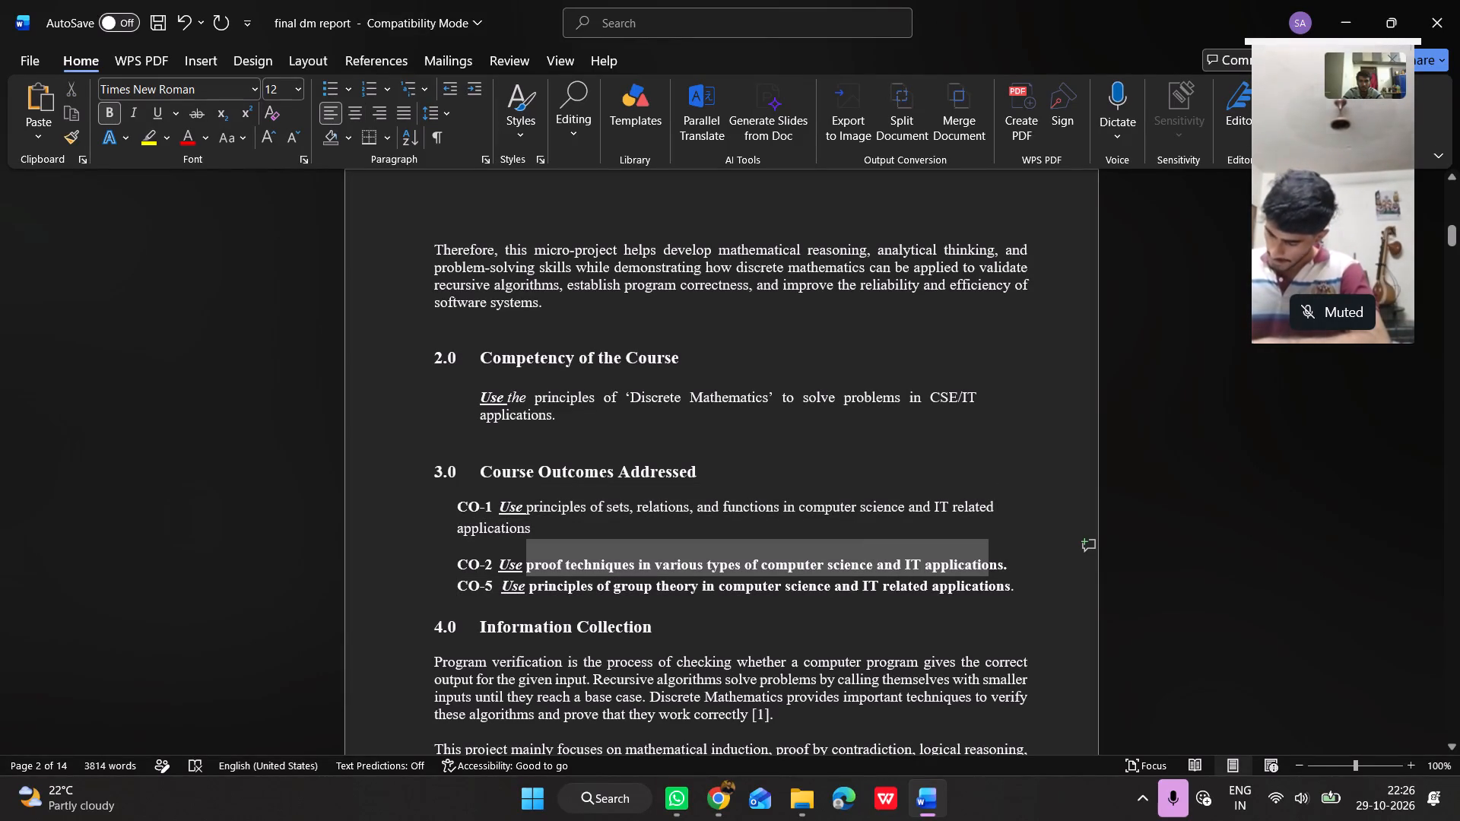
left_click_drag(993, 563, 1001, 563)
left_click(1012, 529)
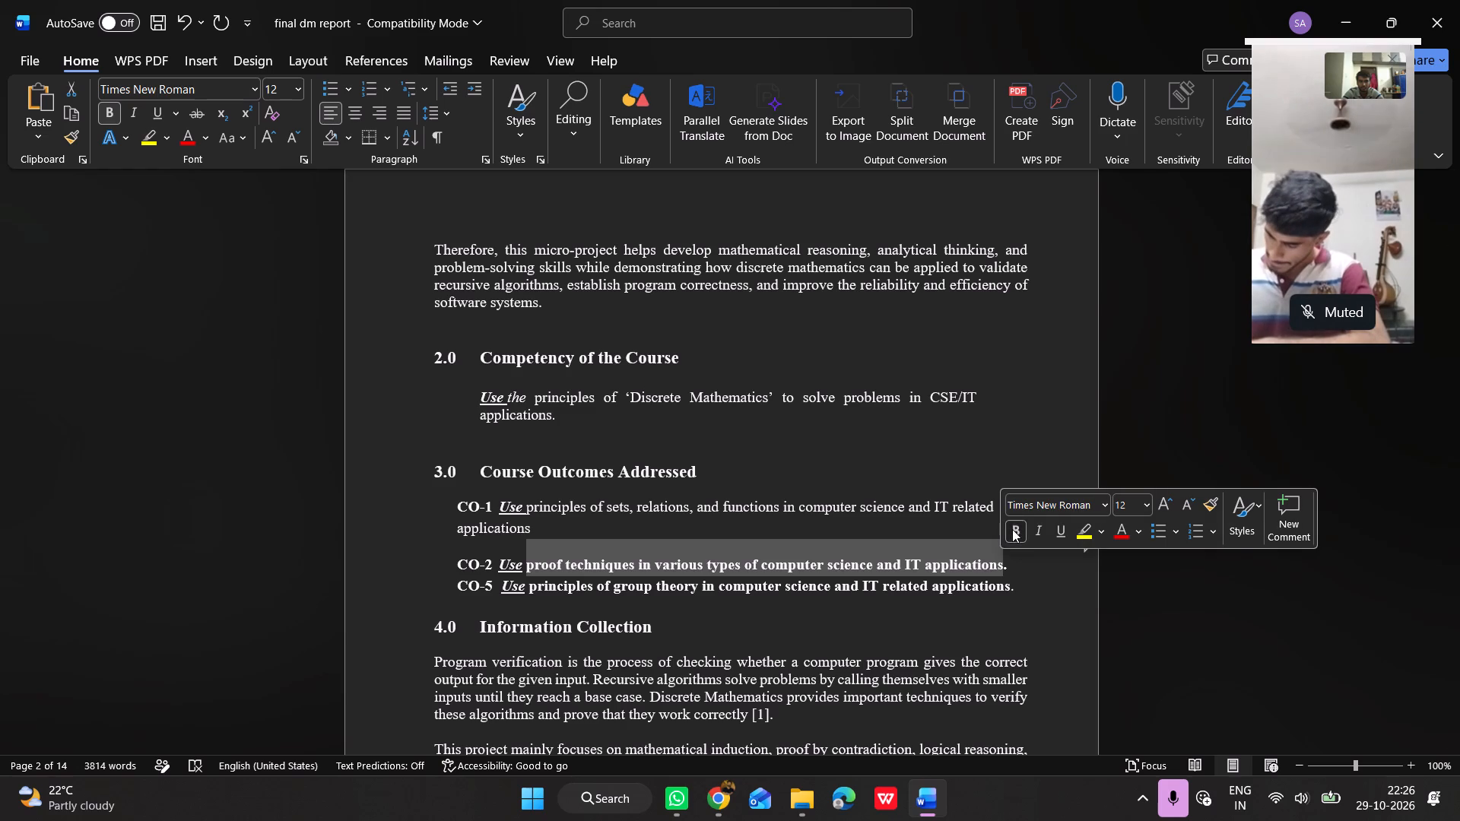
left_click(696, 601)
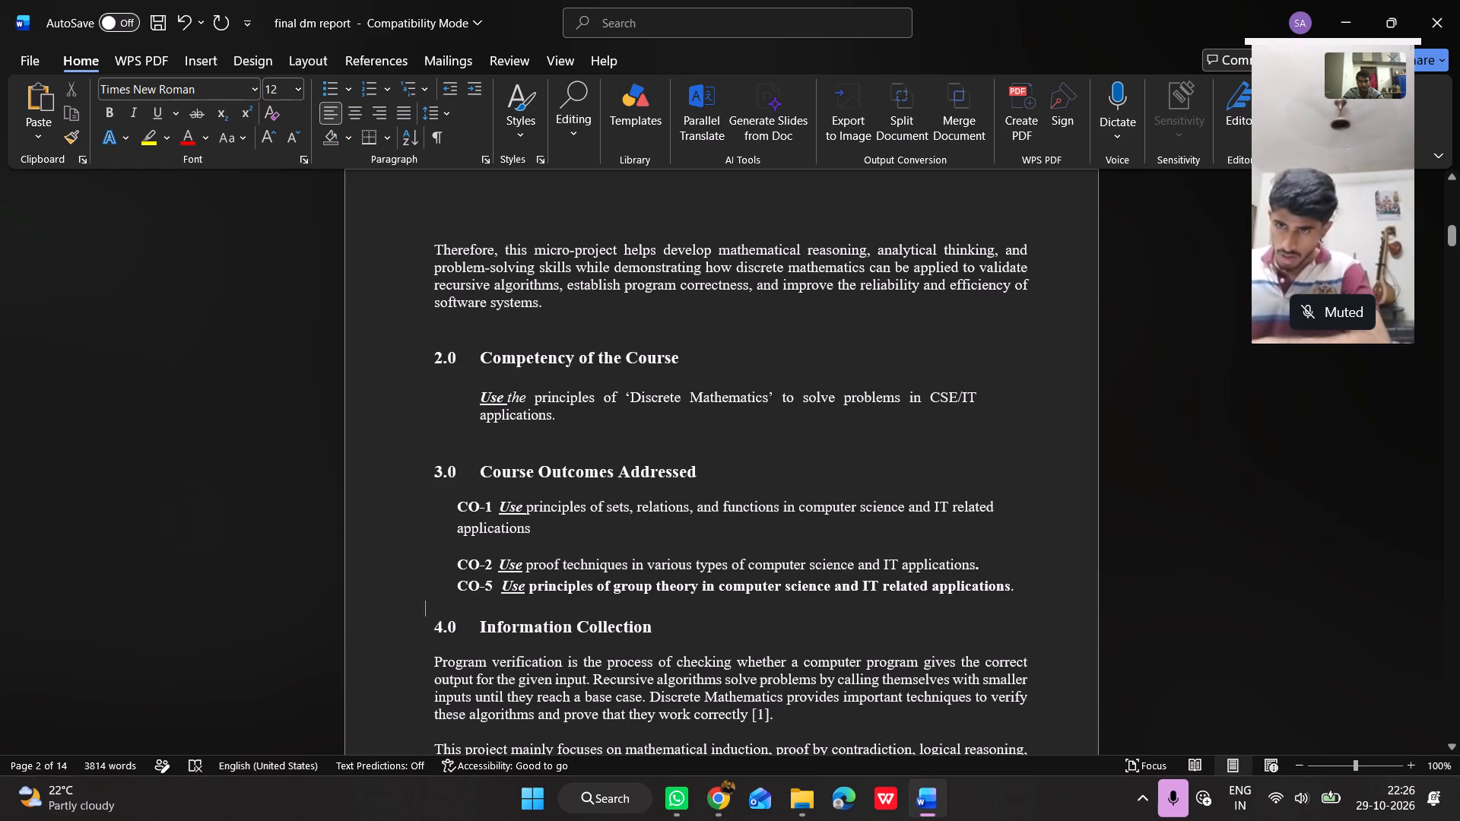
Remove the bold formatting from the CO-5 outcome text following "Use" in section 3.0 Course Outcomes Addressed.
left_click_drag(529, 587, 877, 598)
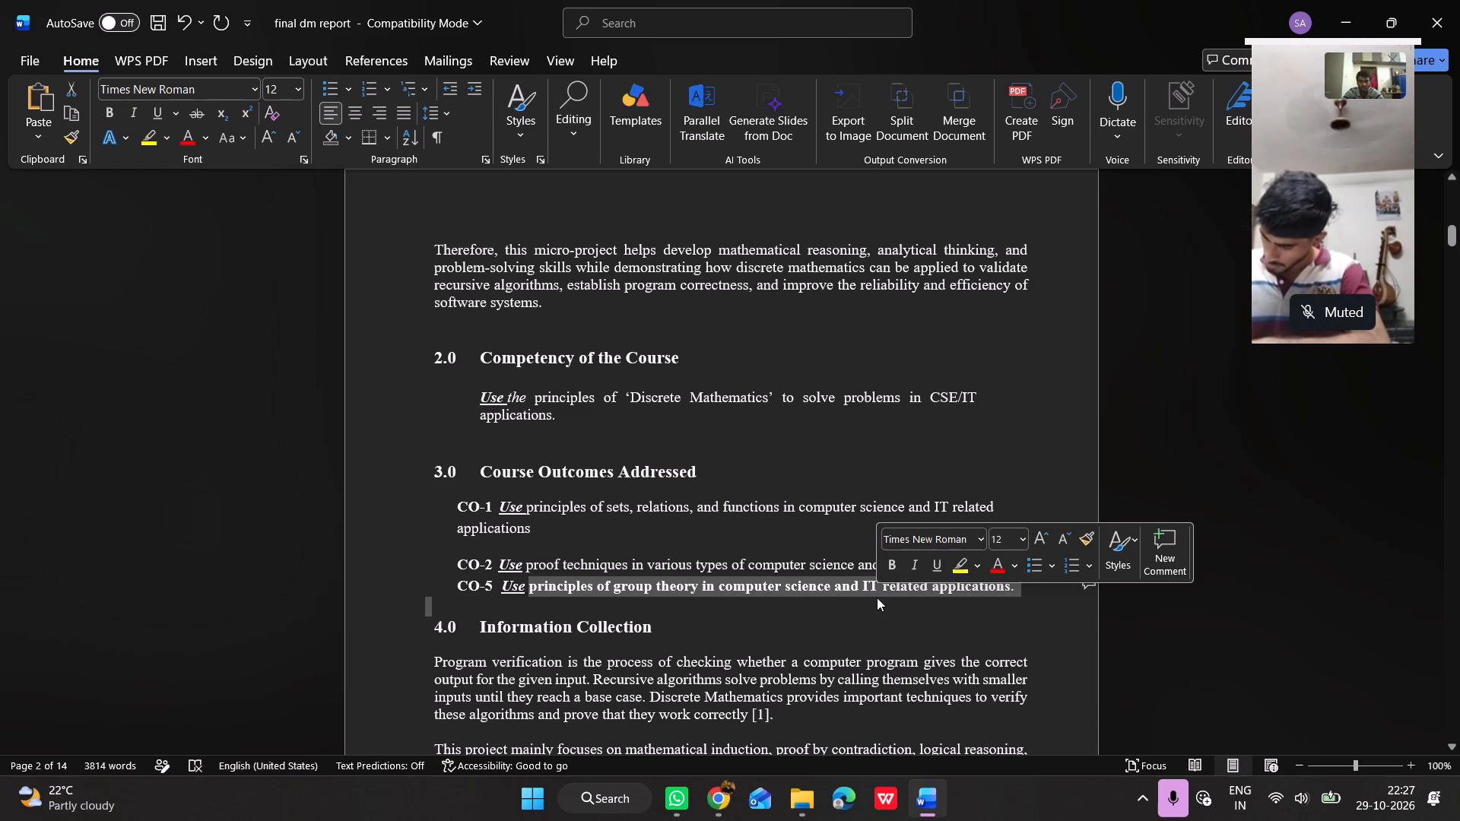
left_click(891, 570)
left_click(827, 626)
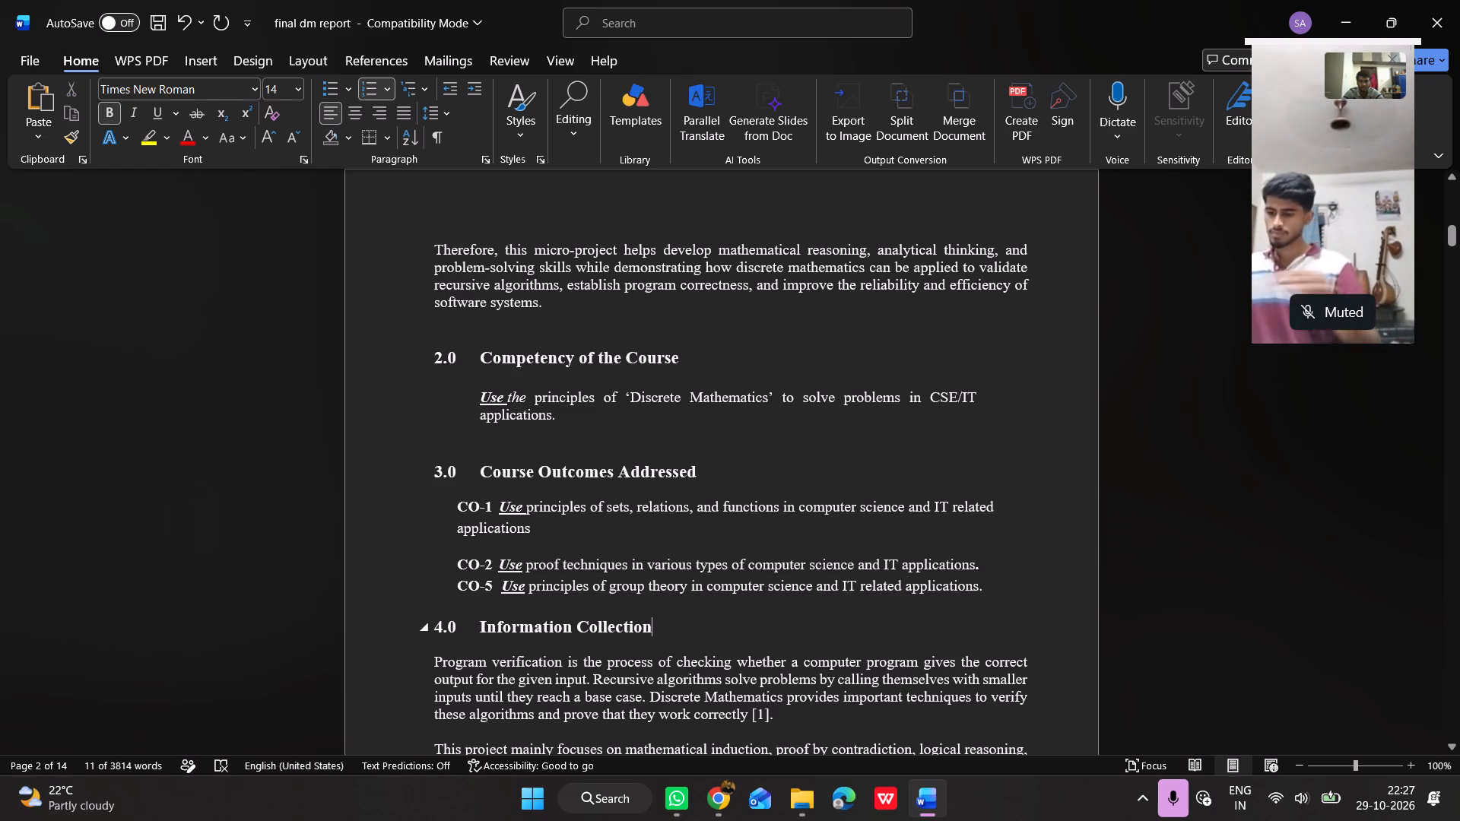
Check the formatting of the word "Use" in the CO-5 line and save the report.
double_click(522, 585)
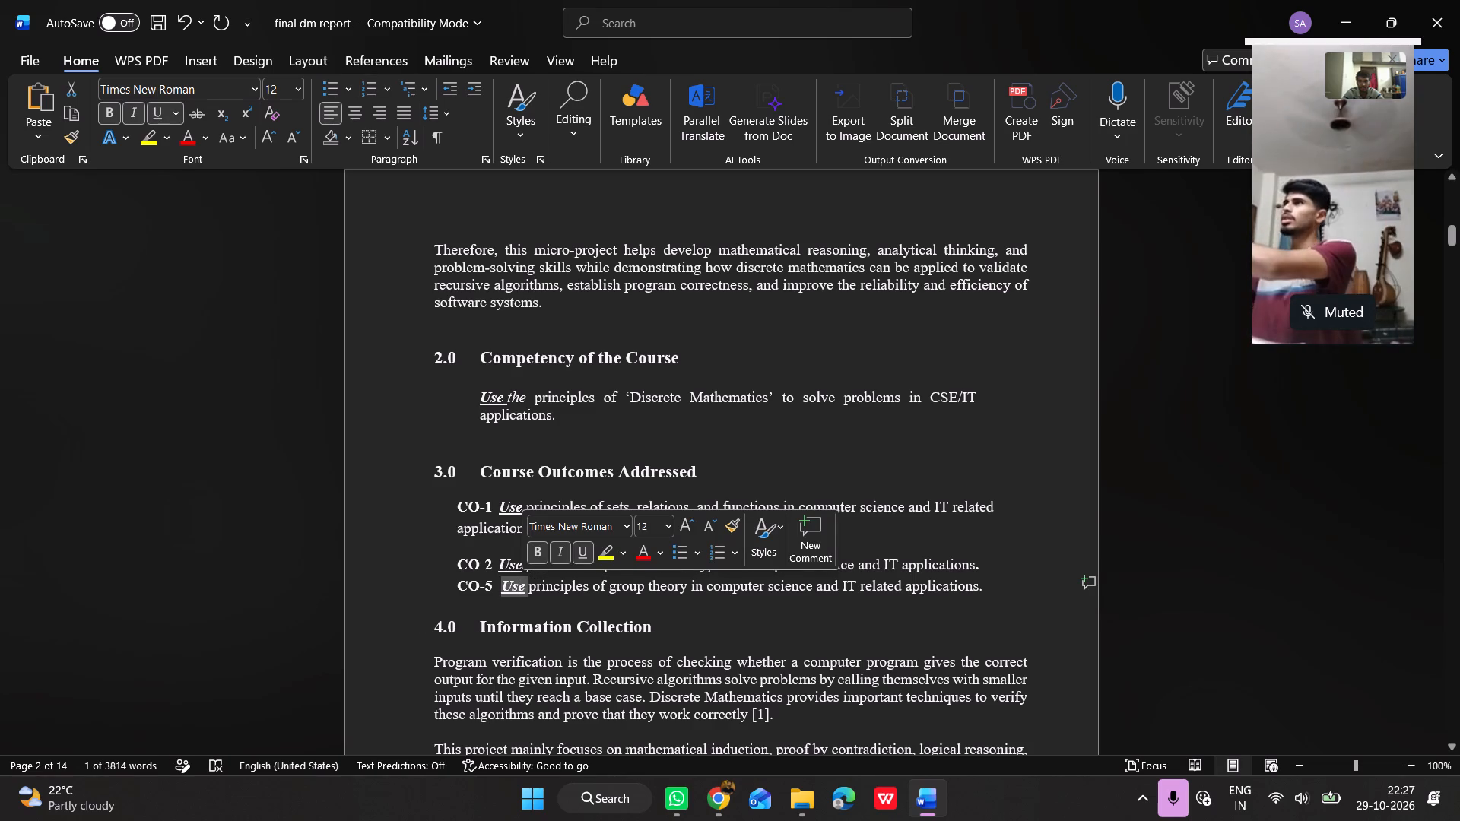
left_click(541, 614)
key("ctrl+s")
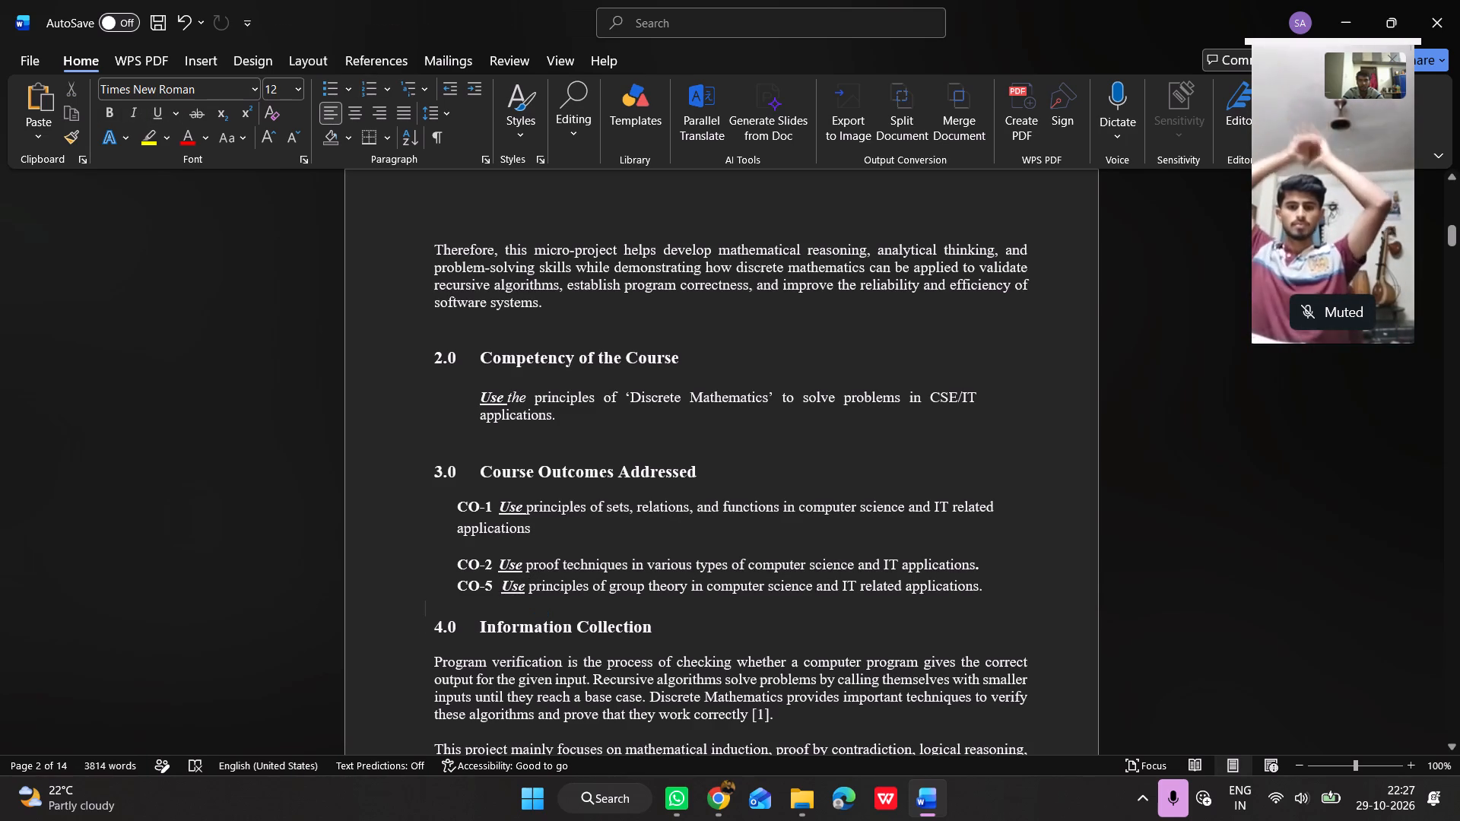
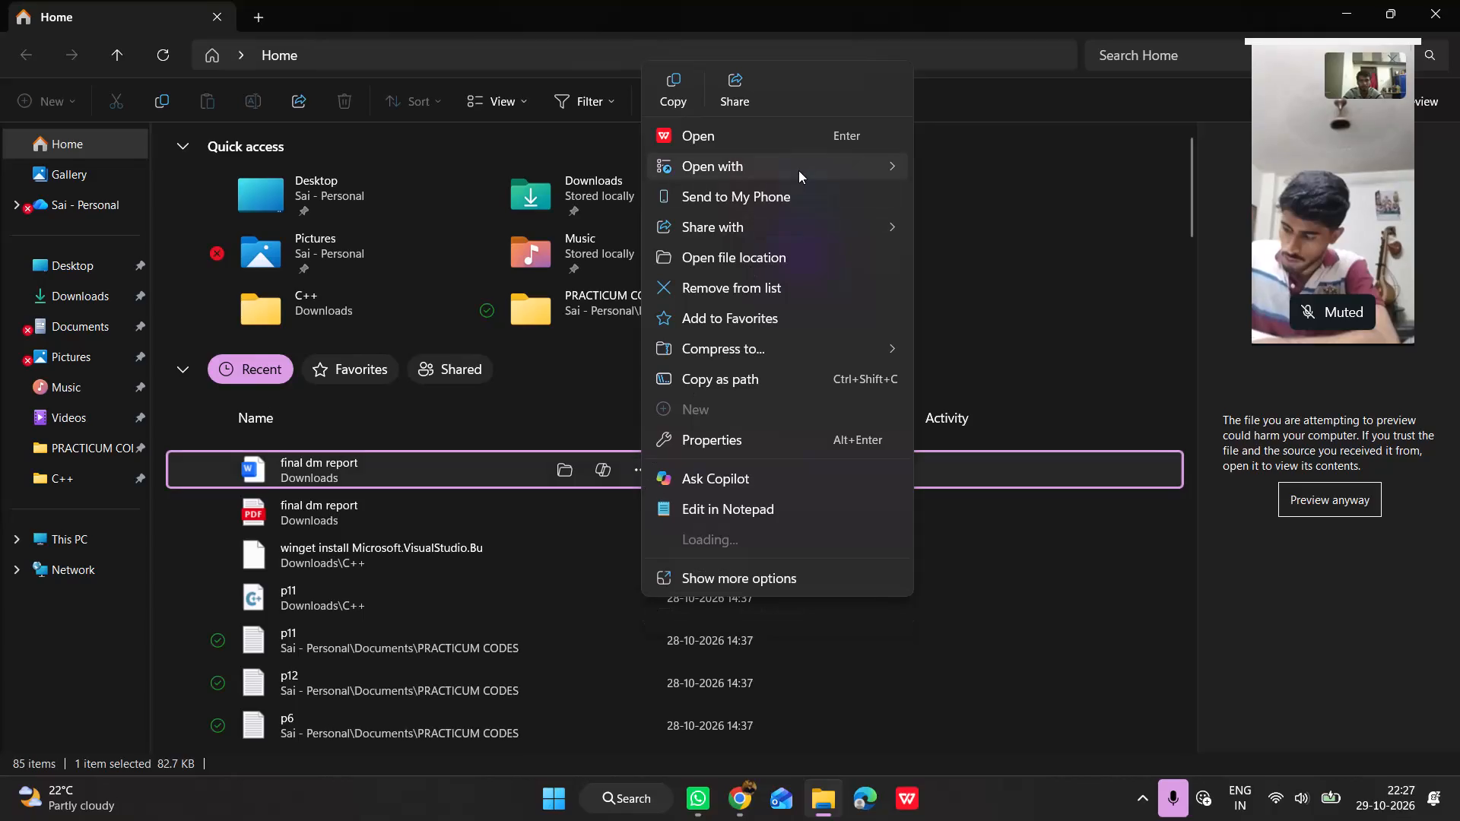
Open the recent Word document "final dm report" from the Downloads folder in Microsoft Word.
left_click(935, 174)
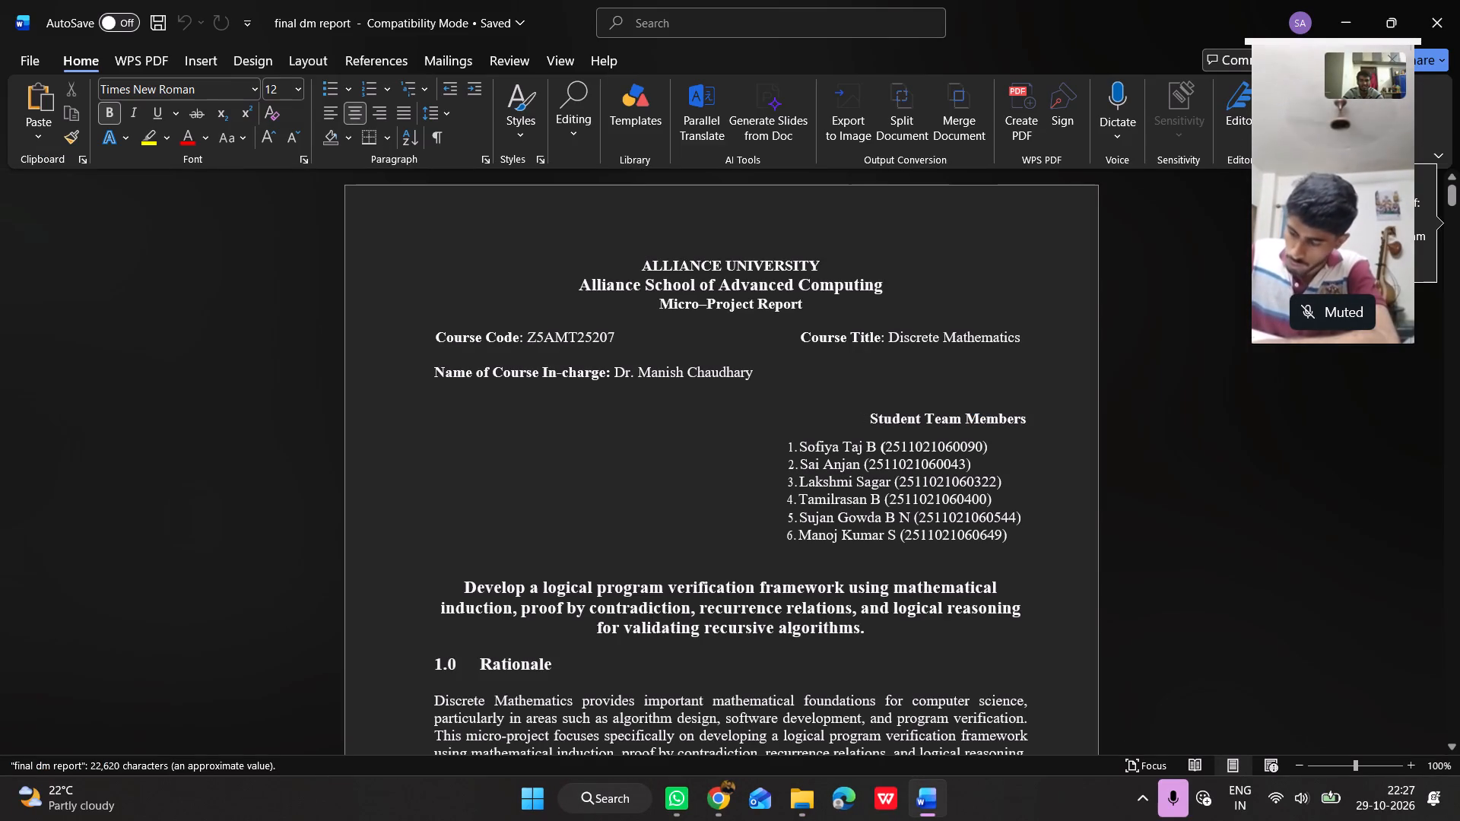
Review the whole report from the cover page through the sections and code listing to the last page.
scroll(886, 575, "down", 4)
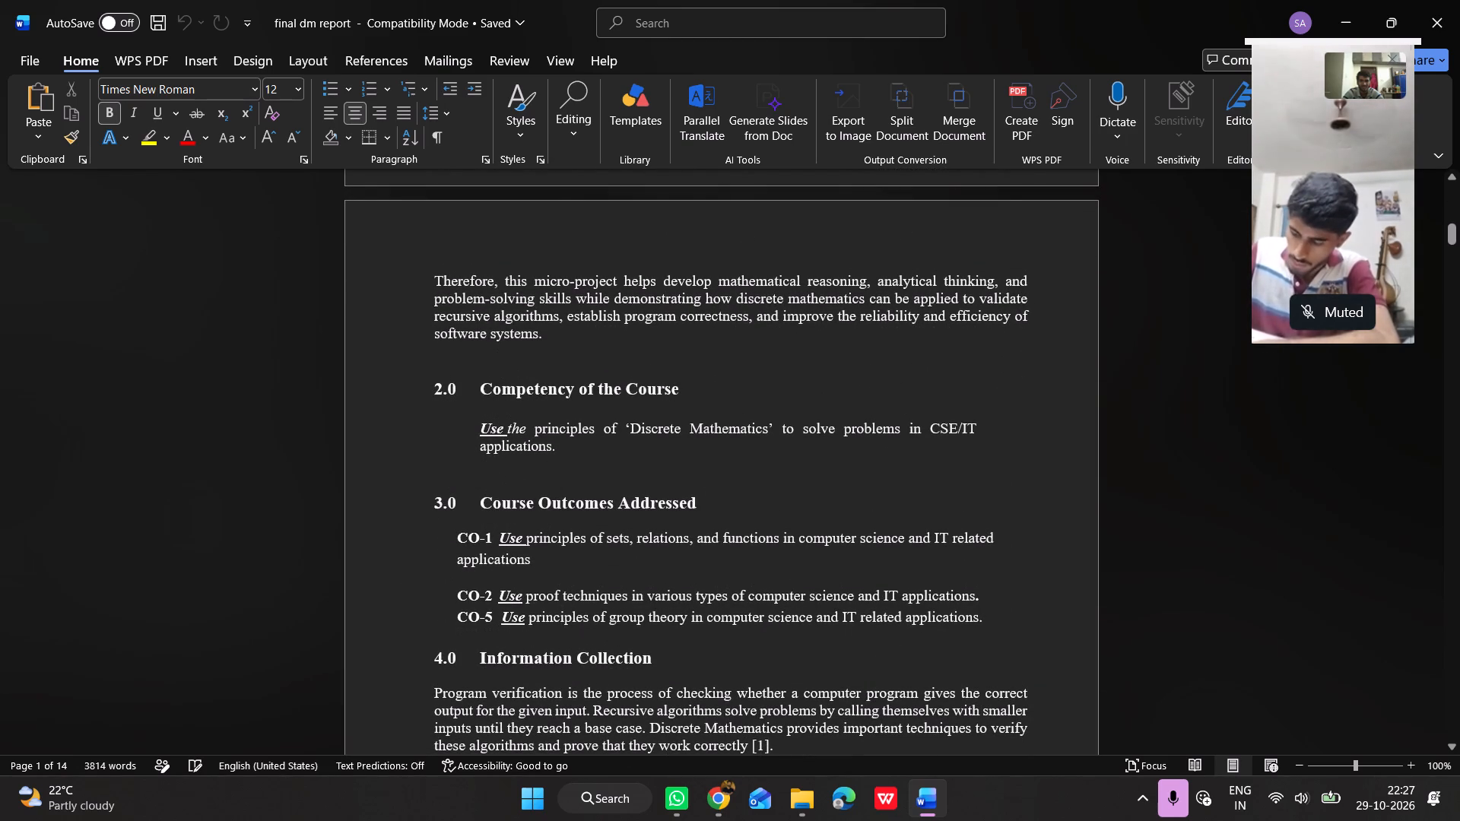
scroll(886, 575, "down", 3)
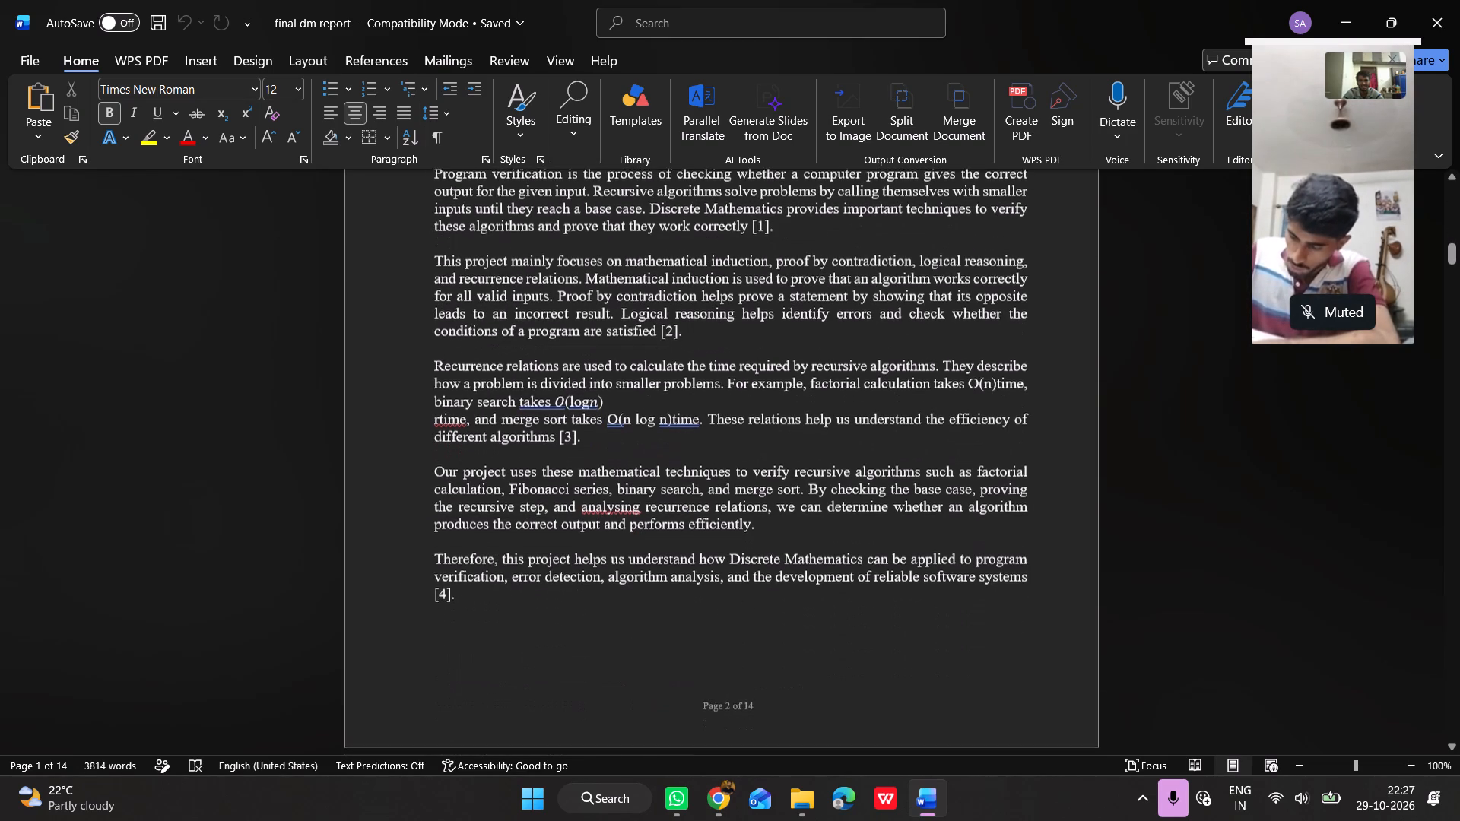
scroll(886, 575, "down", 2)
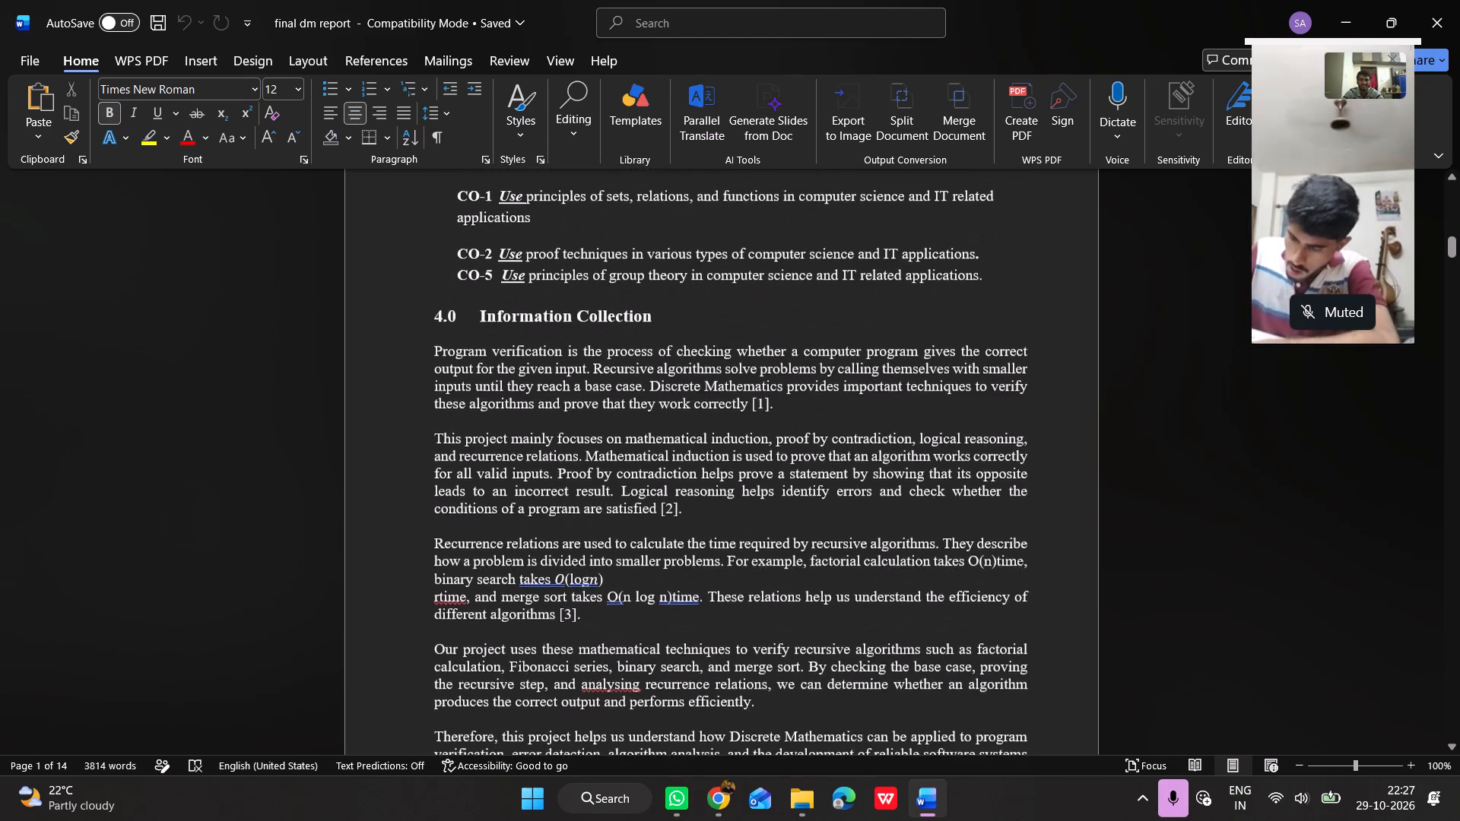
scroll(886, 575, "down", 2)
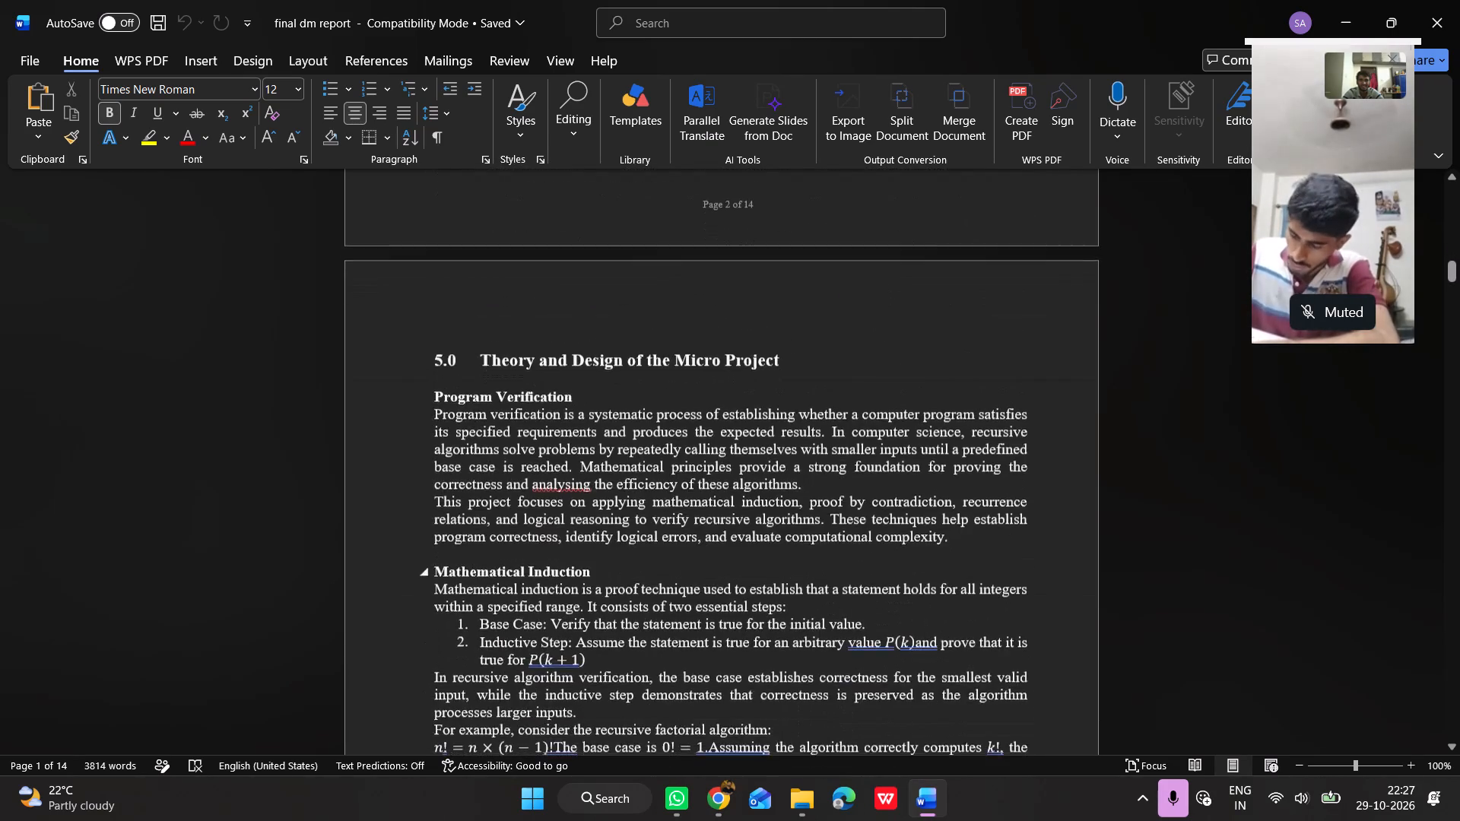
scroll(886, 575, "down", 2)
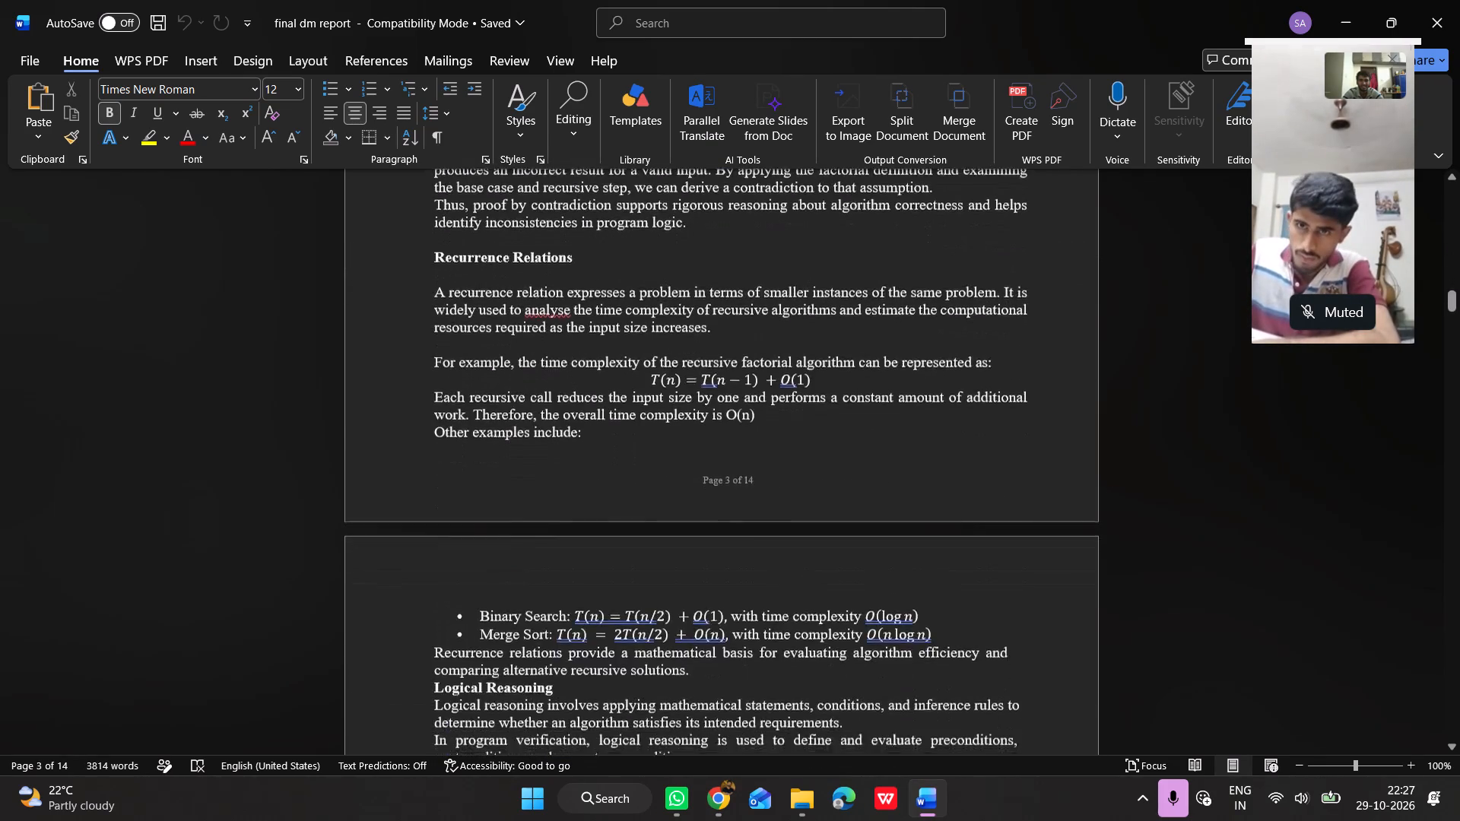
scroll(886, 575, "down", 8)
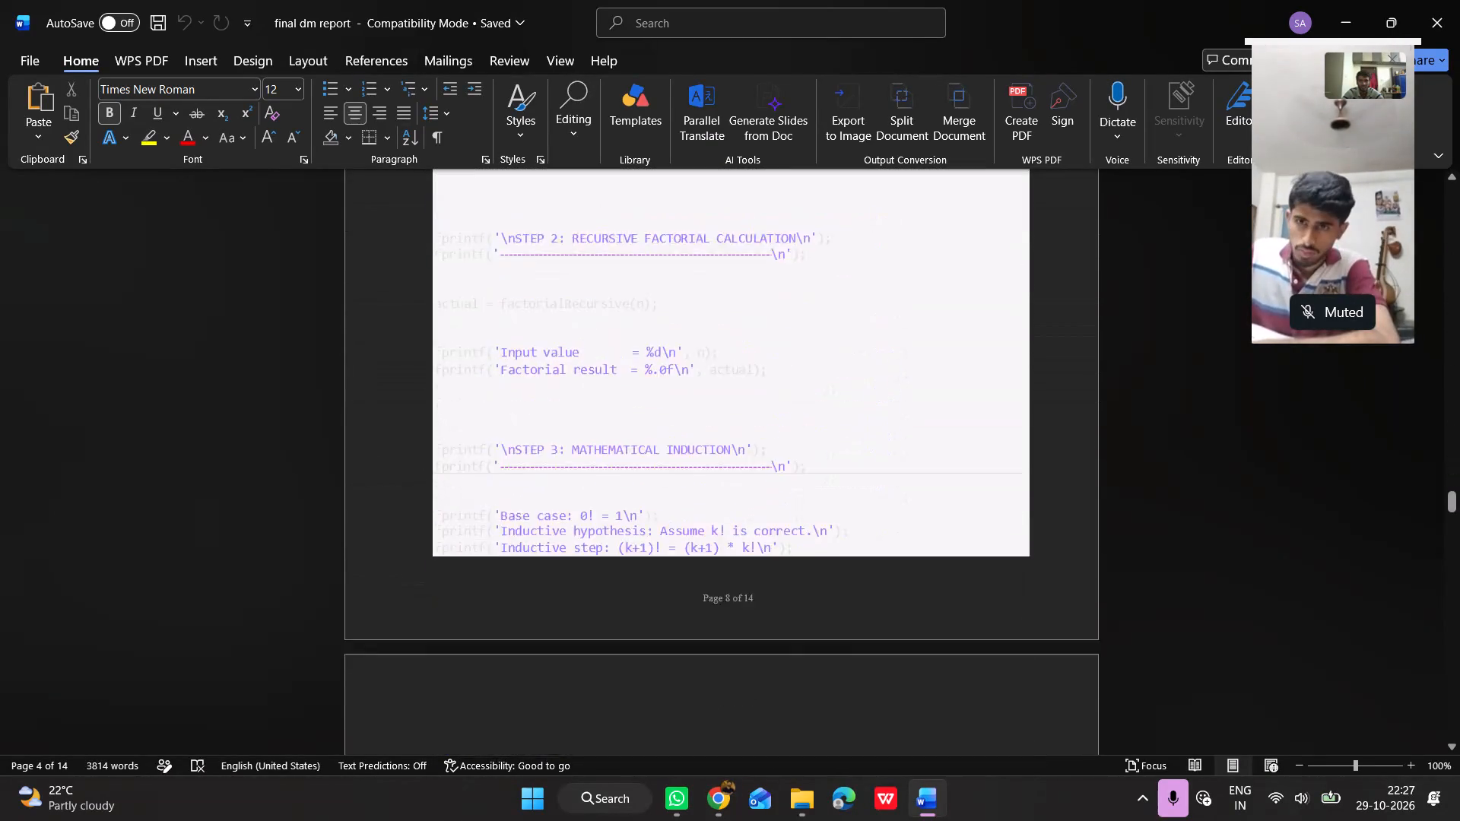
scroll(886, 575, "down", 6)
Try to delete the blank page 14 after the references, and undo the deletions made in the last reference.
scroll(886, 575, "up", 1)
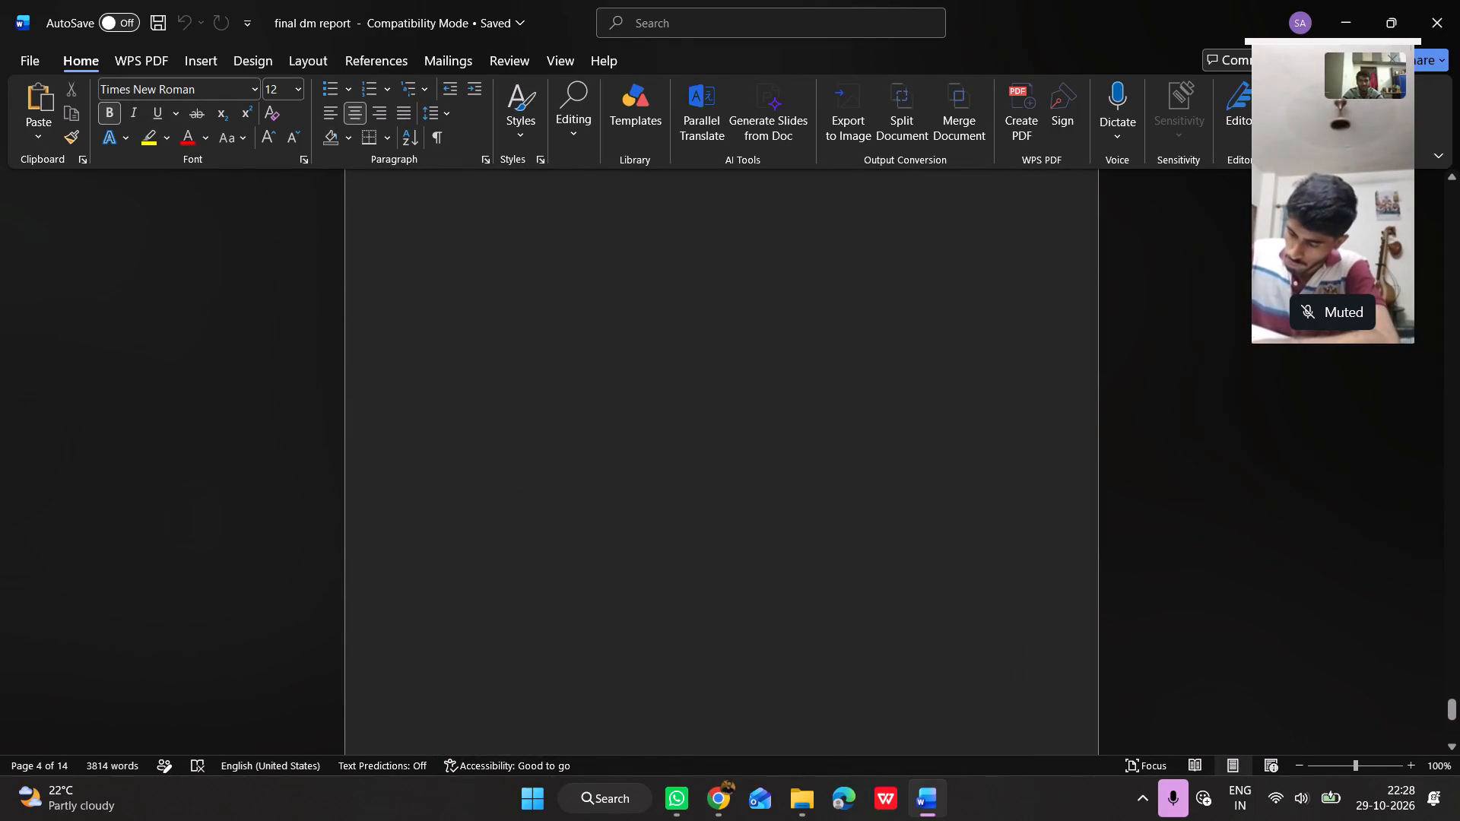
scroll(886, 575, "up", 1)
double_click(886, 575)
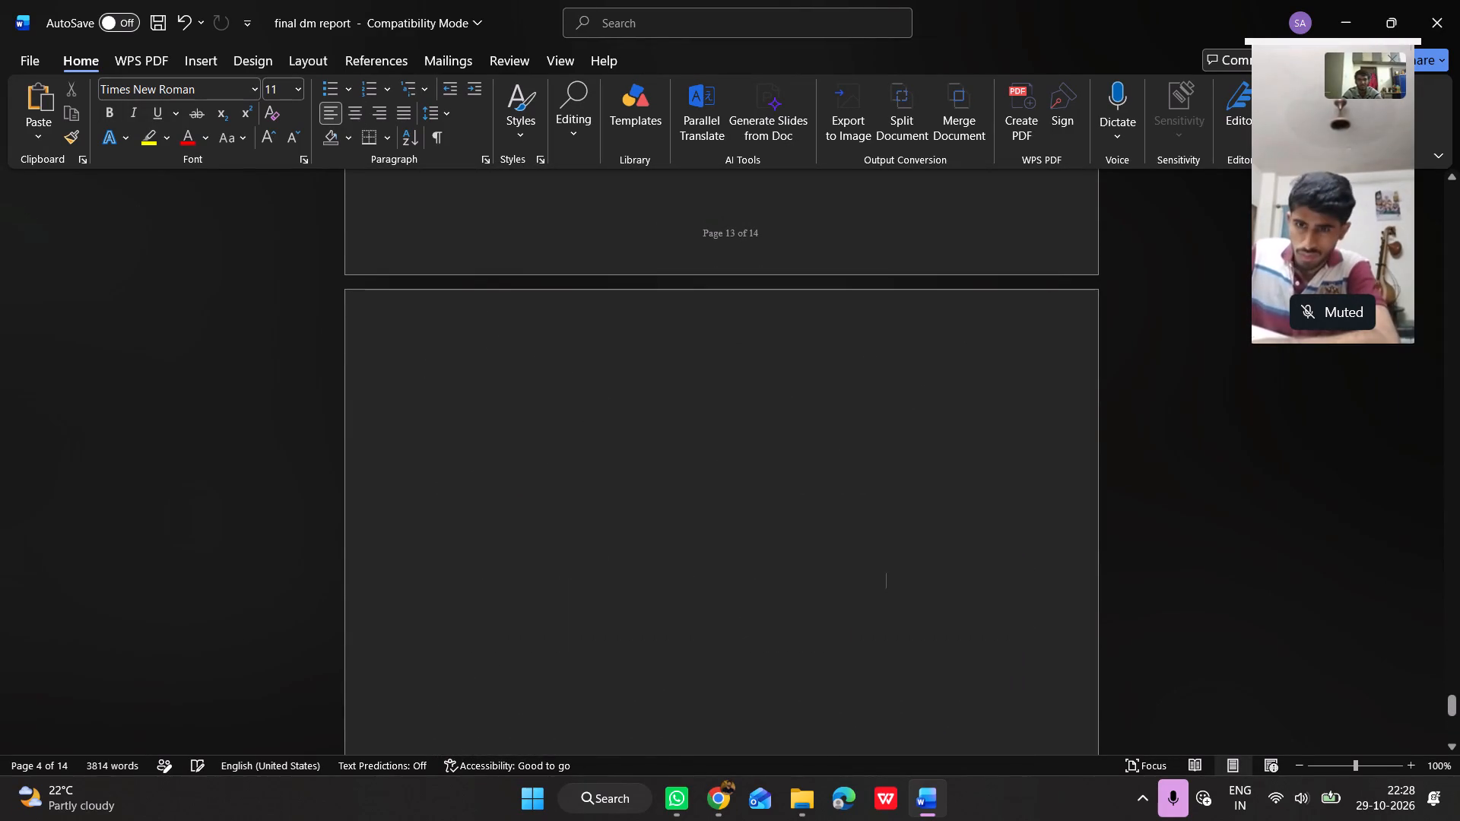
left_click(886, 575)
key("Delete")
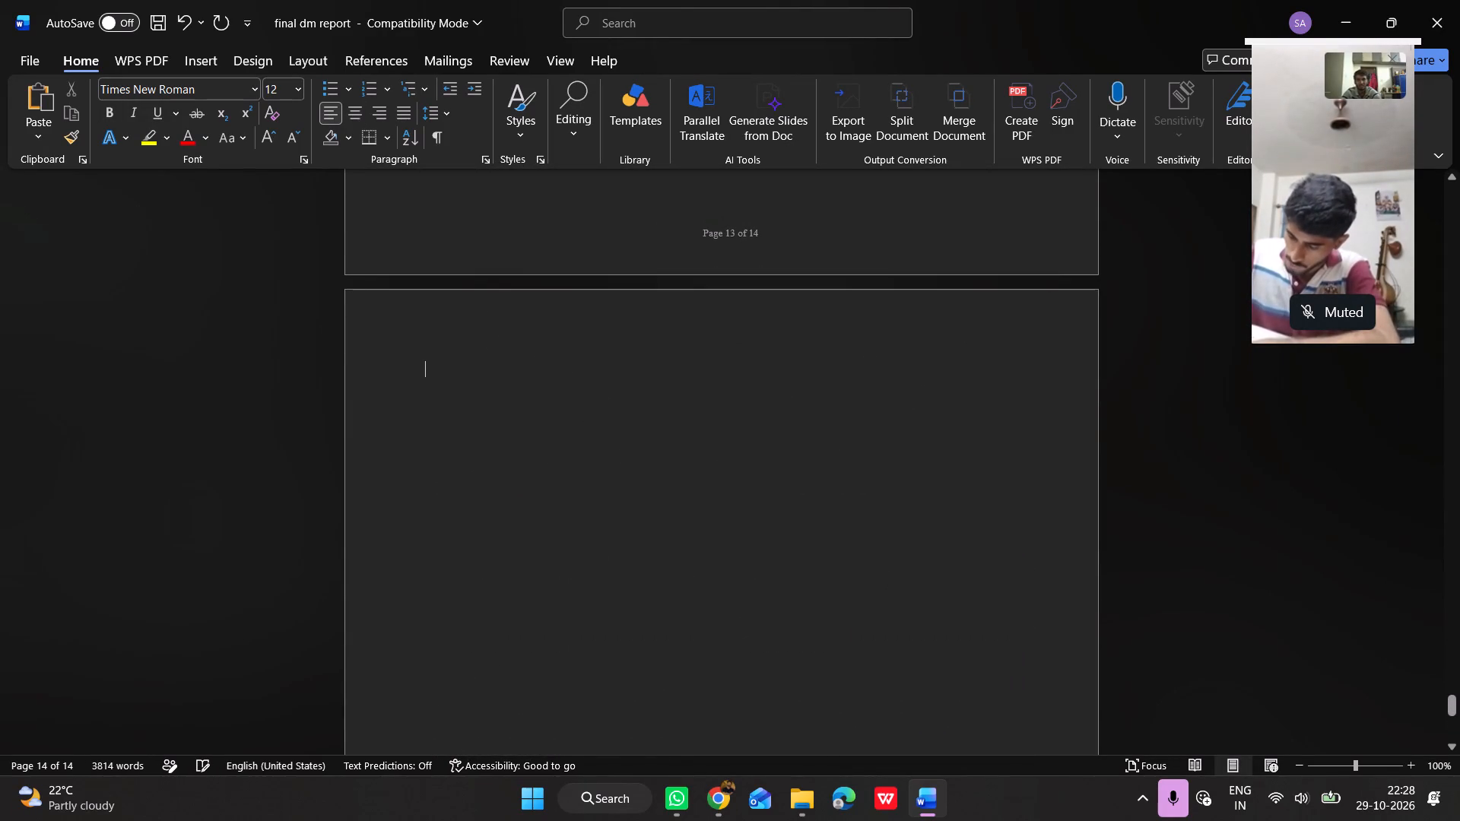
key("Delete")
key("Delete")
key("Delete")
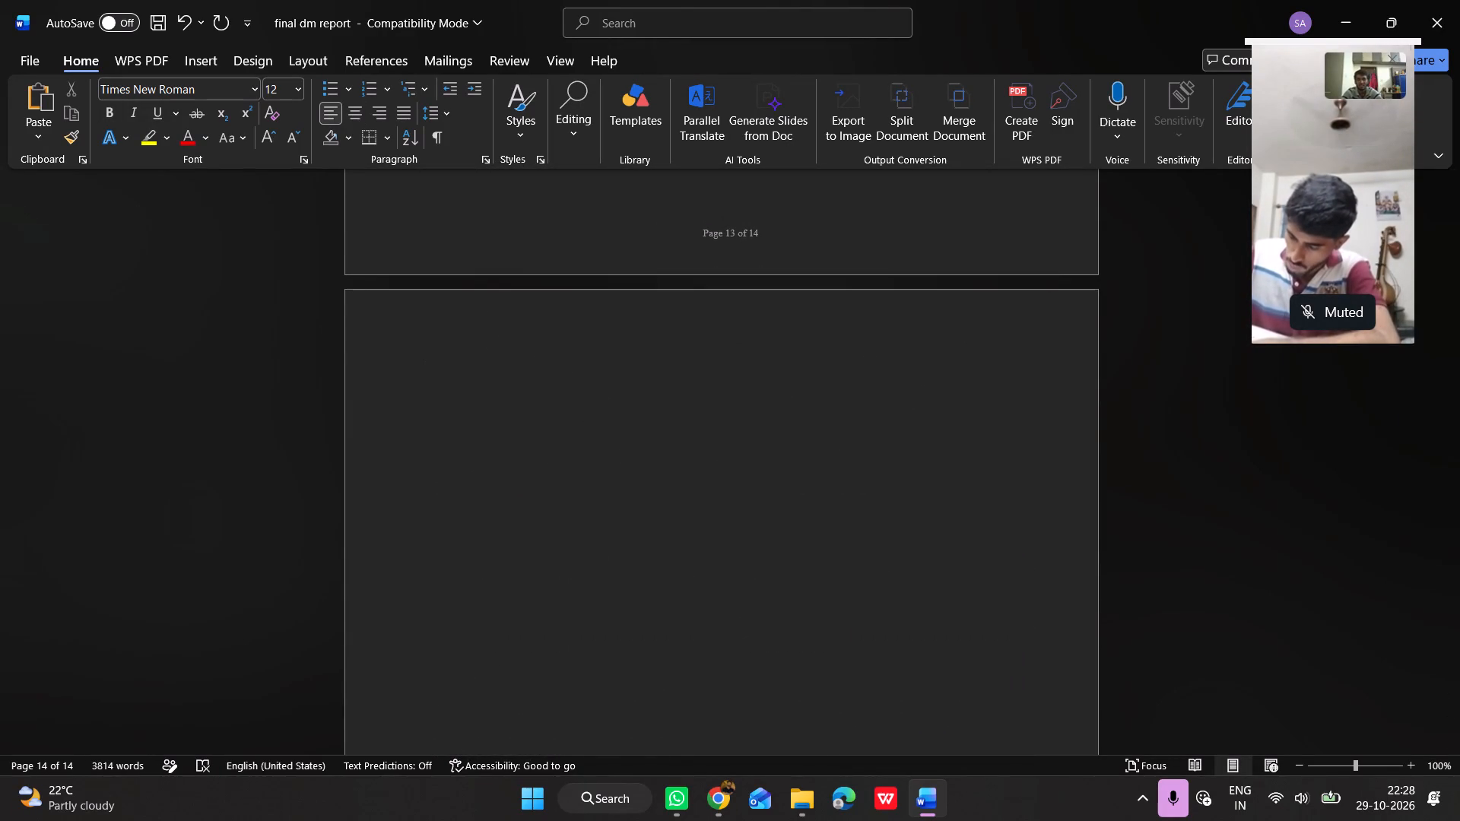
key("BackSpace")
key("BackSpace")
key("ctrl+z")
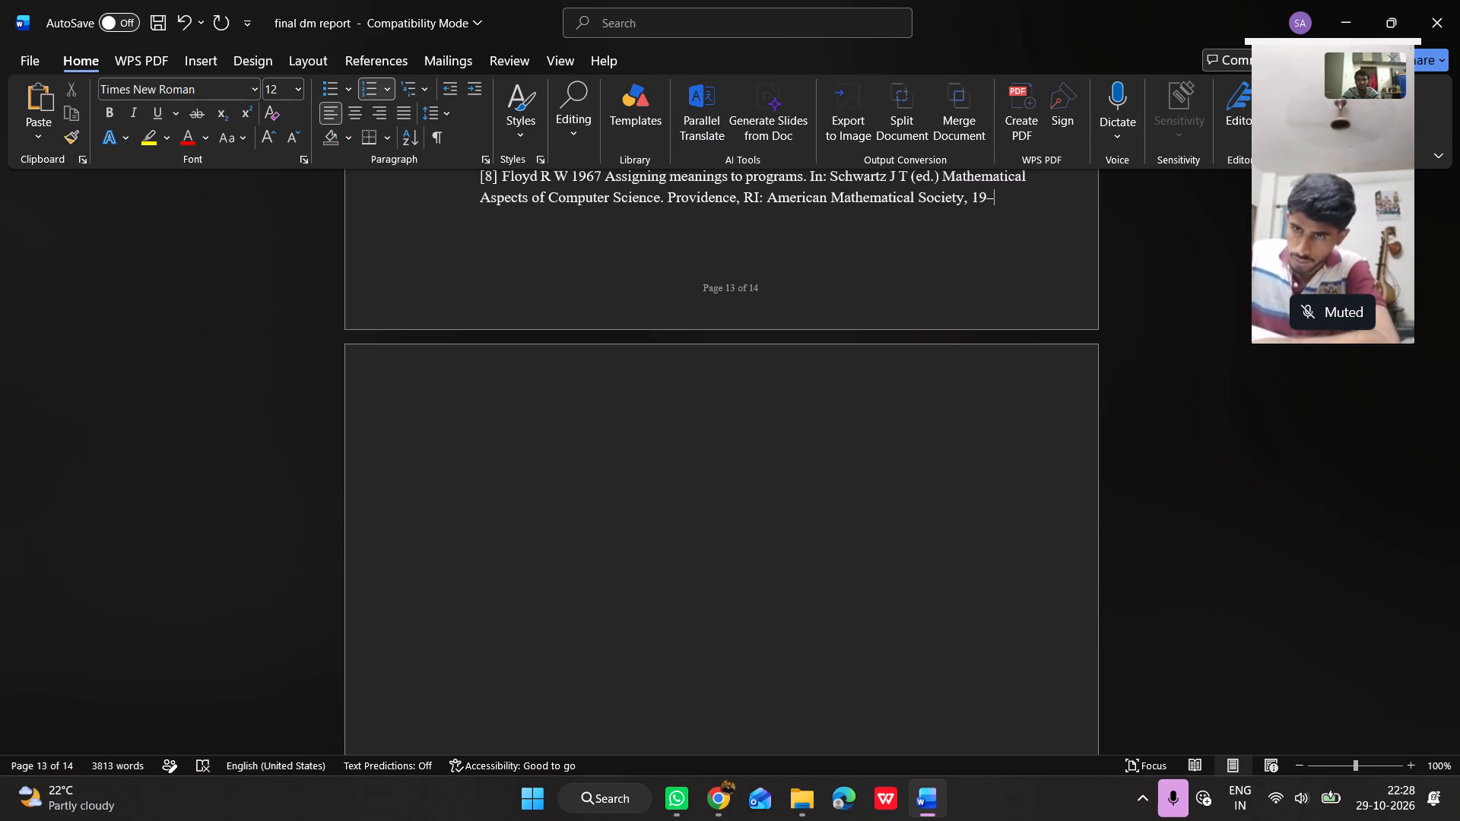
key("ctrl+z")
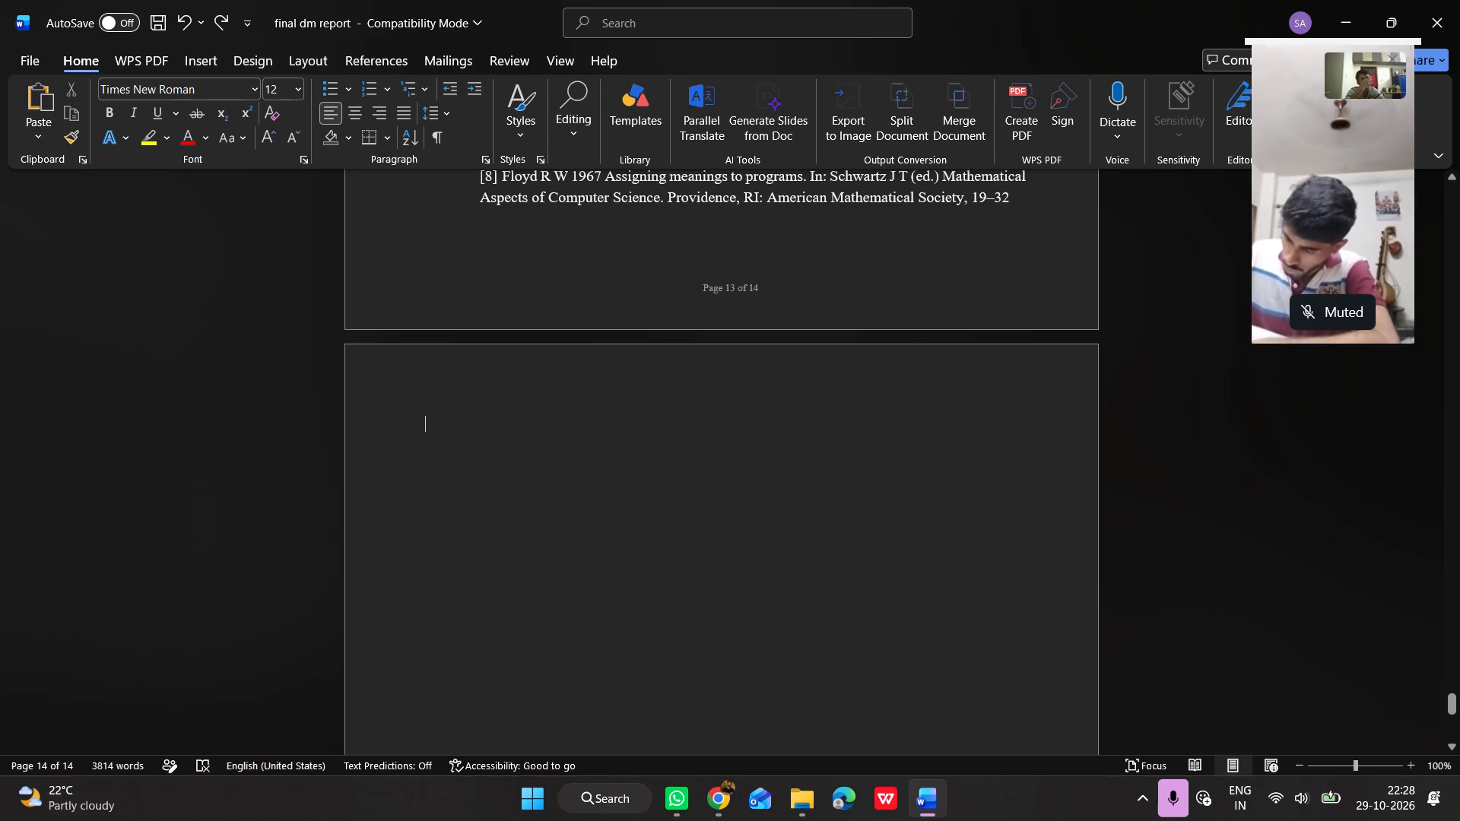
Examine the blank page 14 at the end of the report and the editing options available there.
scroll(981, 459, "down", 1)
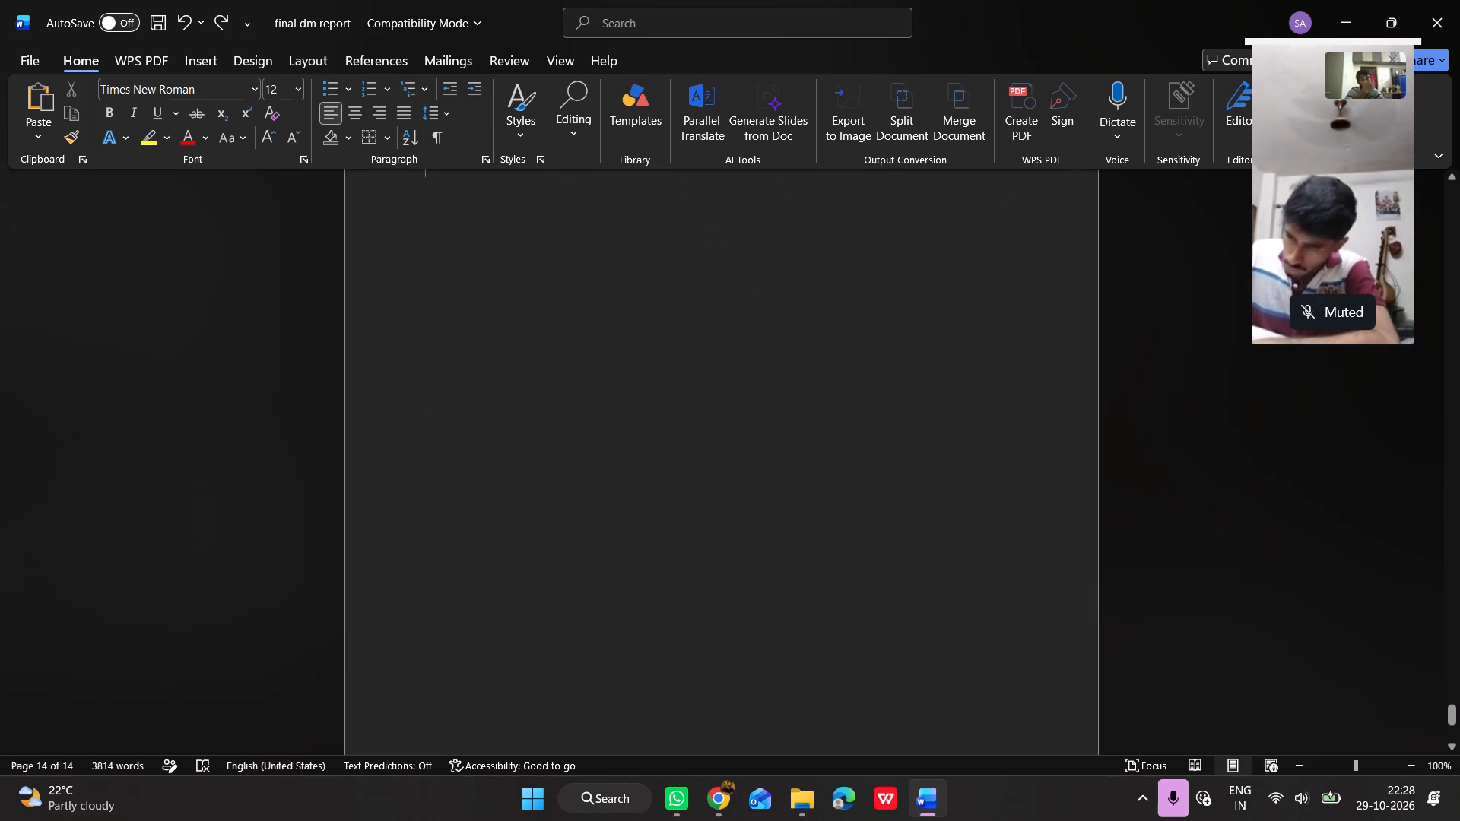
scroll(981, 459, "down", 1)
scroll(981, 459, "up", 2)
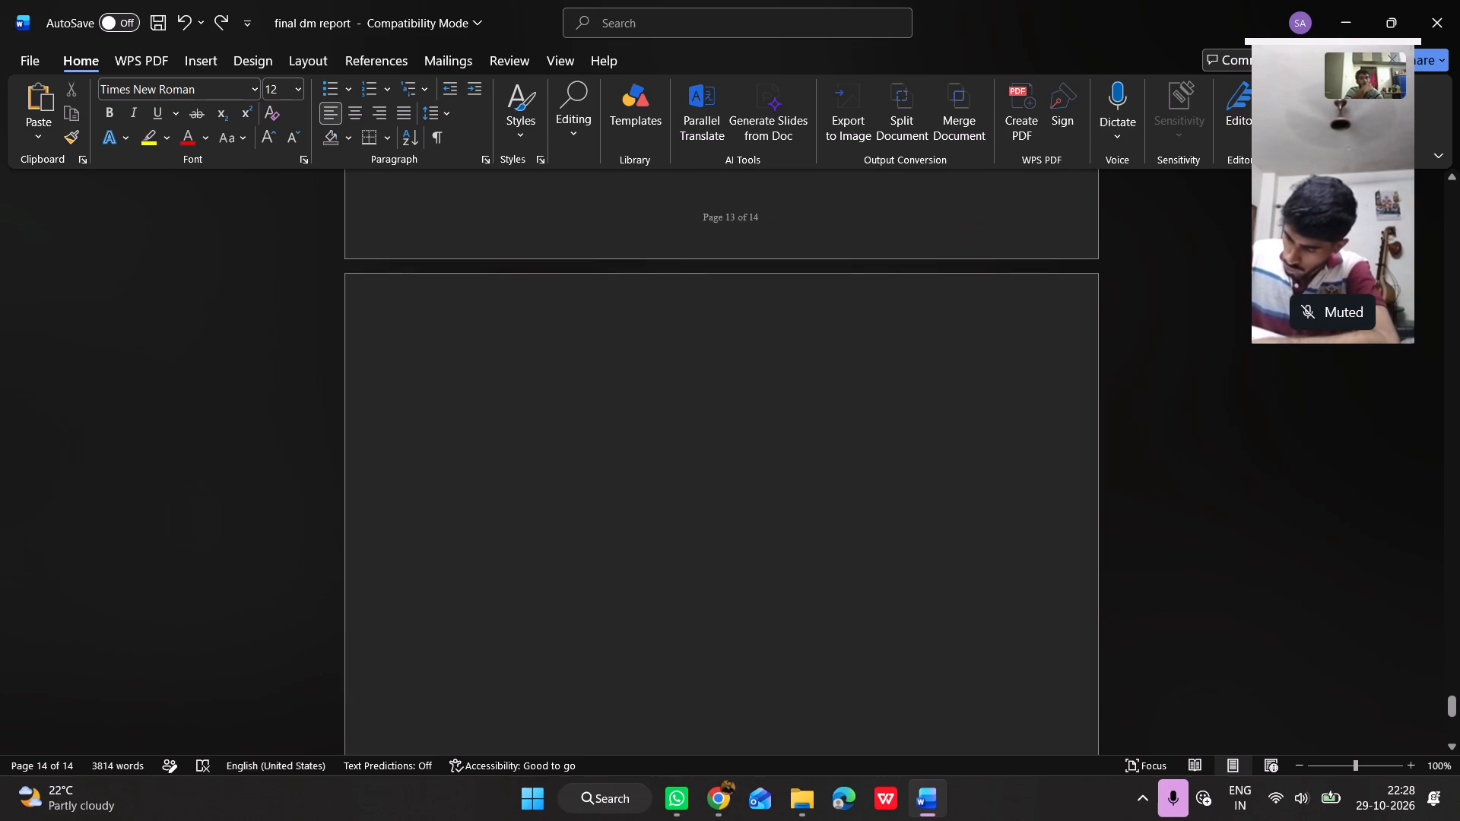
right_click(981, 459)
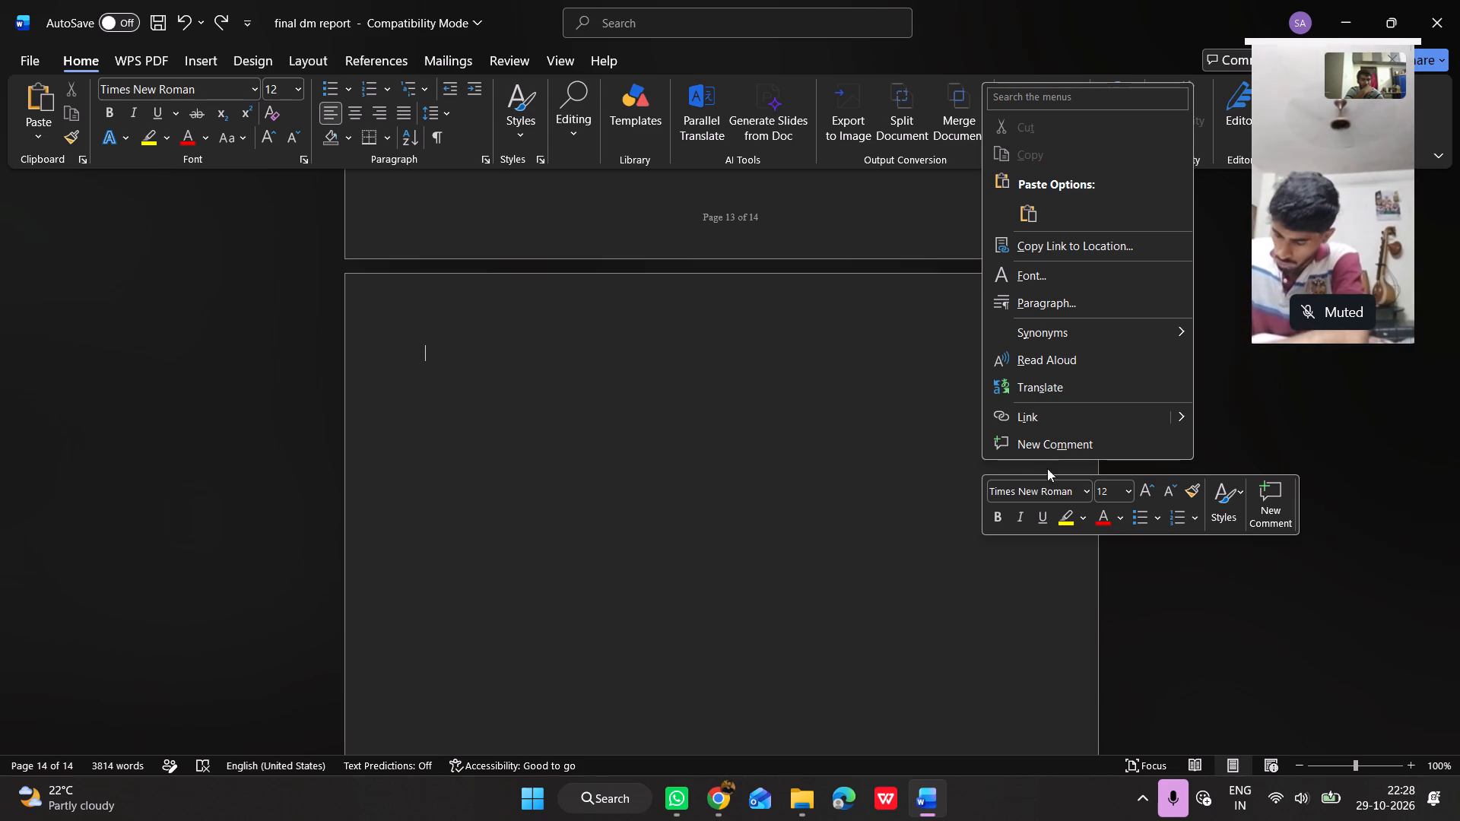
left_click(836, 583)
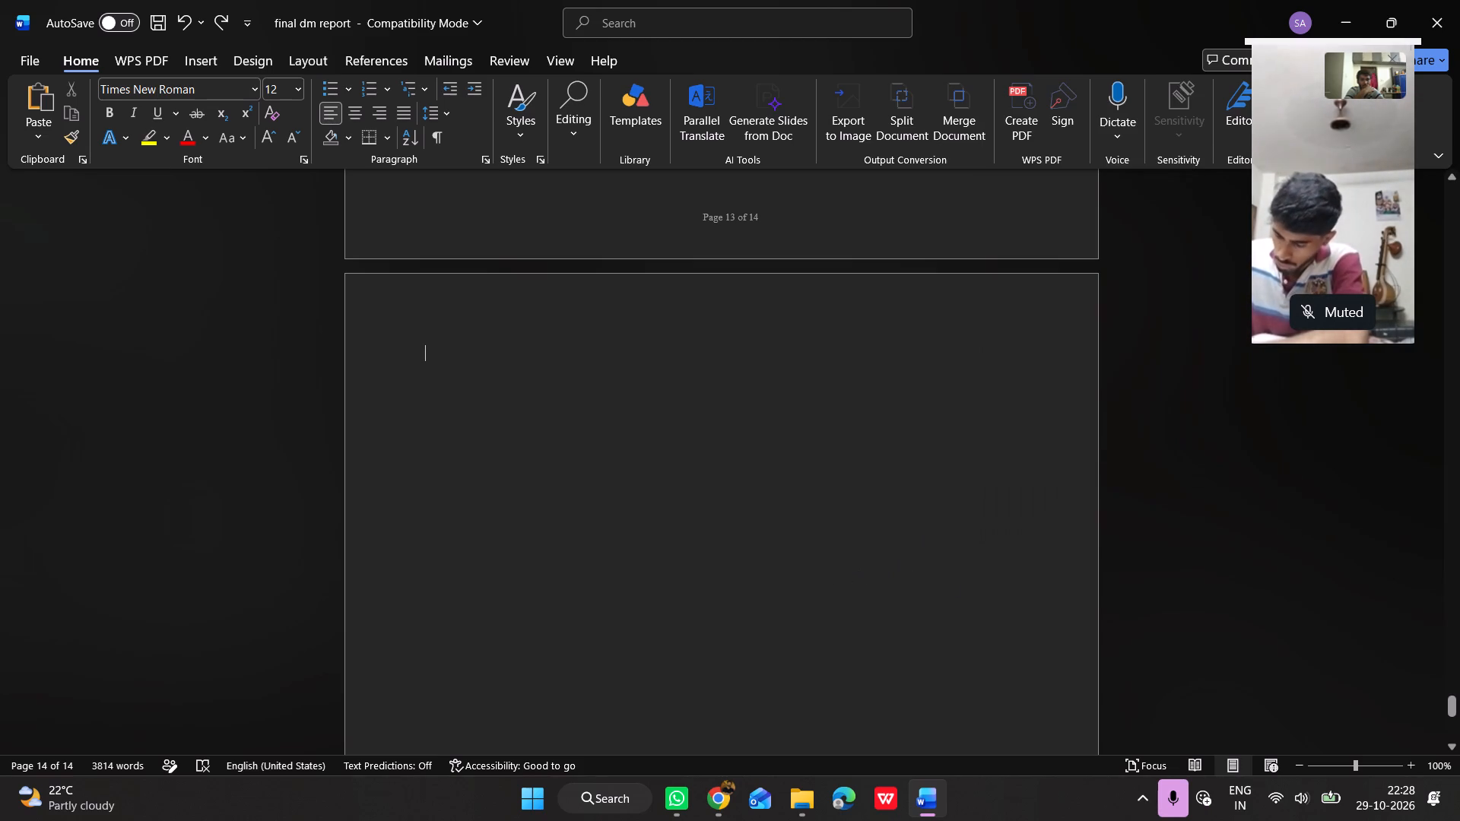
scroll(859, 599, "down", 1)
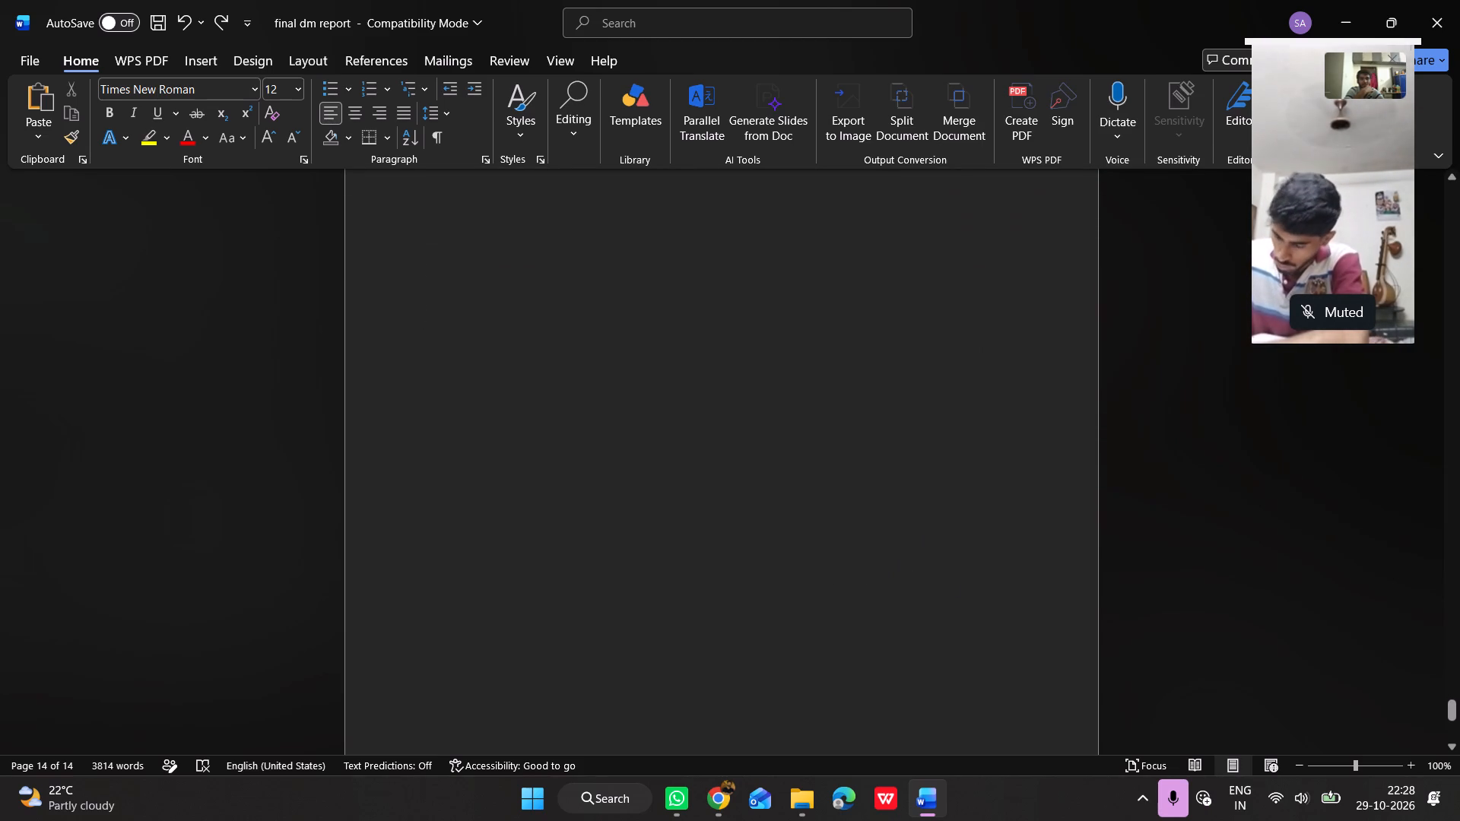
scroll(859, 599, "down", 2)
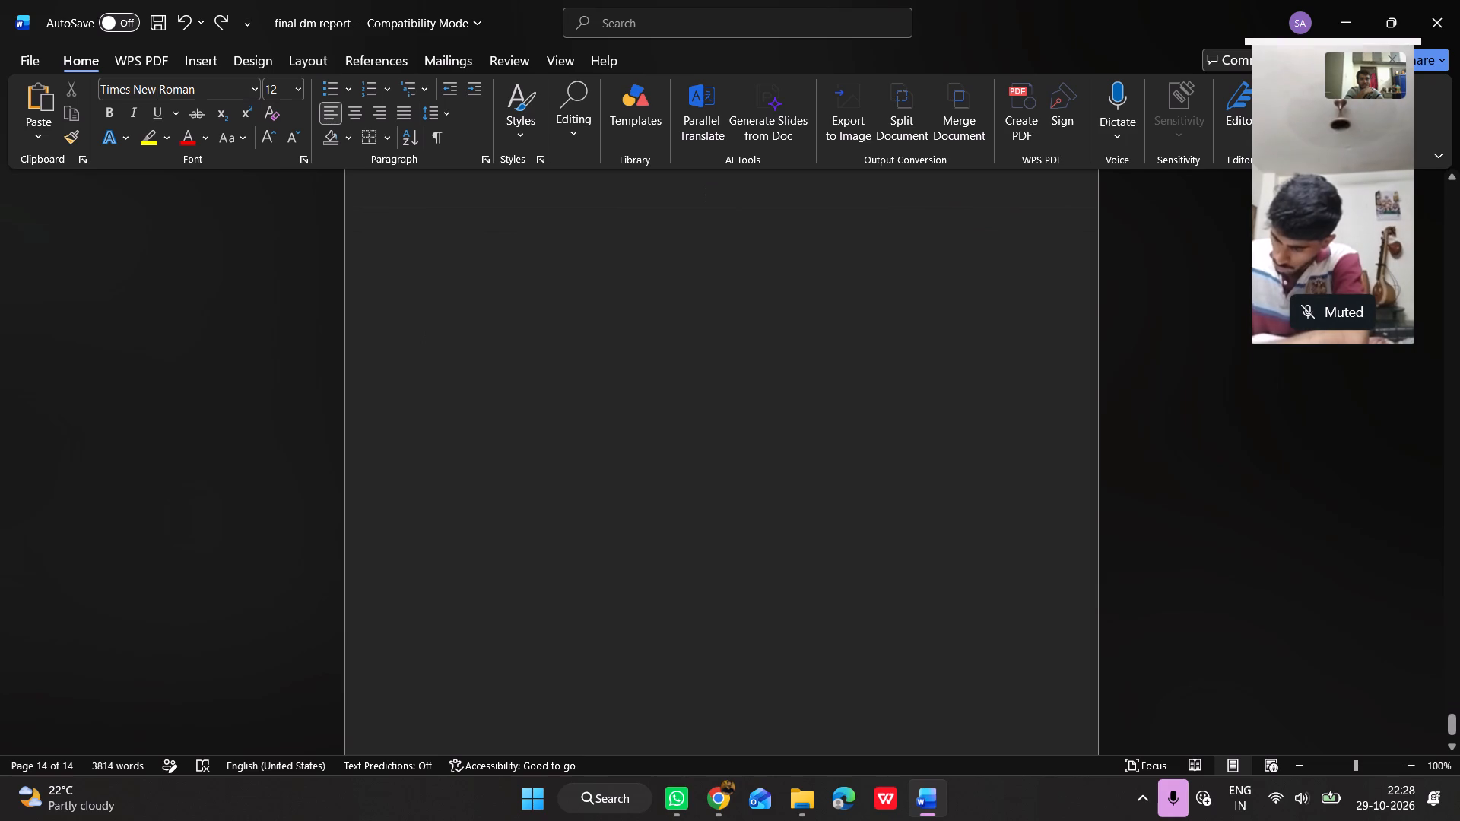
scroll(859, 599, "down", 1)
scroll(859, 599, "up", 2)
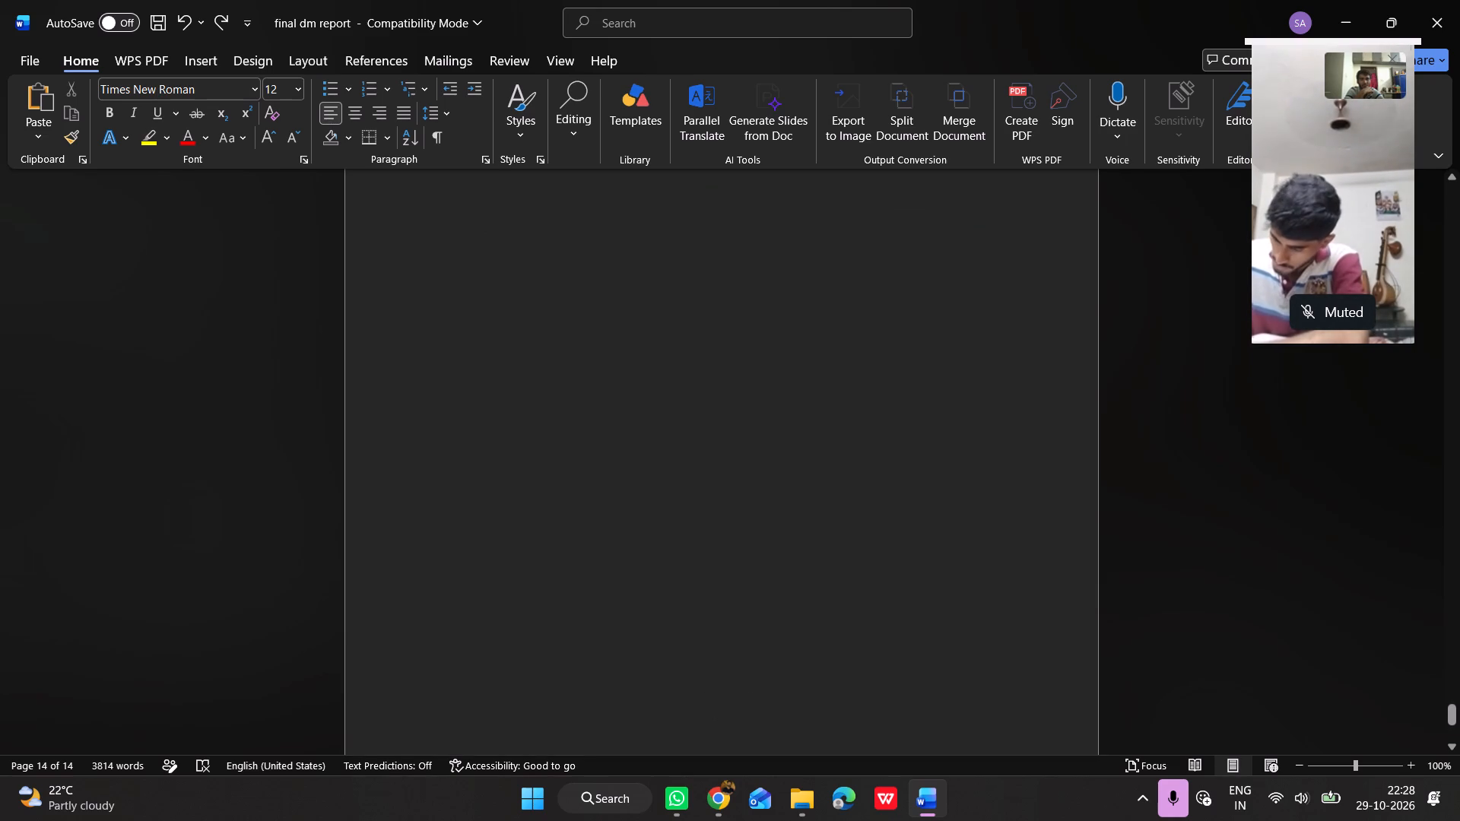
scroll(859, 599, "up", 2)
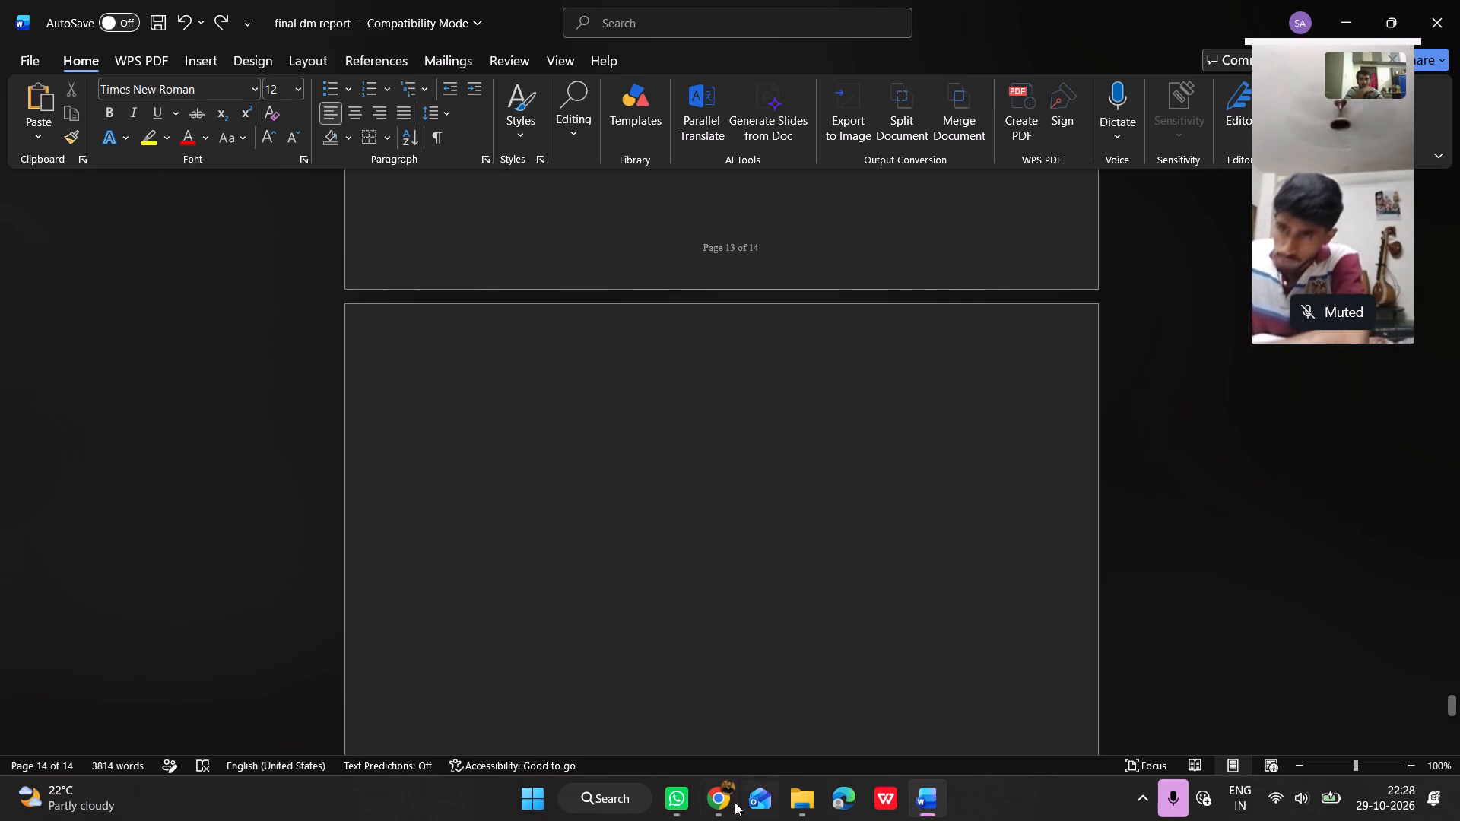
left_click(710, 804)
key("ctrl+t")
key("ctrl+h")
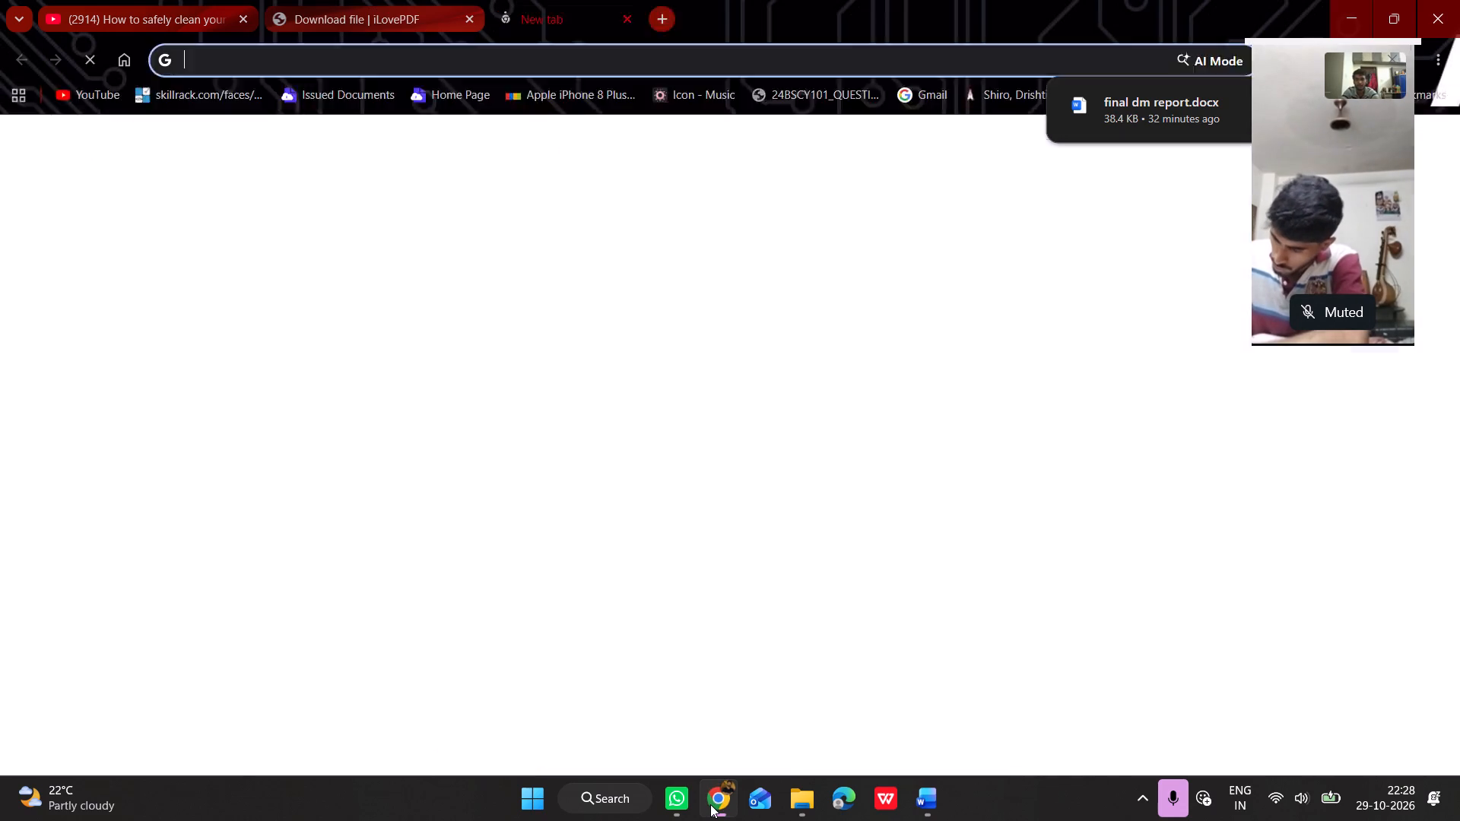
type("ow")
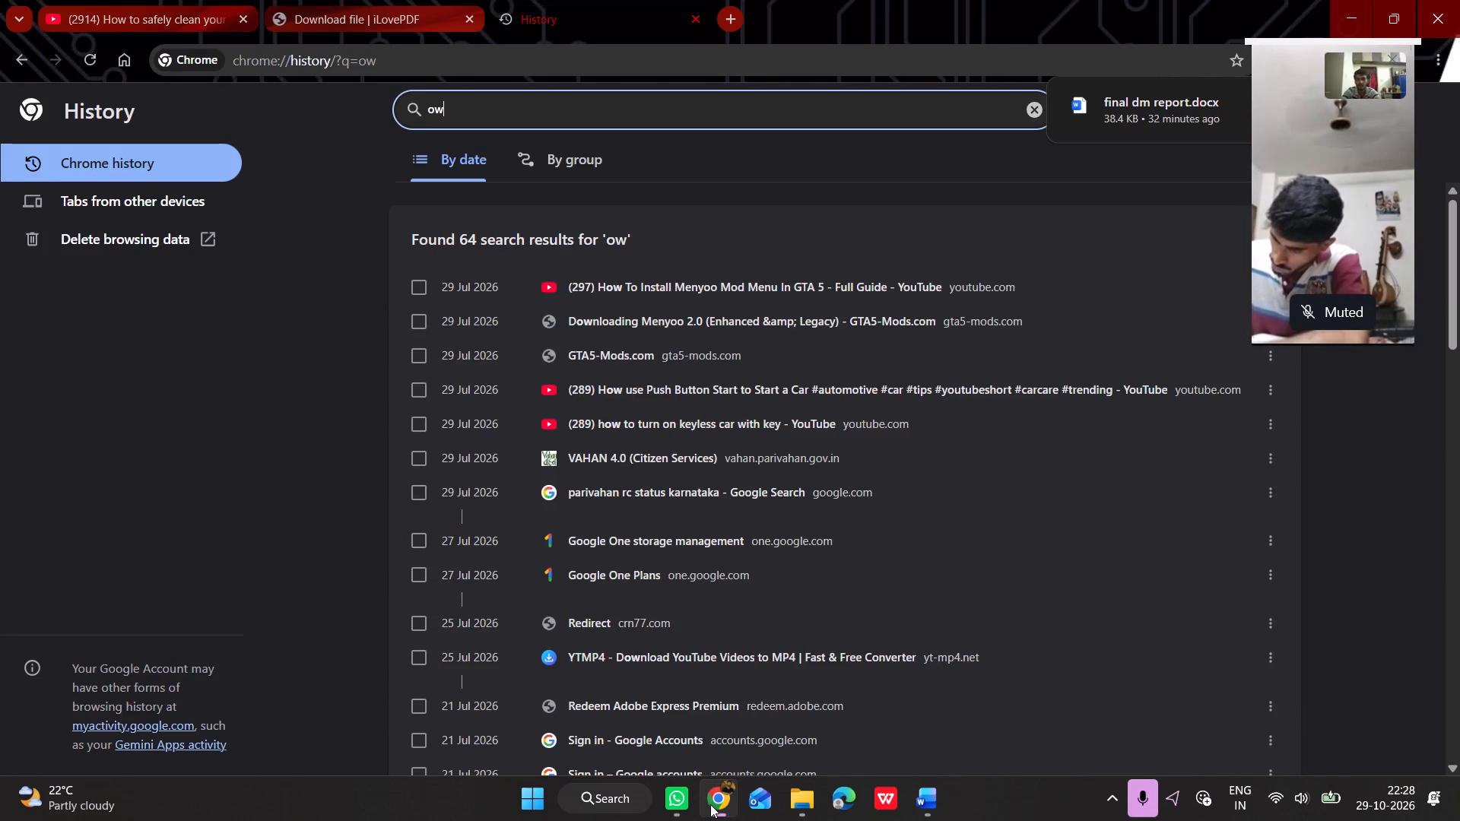
Search Google in a new Chrome tab for "how to delete a page in word" and expand the AI Overview.
key("ctrl+t")
left_click(710, 804, "ctrl")
key("h")
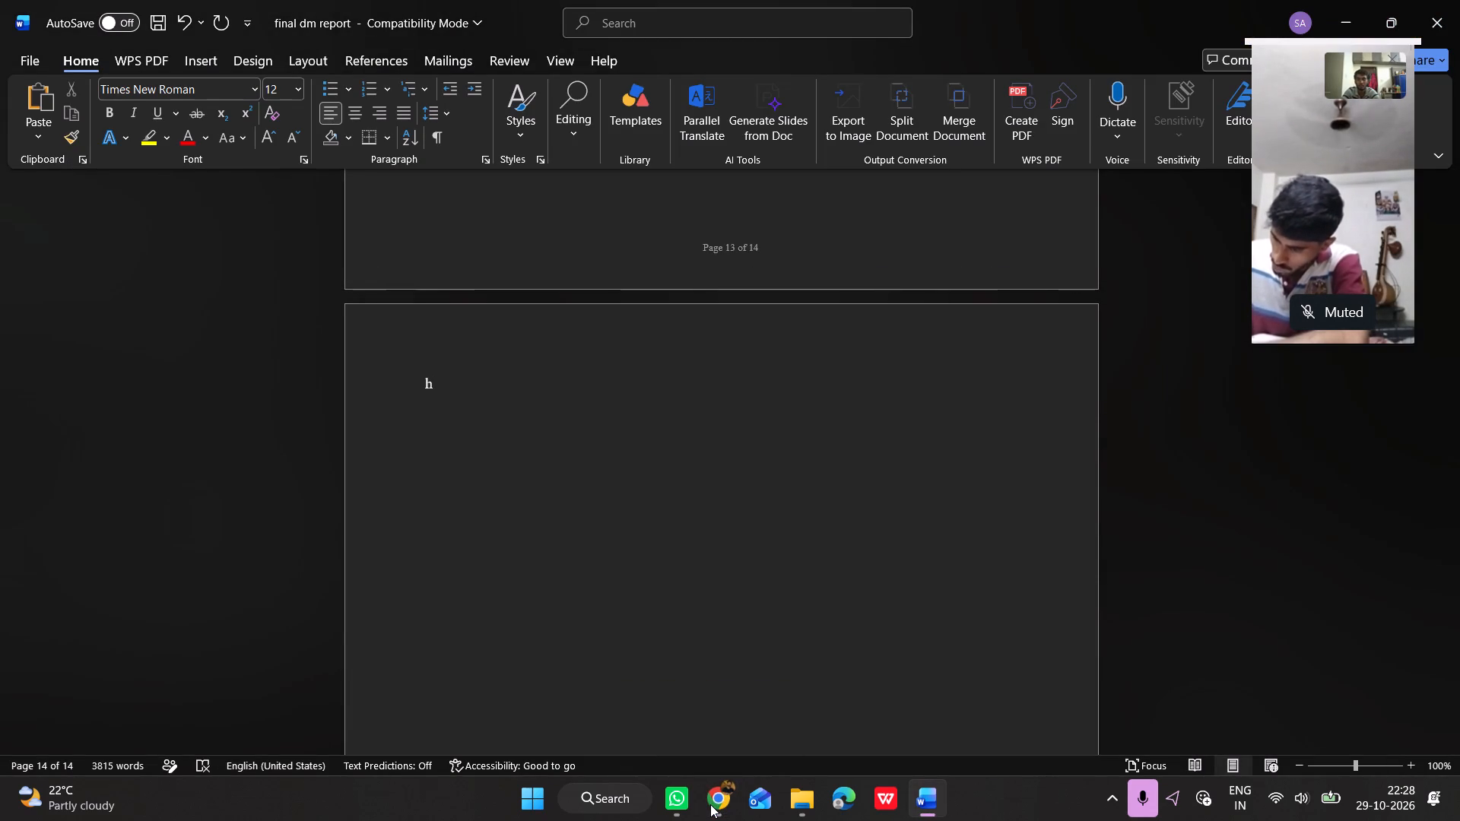
key("BackSpace")
key("alt+Tab")
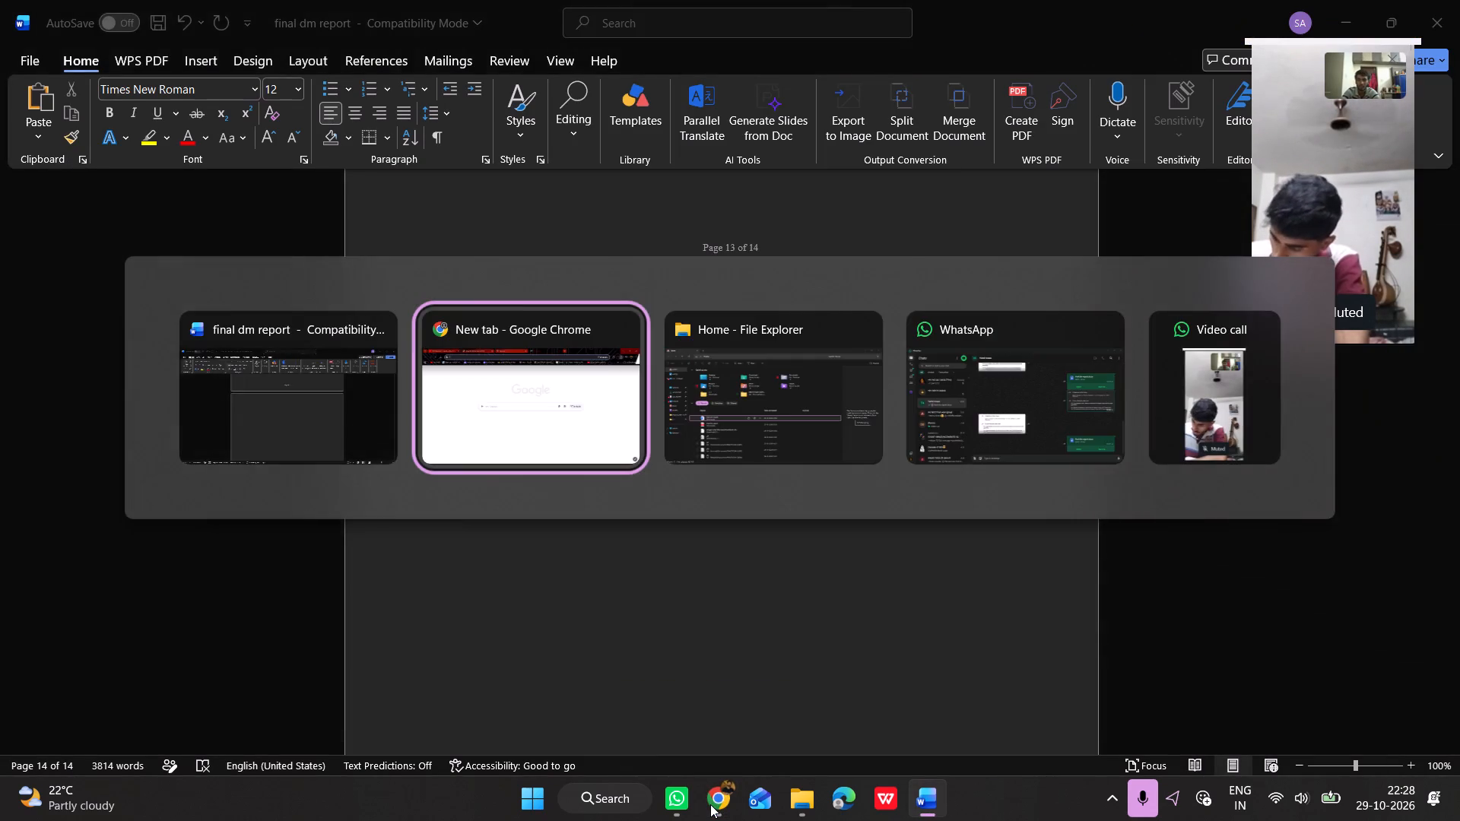
type("how to delete")
key("Return")
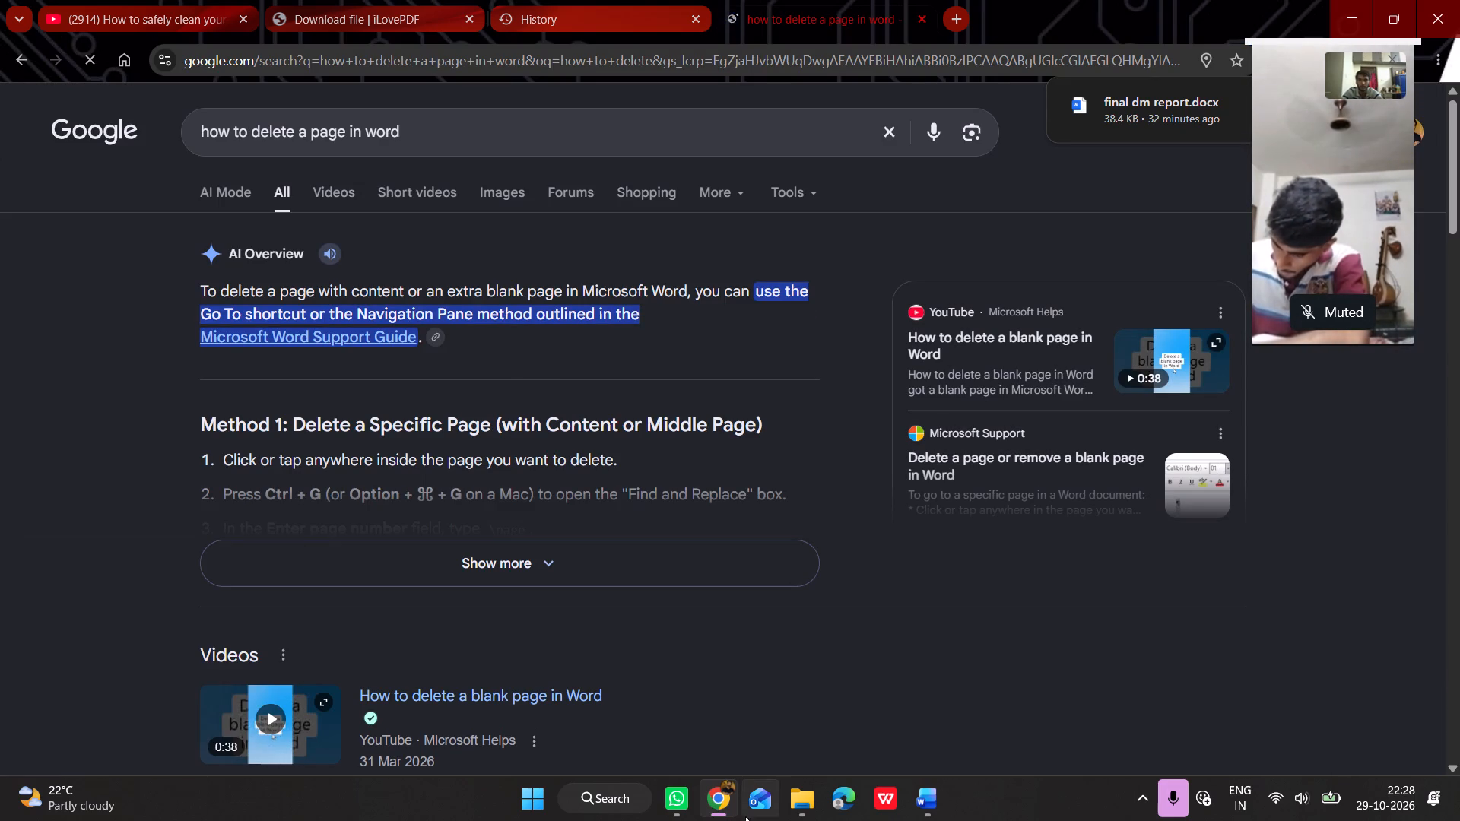
left_click(762, 568)
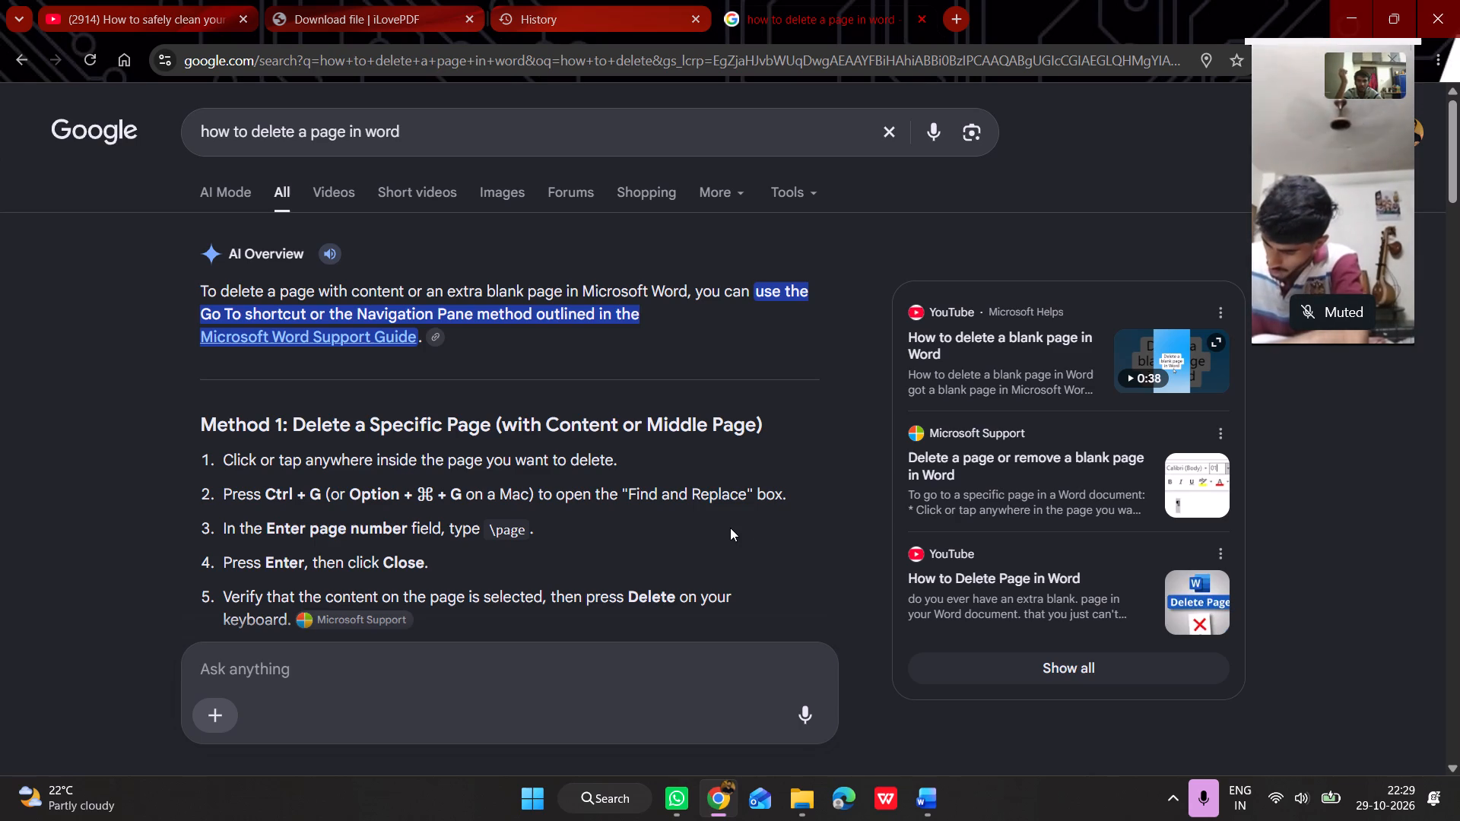
Switch to Word and open Go To from the blank last page with page number 14 entered.
left_click(922, 819)
left_click(788, 537)
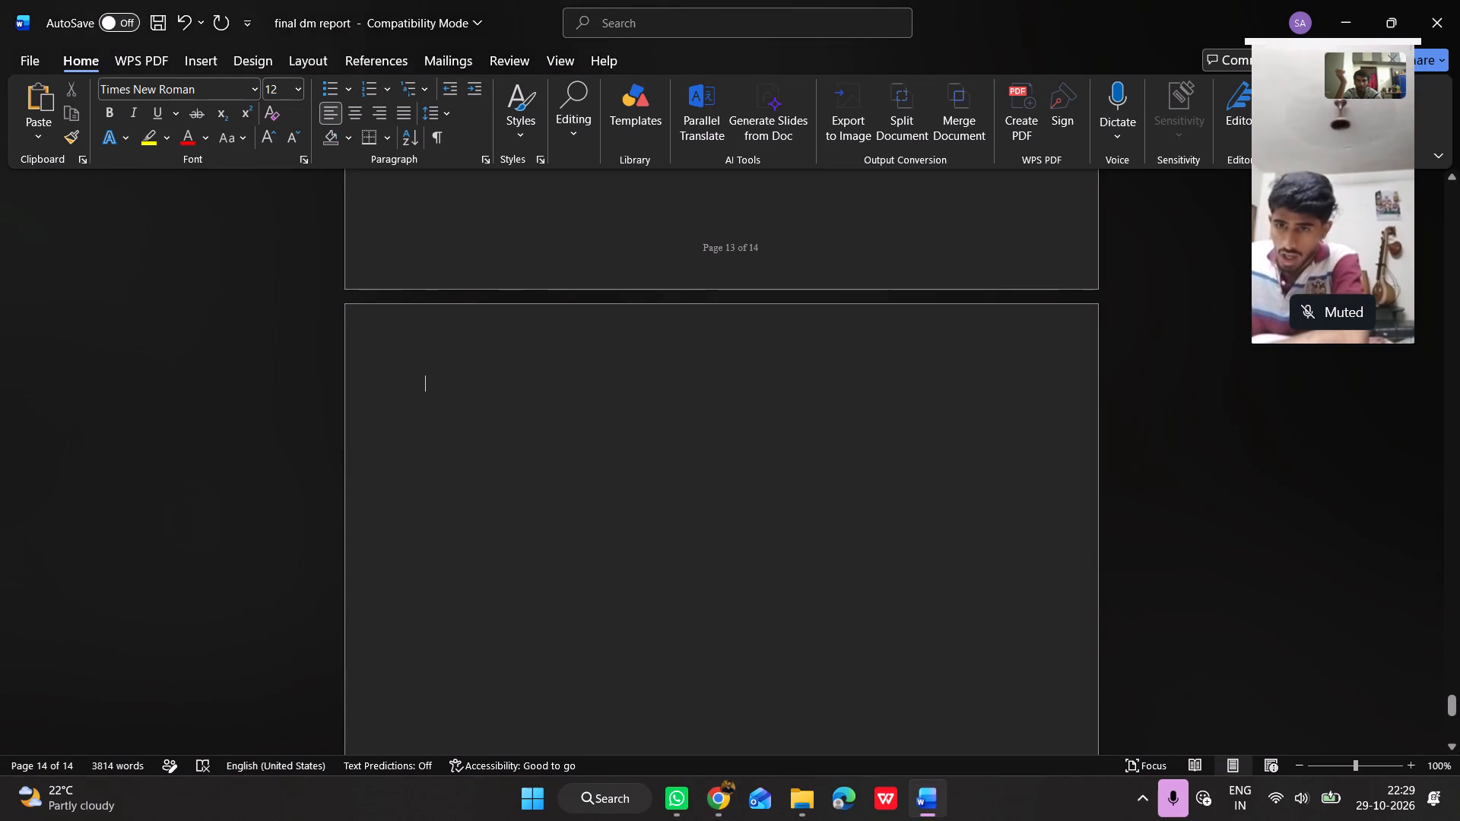
key("ctrl+g")
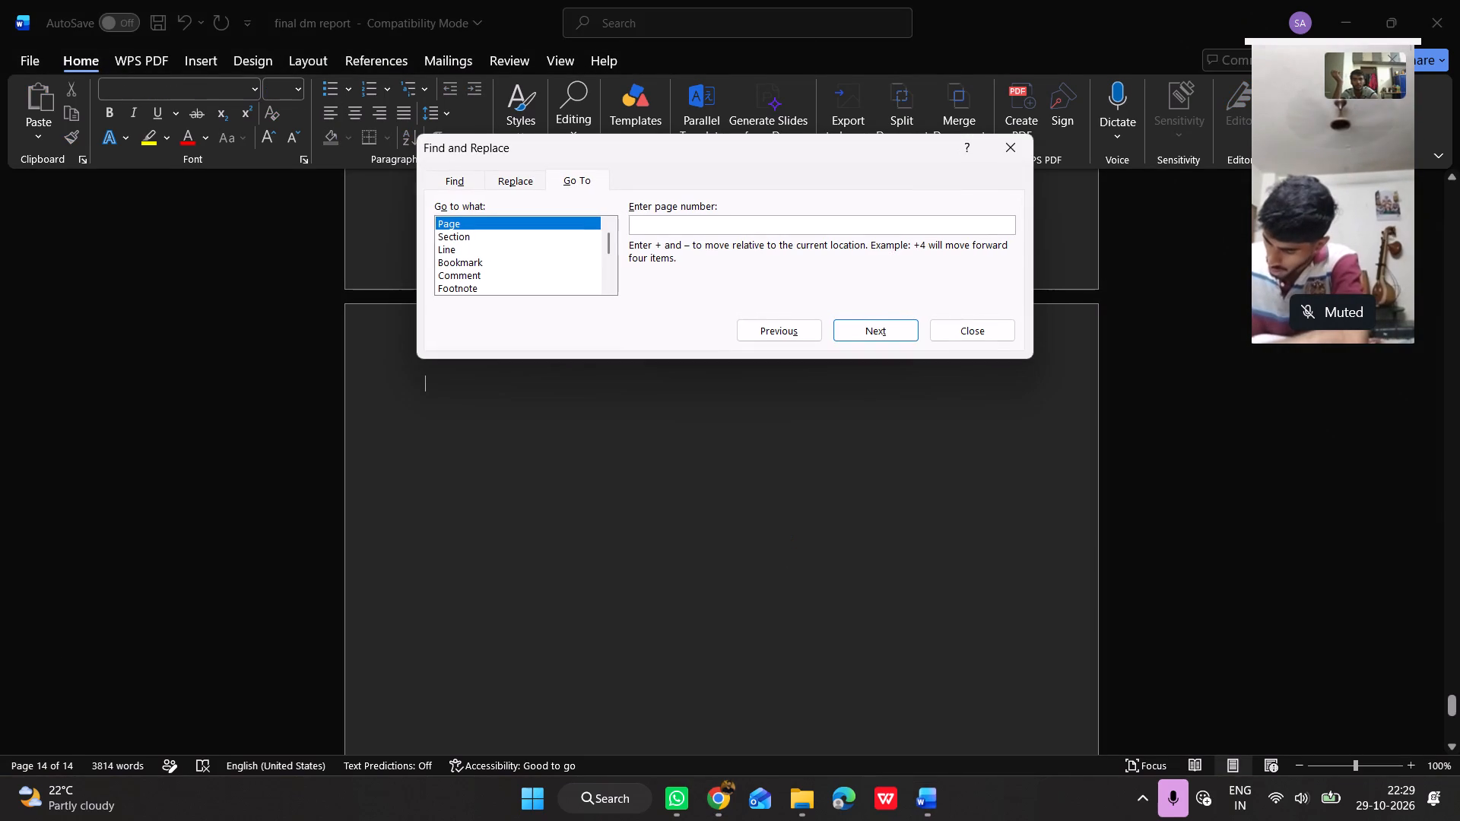
type("14")
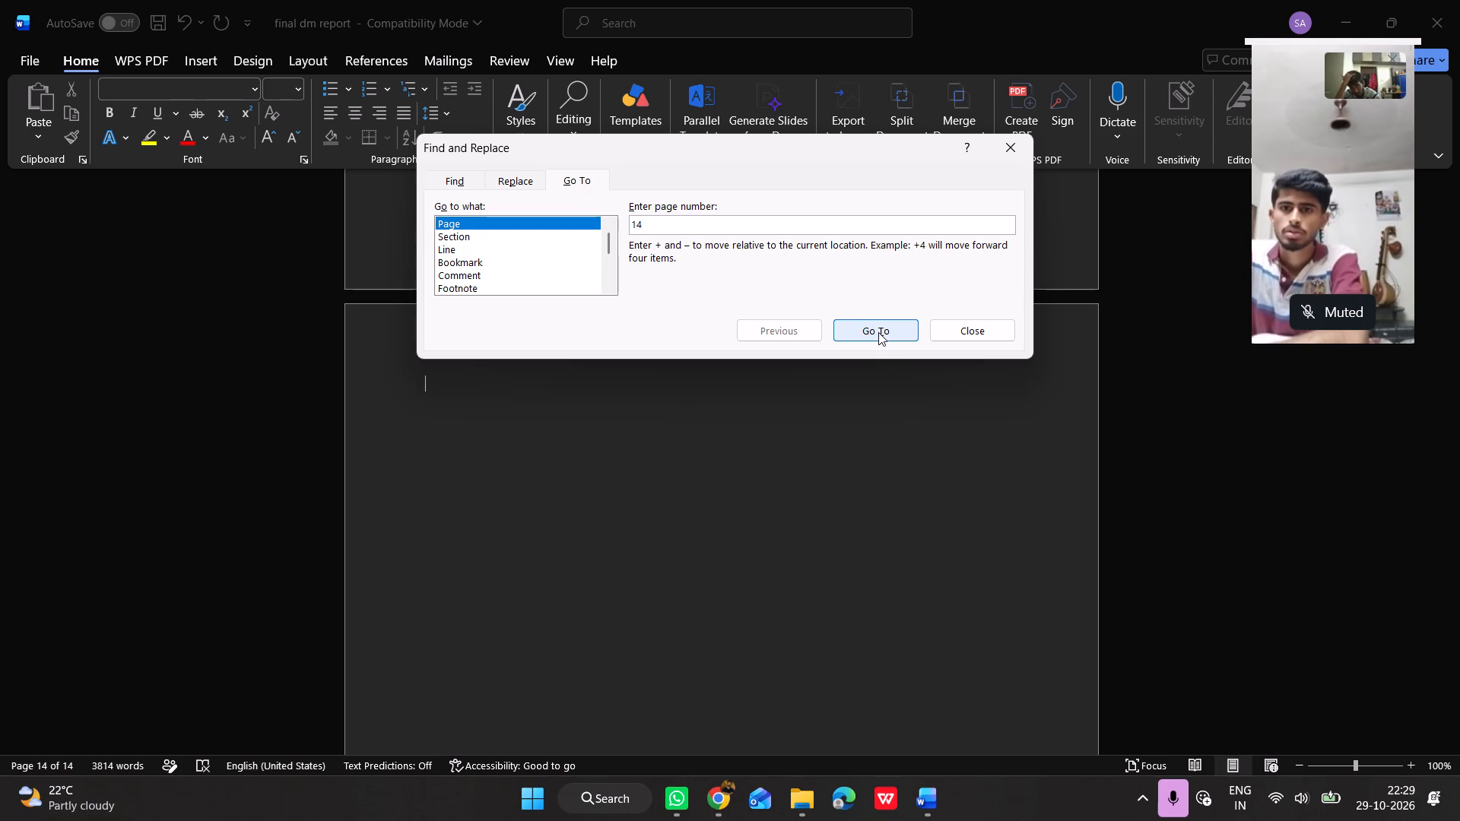
scroll(579, 264, "down", 1)
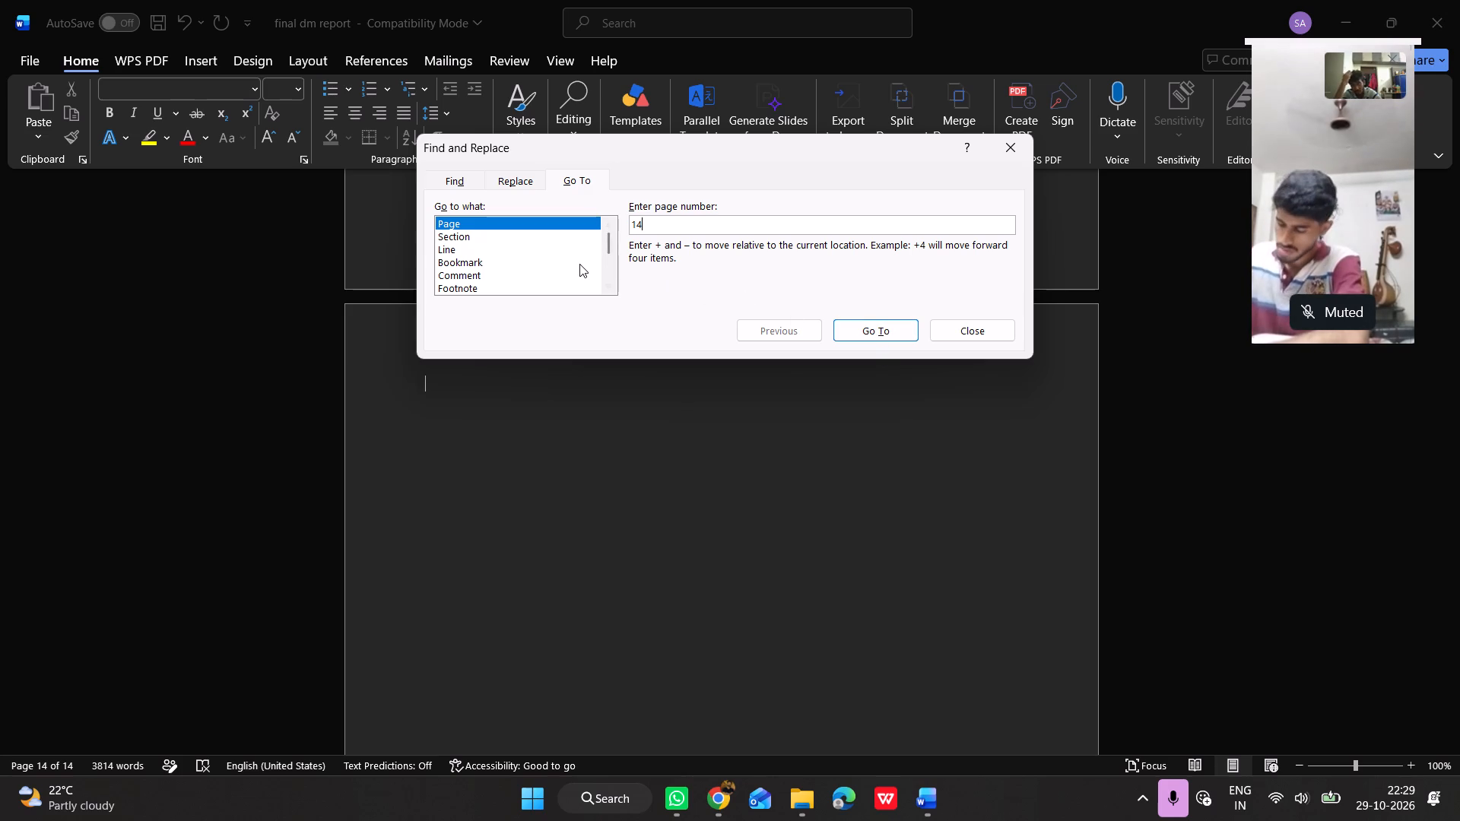
scroll(579, 264, "down", 1)
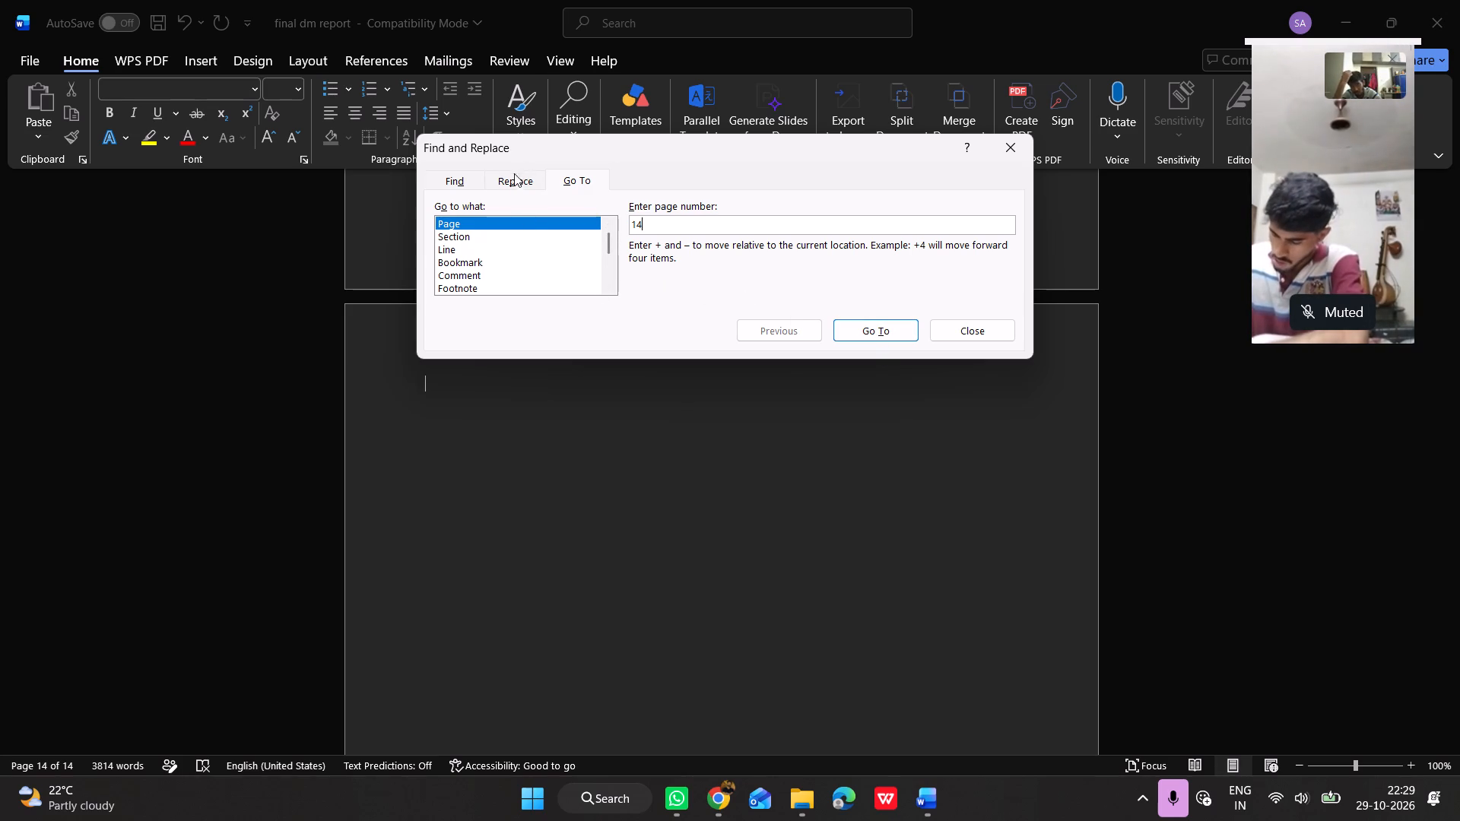
left_click(513, 179)
left_click(464, 179)
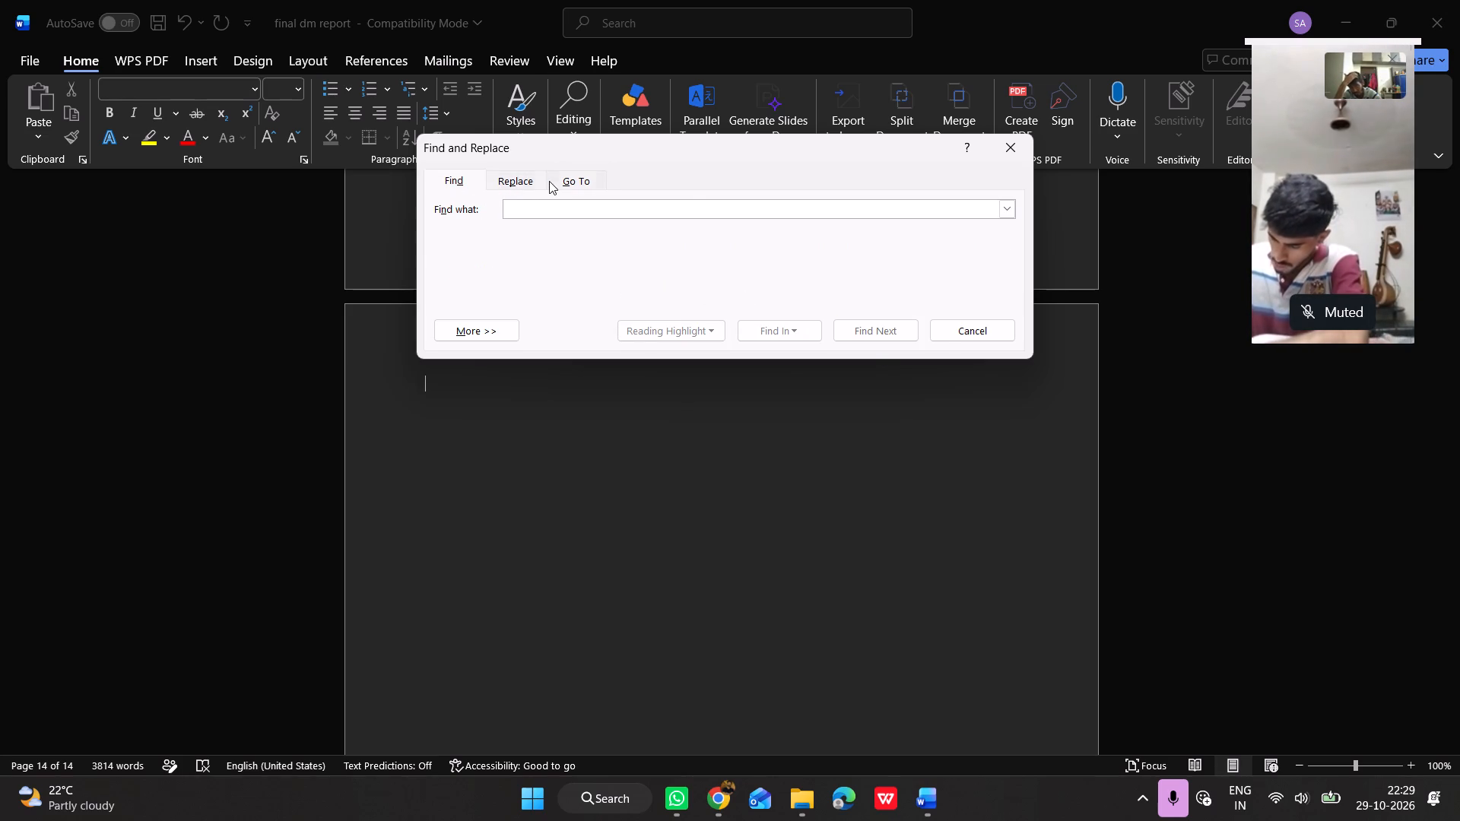
left_click(558, 182)
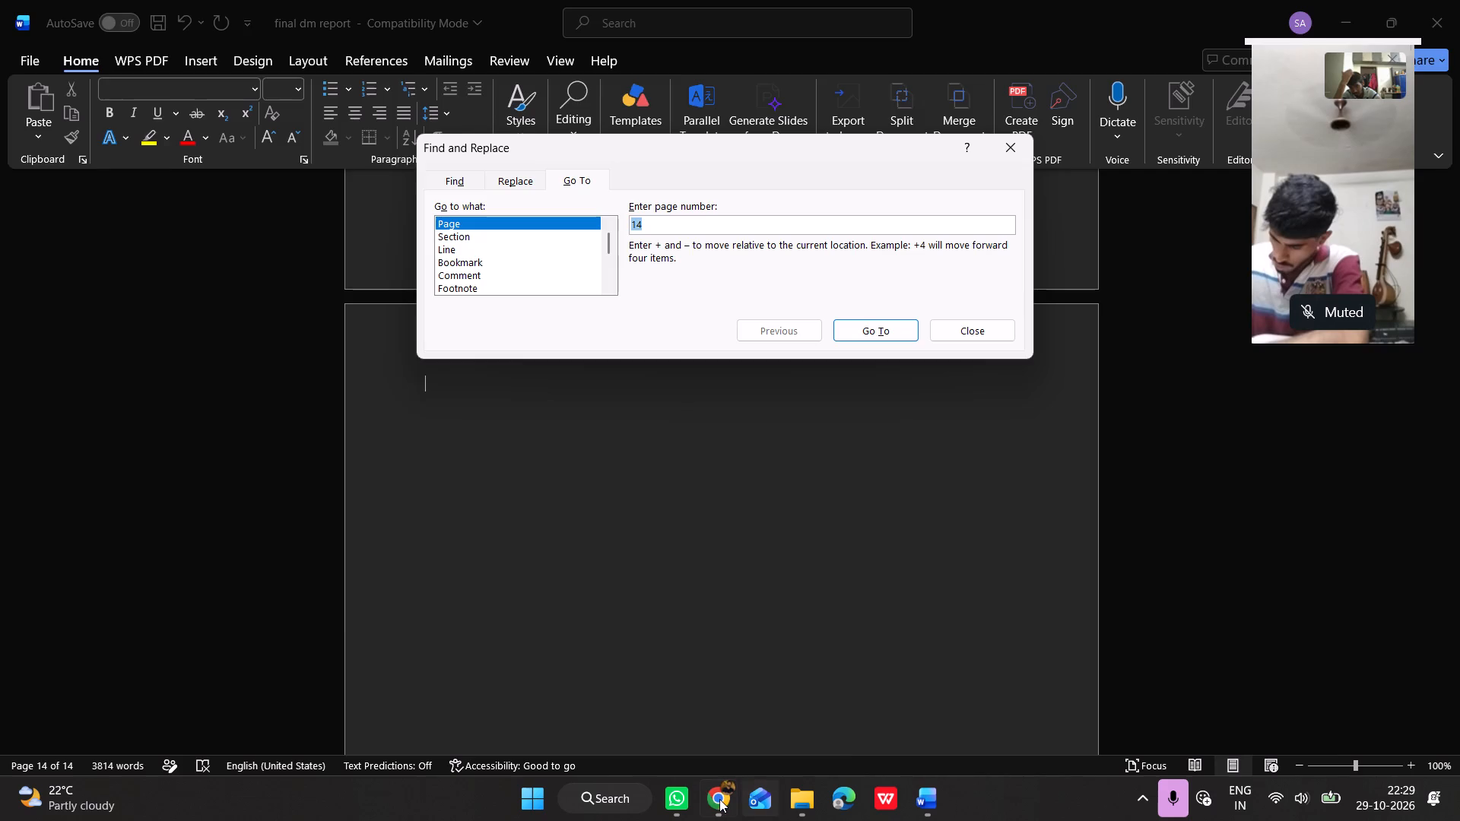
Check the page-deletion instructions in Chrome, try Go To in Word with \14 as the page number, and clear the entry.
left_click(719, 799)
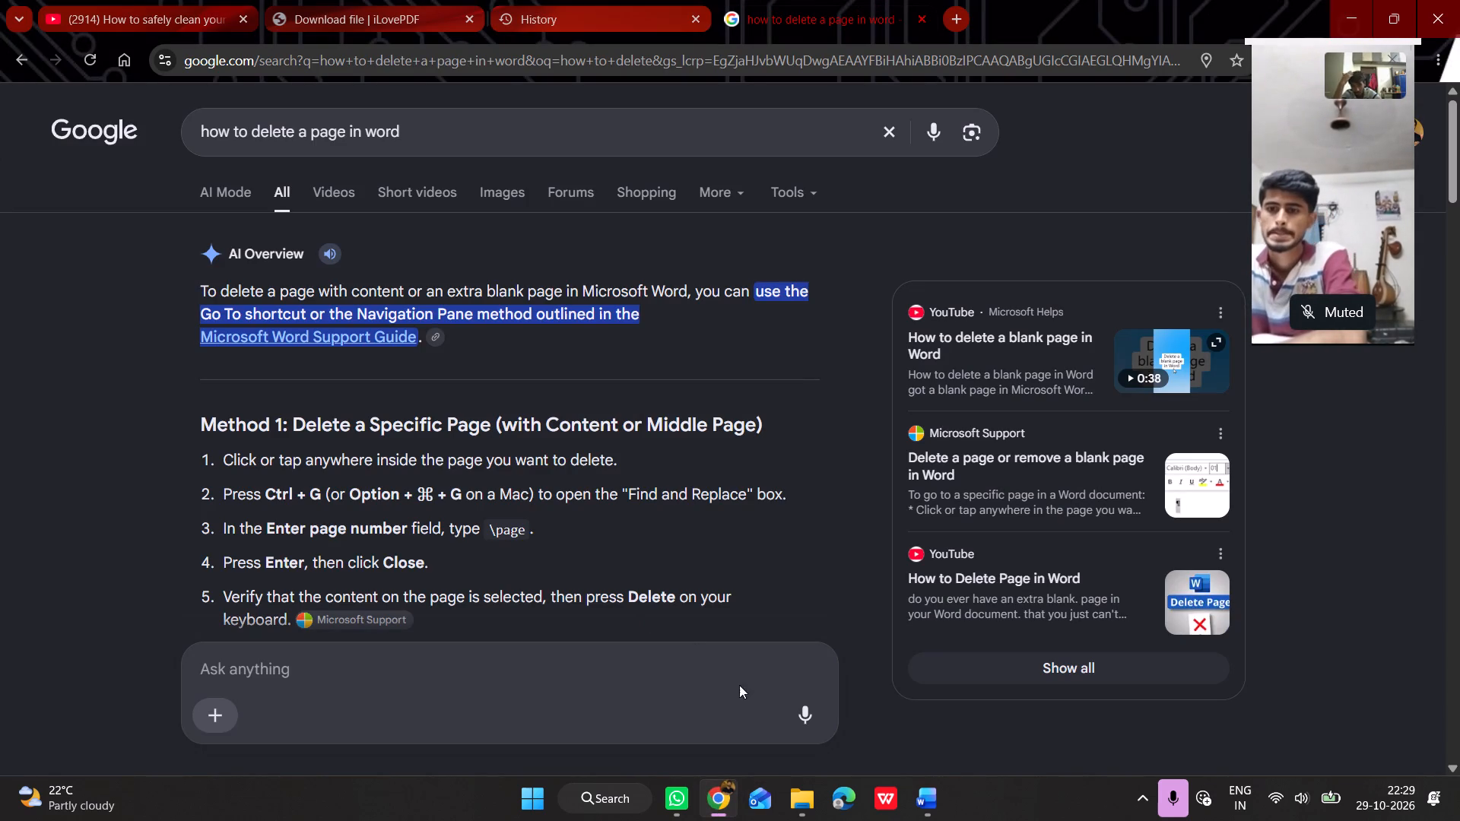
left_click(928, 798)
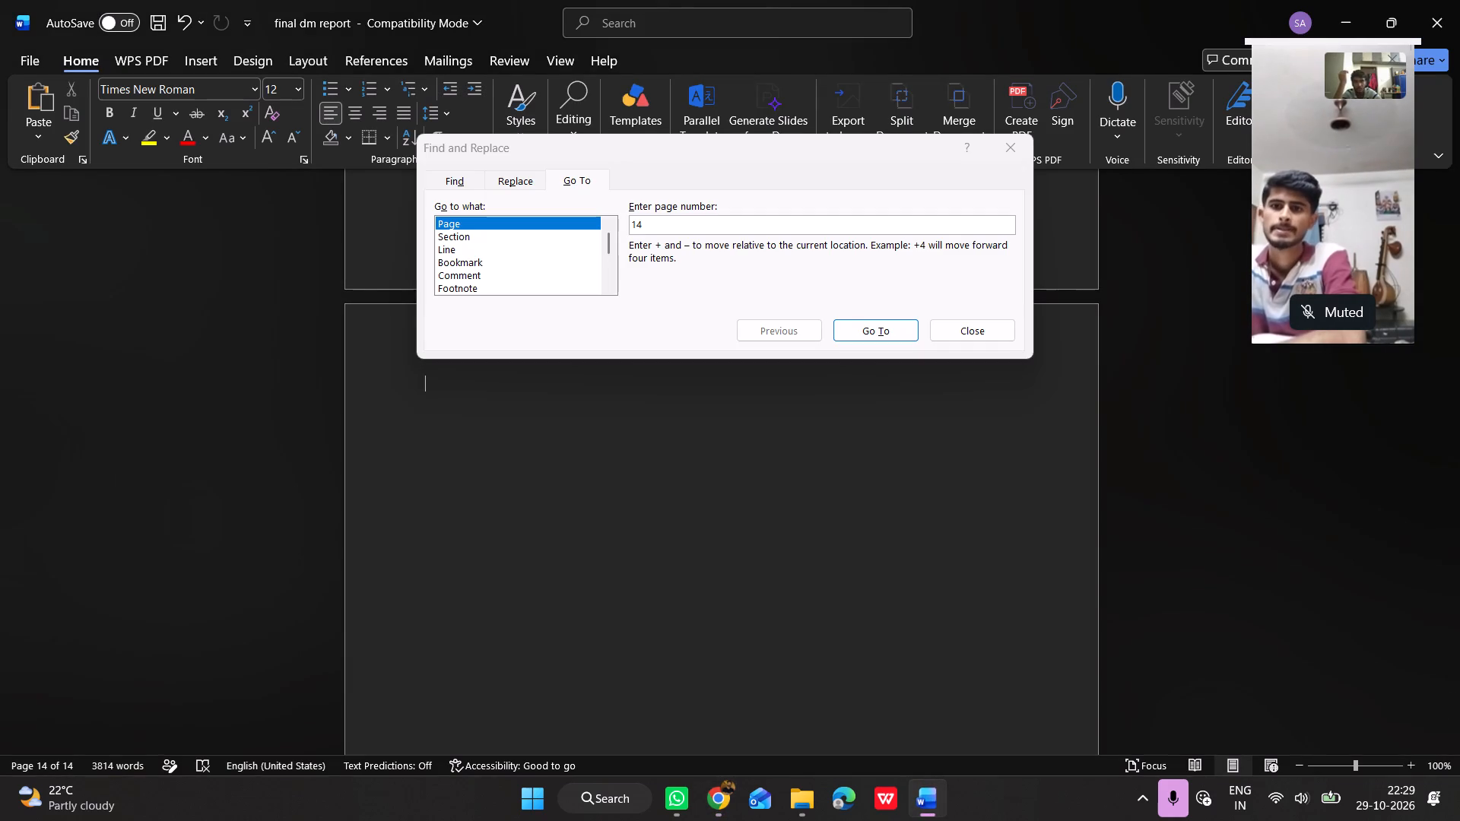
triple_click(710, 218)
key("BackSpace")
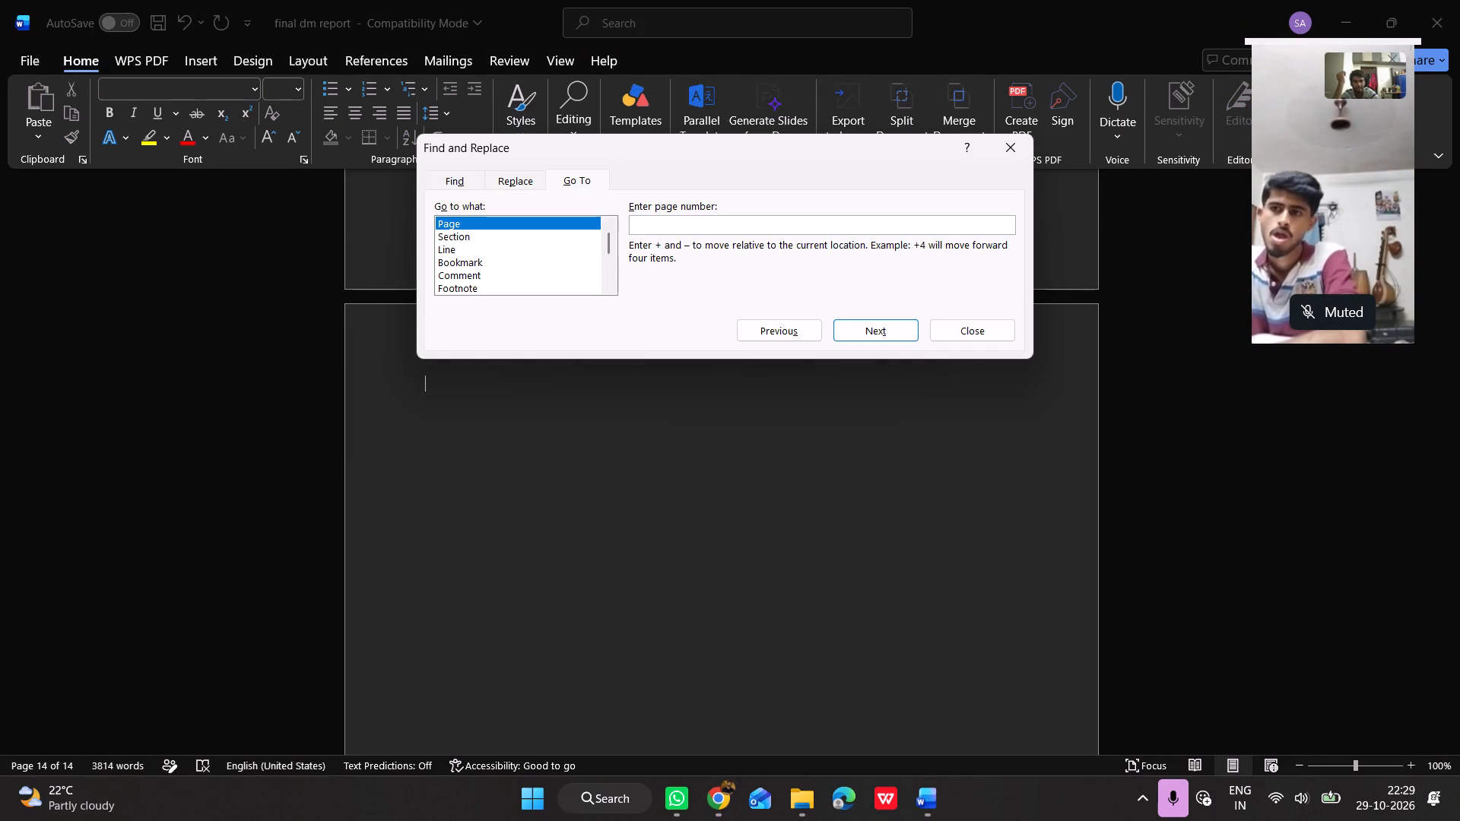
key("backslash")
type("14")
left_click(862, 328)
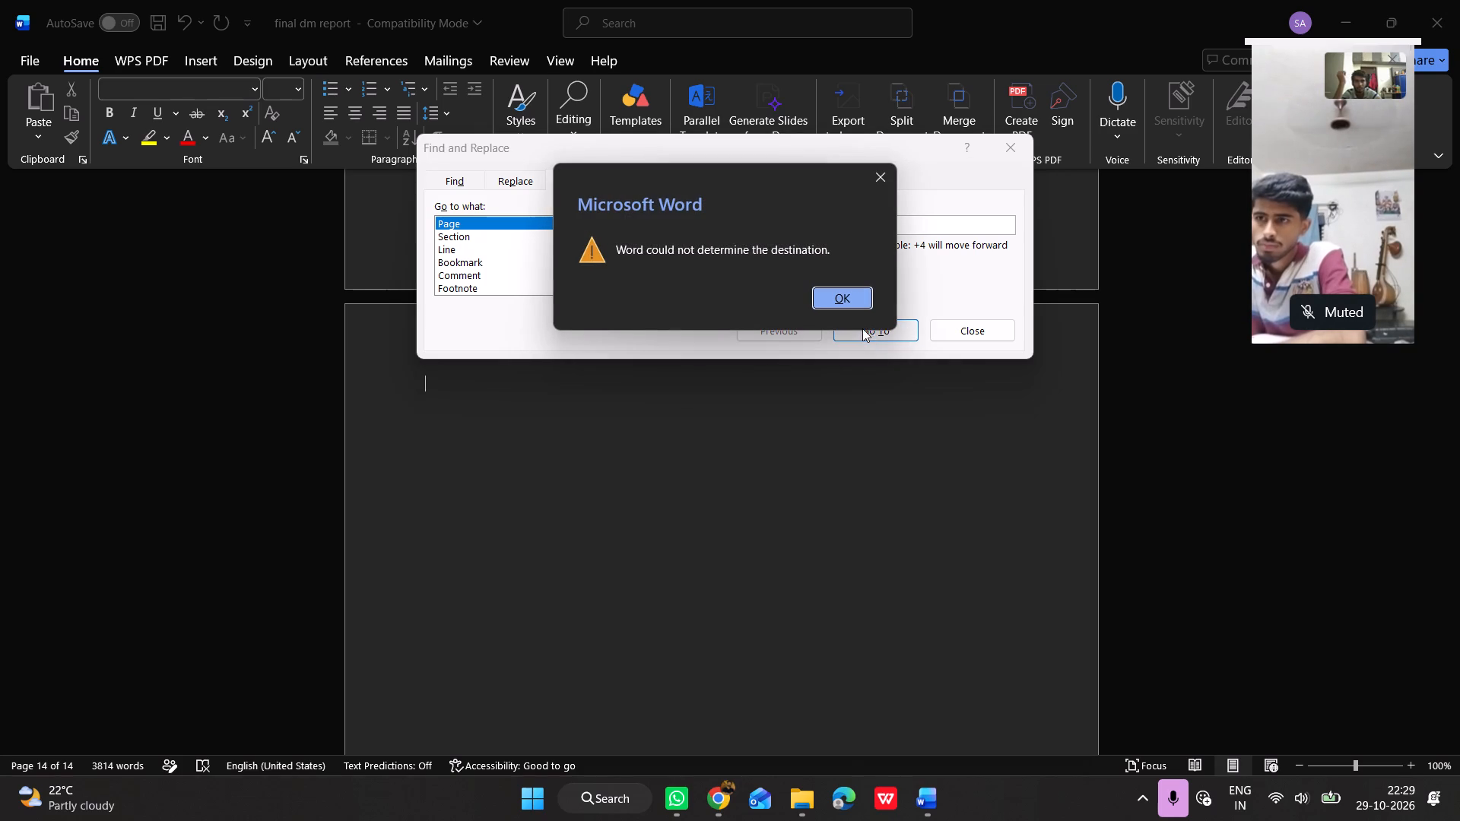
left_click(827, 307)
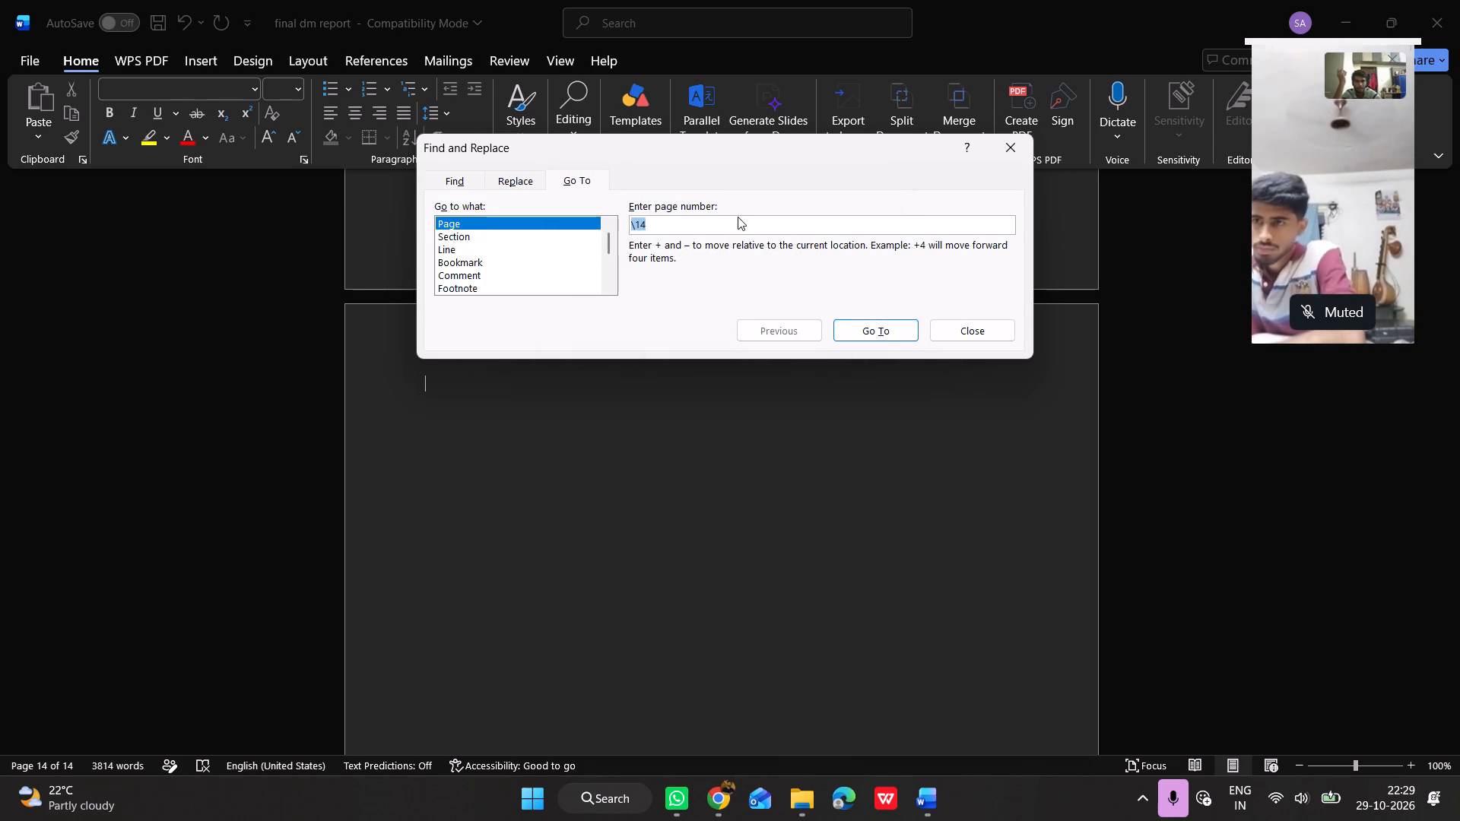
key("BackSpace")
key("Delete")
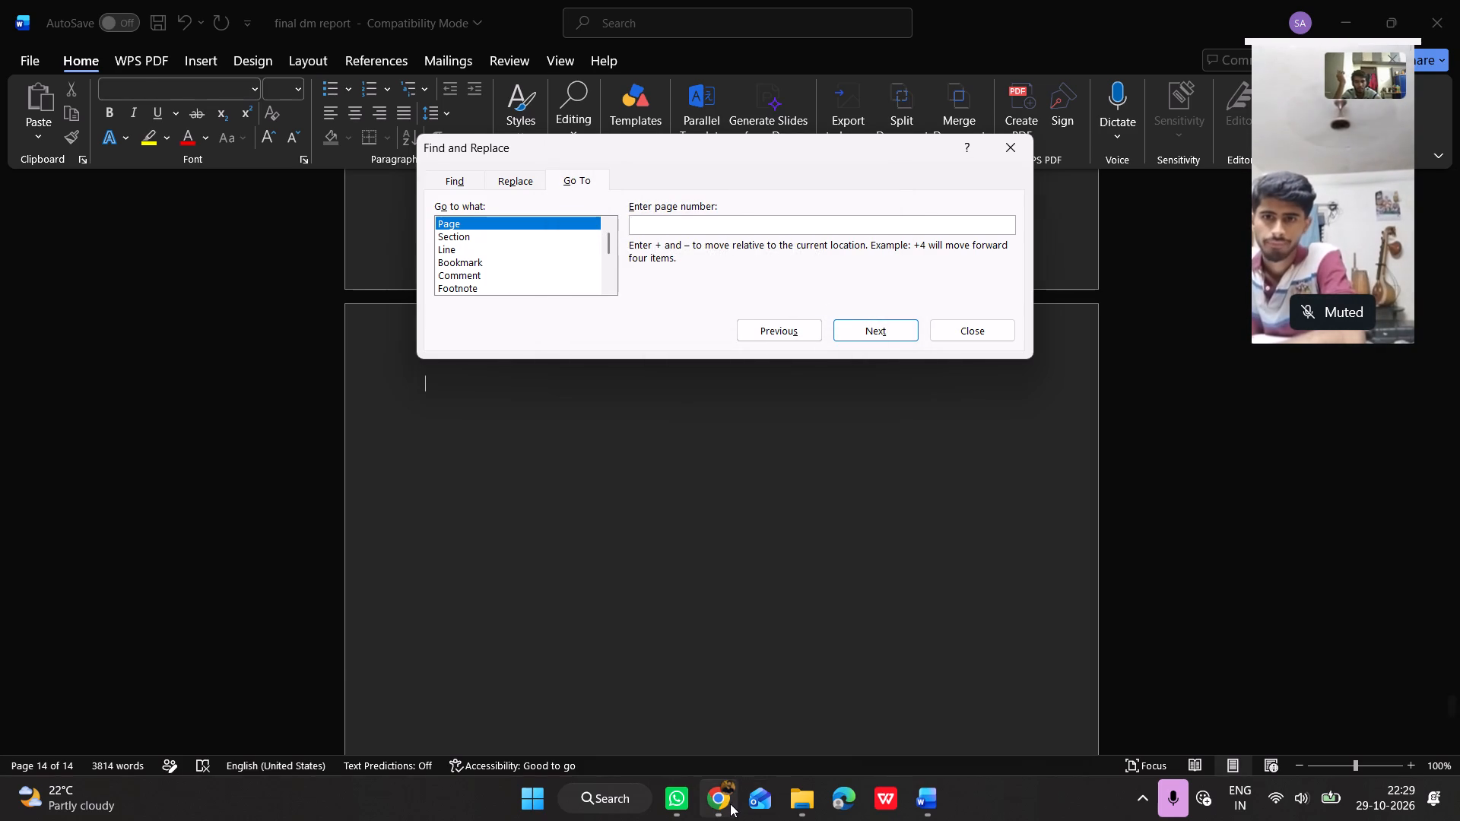
Recheck the instructions in Chrome, run Go To in Word with \page as the page number, and close the dialog.
left_click(730, 804)
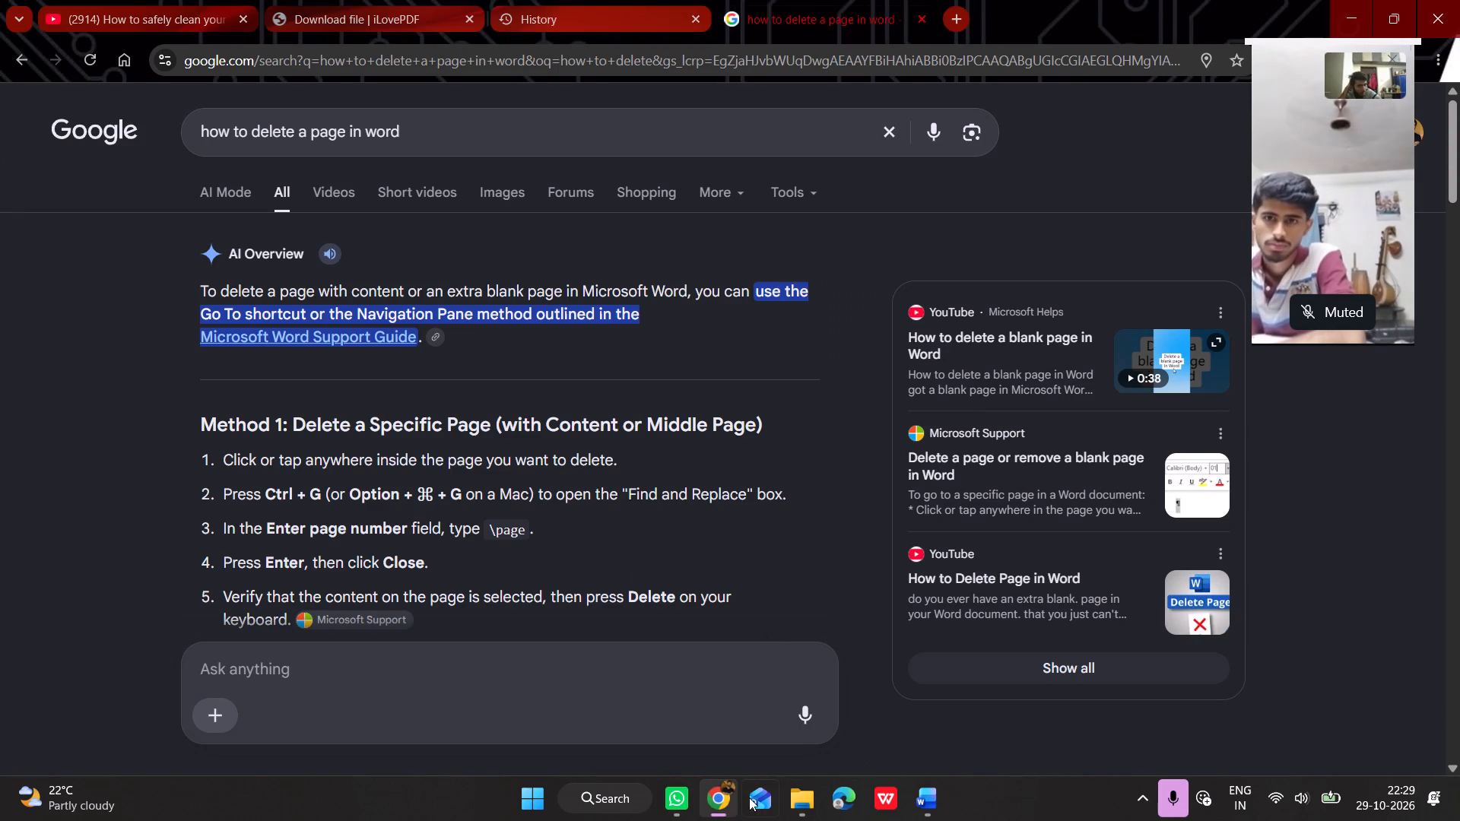
left_click(928, 808)
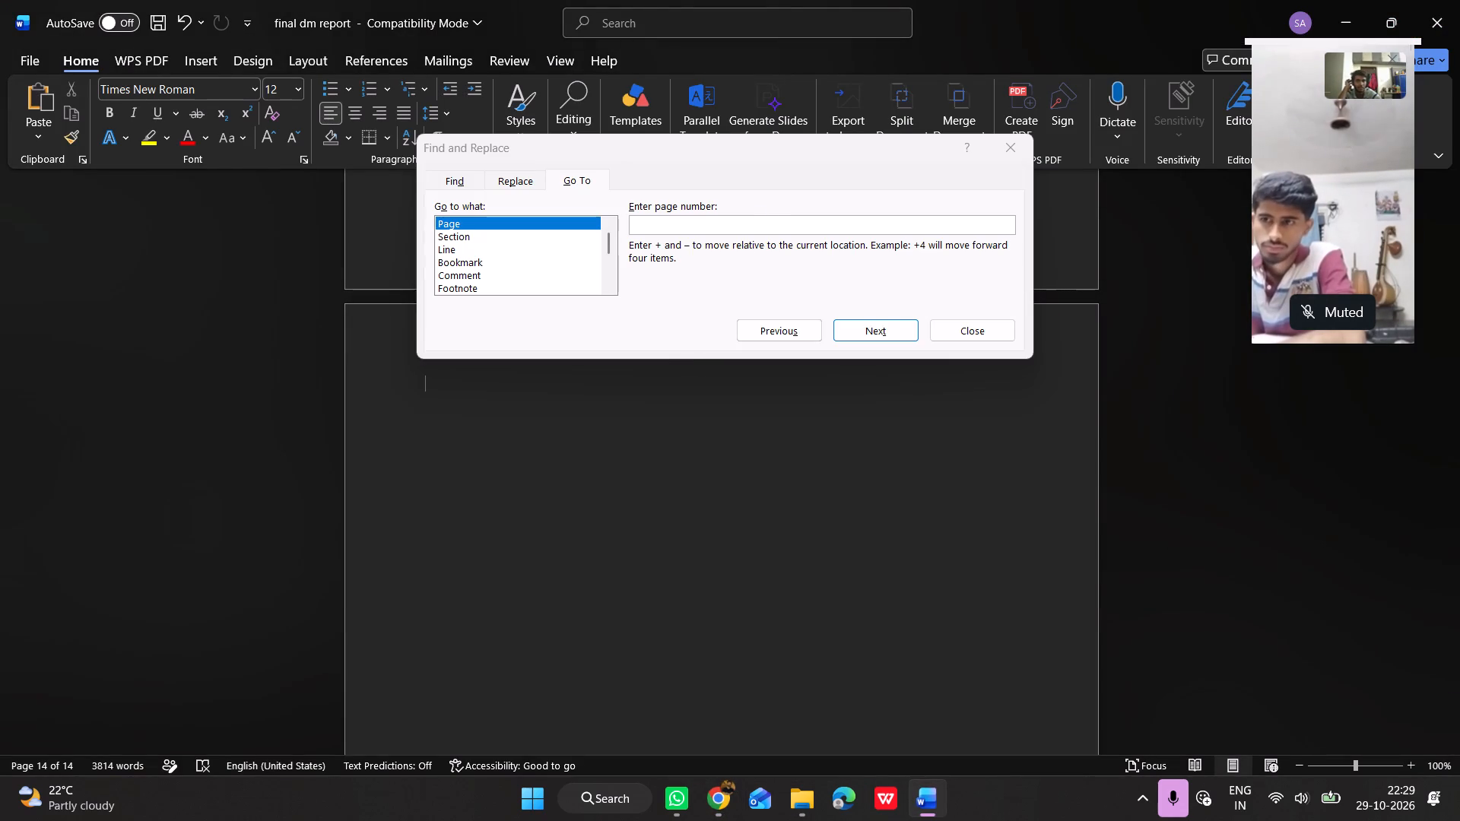
left_click(752, 221)
type("\\page")
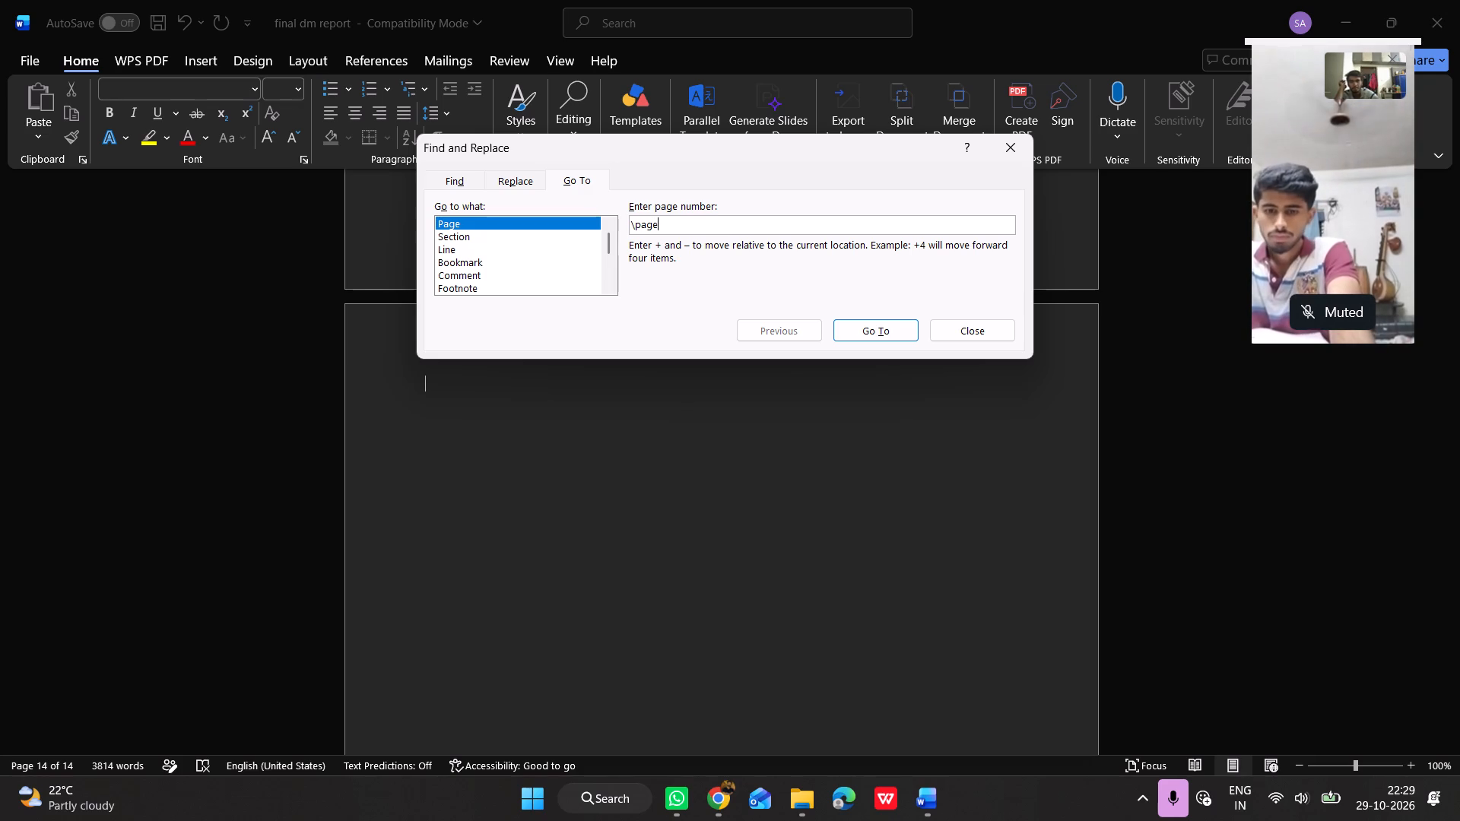
left_click(868, 336)
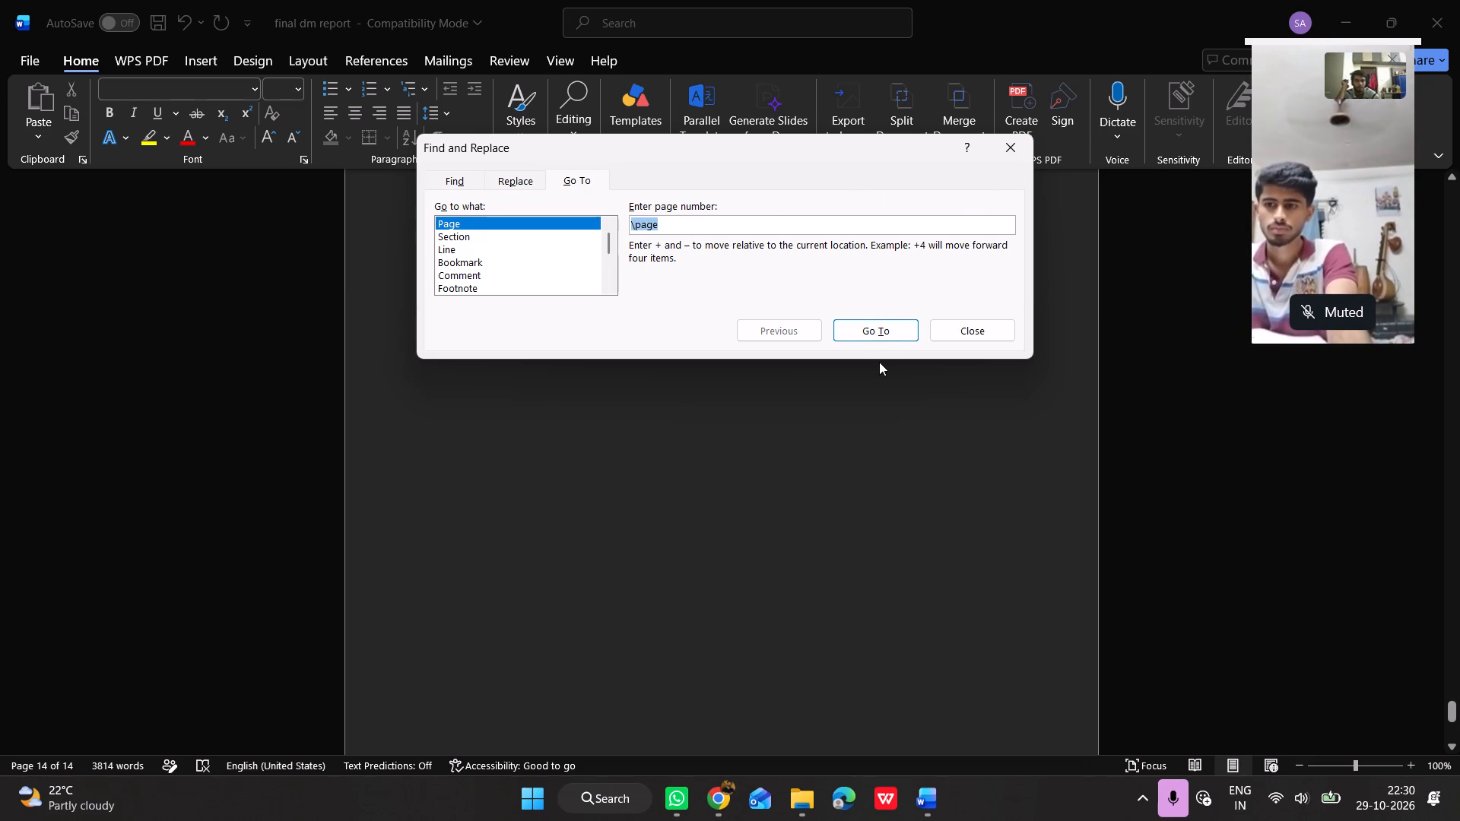
left_click(1015, 147)
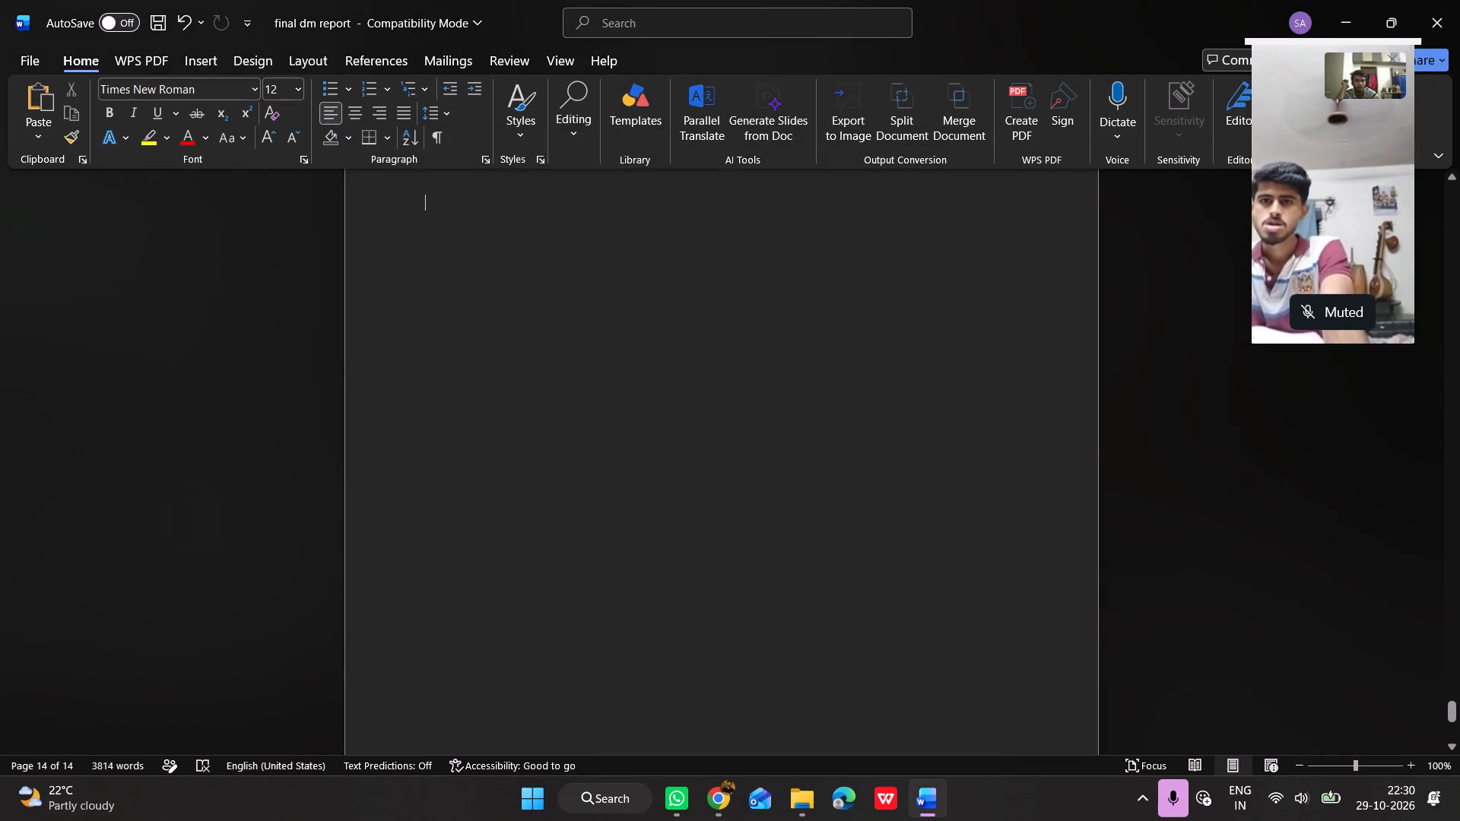
Examine the blank page 14 and the context and layout options available for removing it.
scroll(870, 442, "up", 3)
scroll(870, 442, "down", 1)
left_click(817, 439)
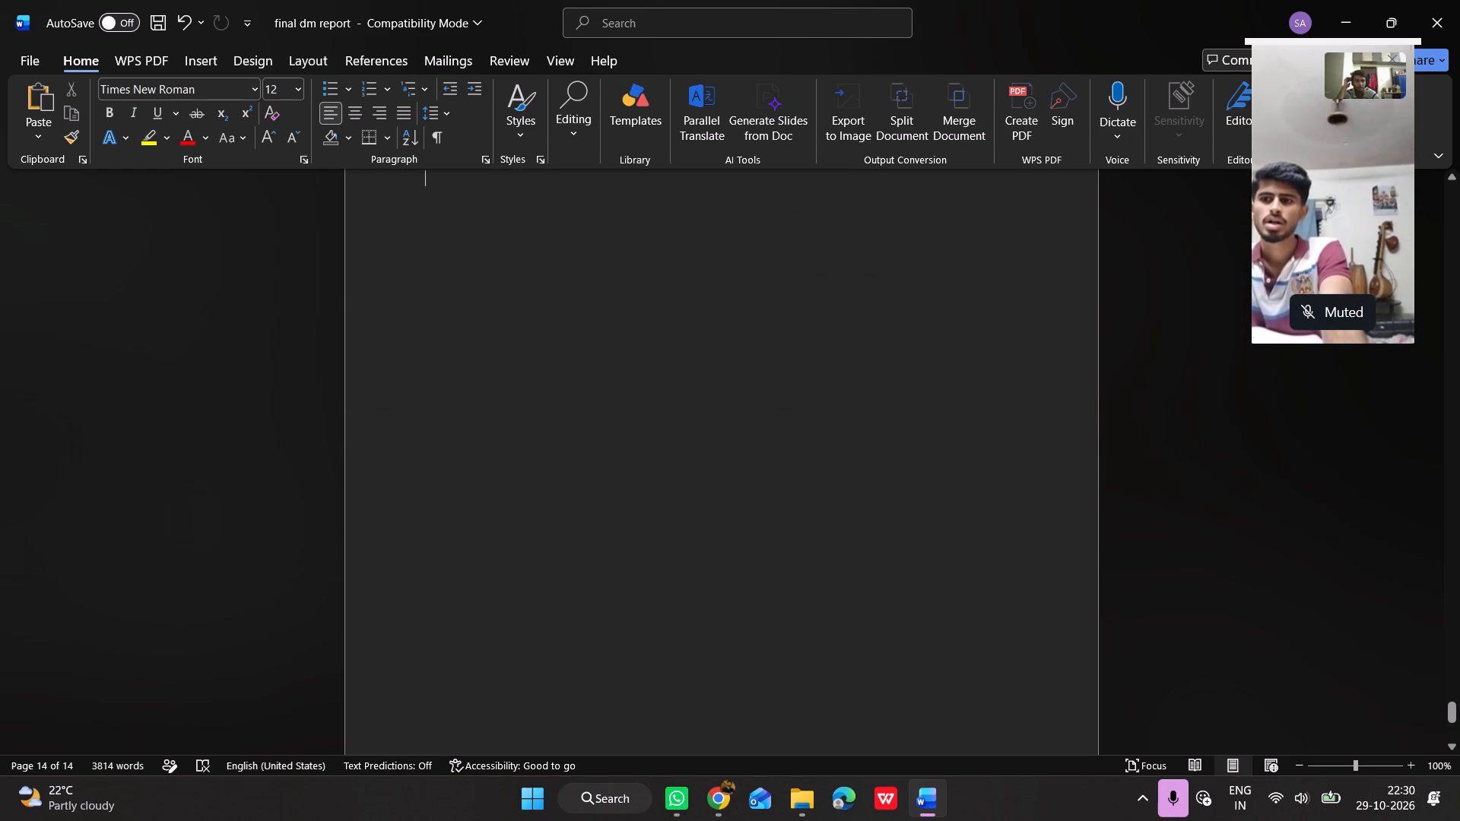
right_click(817, 439)
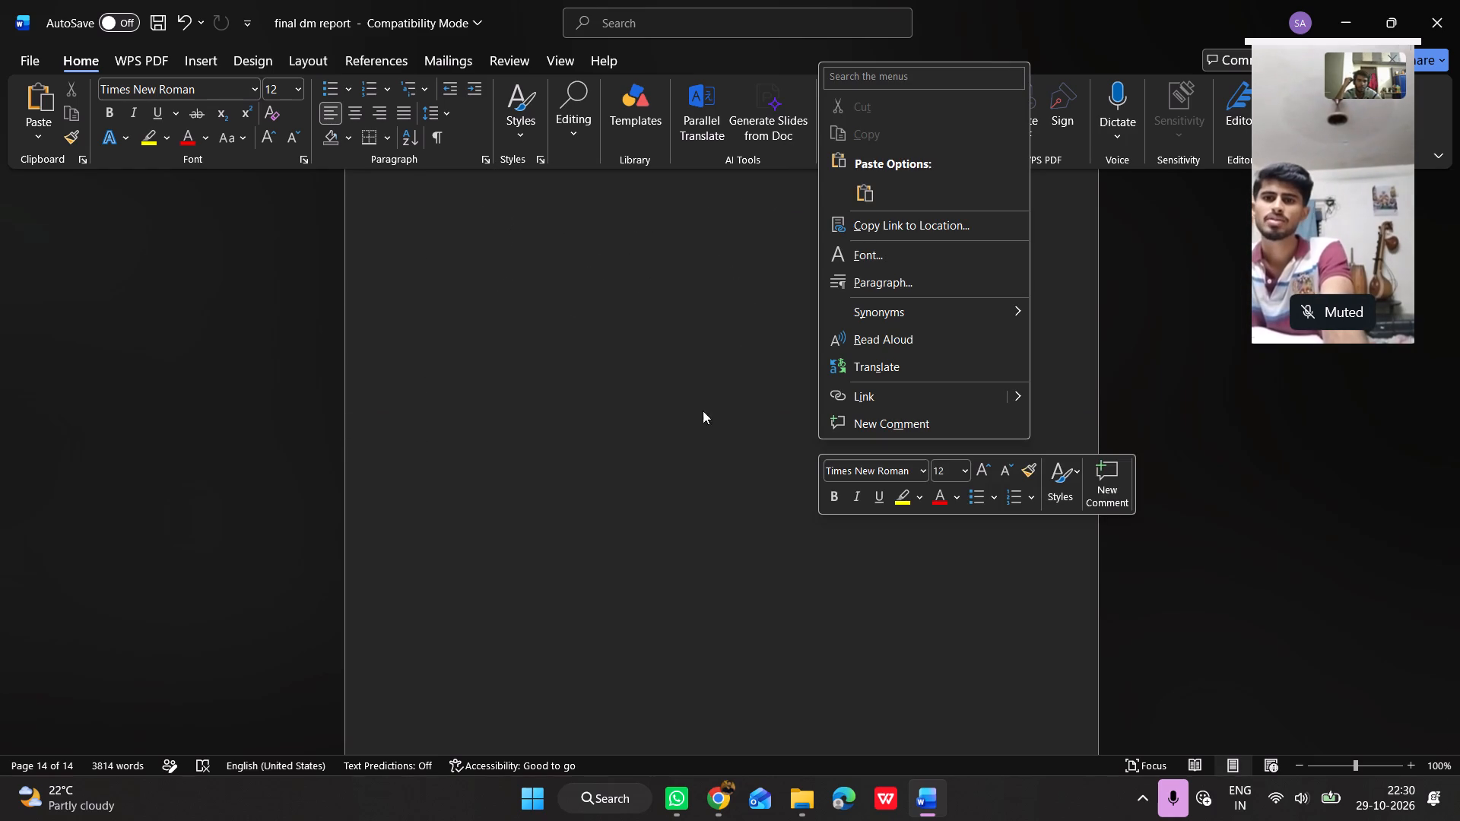
left_click(622, 381)
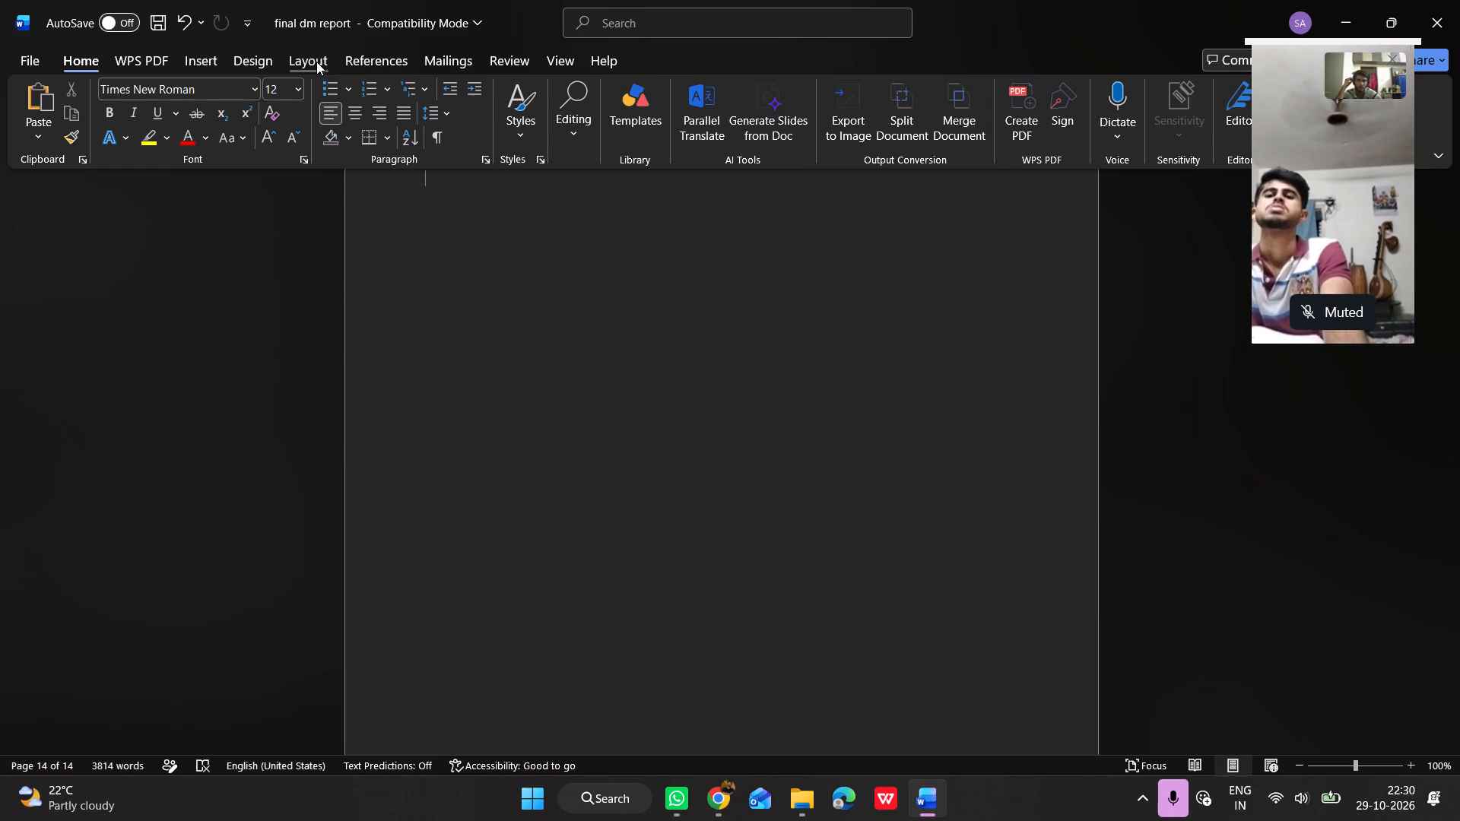
left_click(316, 62)
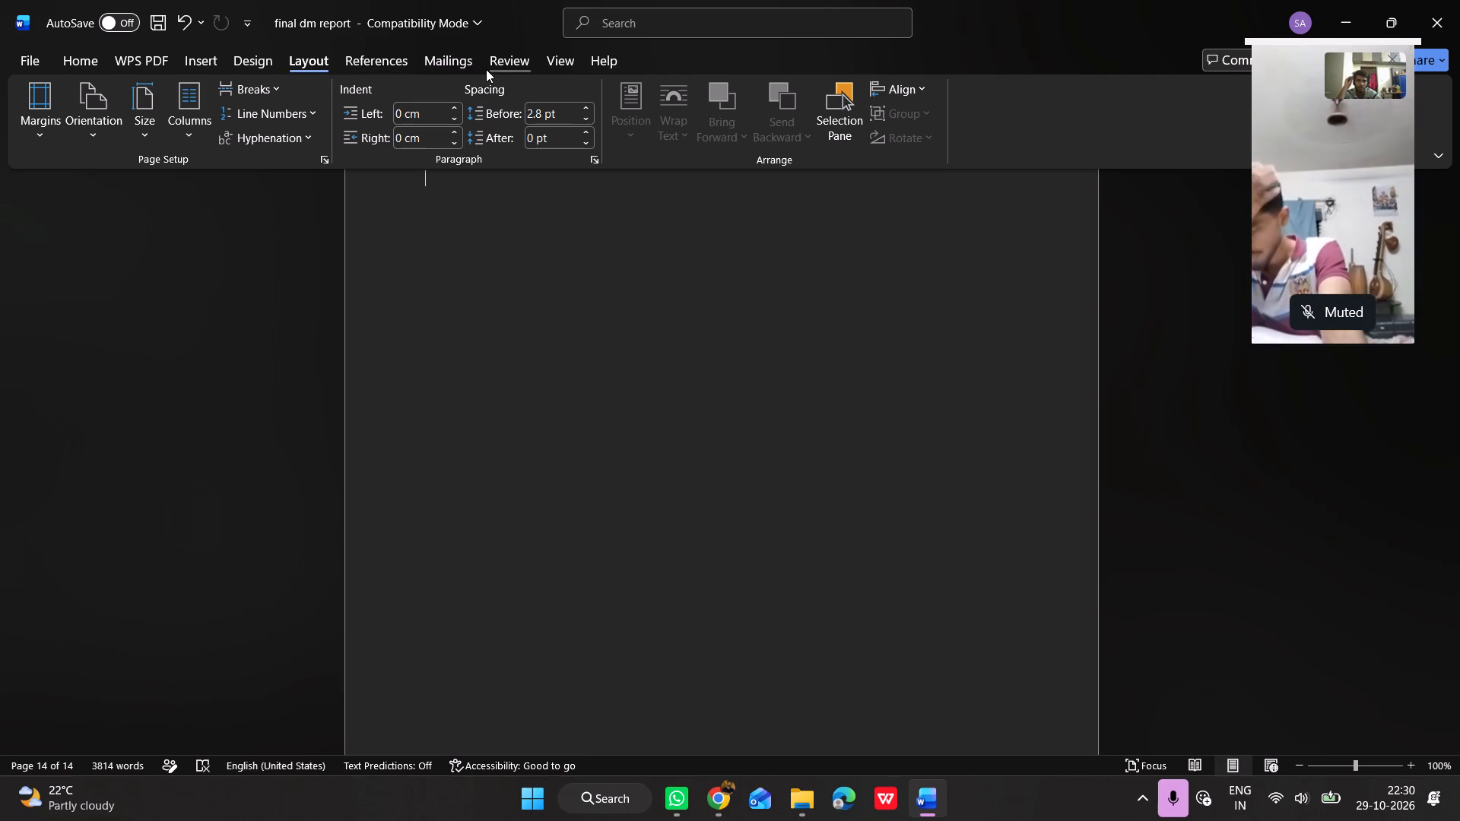
left_click(76, 66)
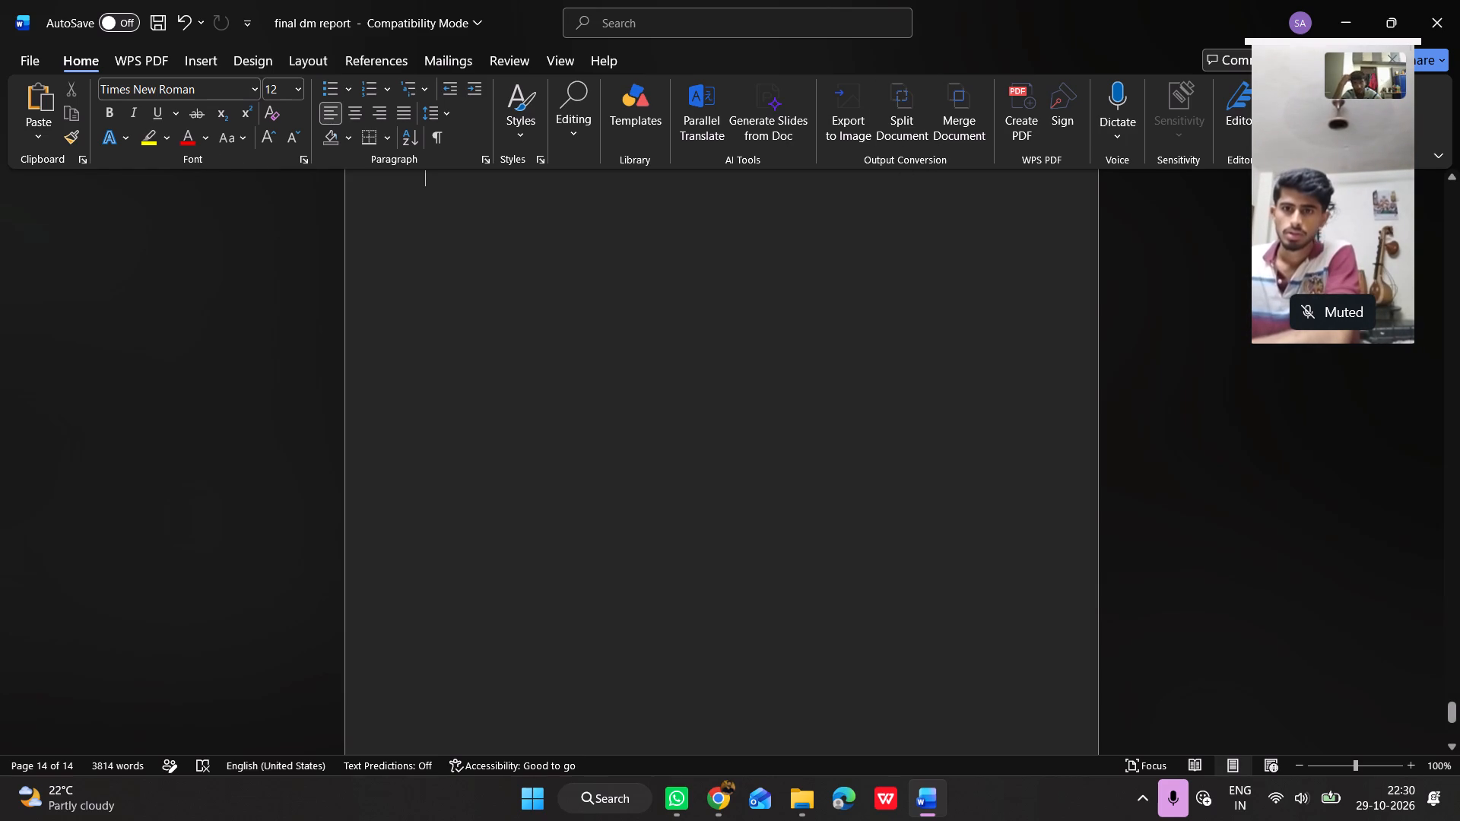
left_click(620, 406)
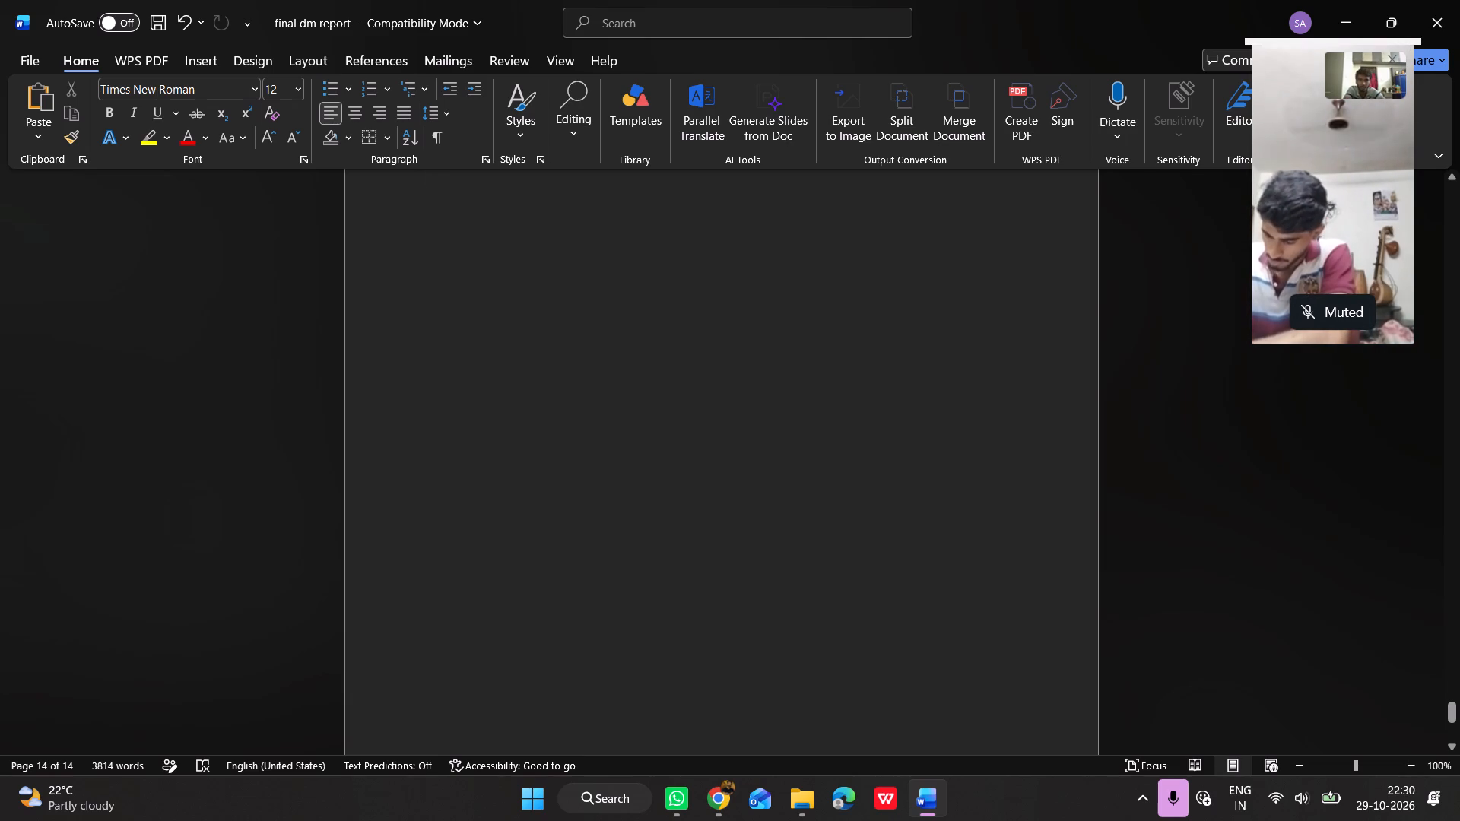
scroll(638, 375, "up", 1)
double_click(638, 375)
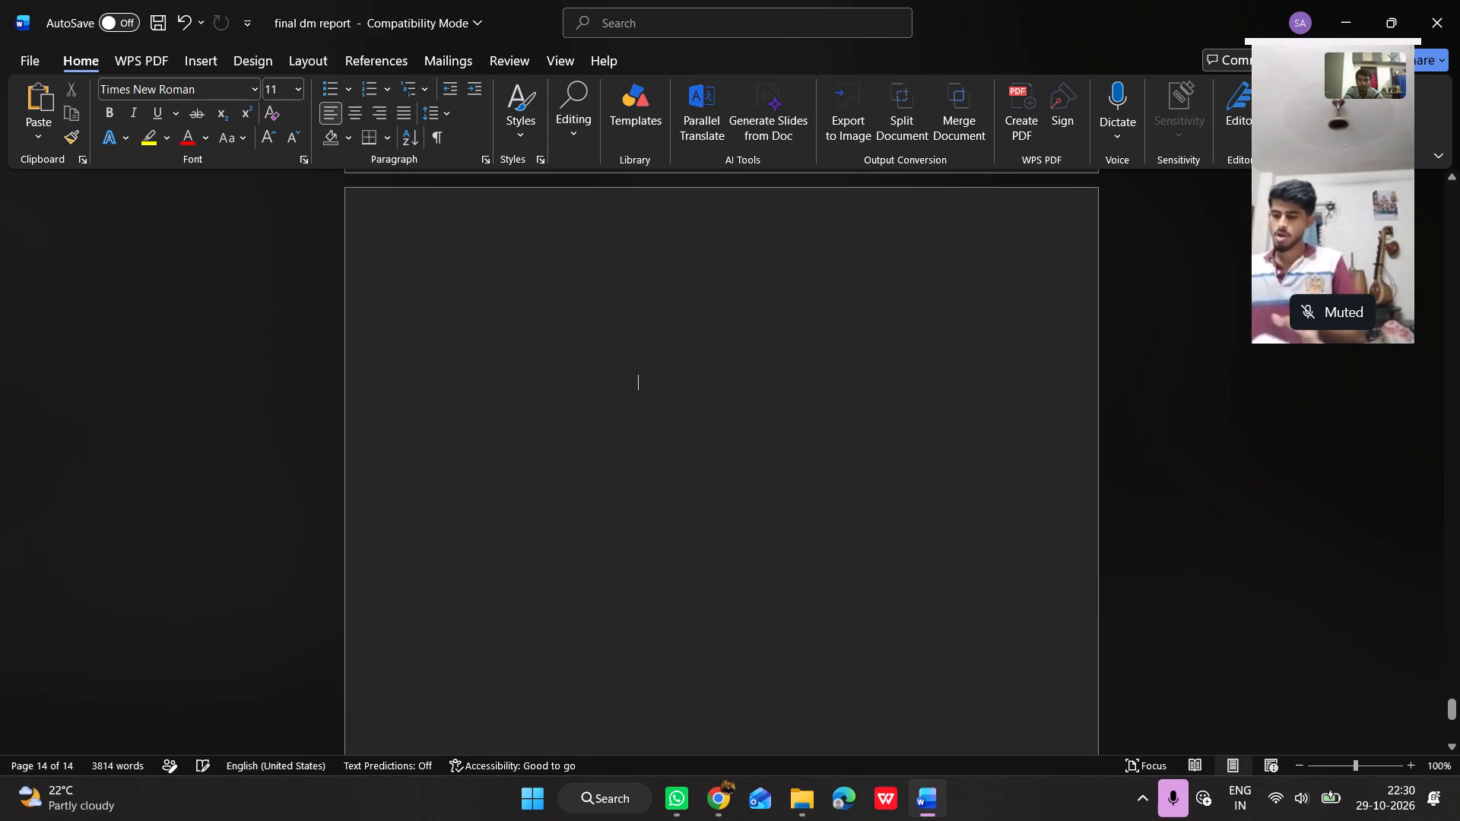
right_click(638, 375)
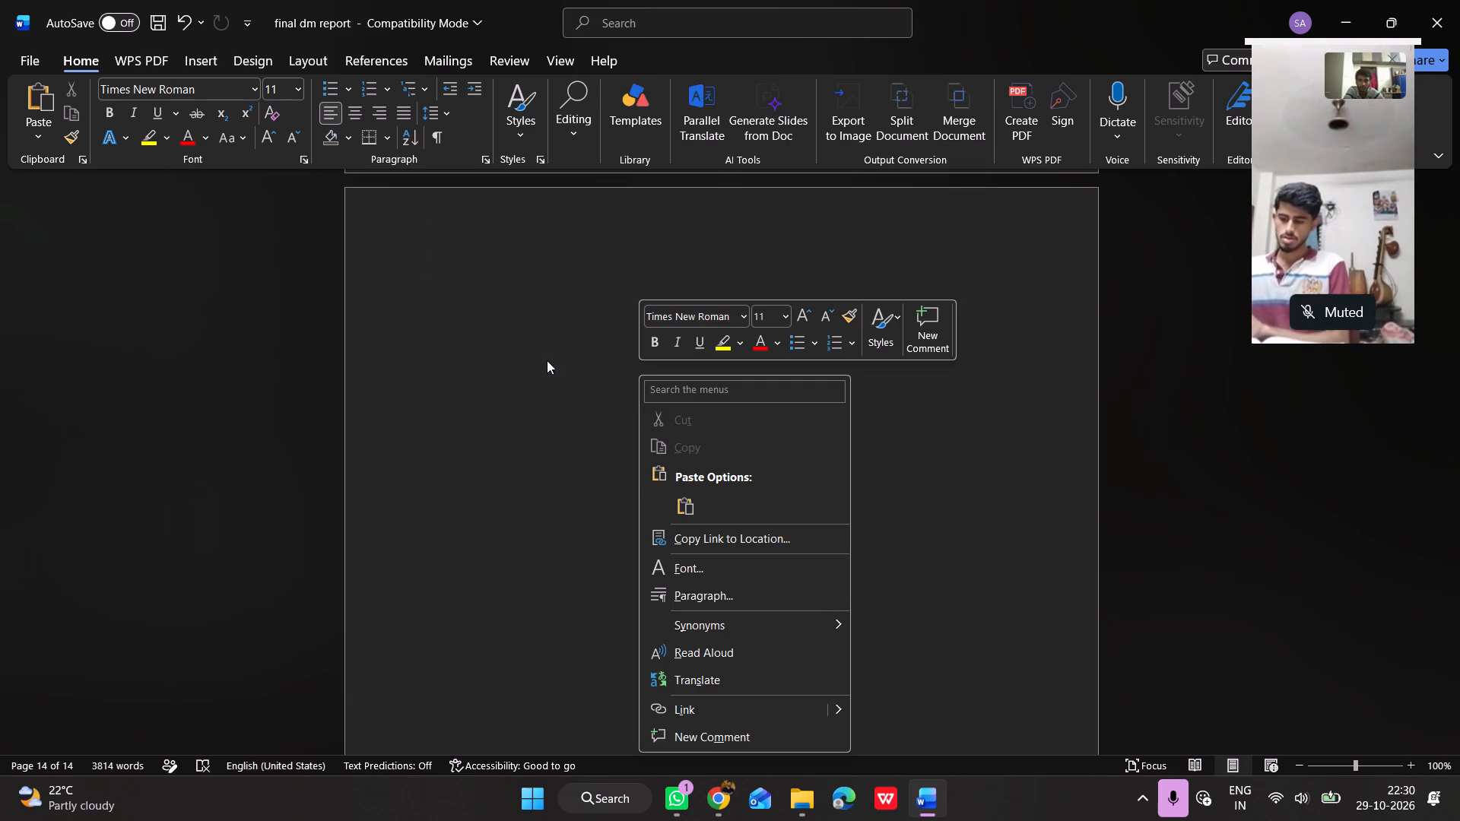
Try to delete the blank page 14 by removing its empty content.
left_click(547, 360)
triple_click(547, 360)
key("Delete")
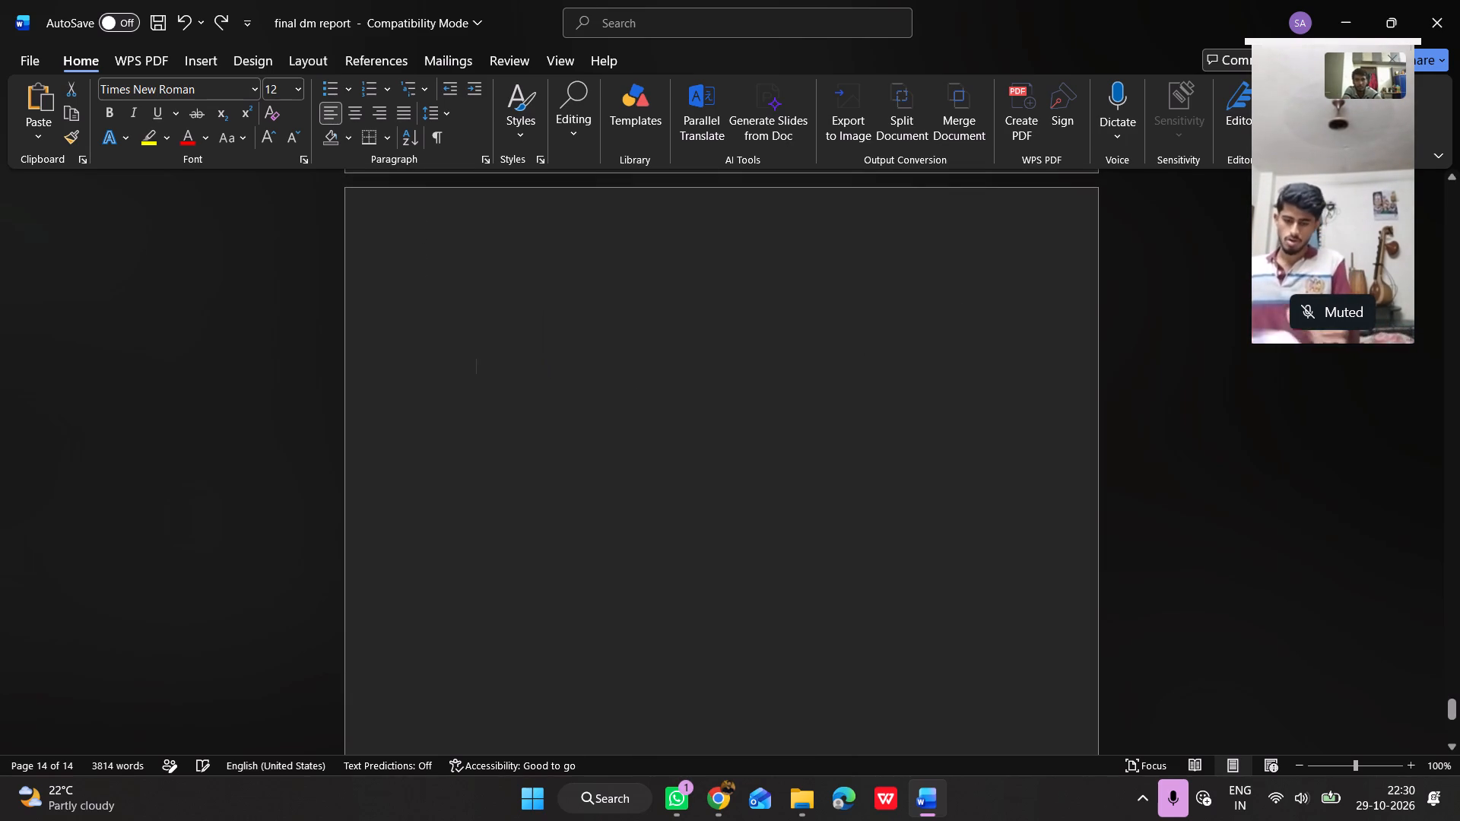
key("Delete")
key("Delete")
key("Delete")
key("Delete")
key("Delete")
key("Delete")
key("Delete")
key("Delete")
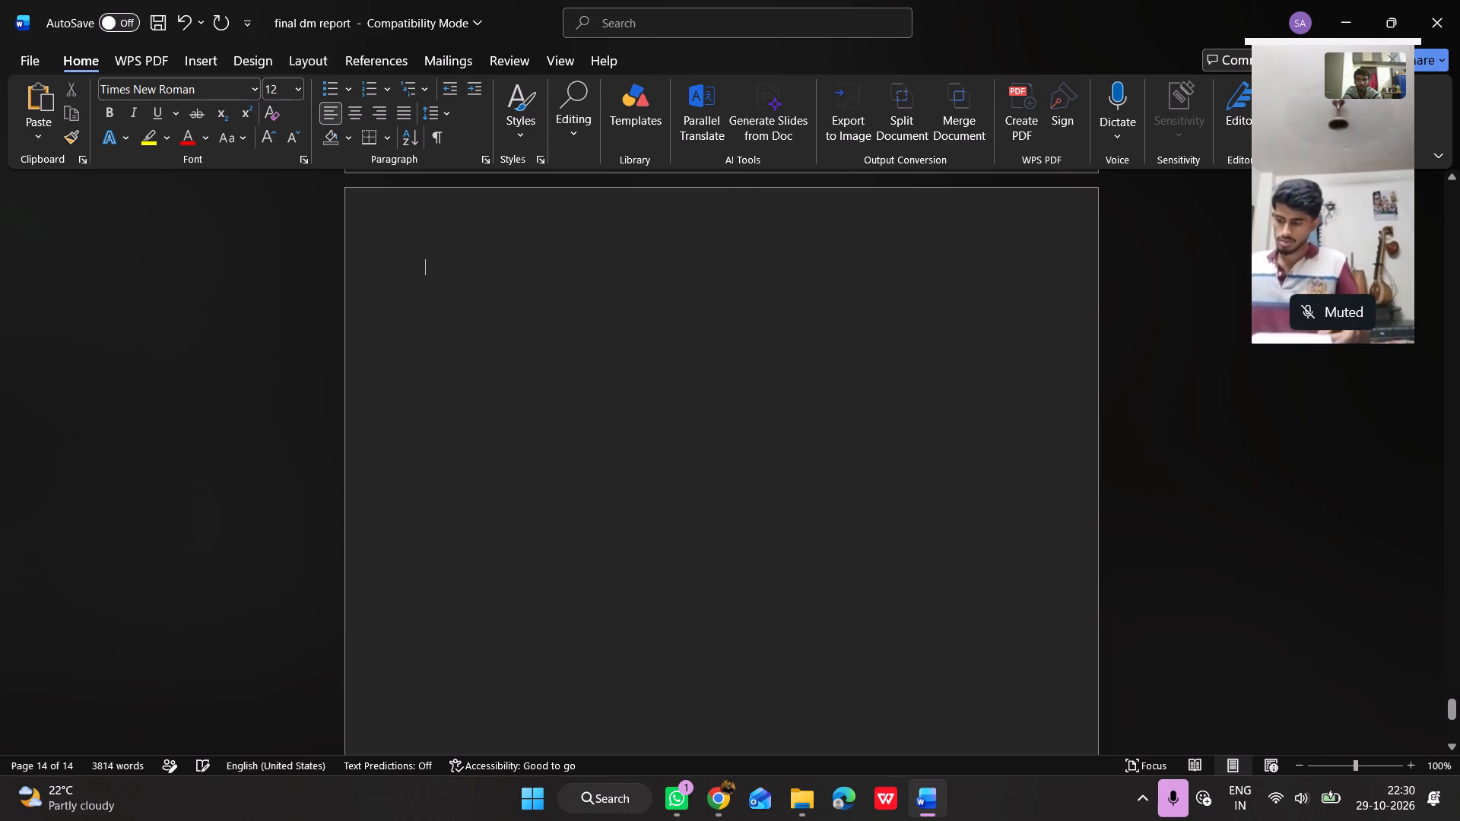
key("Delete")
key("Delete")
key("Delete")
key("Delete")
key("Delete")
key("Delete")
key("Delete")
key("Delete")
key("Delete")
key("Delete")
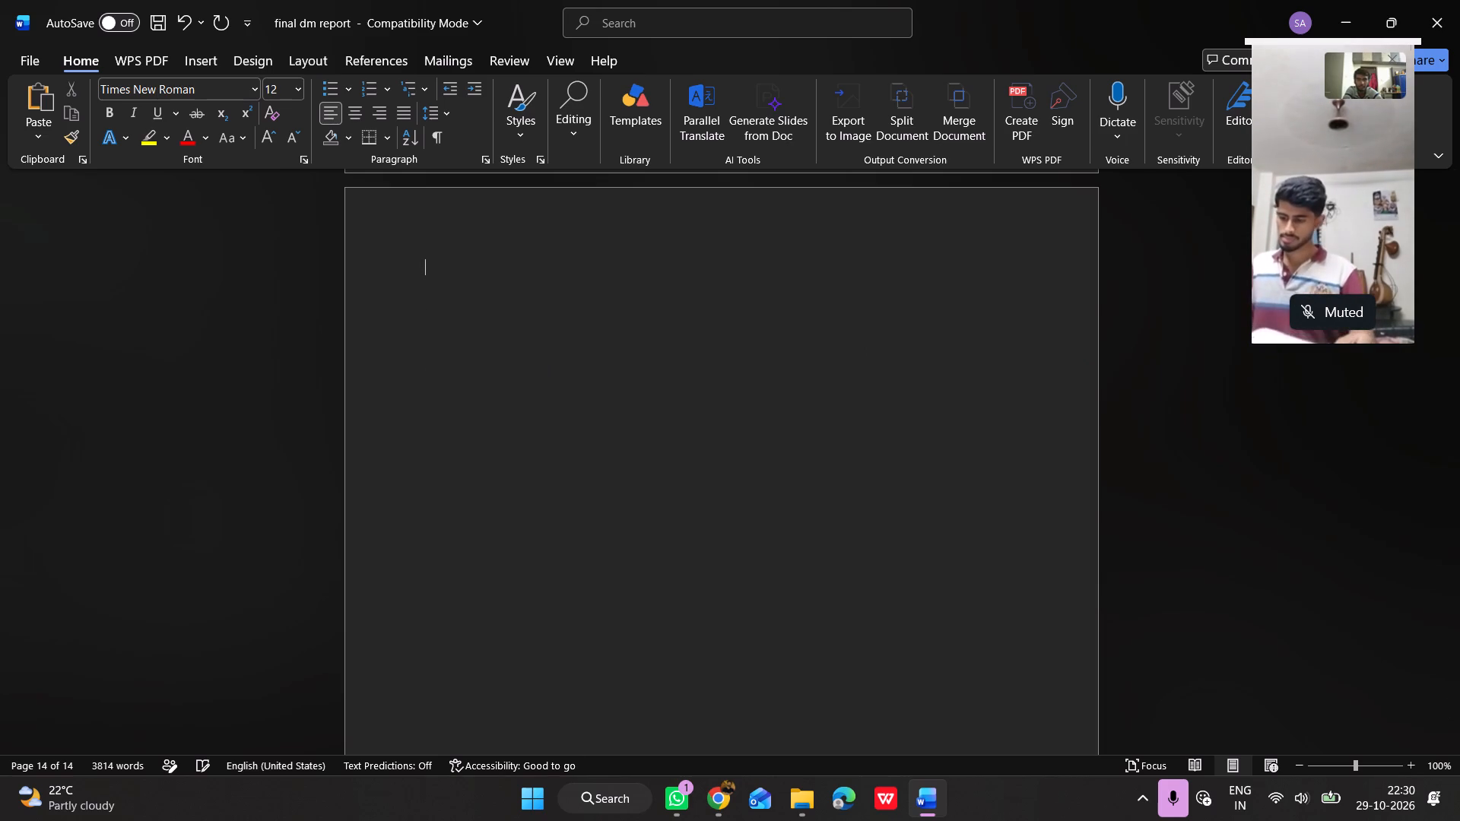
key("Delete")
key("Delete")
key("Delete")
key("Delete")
Save the report.
key("ctrl+s")
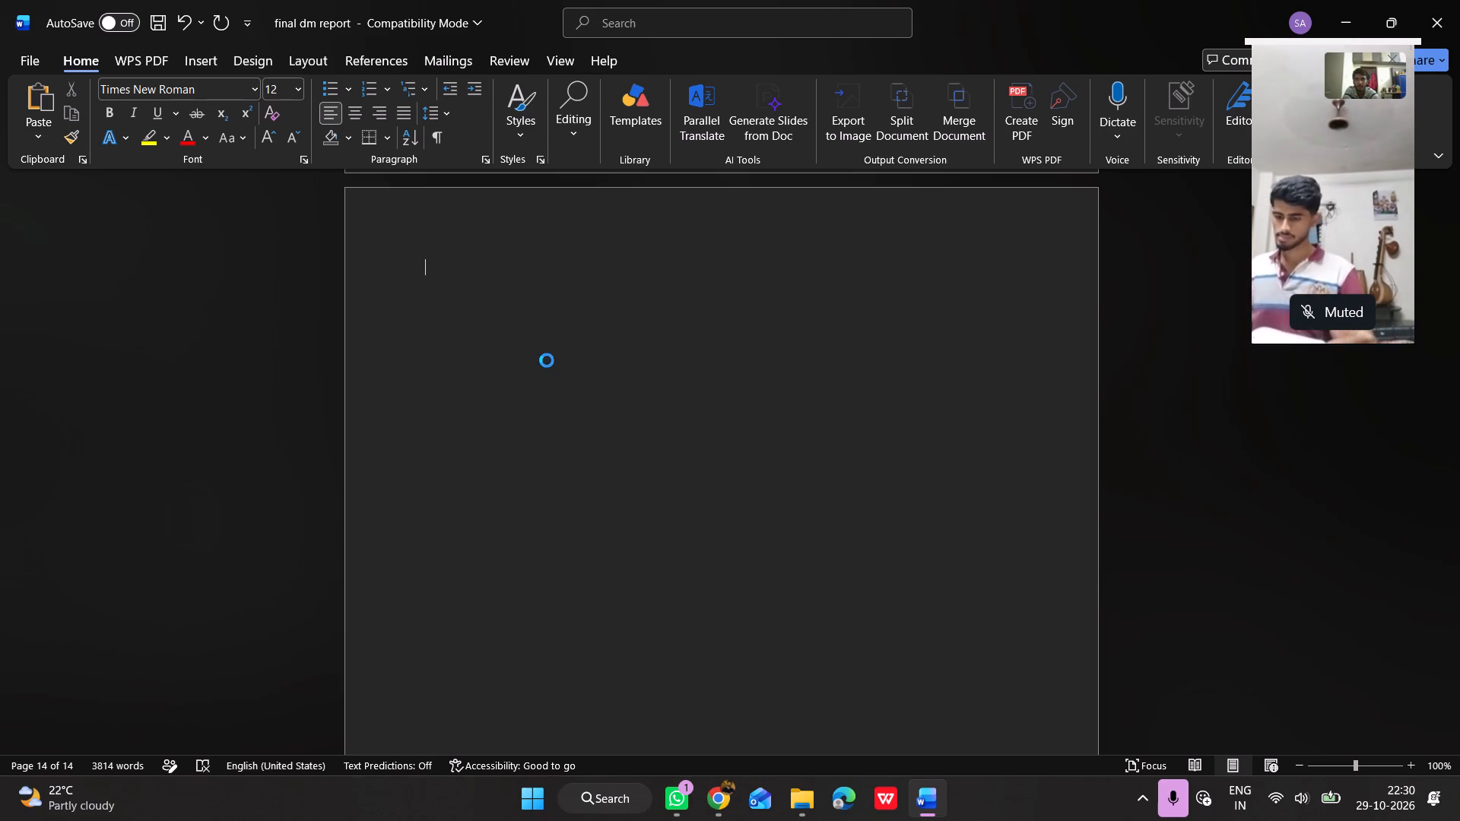
key("ctrl+s")
key("ctrl+s")
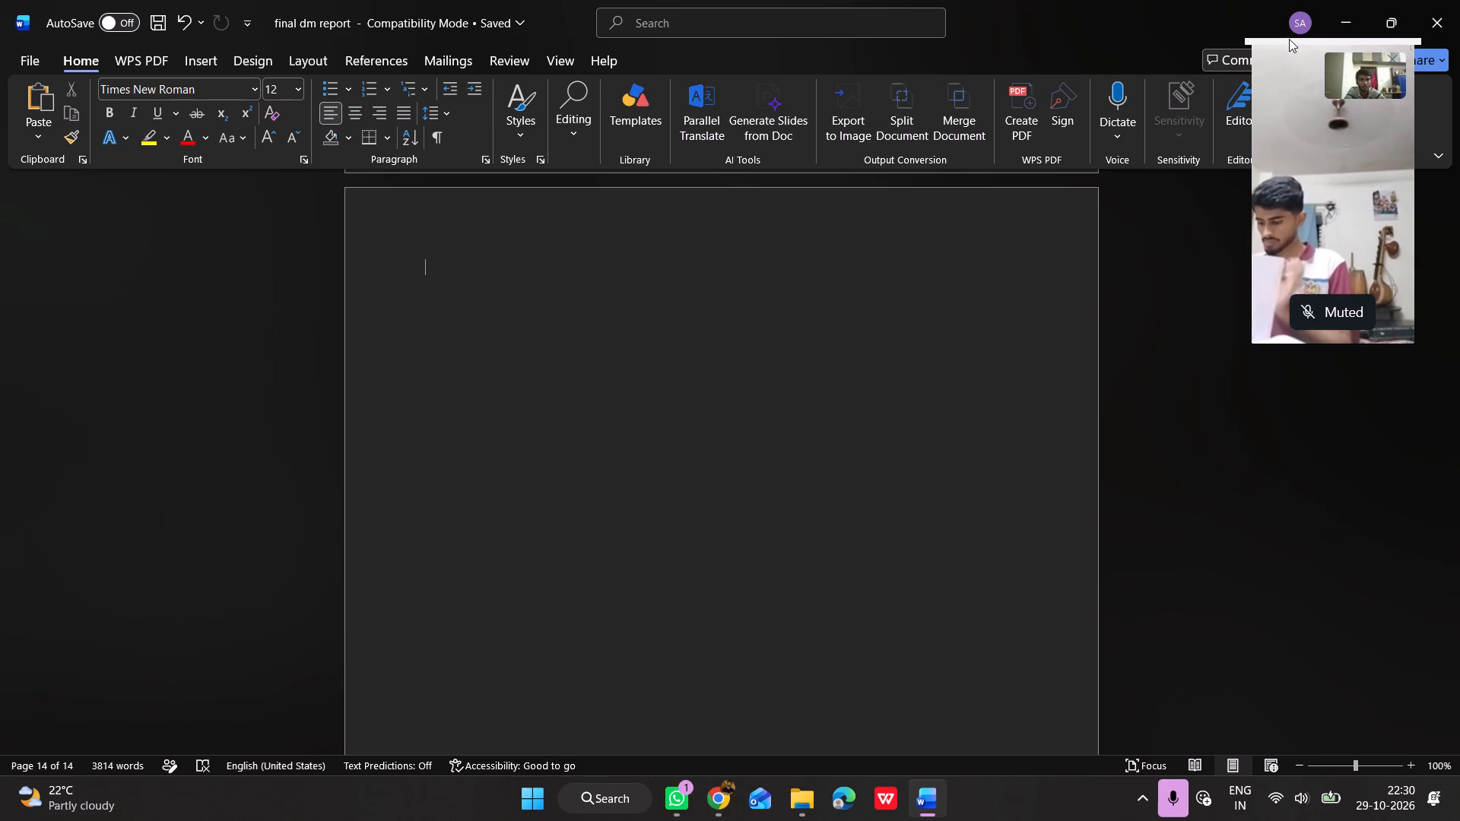
Examine the end of the references and the editing options available on the blank page 14.
scroll(884, 246, "up", 1)
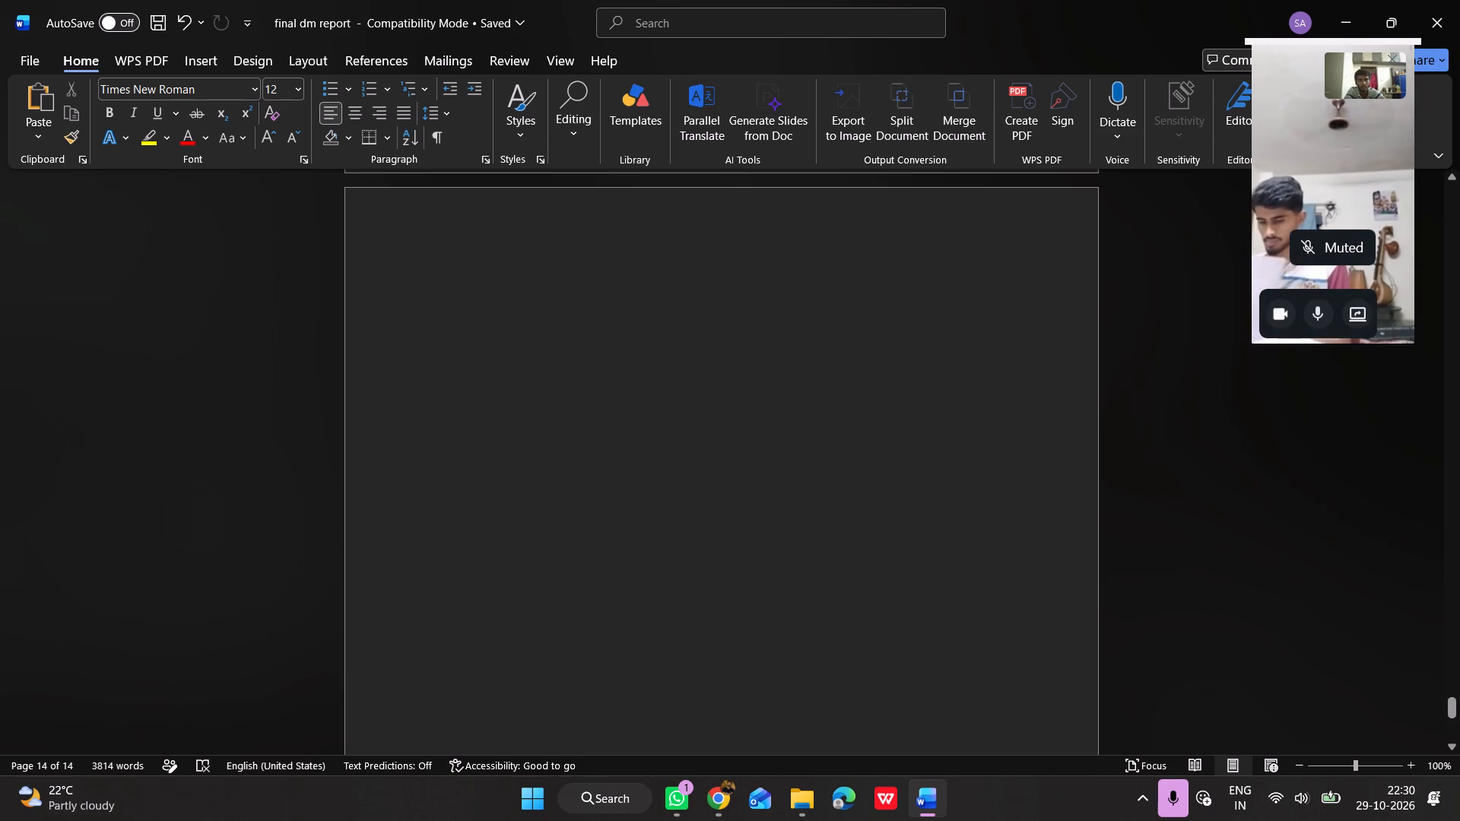
scroll(884, 246, "up", 1)
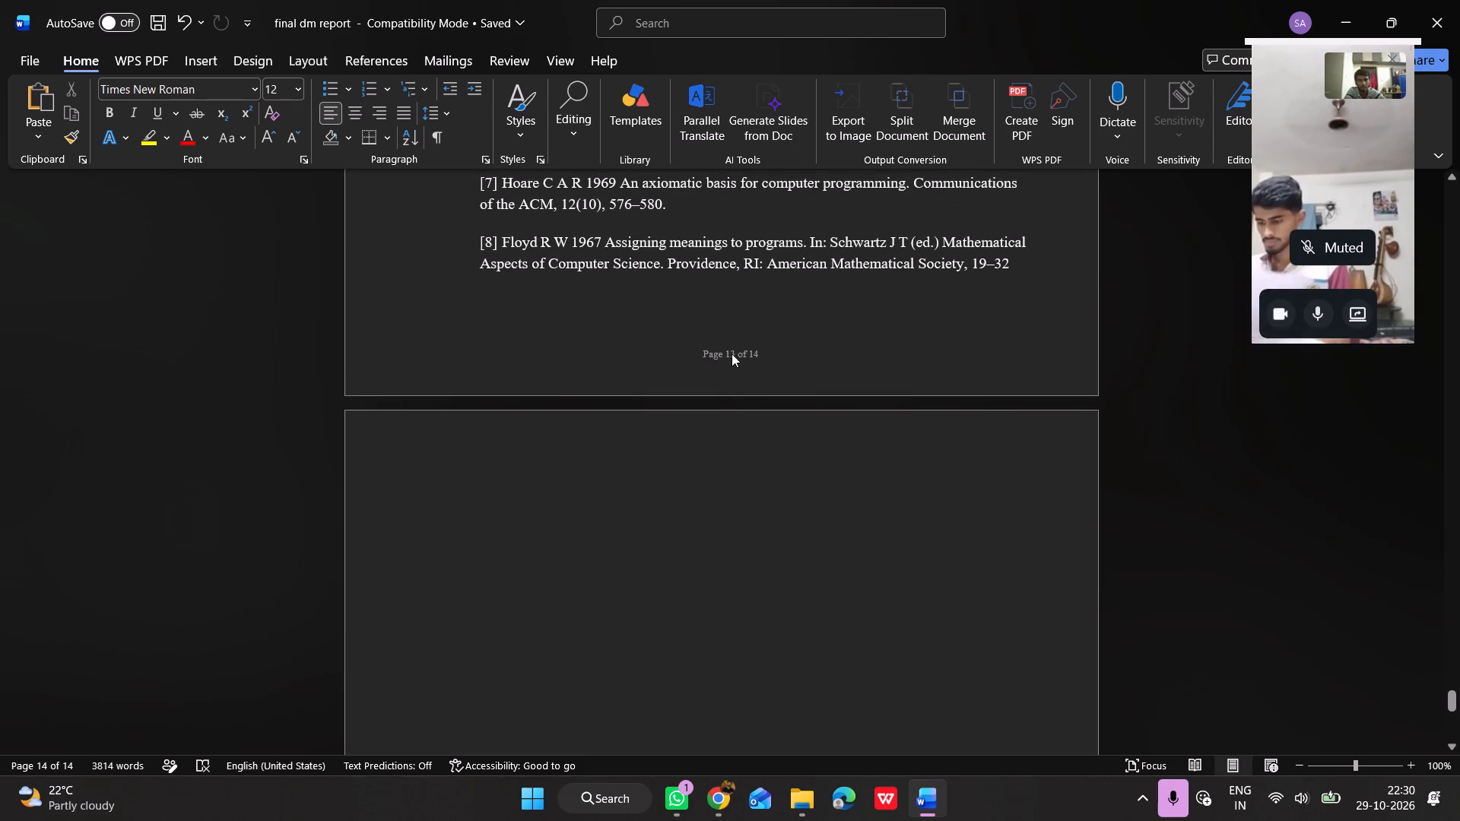
scroll(801, 450, "down", 3)
right_click(801, 450)
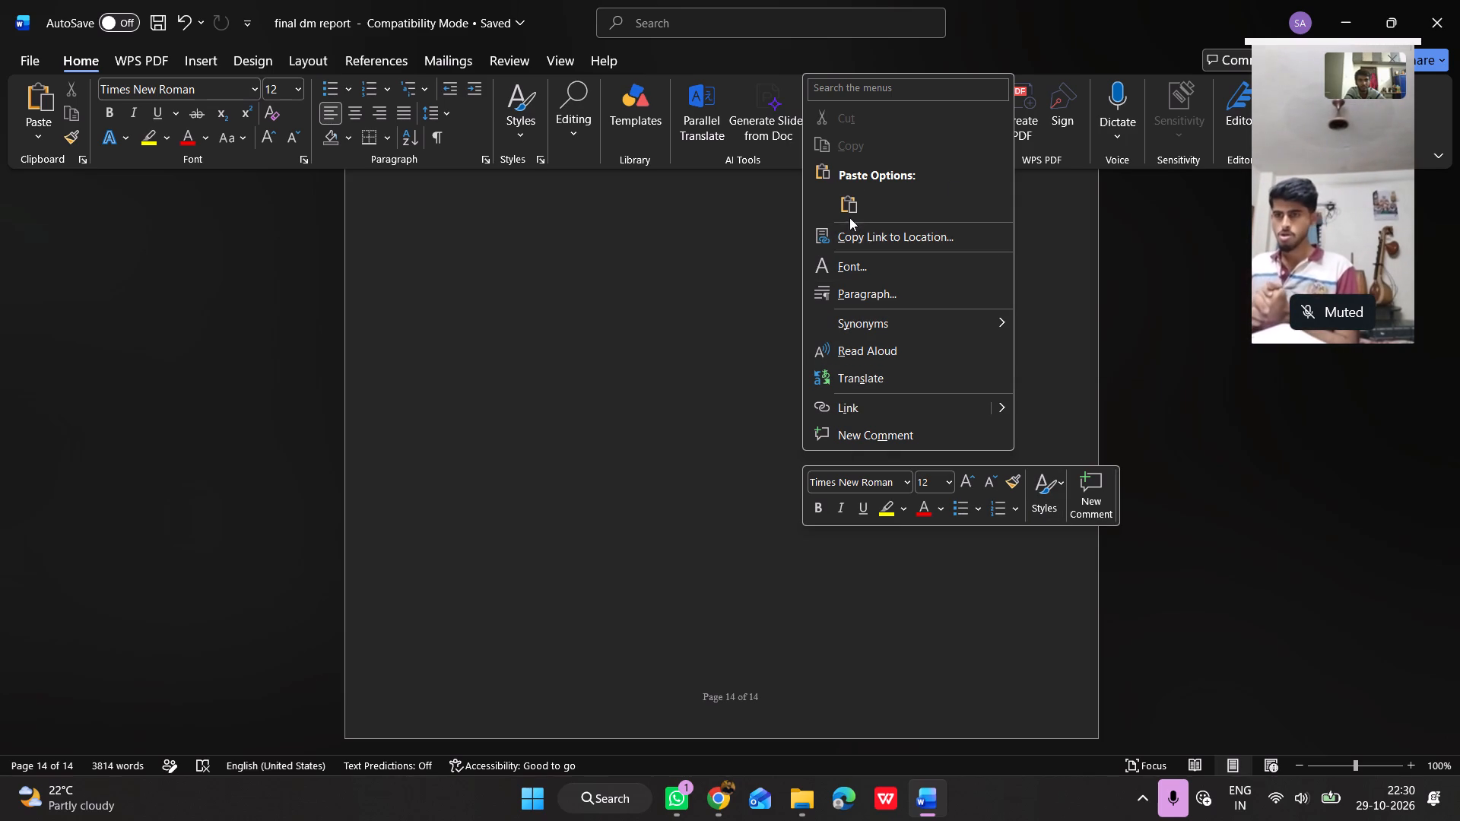
left_click(592, 412)
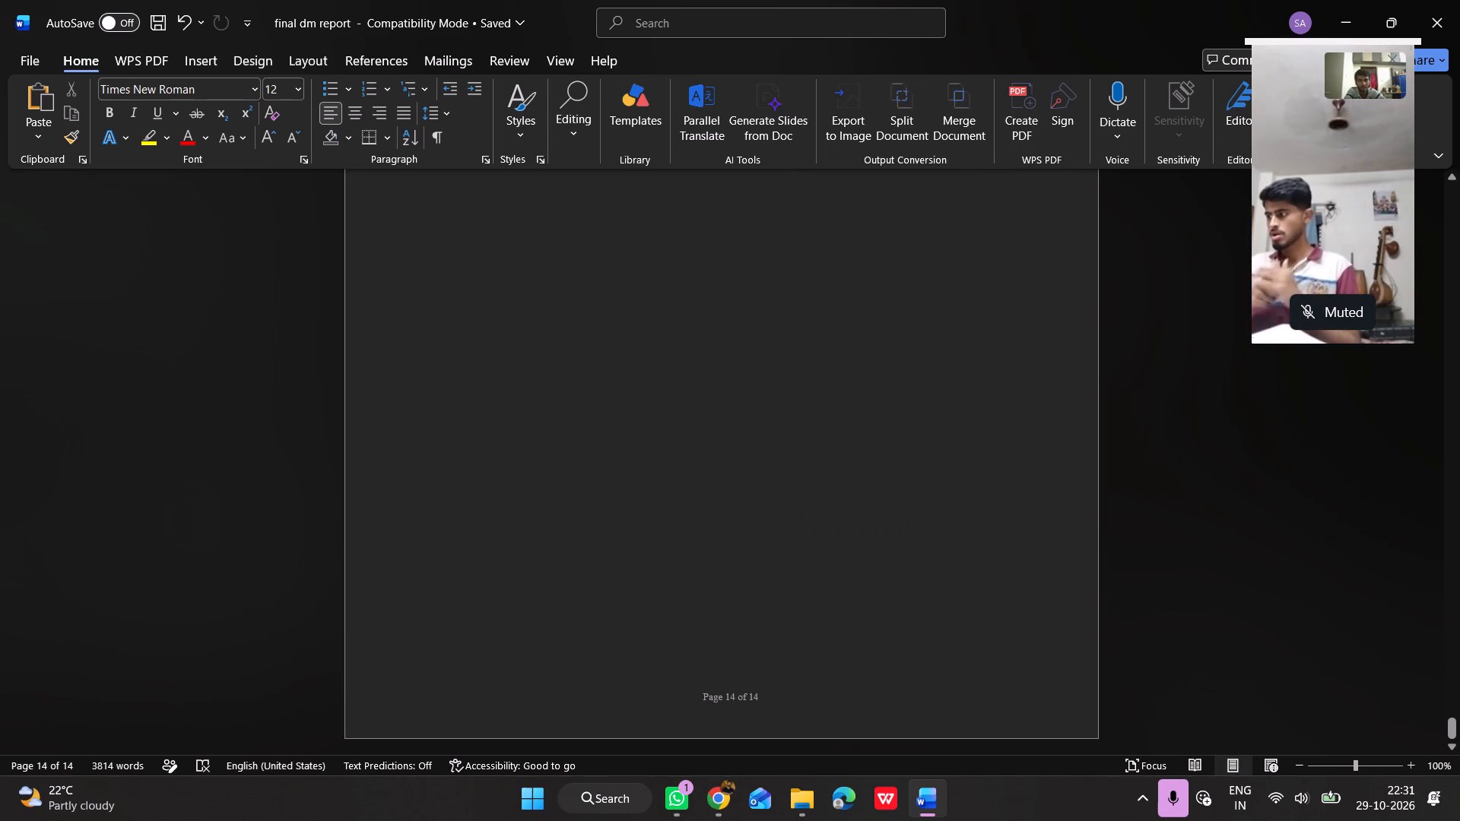
right_click(592, 412)
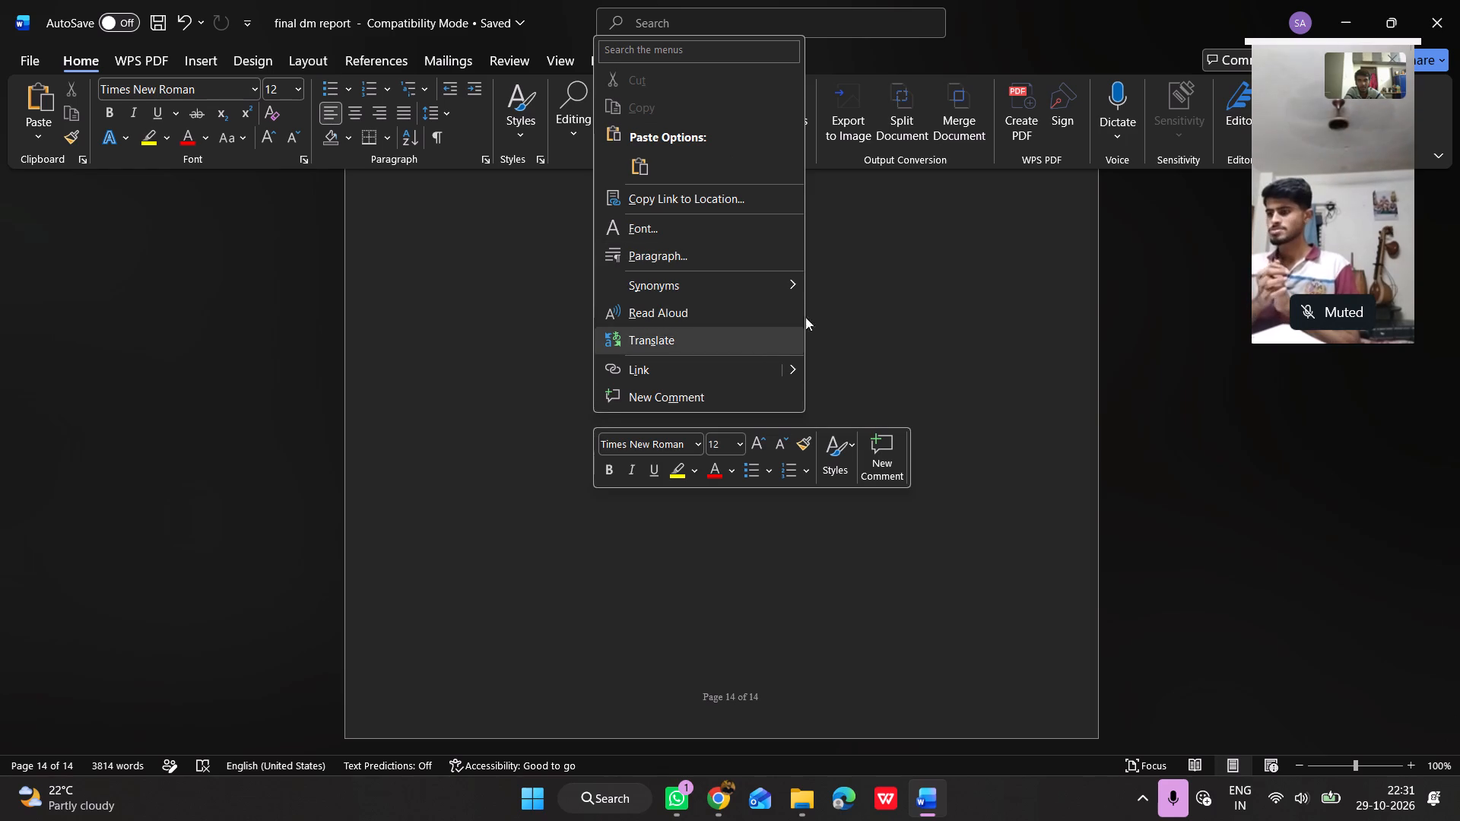
left_click(957, 322)
right_click(844, 422)
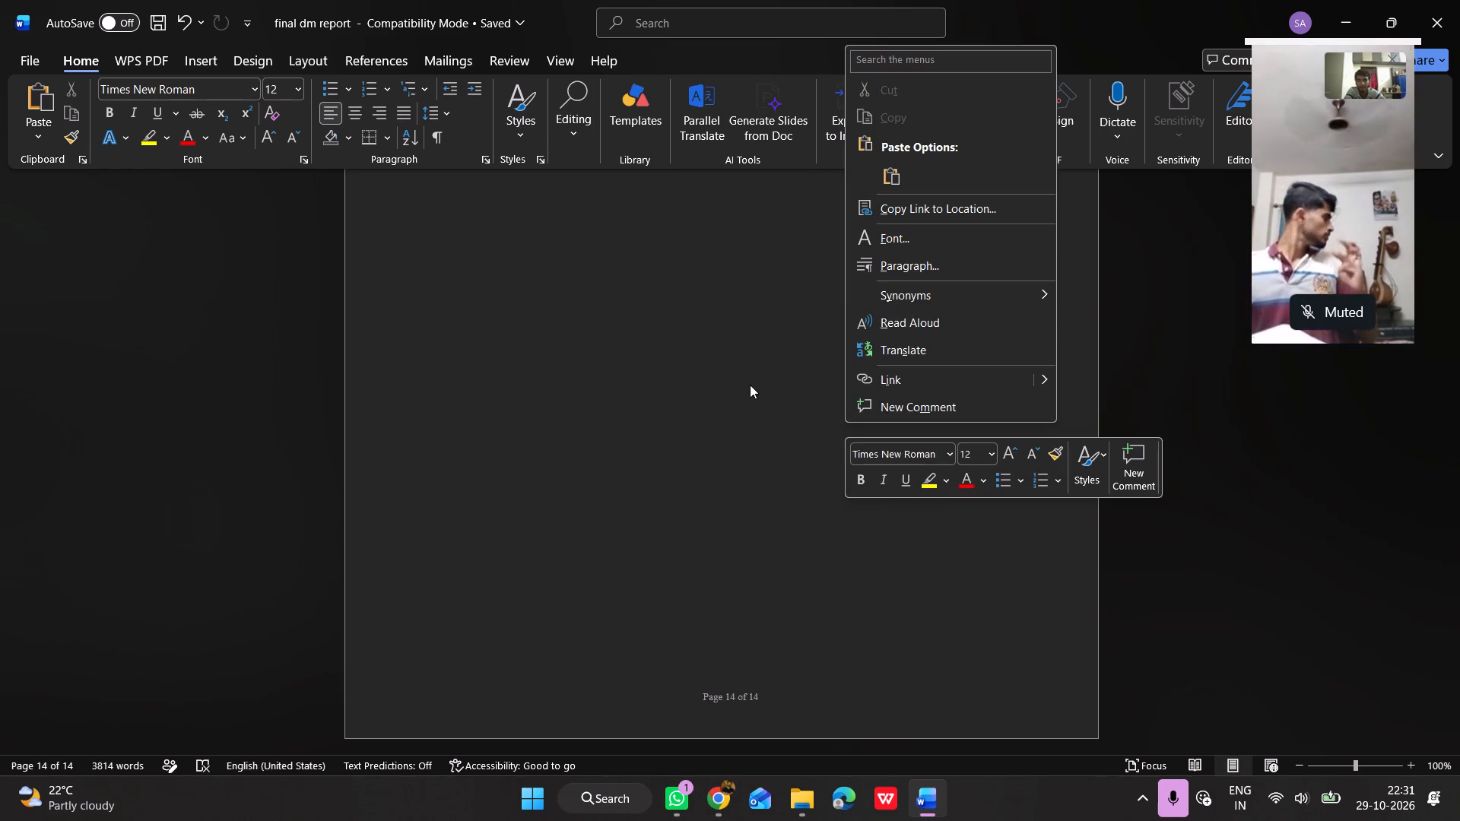
left_click(749, 385)
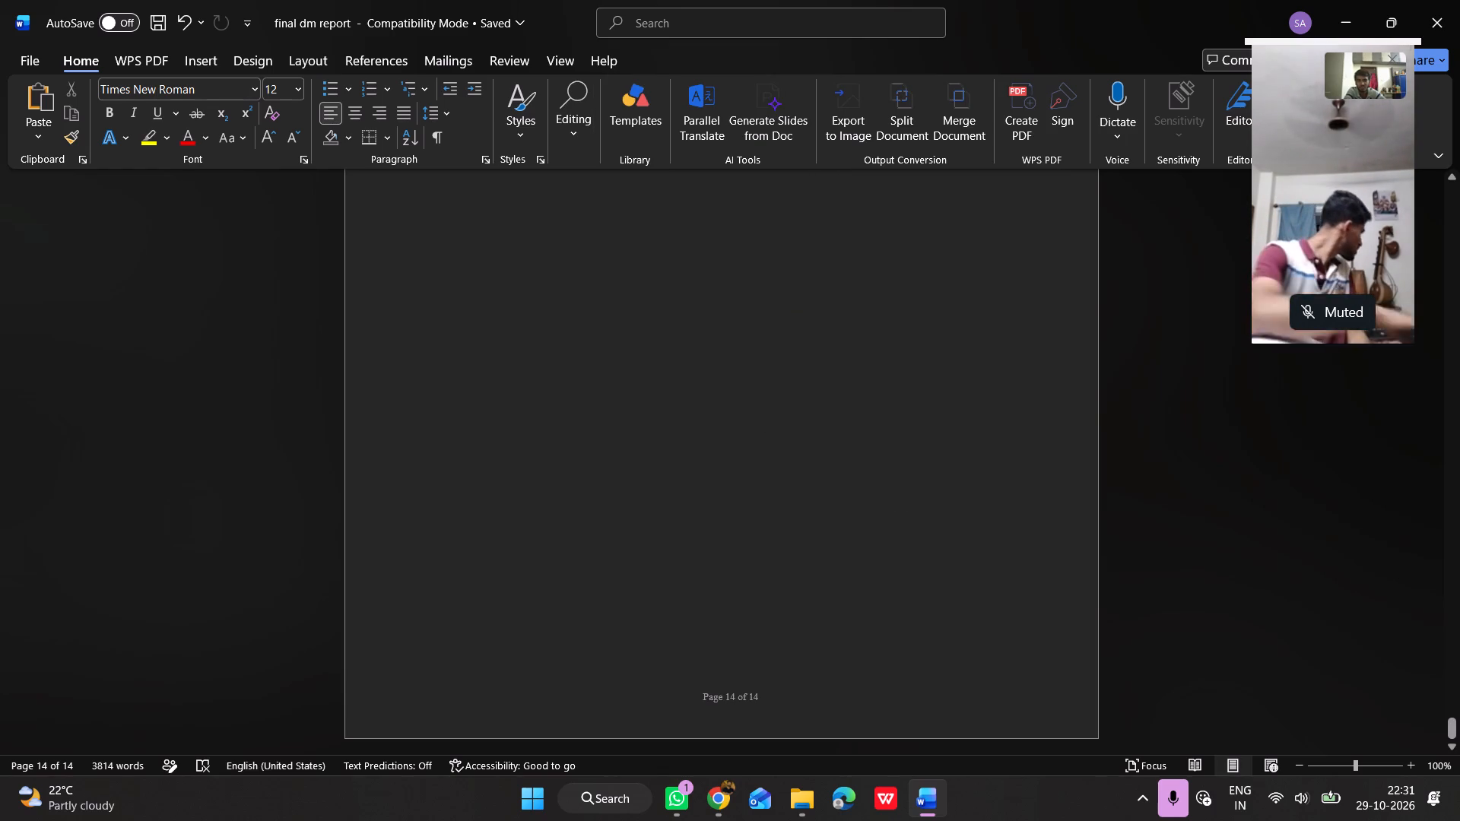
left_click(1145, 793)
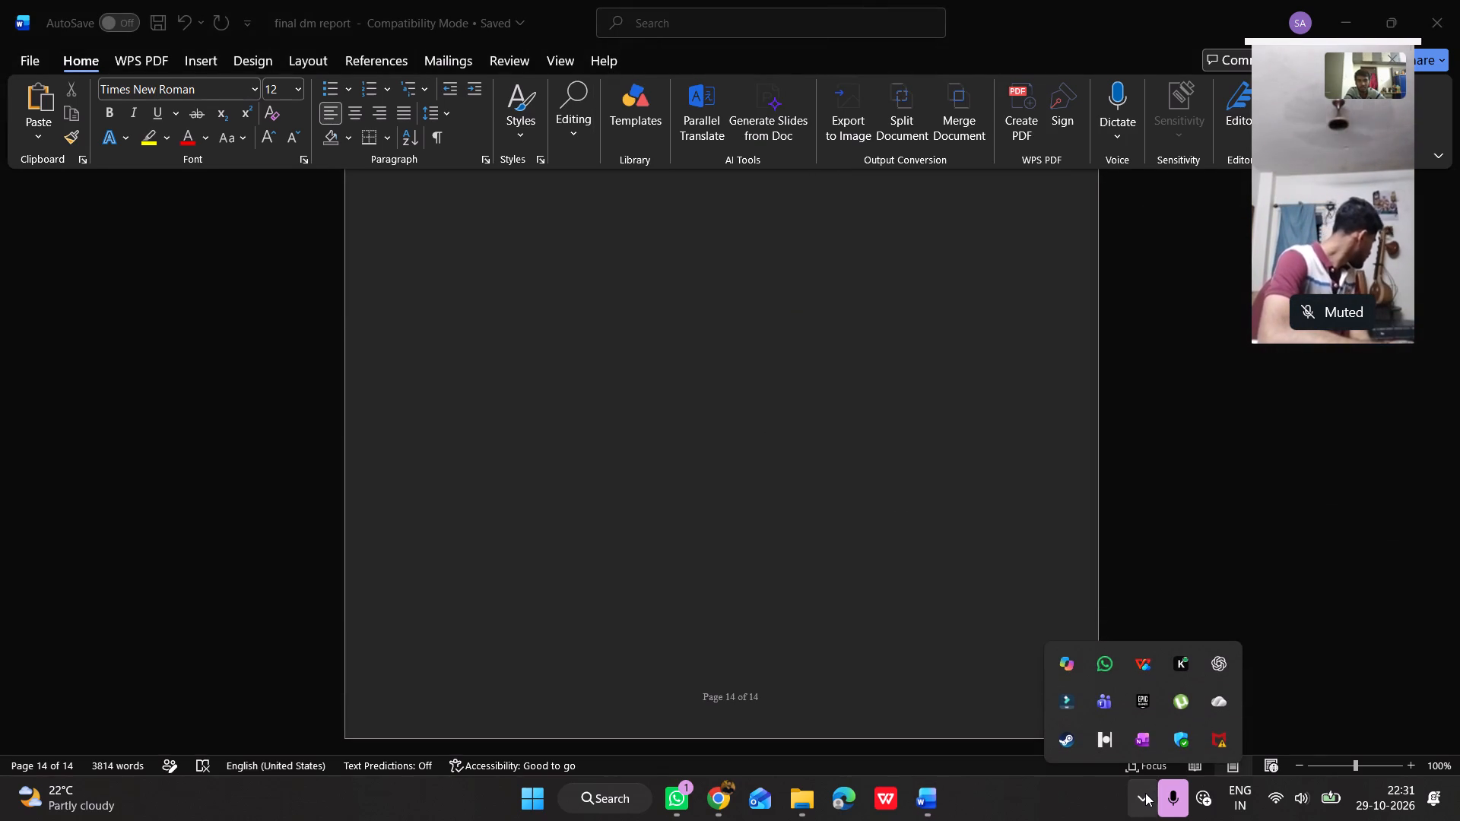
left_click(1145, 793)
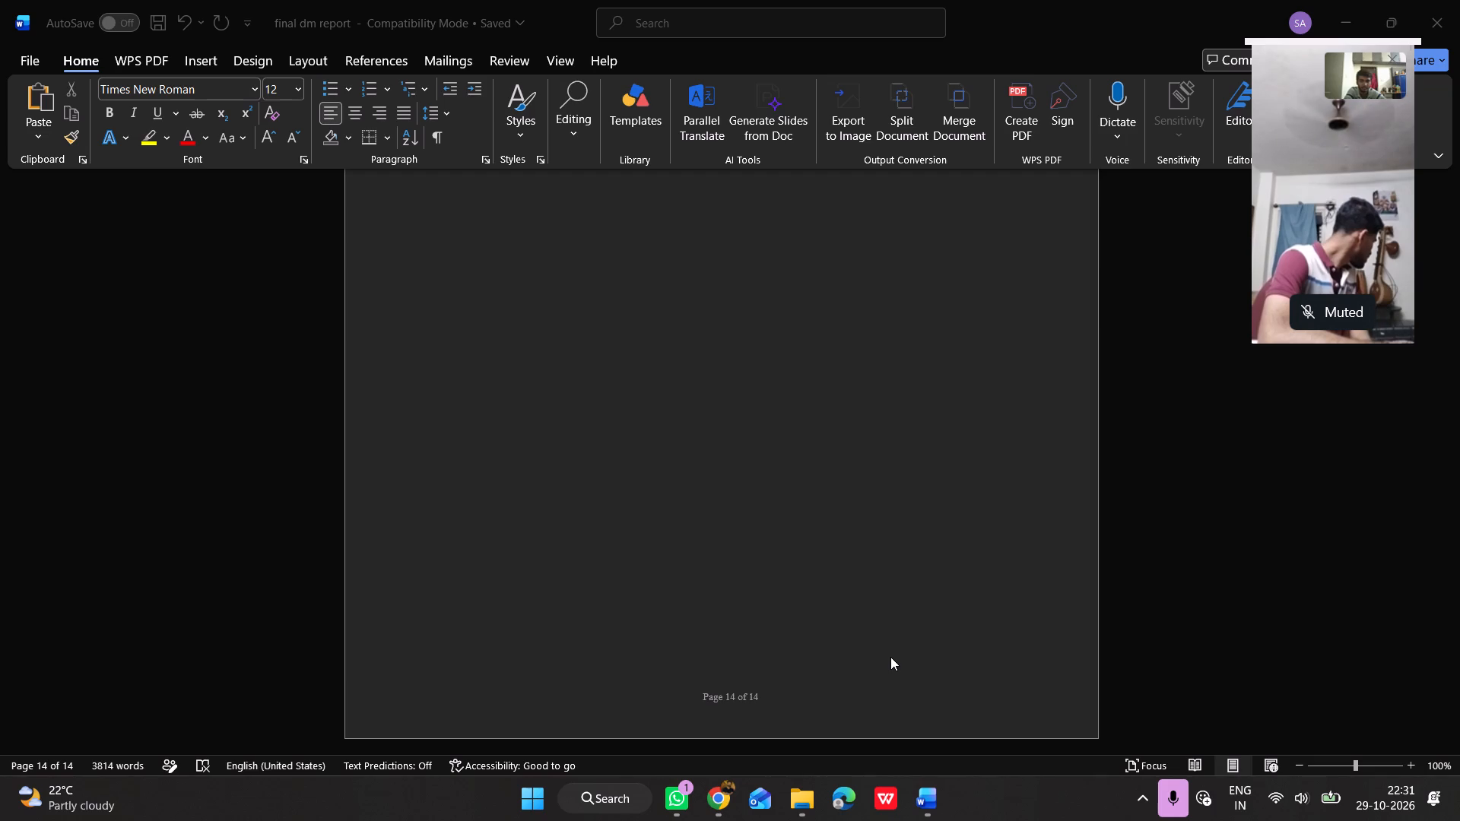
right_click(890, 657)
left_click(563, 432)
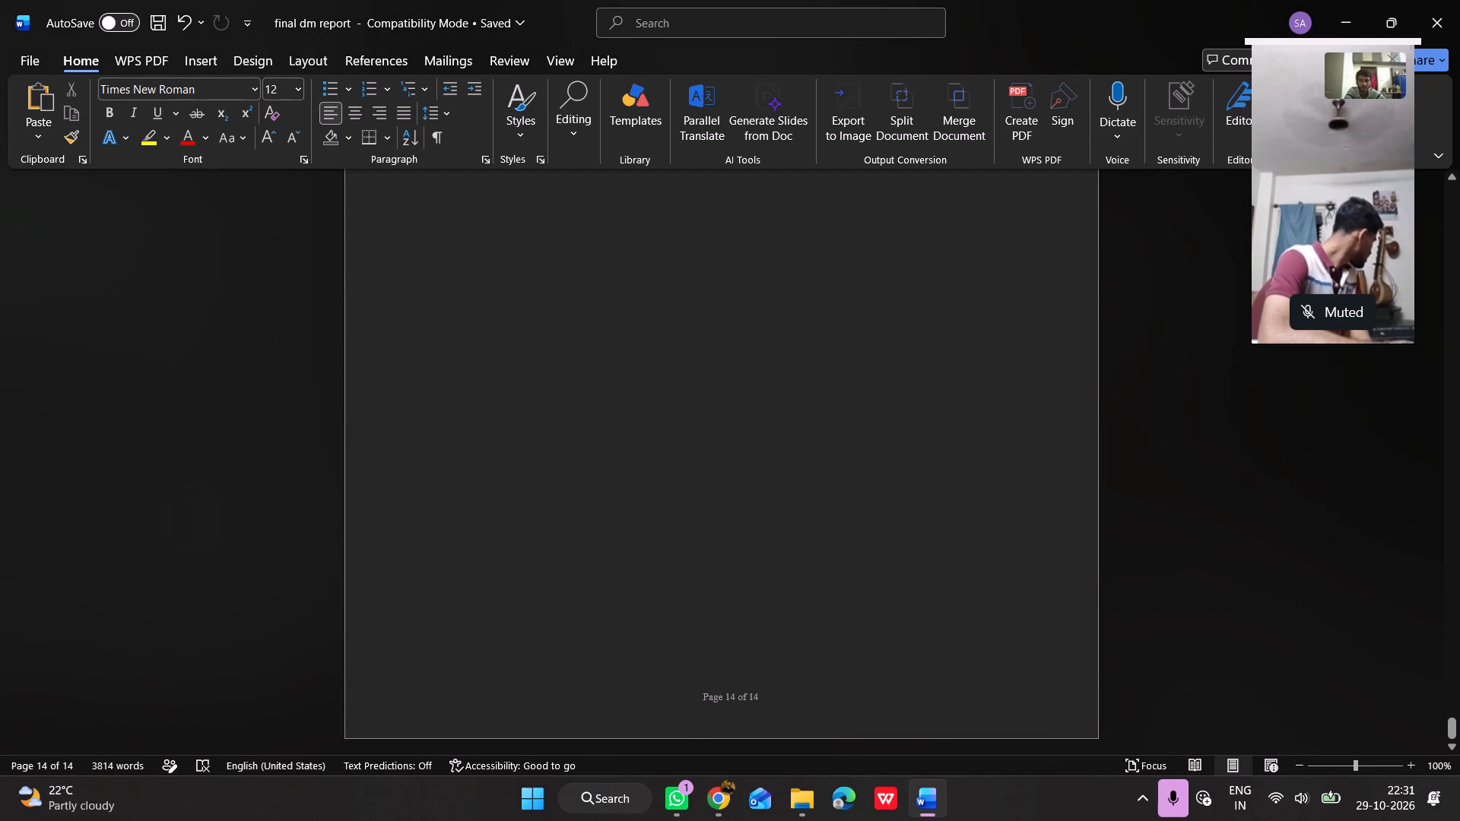
Bring up the open WhatsApp windows to switch from the report to WhatsApp.
left_click(684, 800)
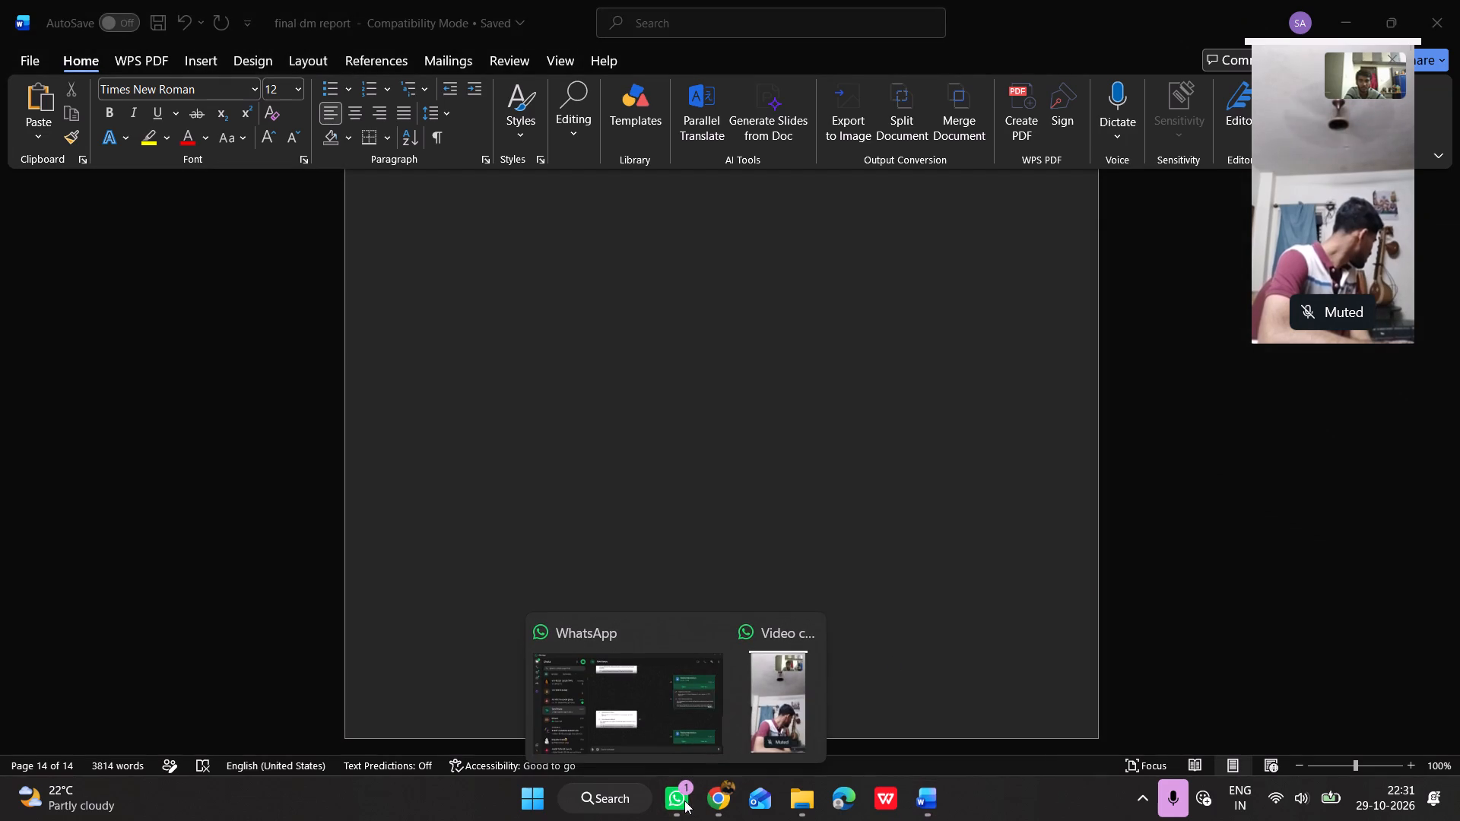
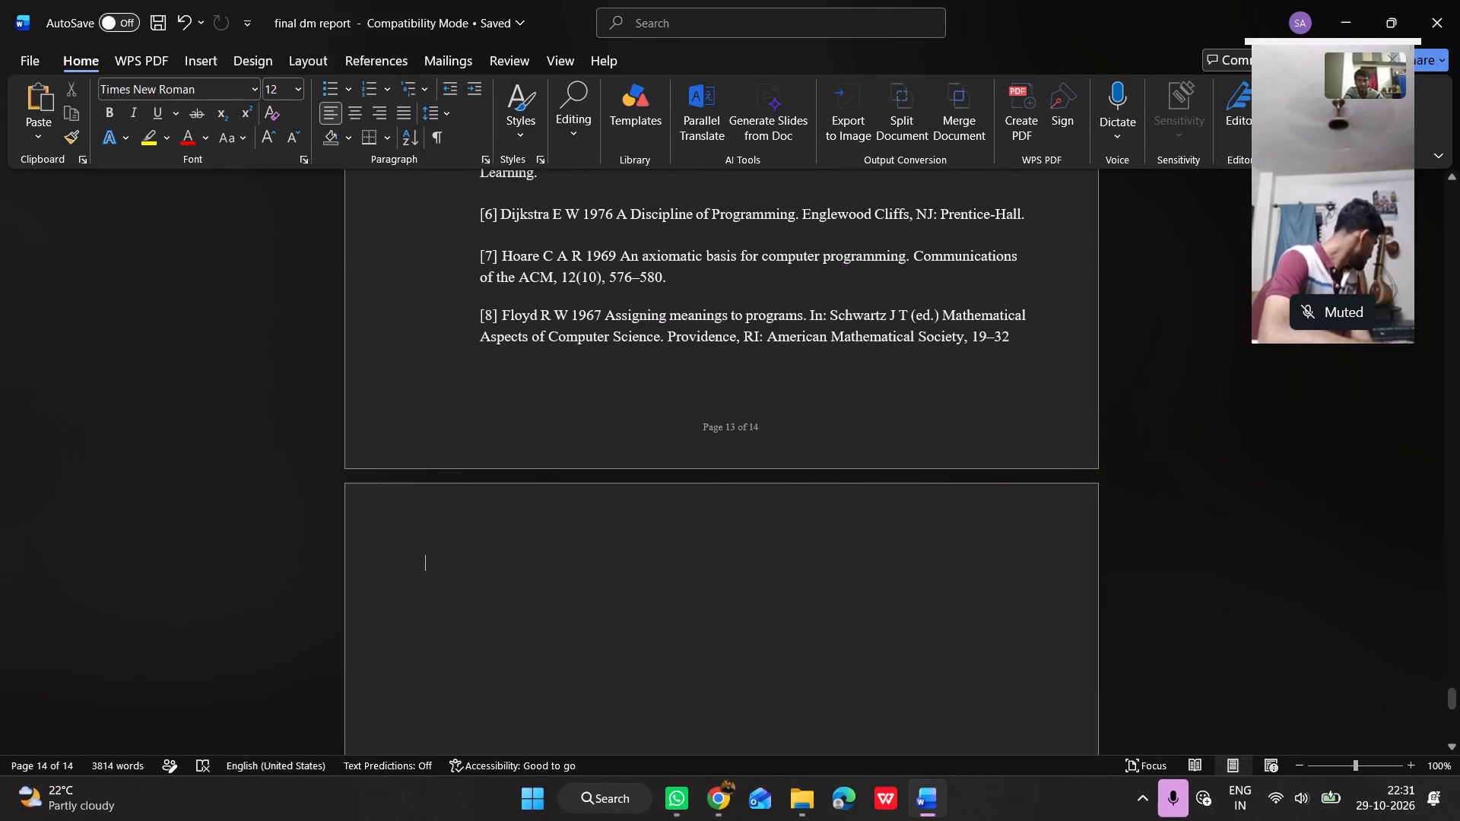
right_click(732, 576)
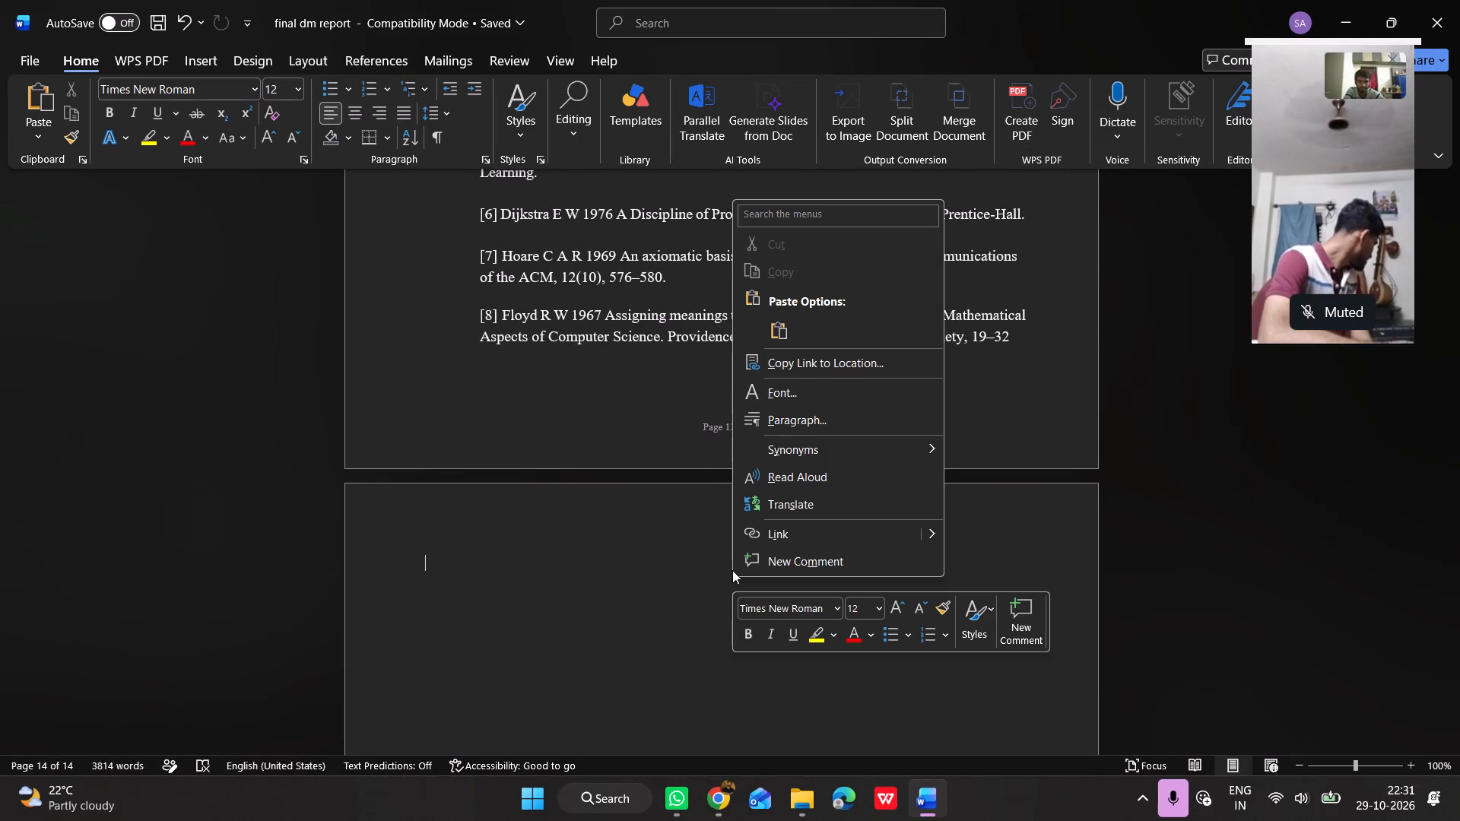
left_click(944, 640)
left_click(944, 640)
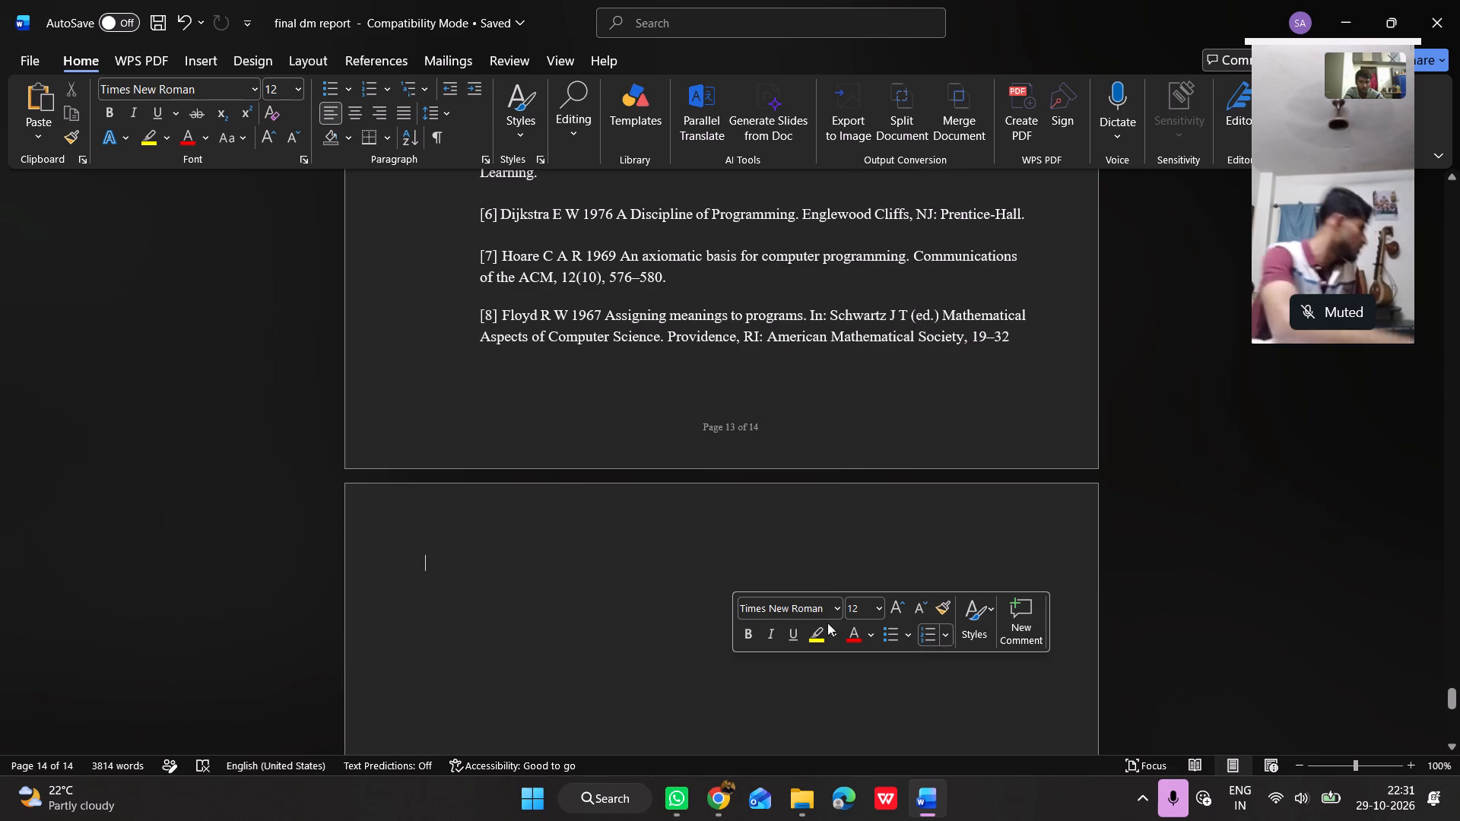
Switch to Chrome and read the search result's methods for deleting a specific page or a blank last page in Word.
left_click(712, 528)
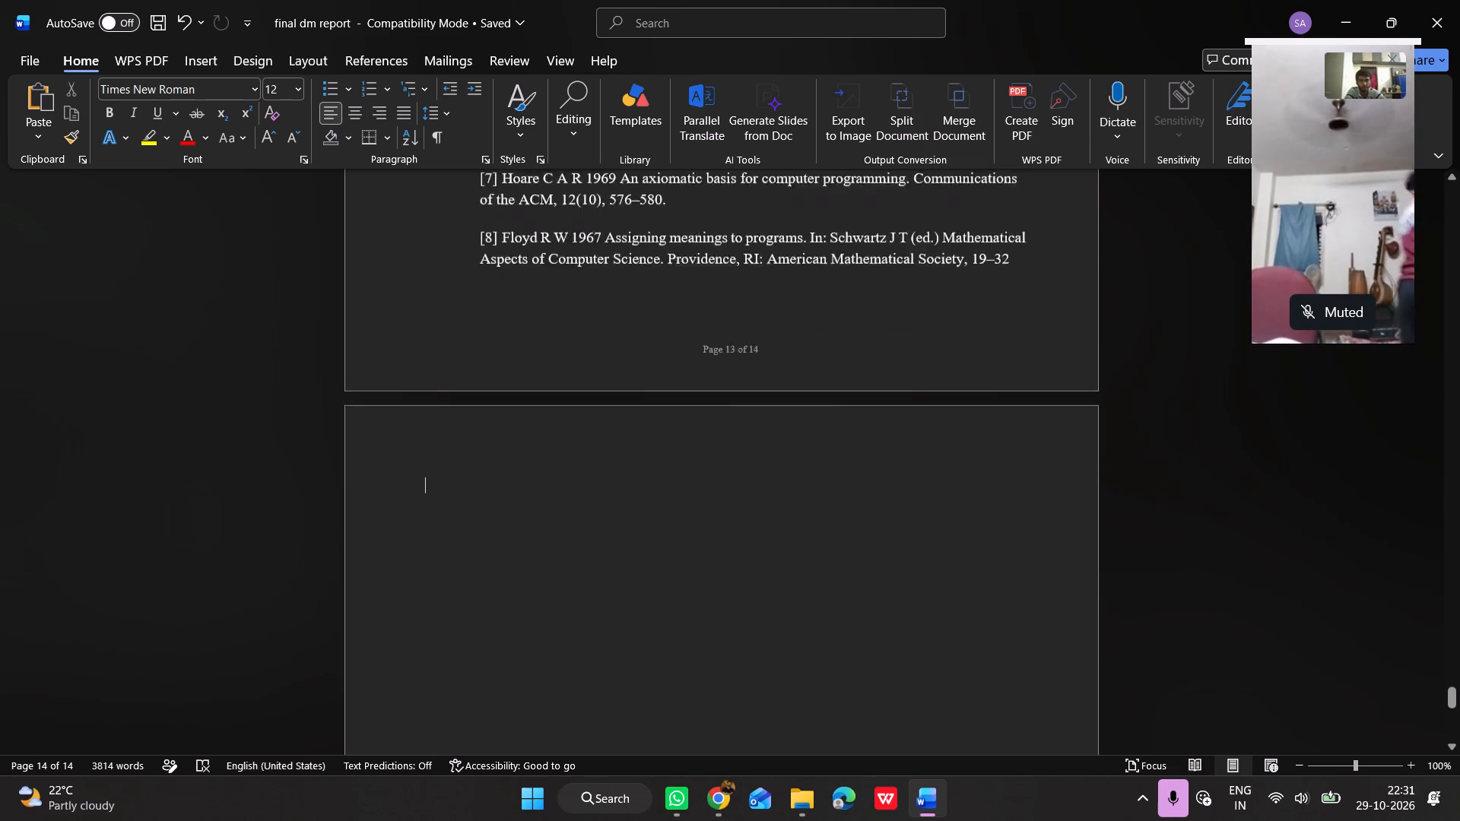
scroll(712, 528, "down", 2)
scroll(712, 528, "up", 1)
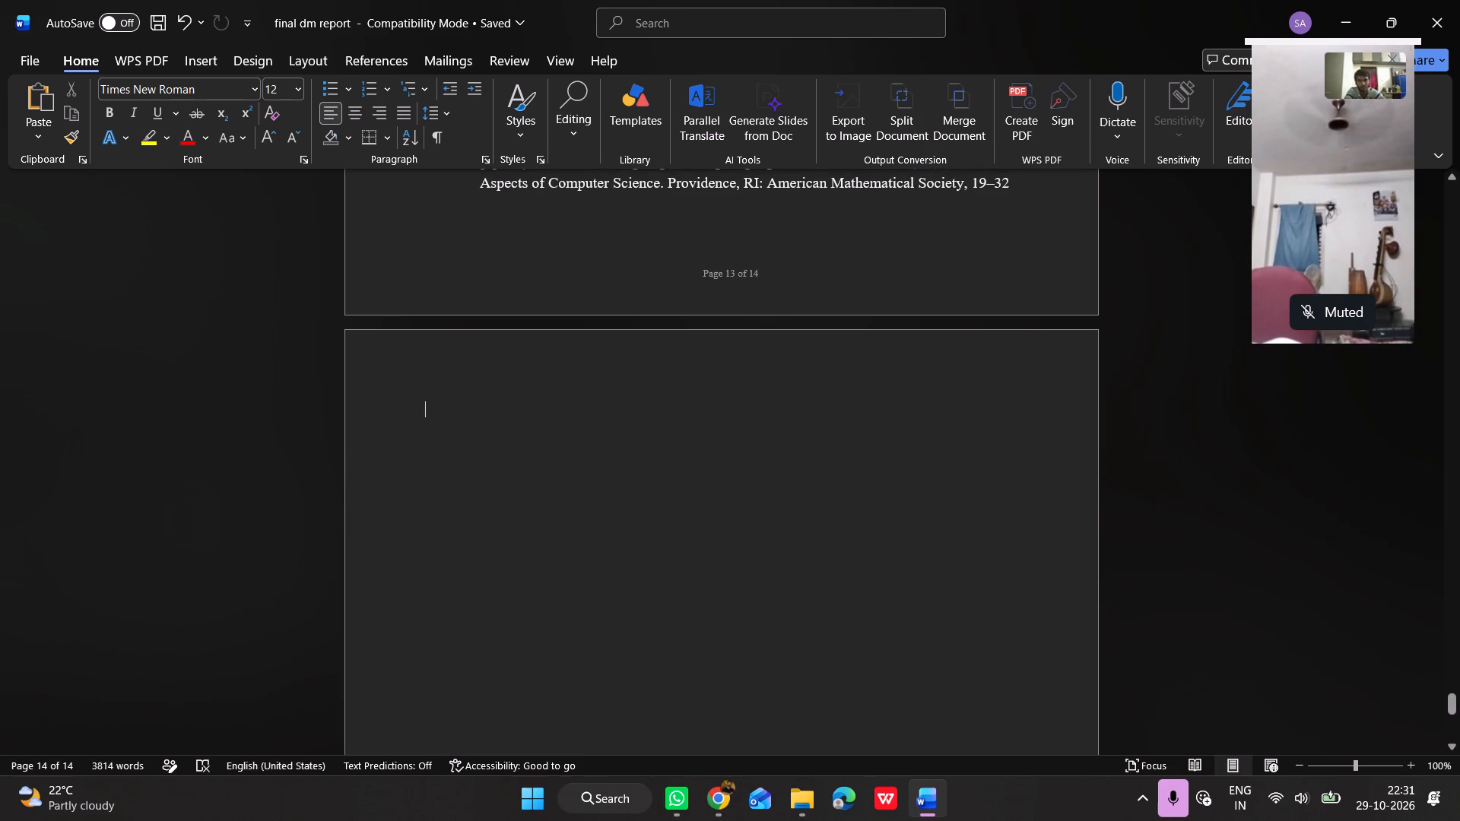
left_click(713, 809)
scroll(548, 501, "down", 1)
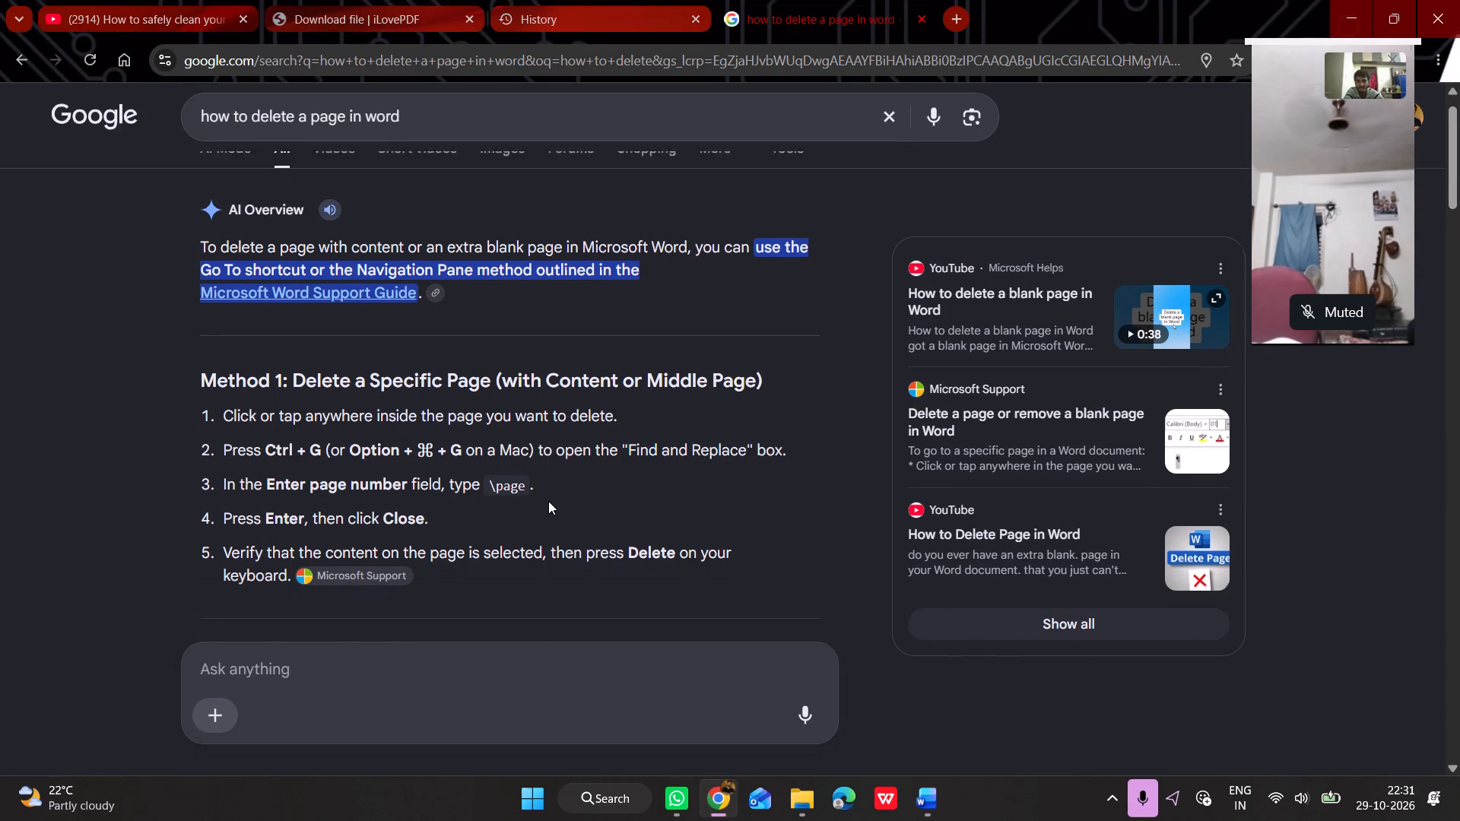
scroll(548, 501, "down", 3)
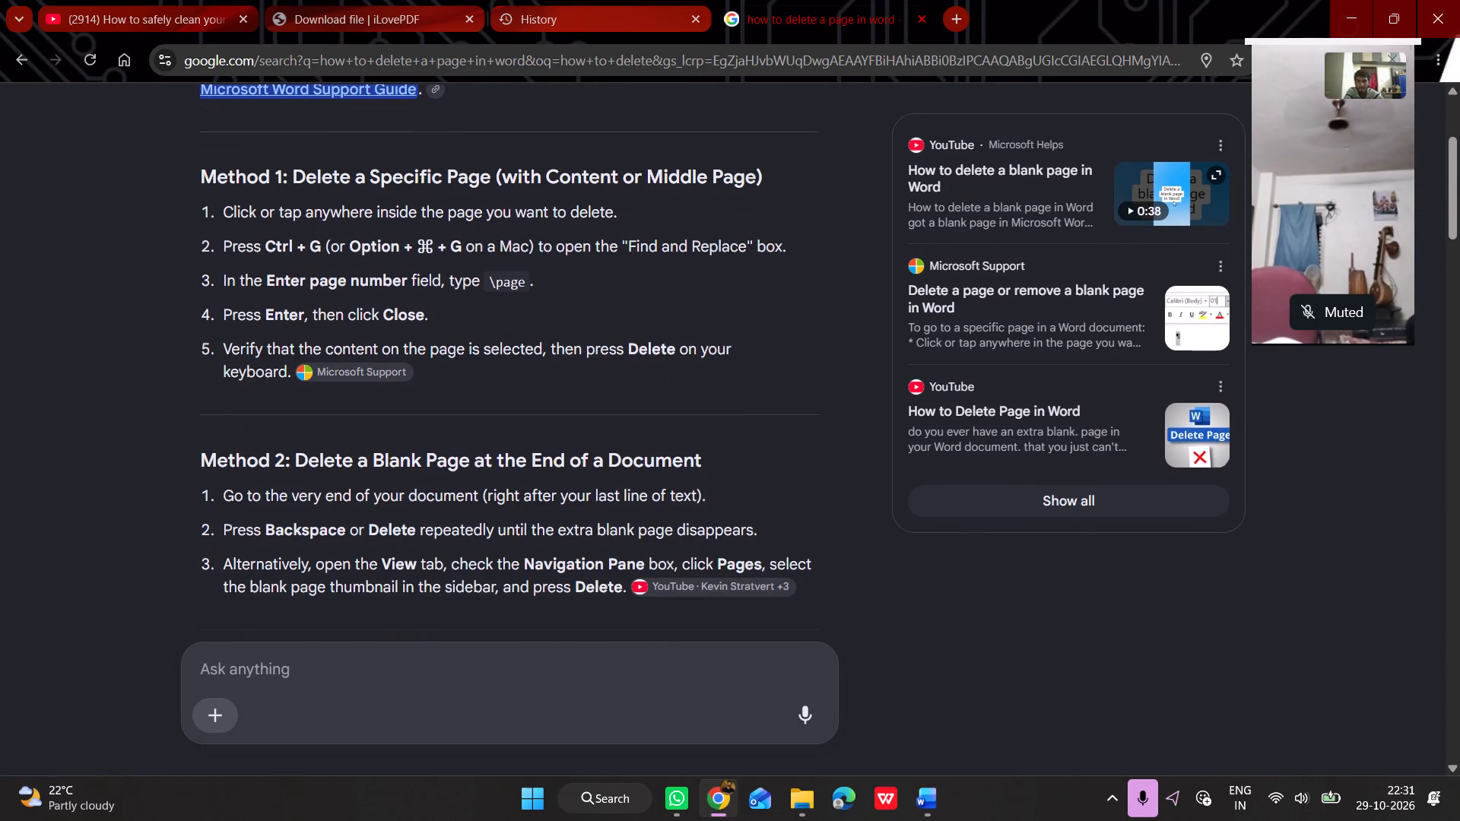
scroll(548, 501, "down", 1)
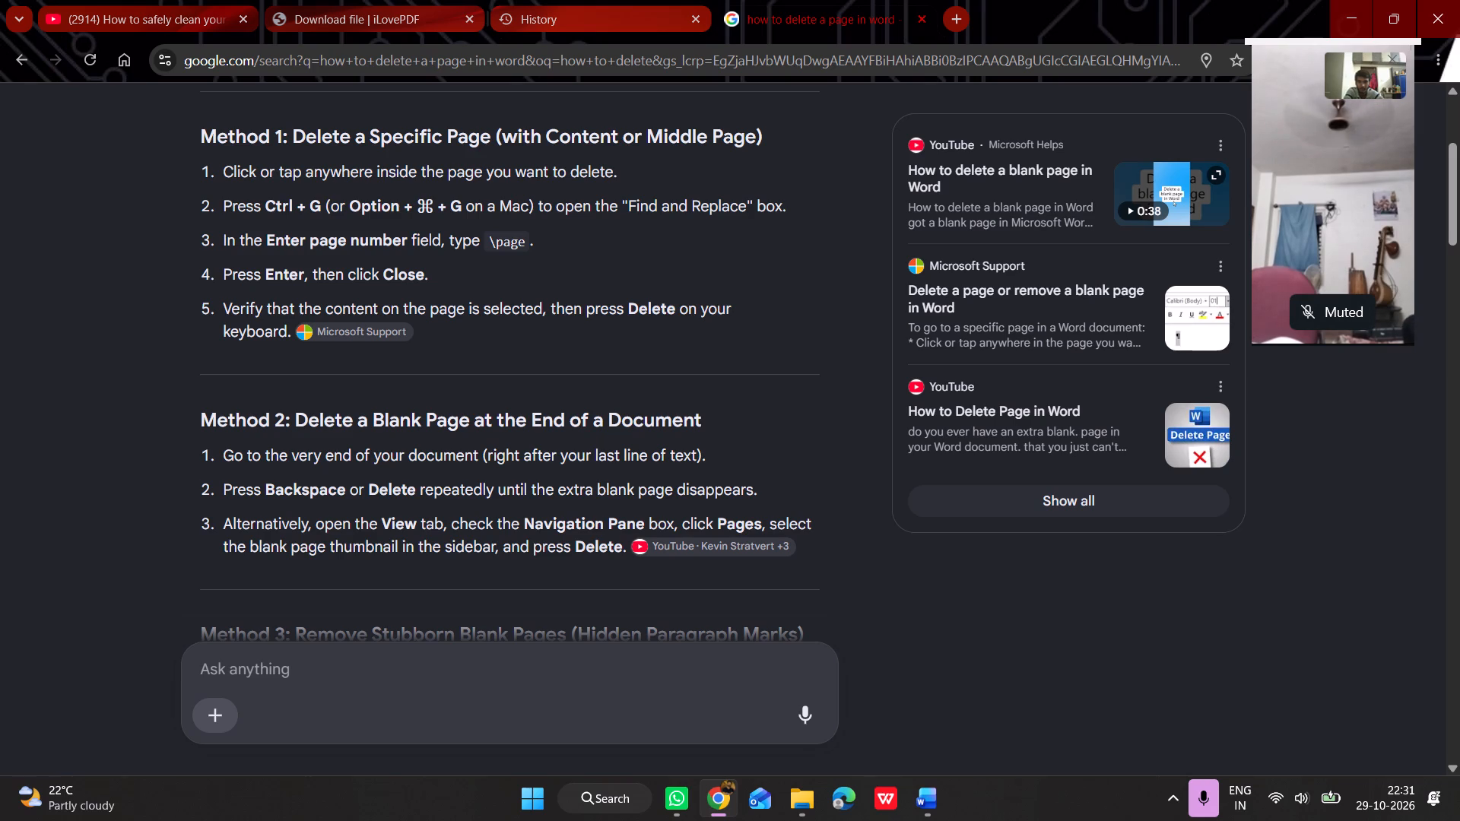
Switch back to Word and show the Navigation Pane beside the report.
left_click(922, 804)
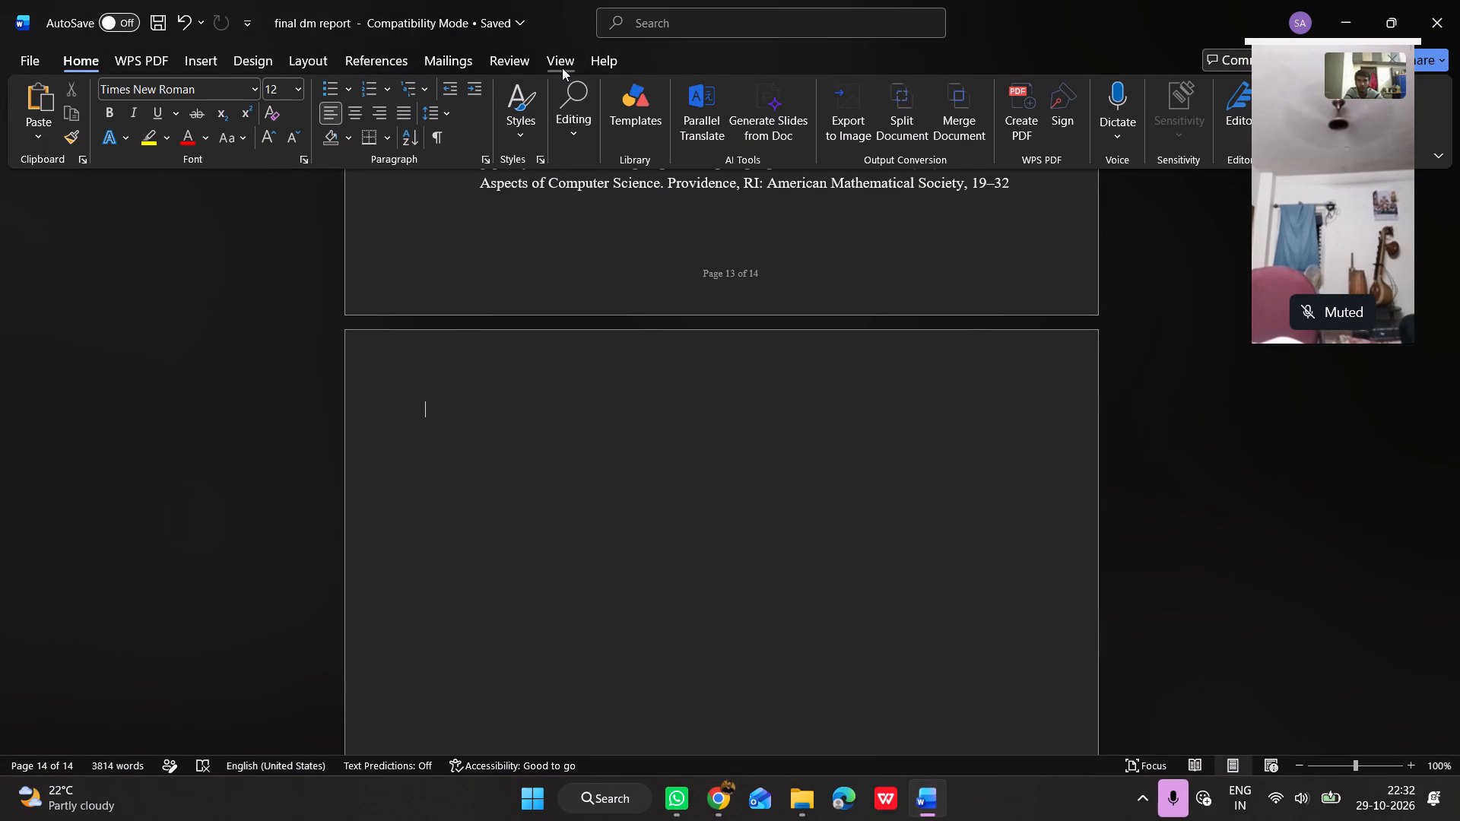
left_click(563, 68)
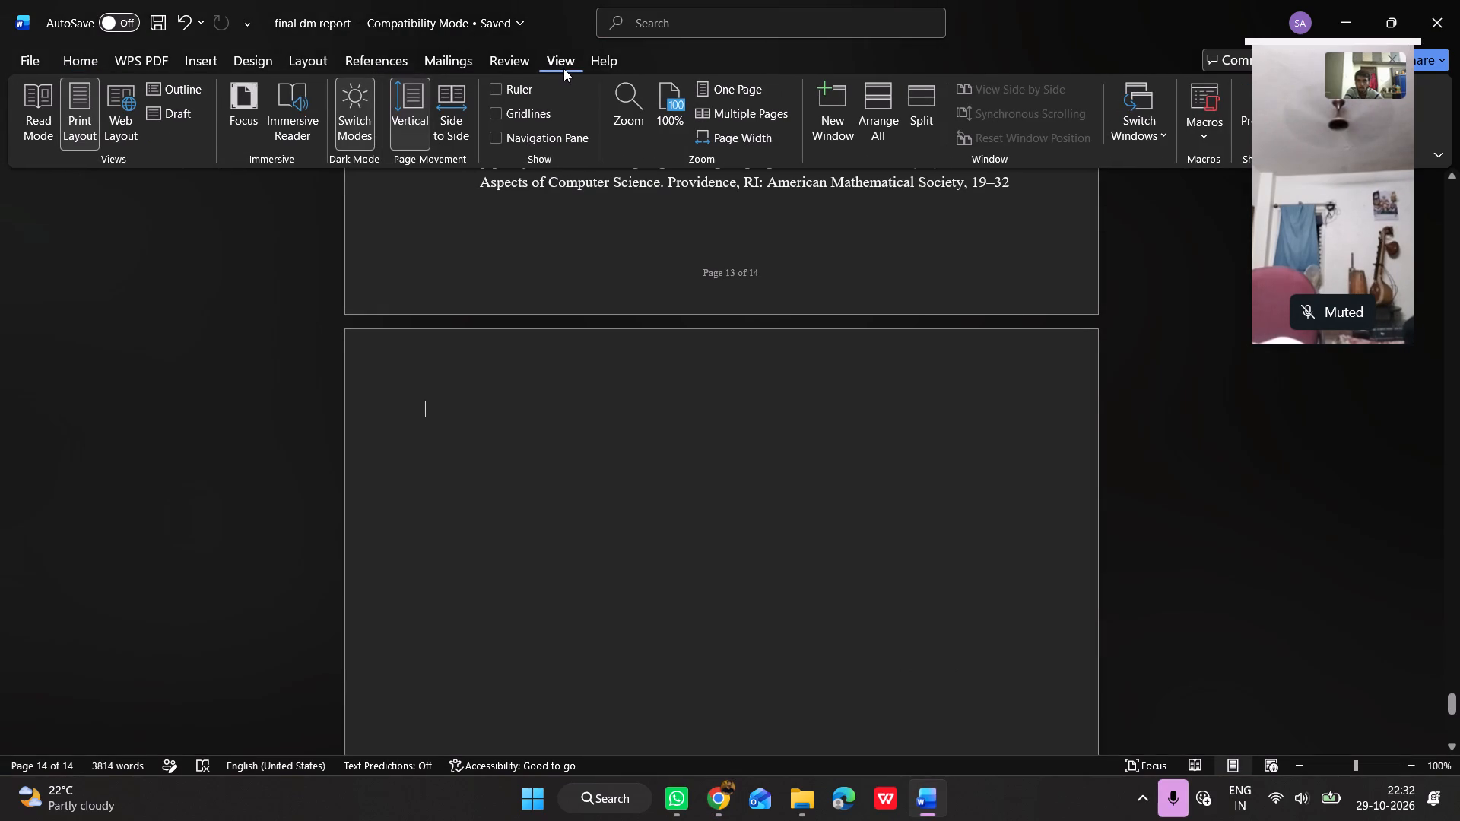
left_click(503, 141)
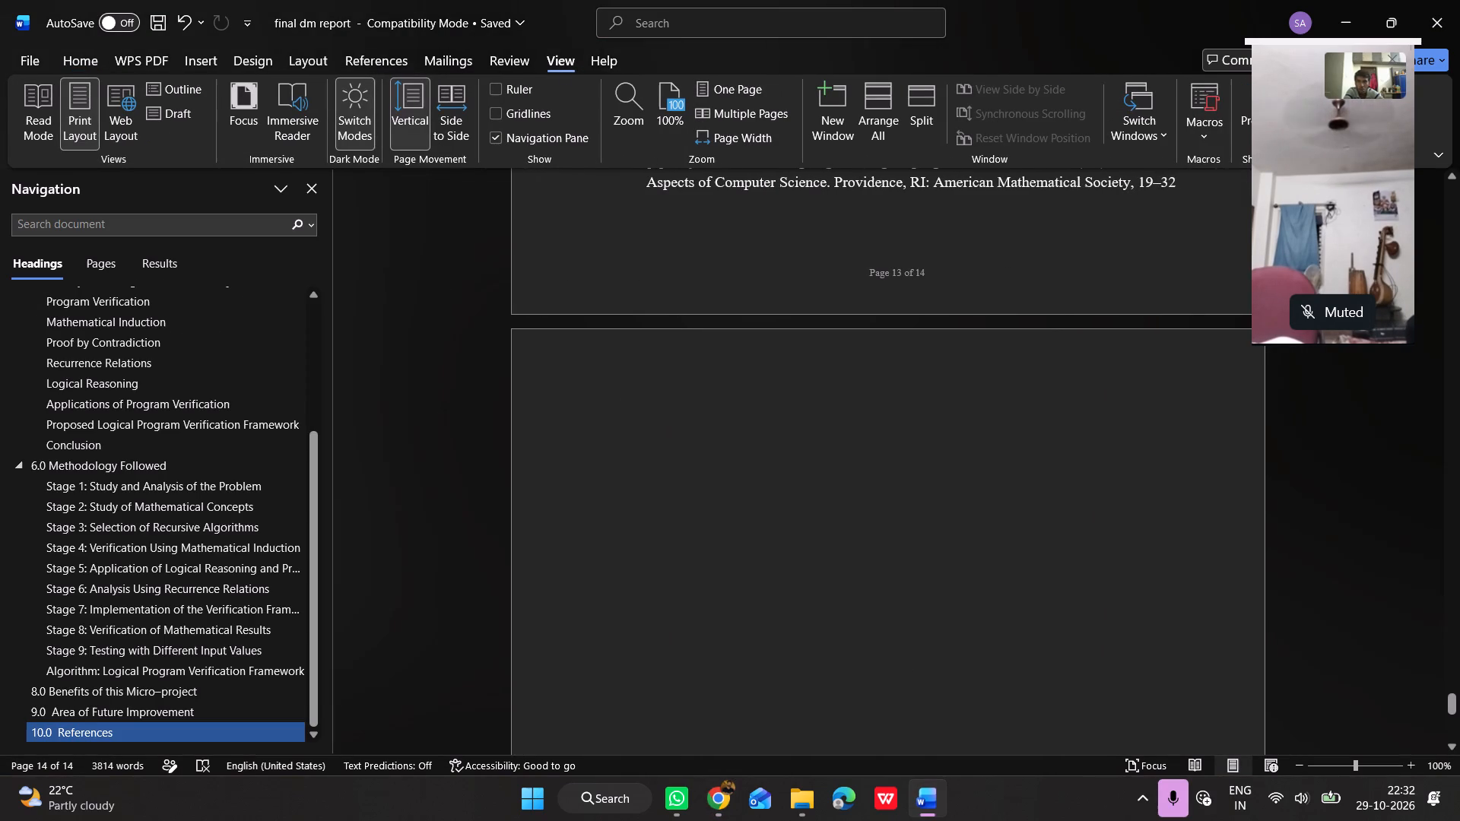
scroll(602, 430, "down", 1)
scroll(254, 617, "down", 1)
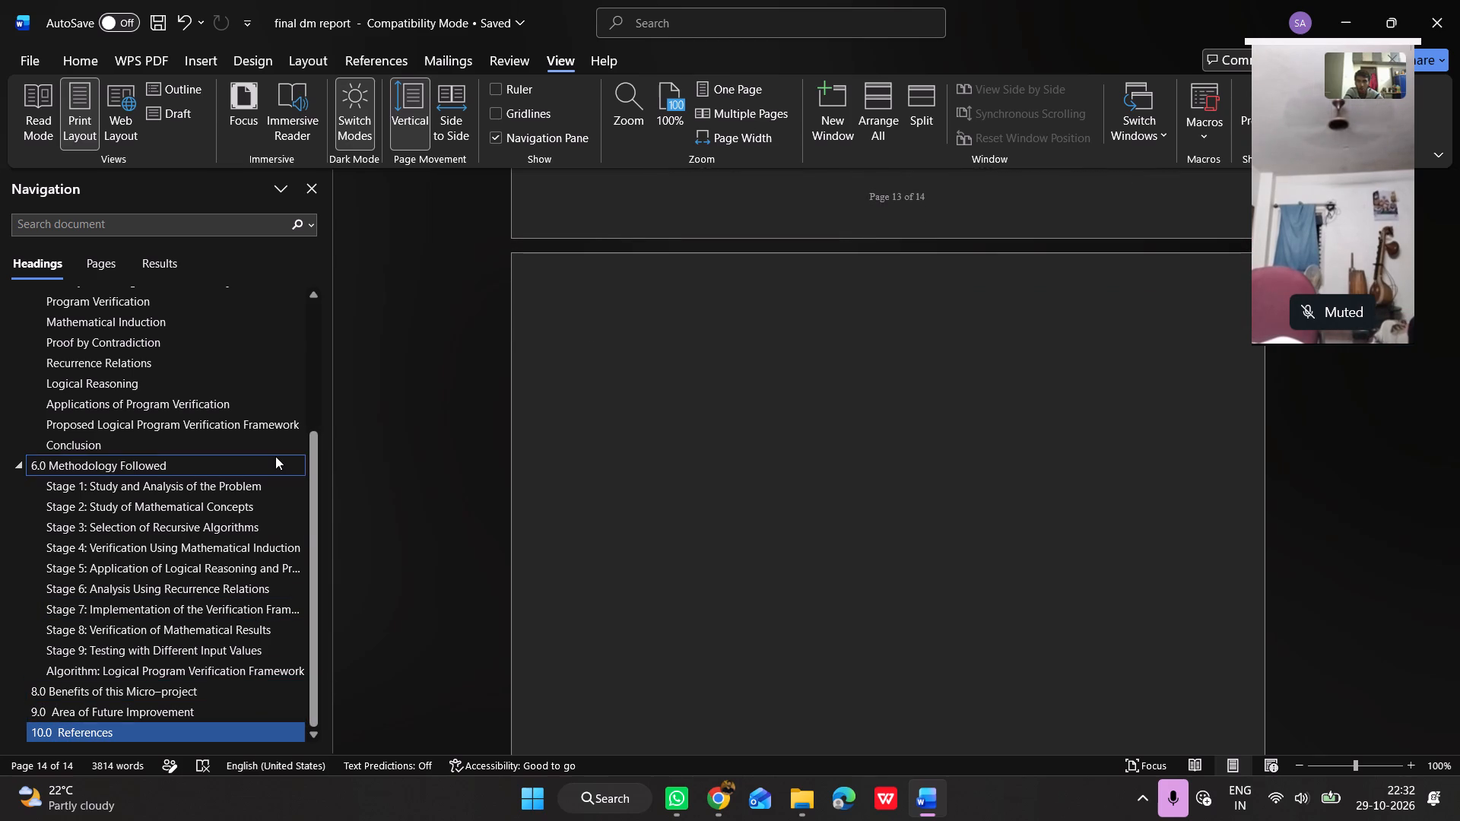
Join the "10.0 References" heading to the end of the section 9.0 paragraph and split it back onto its own line.
left_click(173, 715)
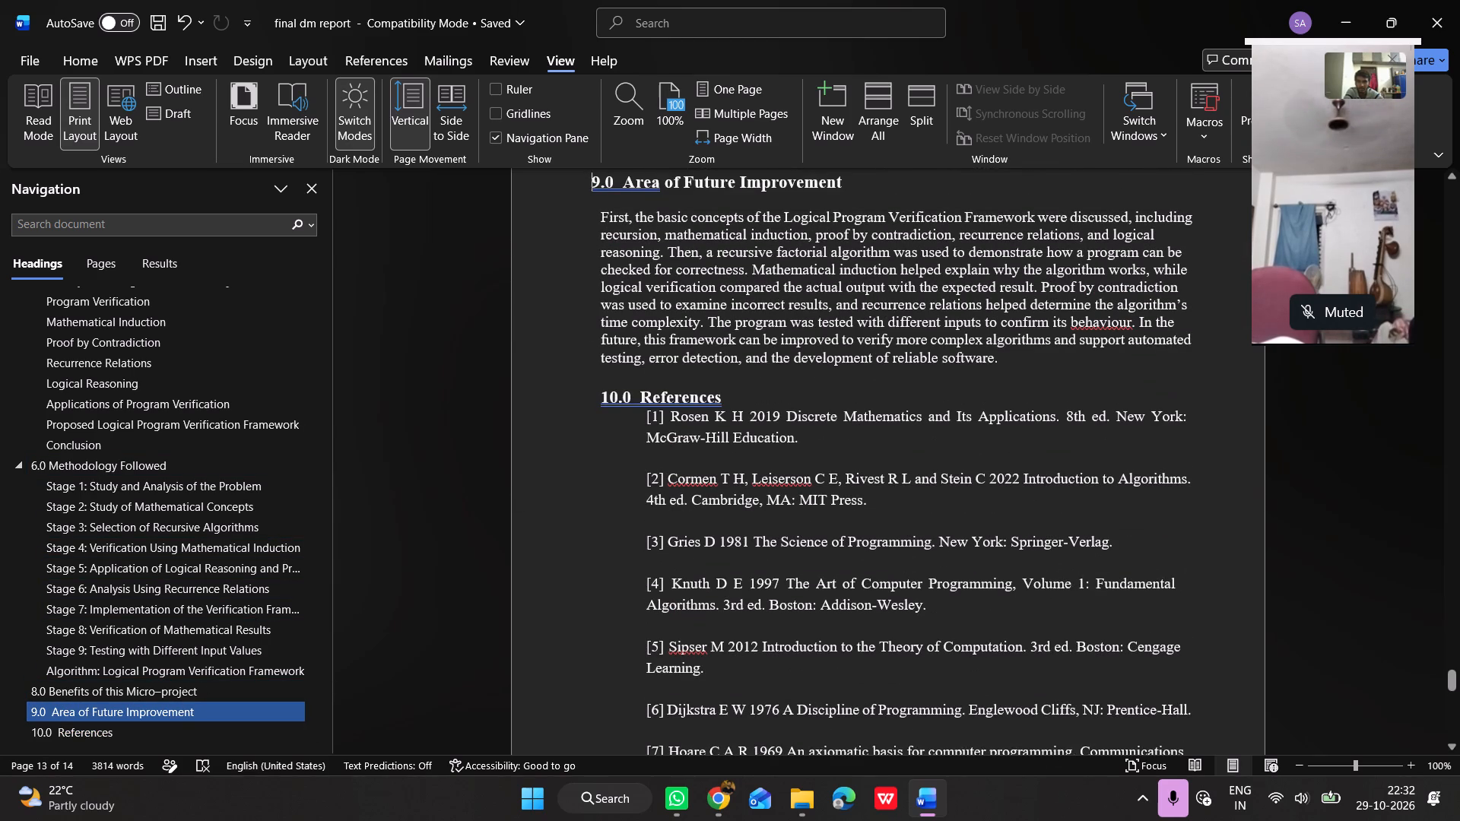
left_click(601, 395)
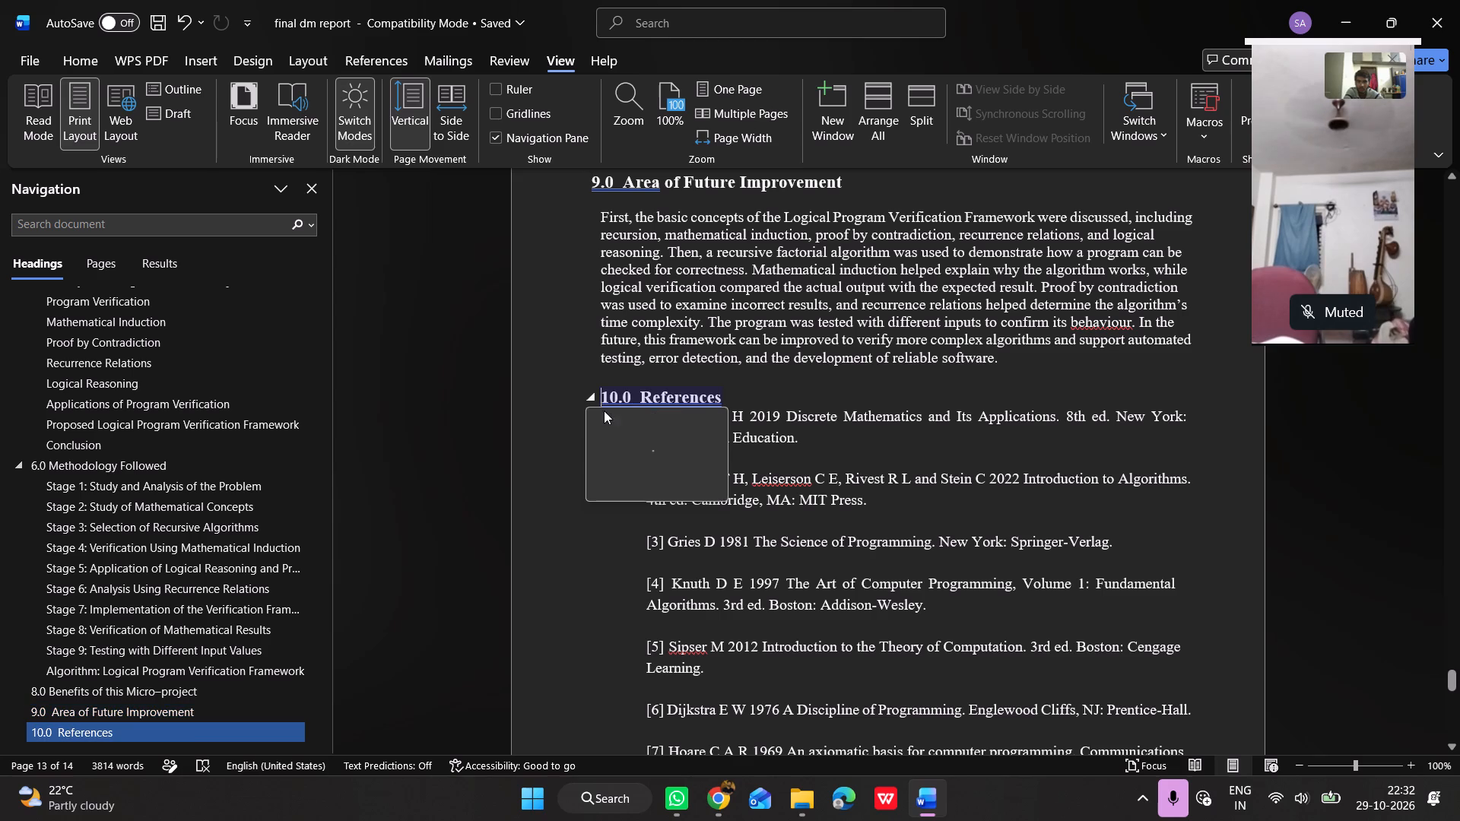
scroll(615, 455, "down", 2)
scroll(598, 647, "down", 1)
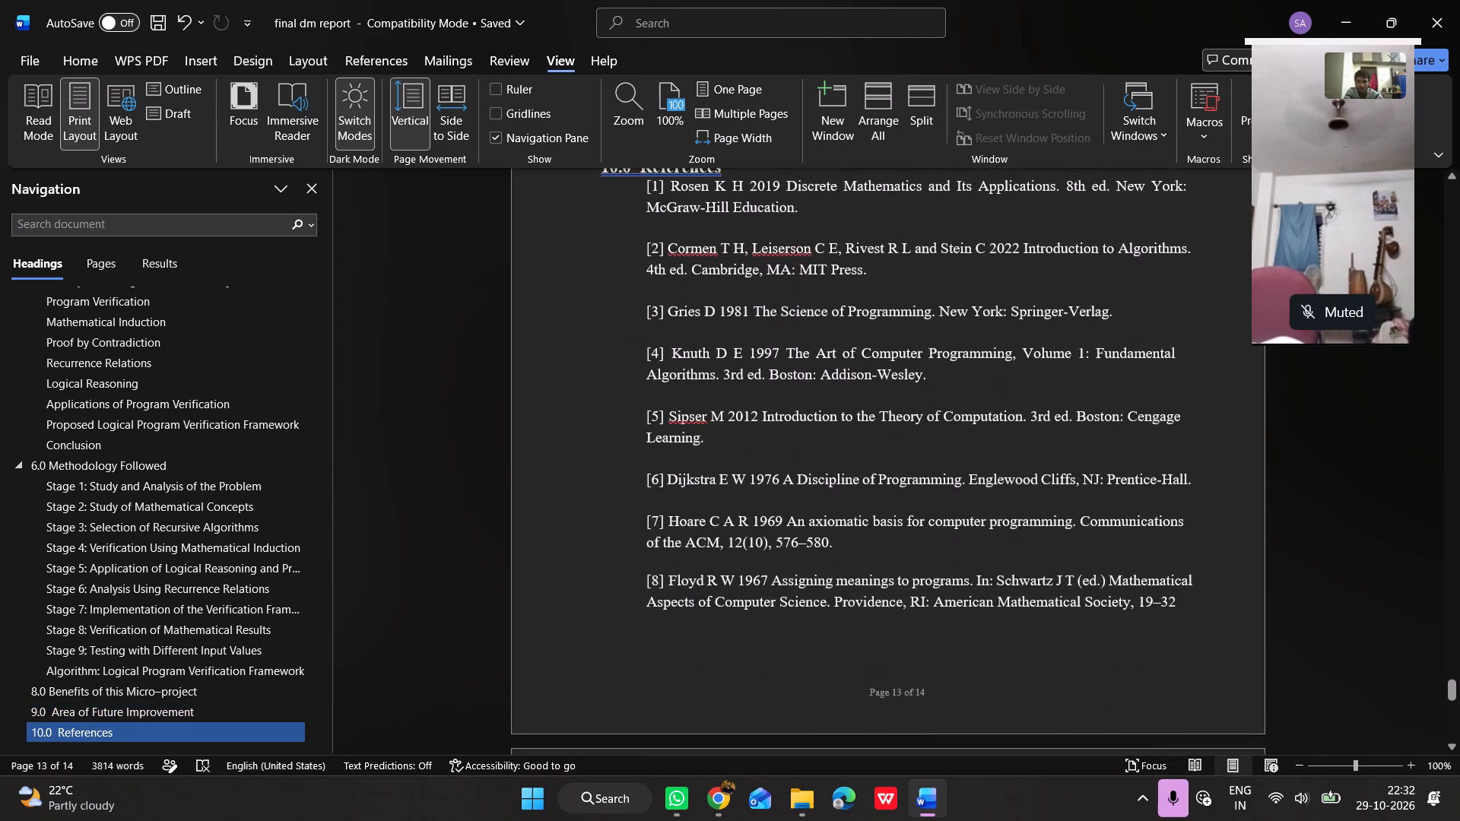
key("BackSpace")
key("BackSpace")
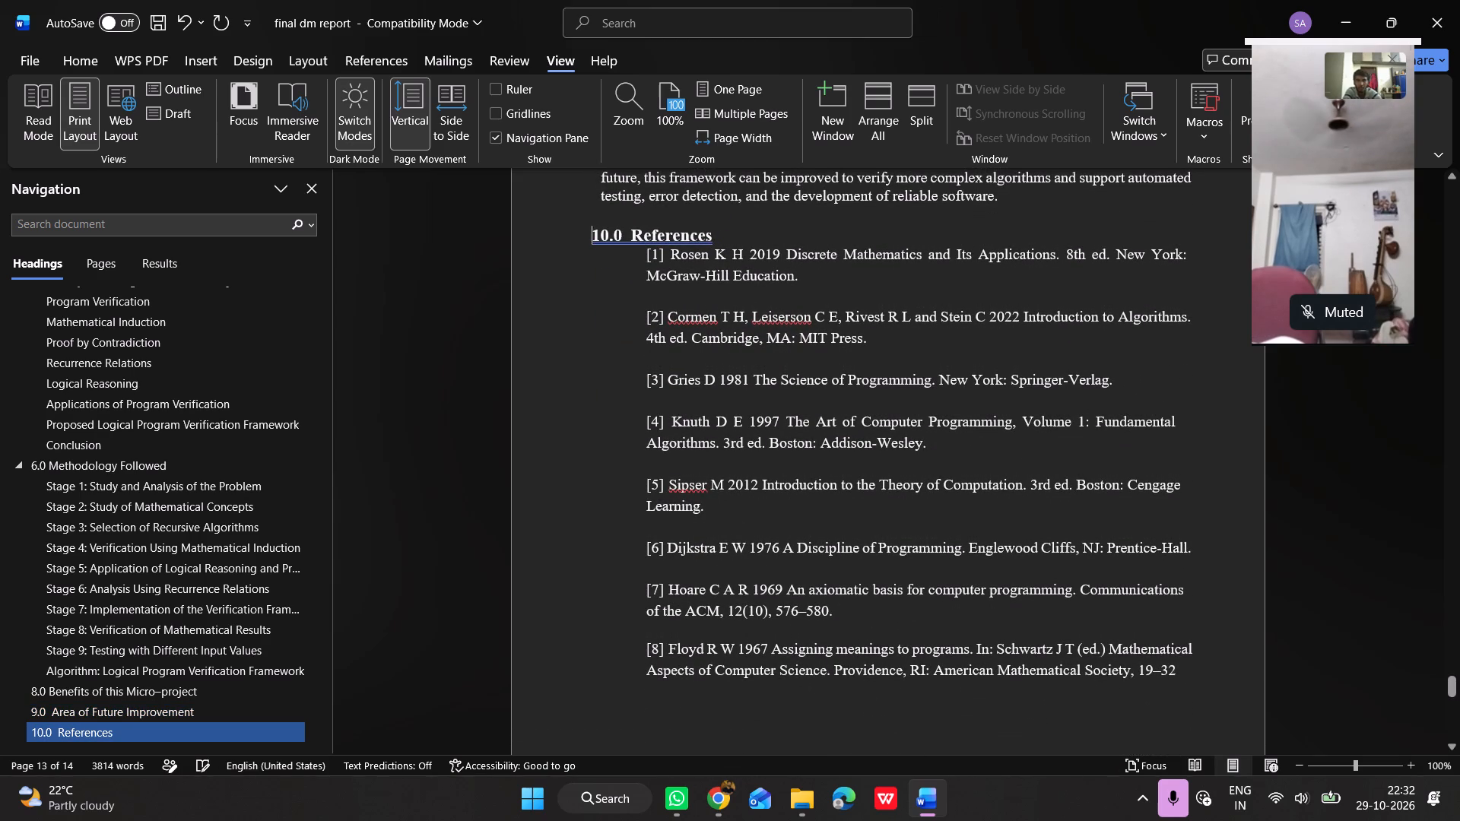
key("BackSpace")
key("BackSpace")
key("Return")
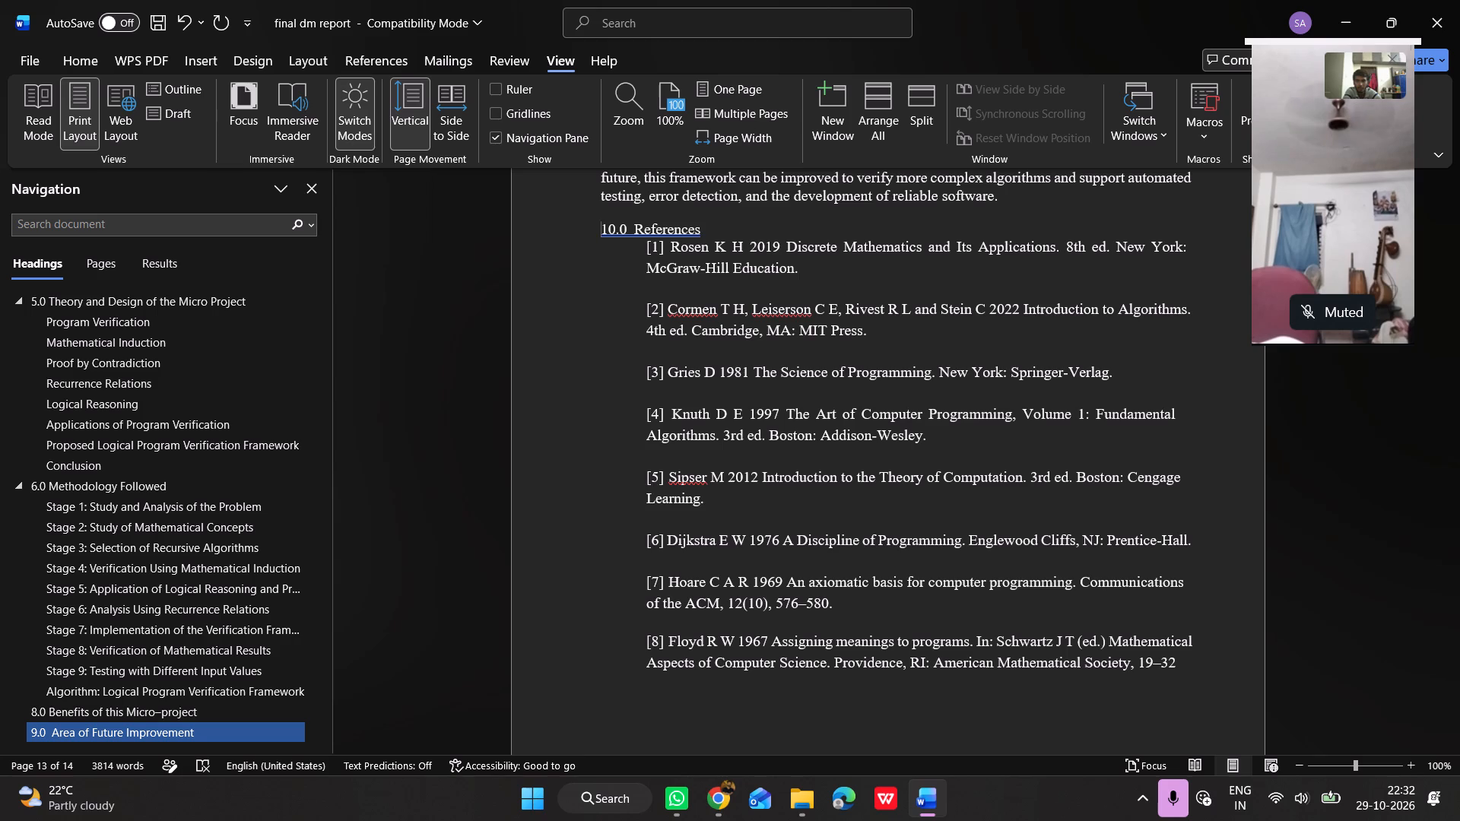
Make the "10.0 References" heading bold.
scroll(294, 664, "down", 1)
triple_click(628, 236)
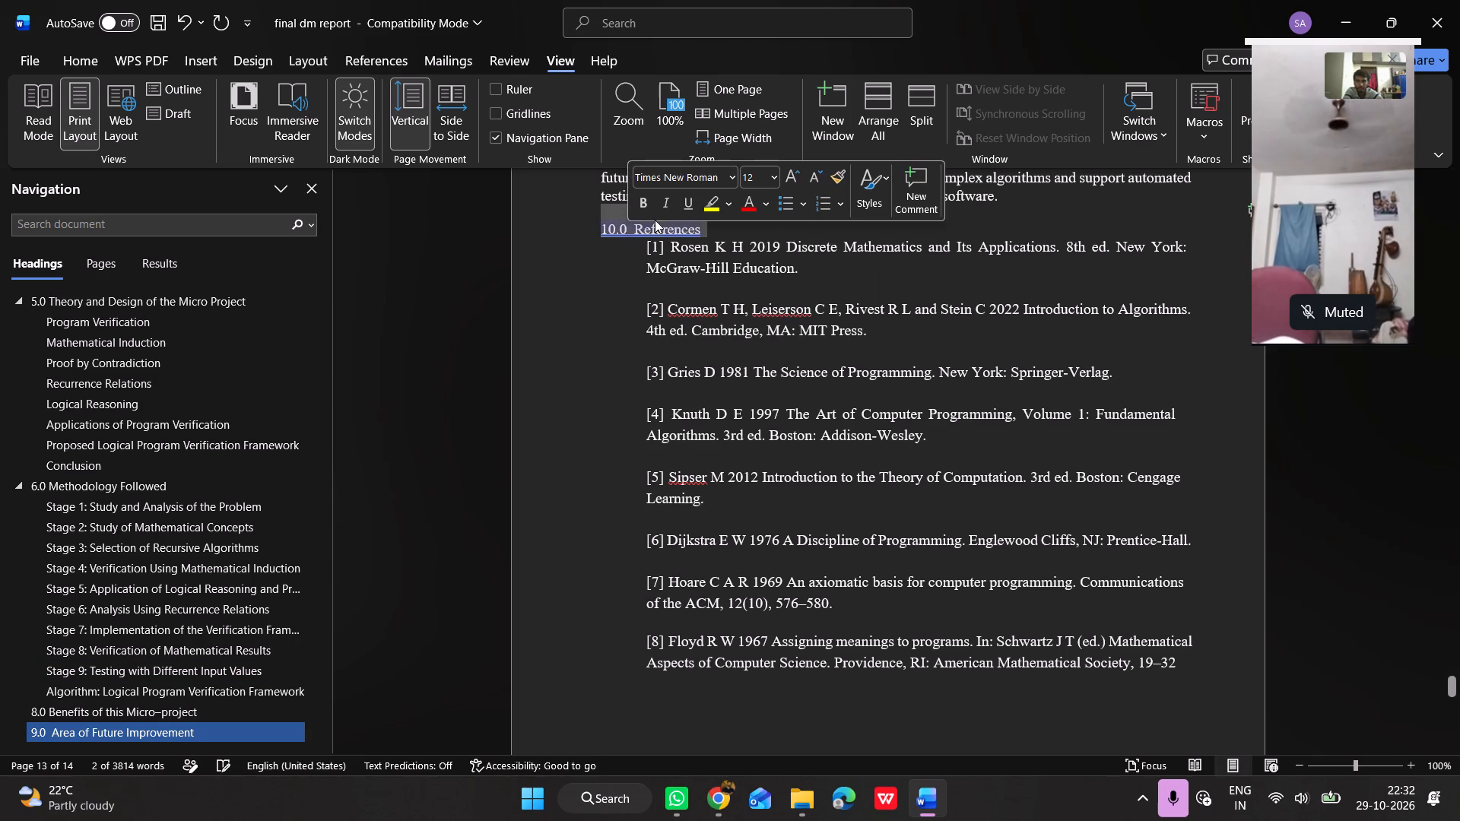
left_click(643, 202)
left_click(619, 334)
Set the "10.0 References" heading to 14 pt to match the "9.0 Area of Future Improvement" heading.
scroll(619, 334, "up", 1)
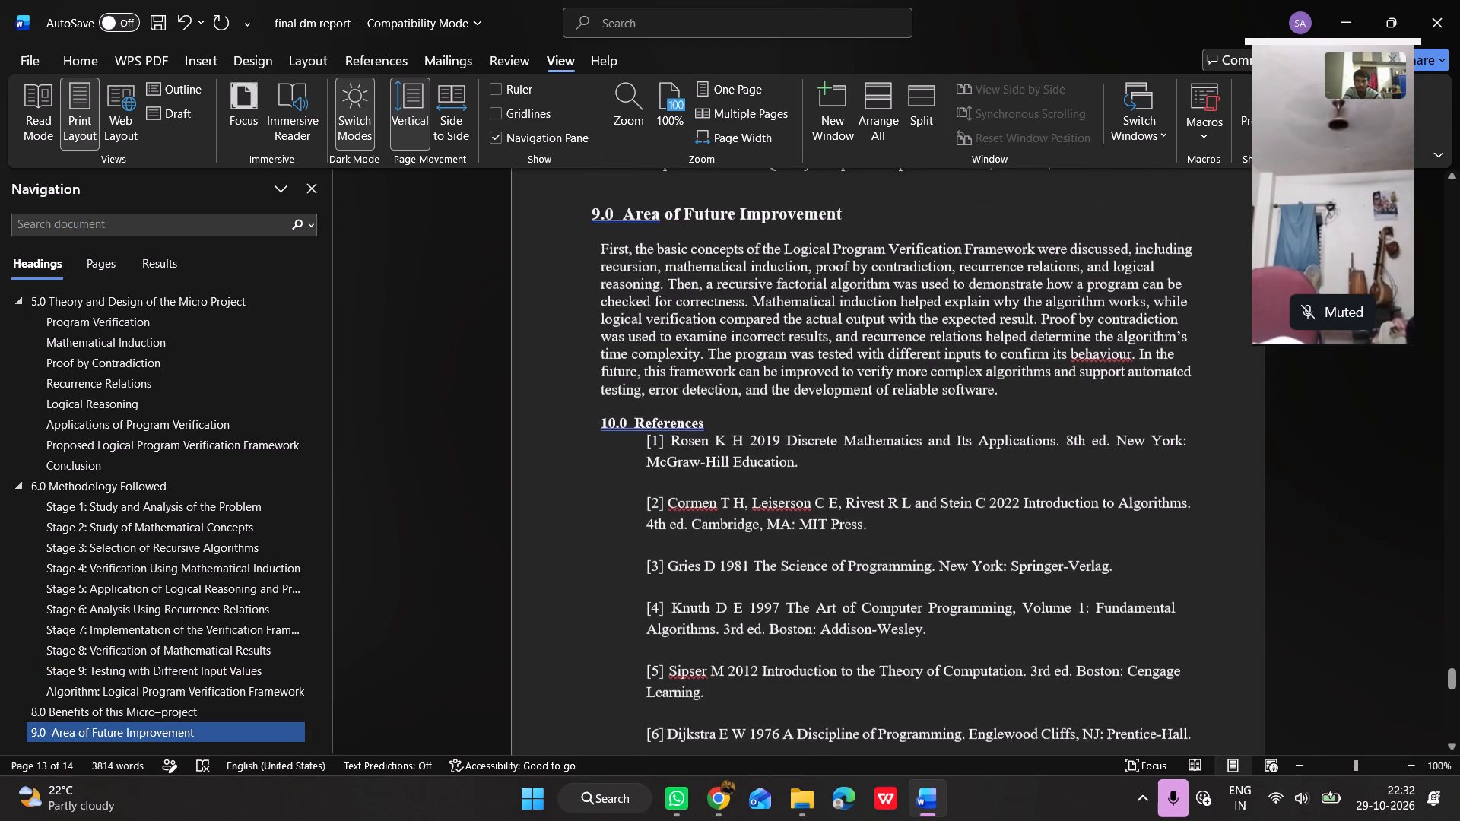
scroll(619, 334, "up", 2)
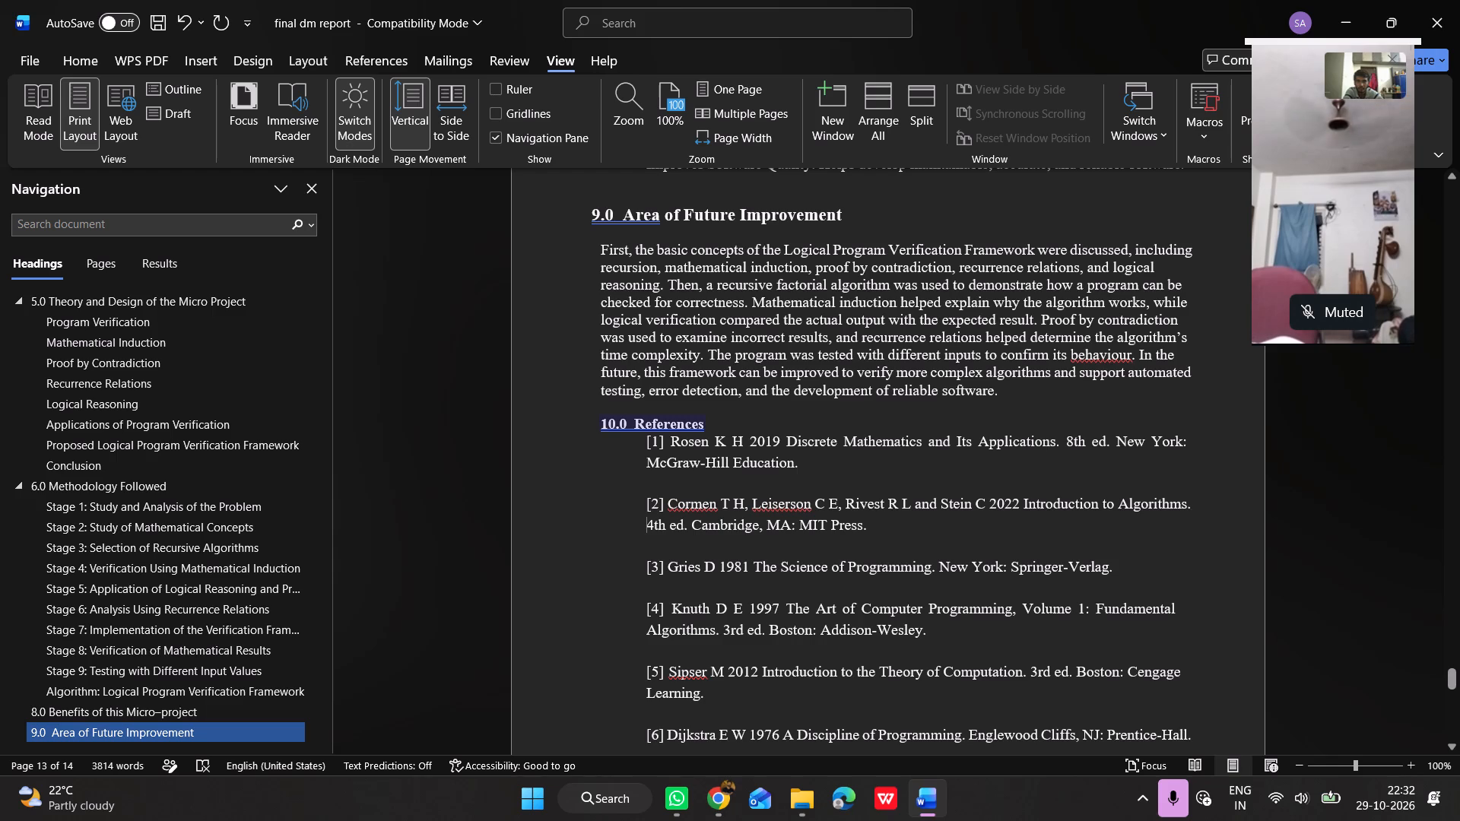
left_click(659, 221)
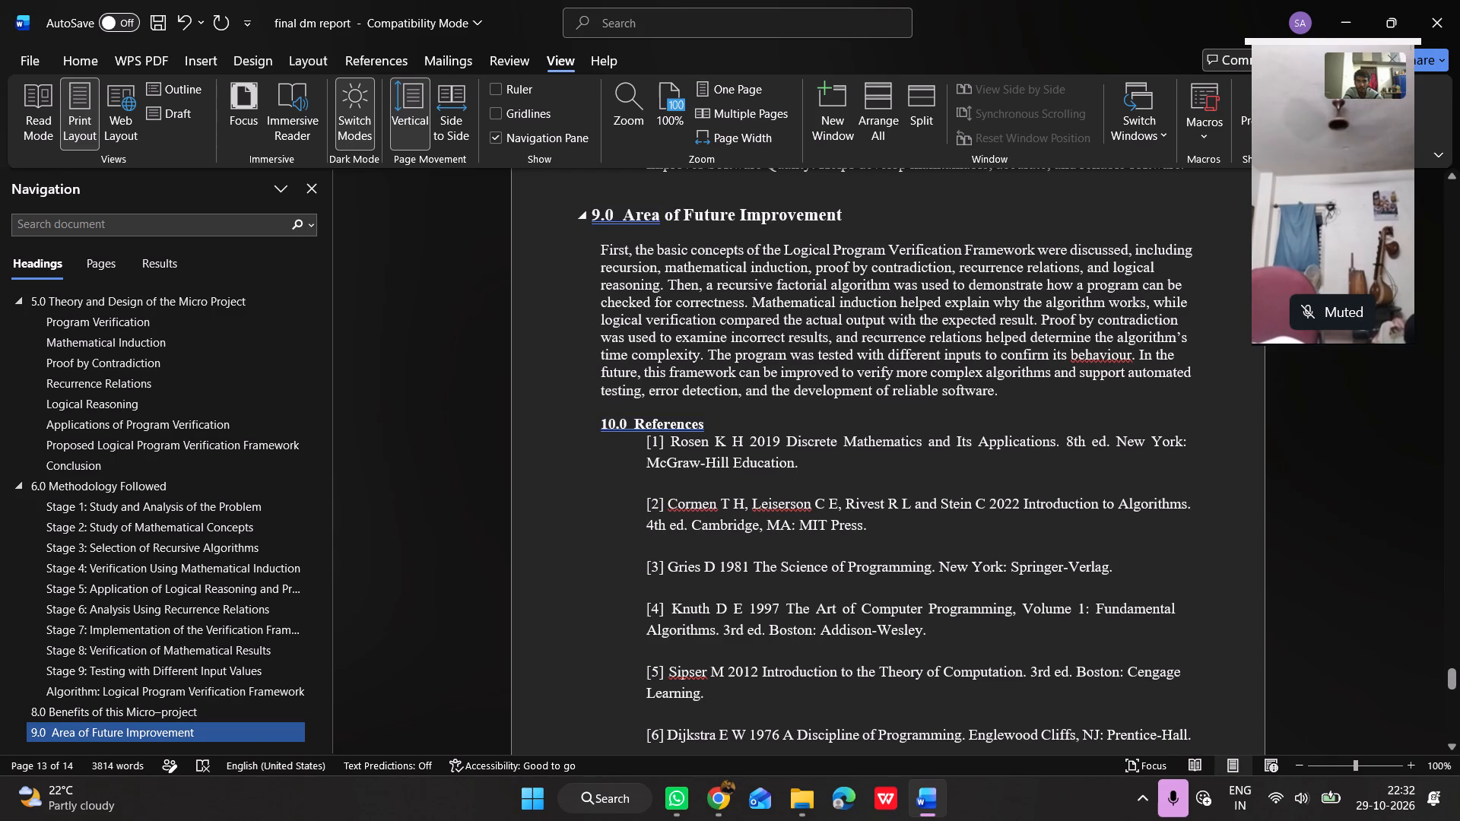
triple_click(774, 217)
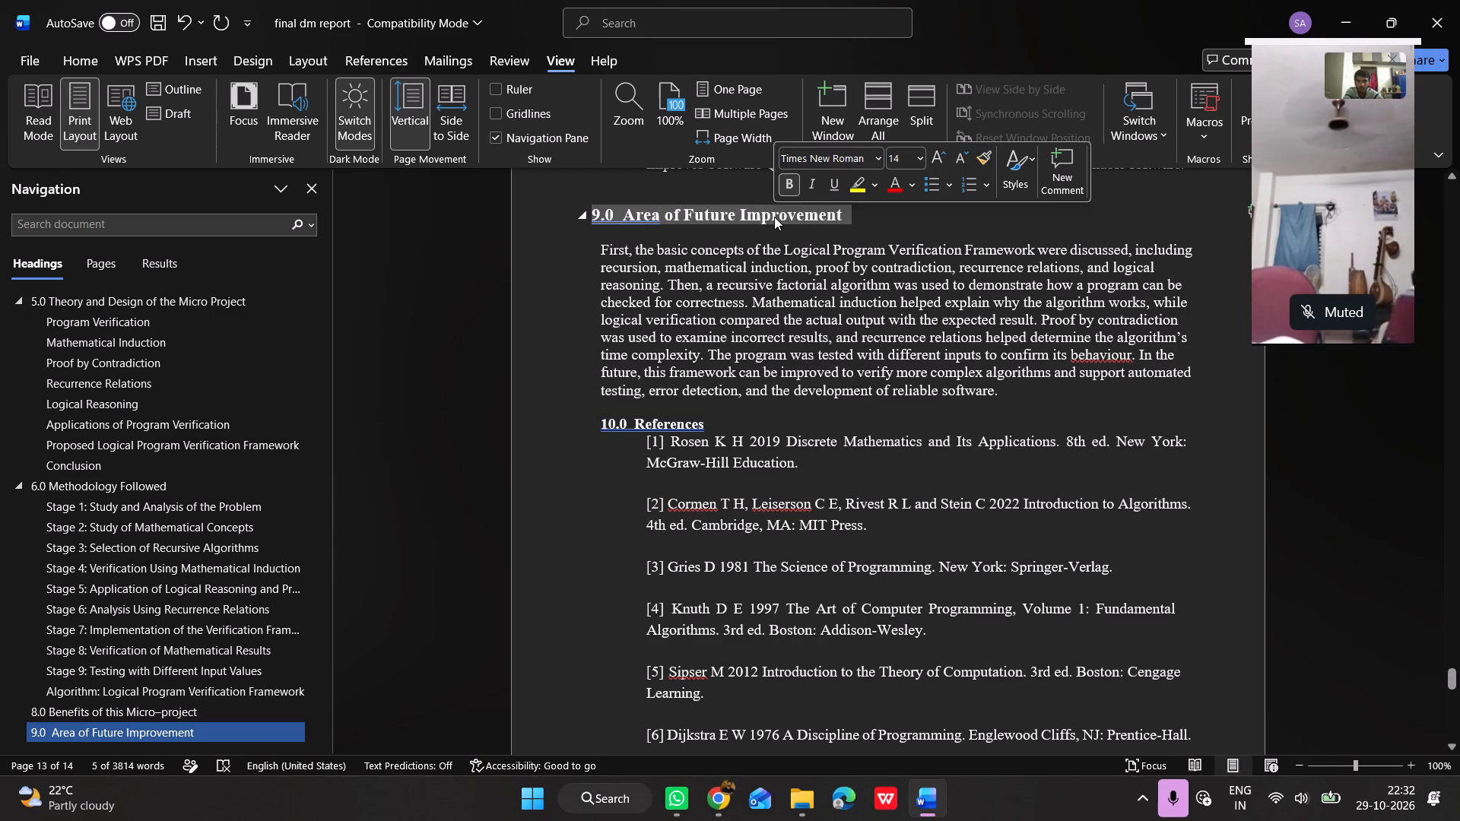
left_click(685, 426)
right_click(685, 426)
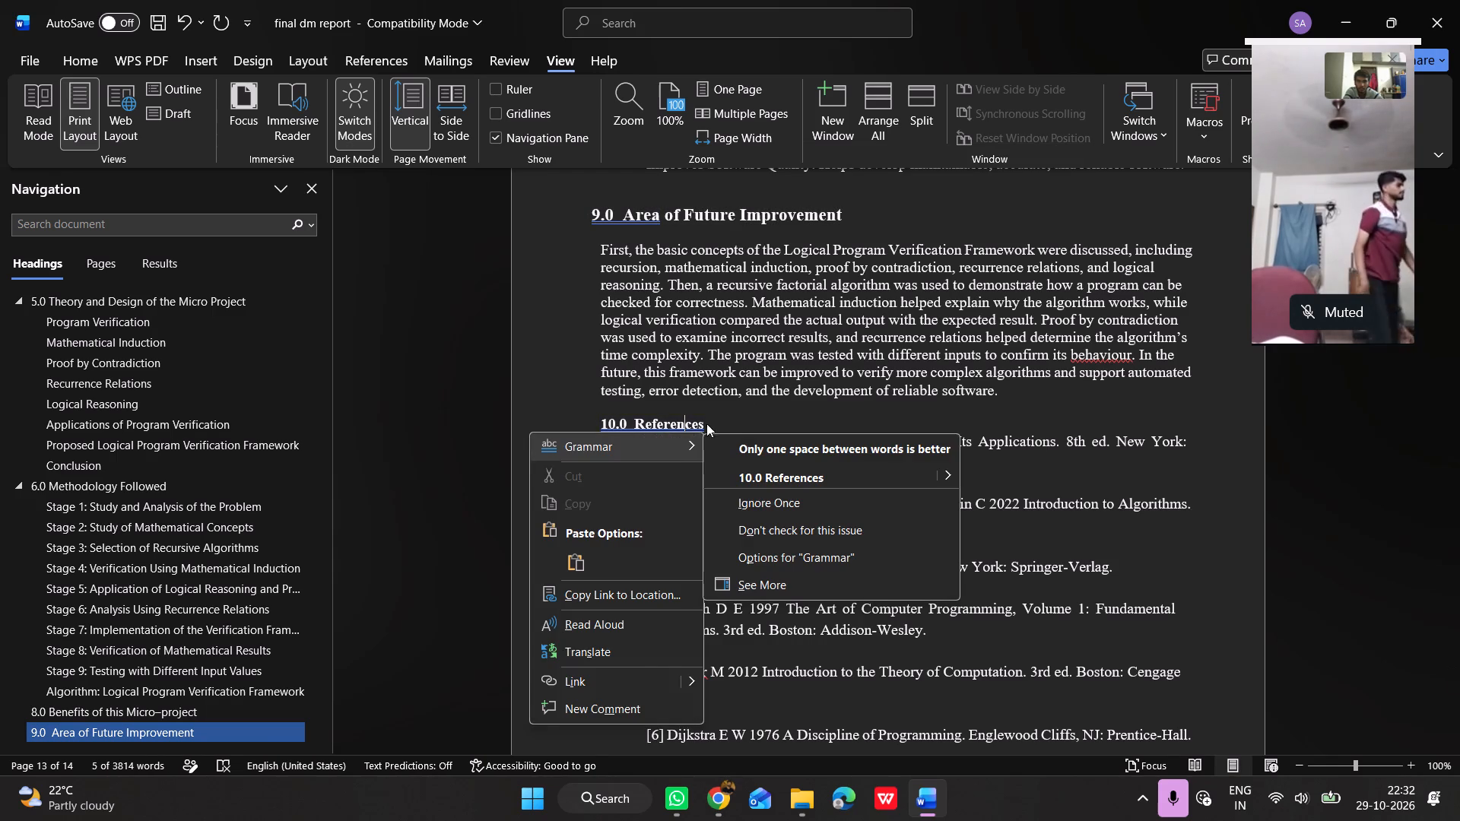
left_click(722, 420)
triple_click(687, 425)
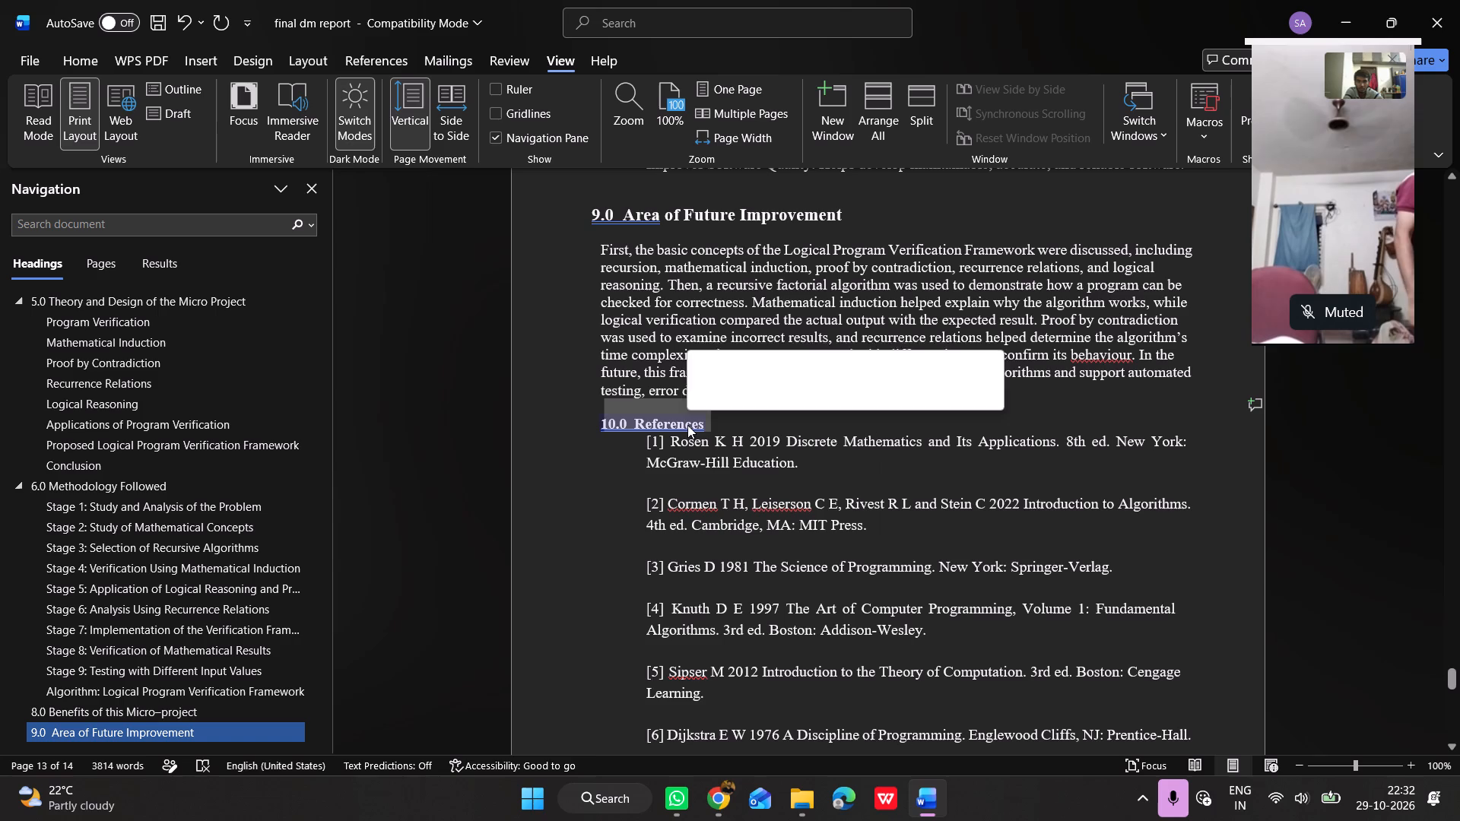
left_click(832, 370)
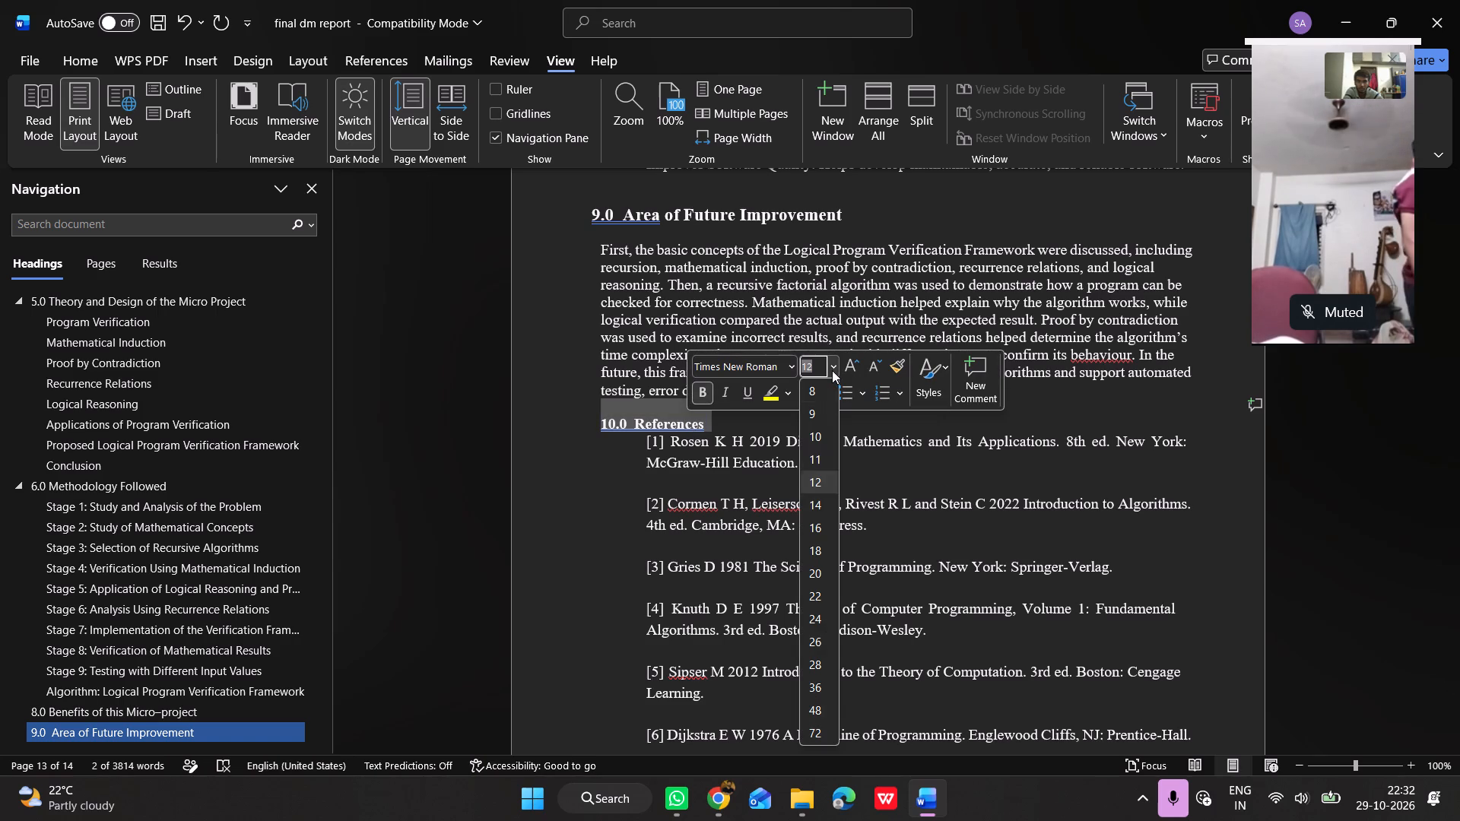
left_click(821, 503)
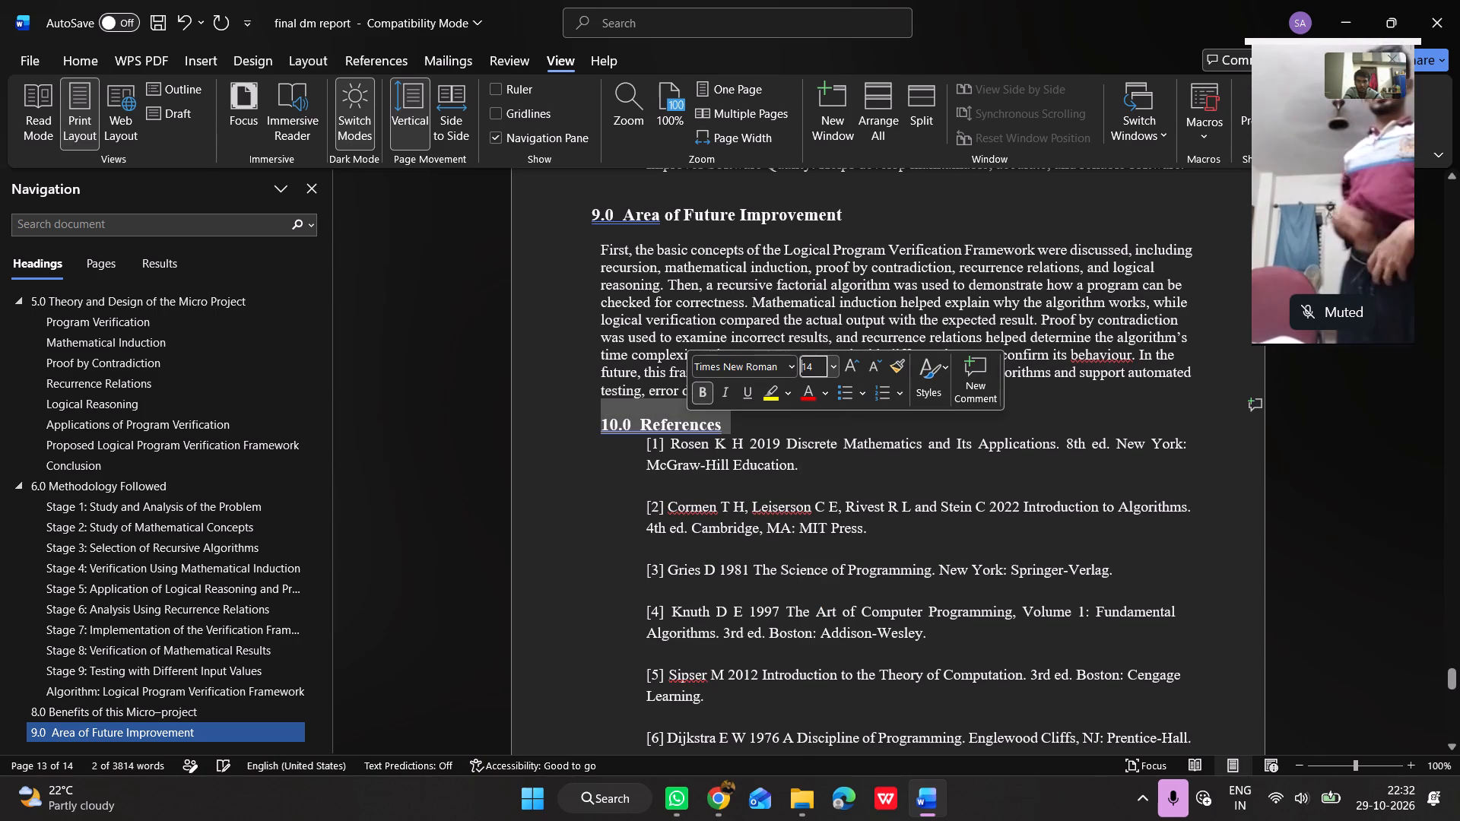
left_click(757, 429)
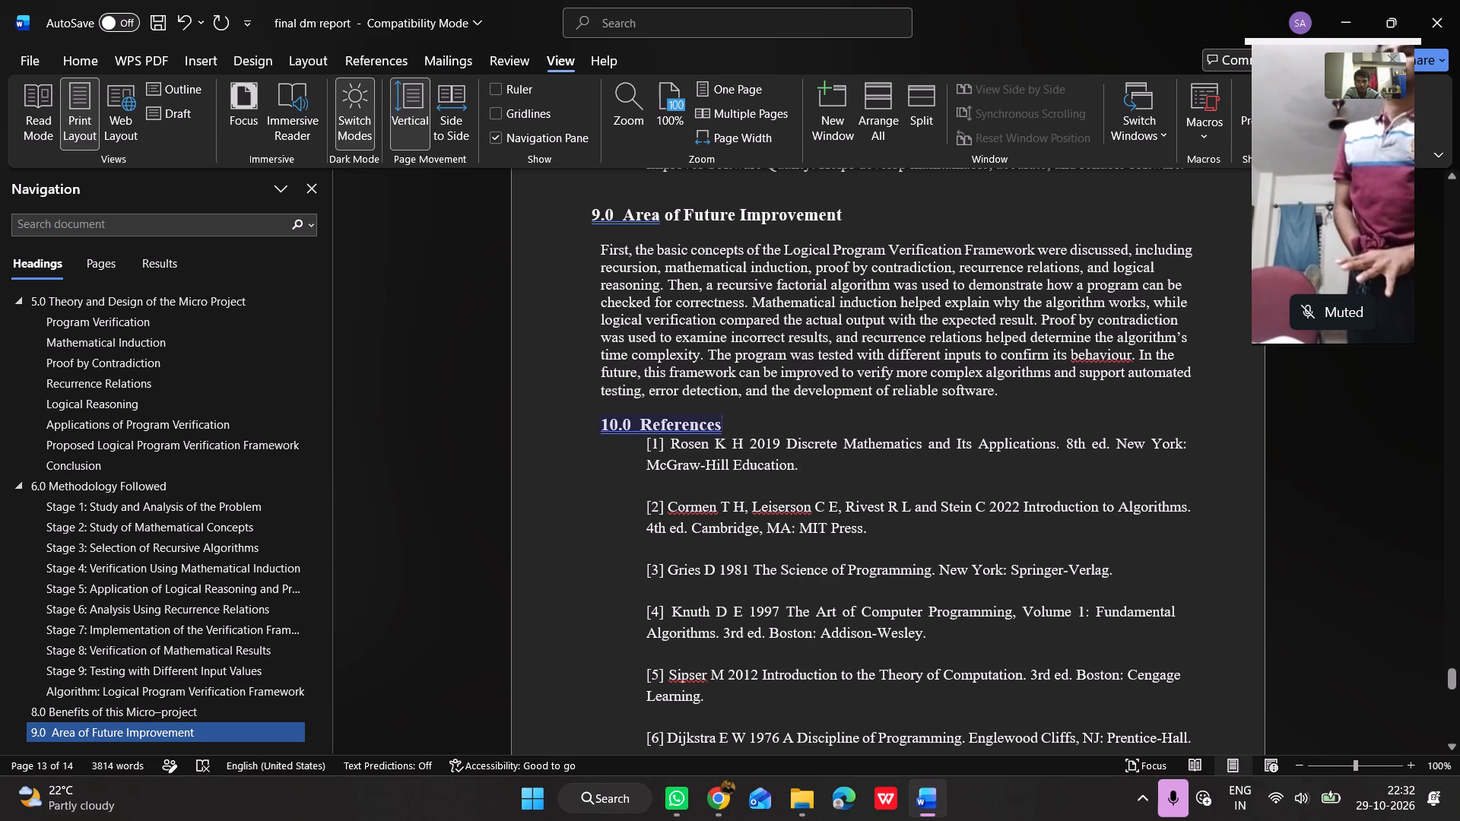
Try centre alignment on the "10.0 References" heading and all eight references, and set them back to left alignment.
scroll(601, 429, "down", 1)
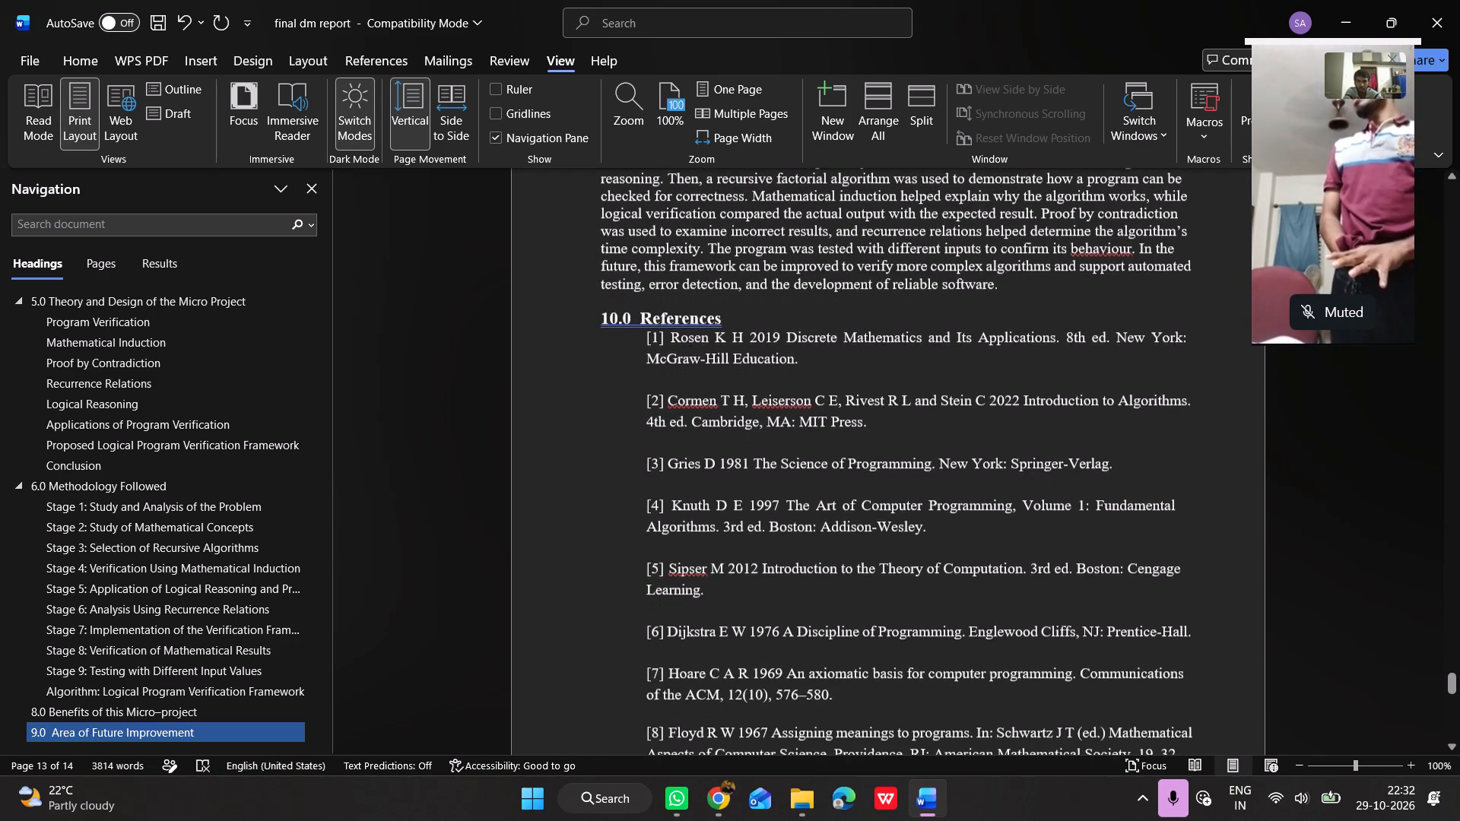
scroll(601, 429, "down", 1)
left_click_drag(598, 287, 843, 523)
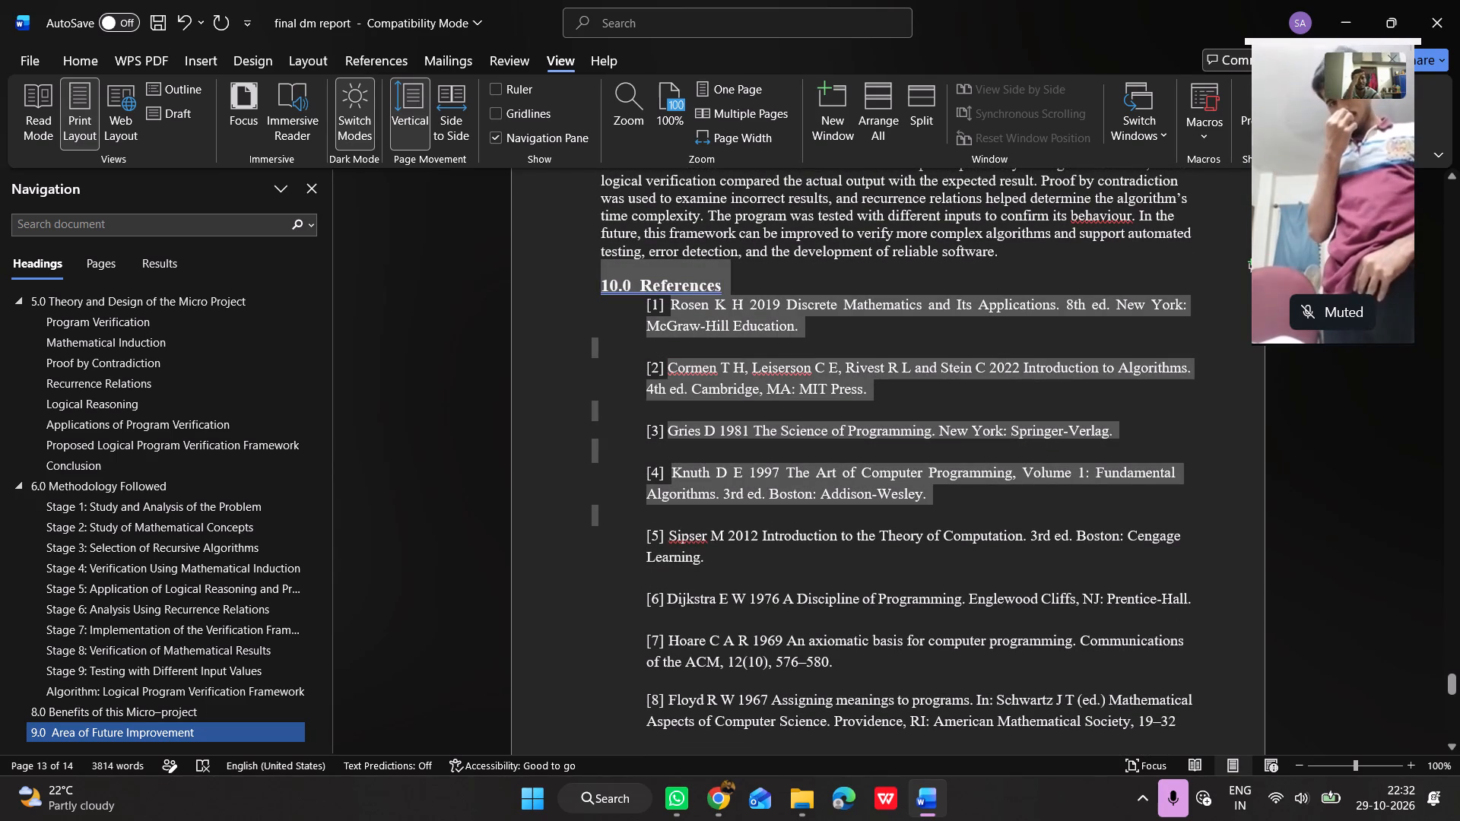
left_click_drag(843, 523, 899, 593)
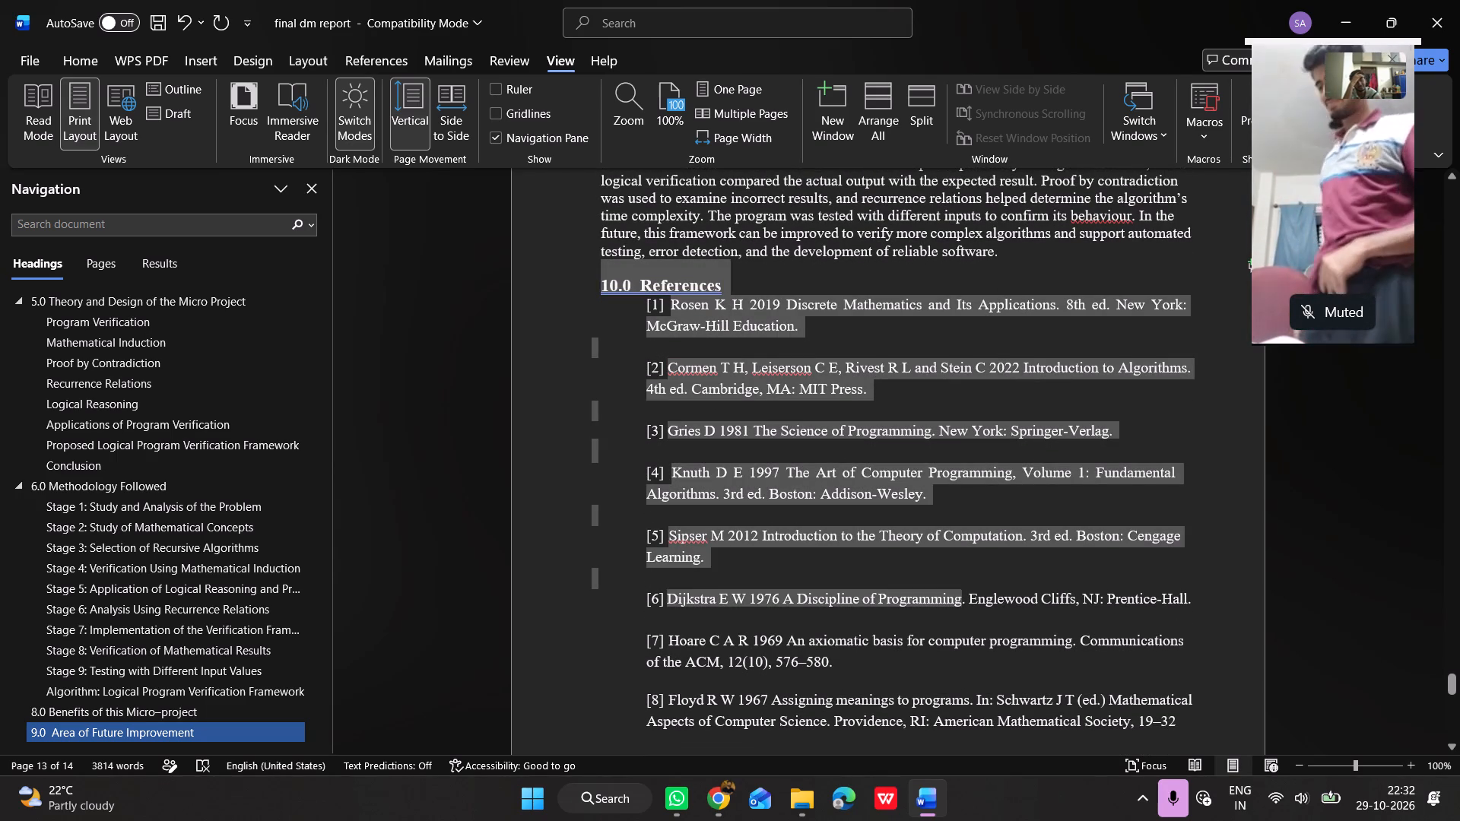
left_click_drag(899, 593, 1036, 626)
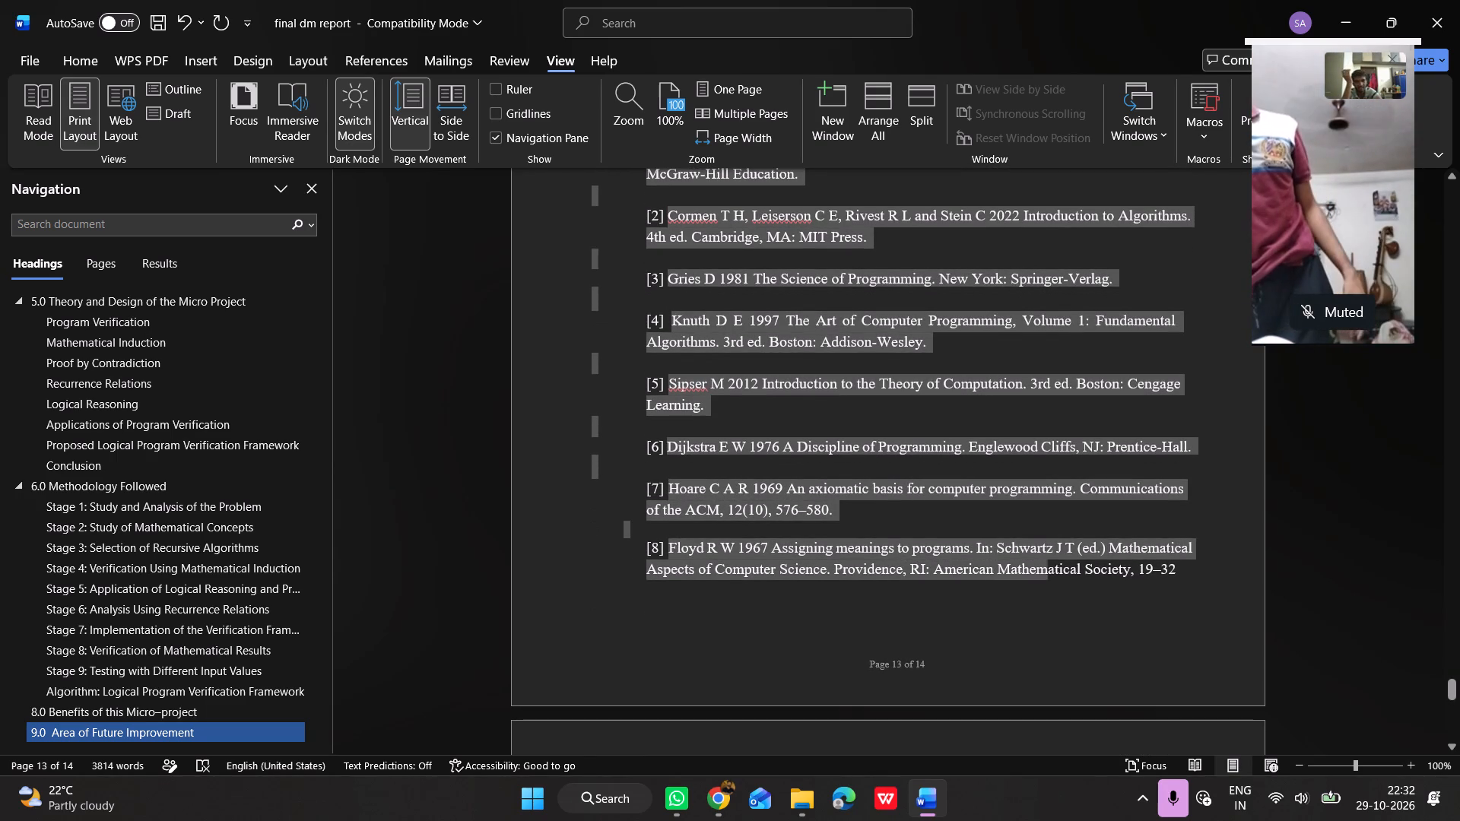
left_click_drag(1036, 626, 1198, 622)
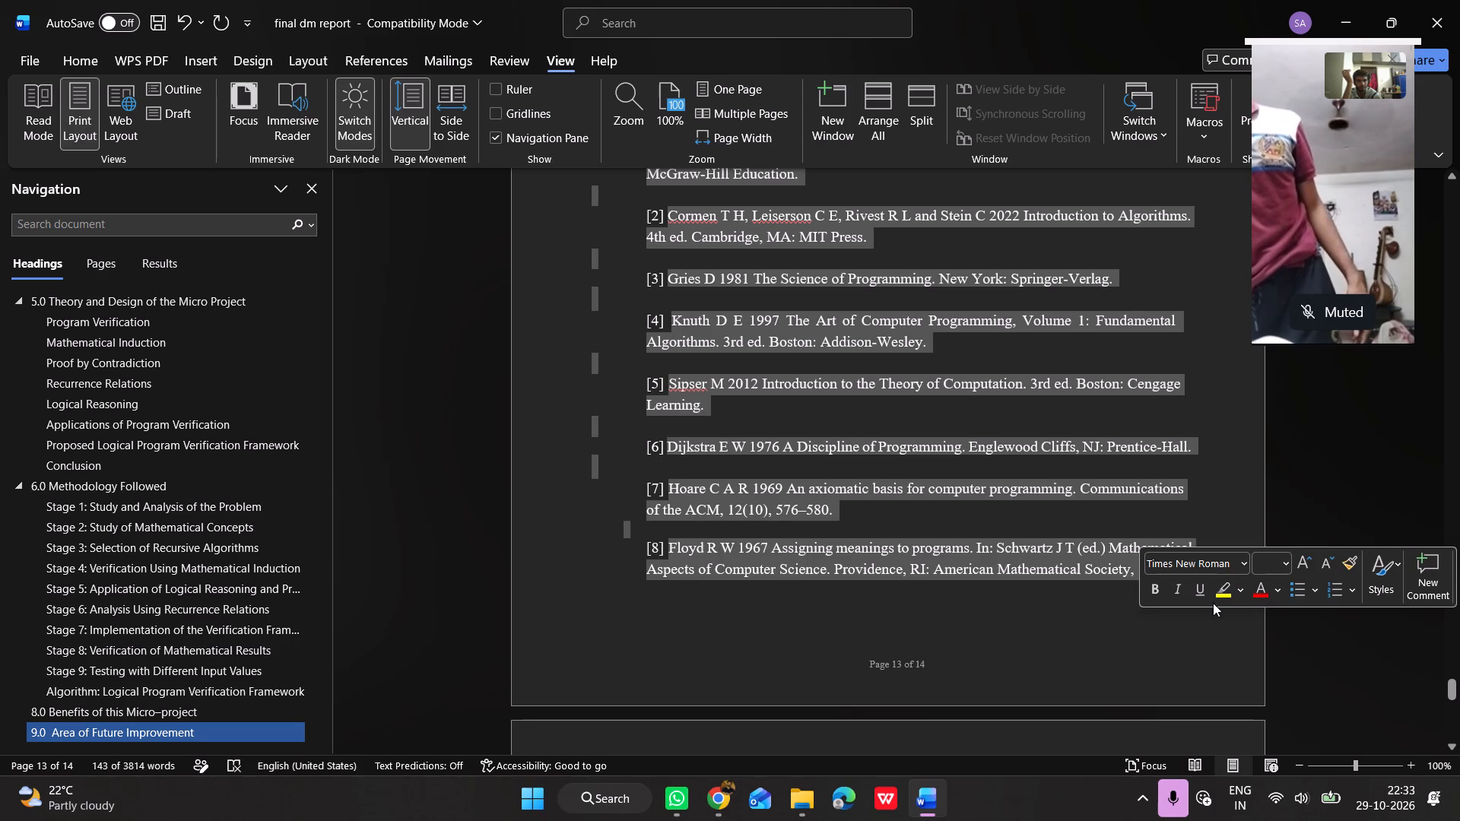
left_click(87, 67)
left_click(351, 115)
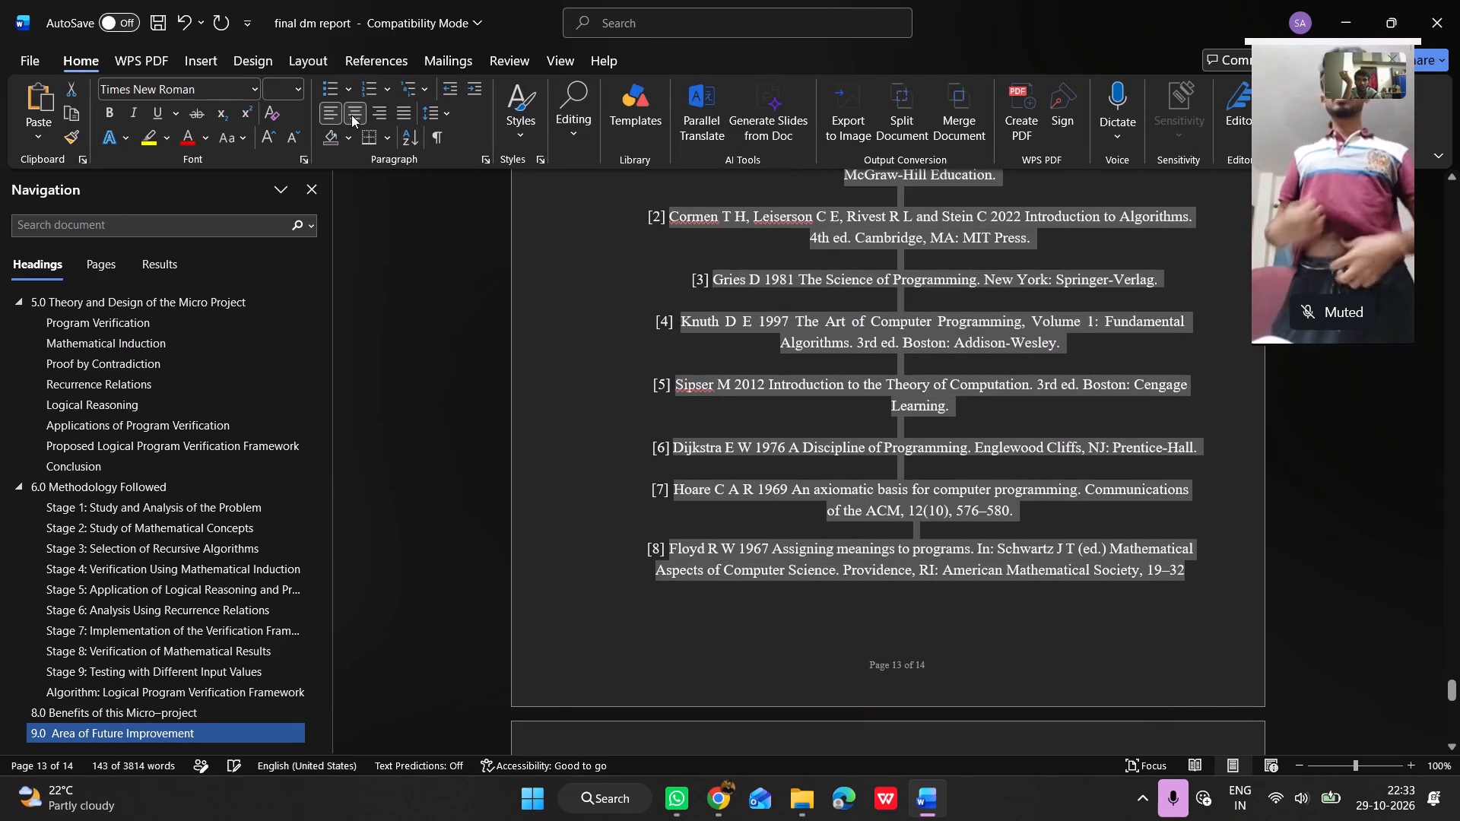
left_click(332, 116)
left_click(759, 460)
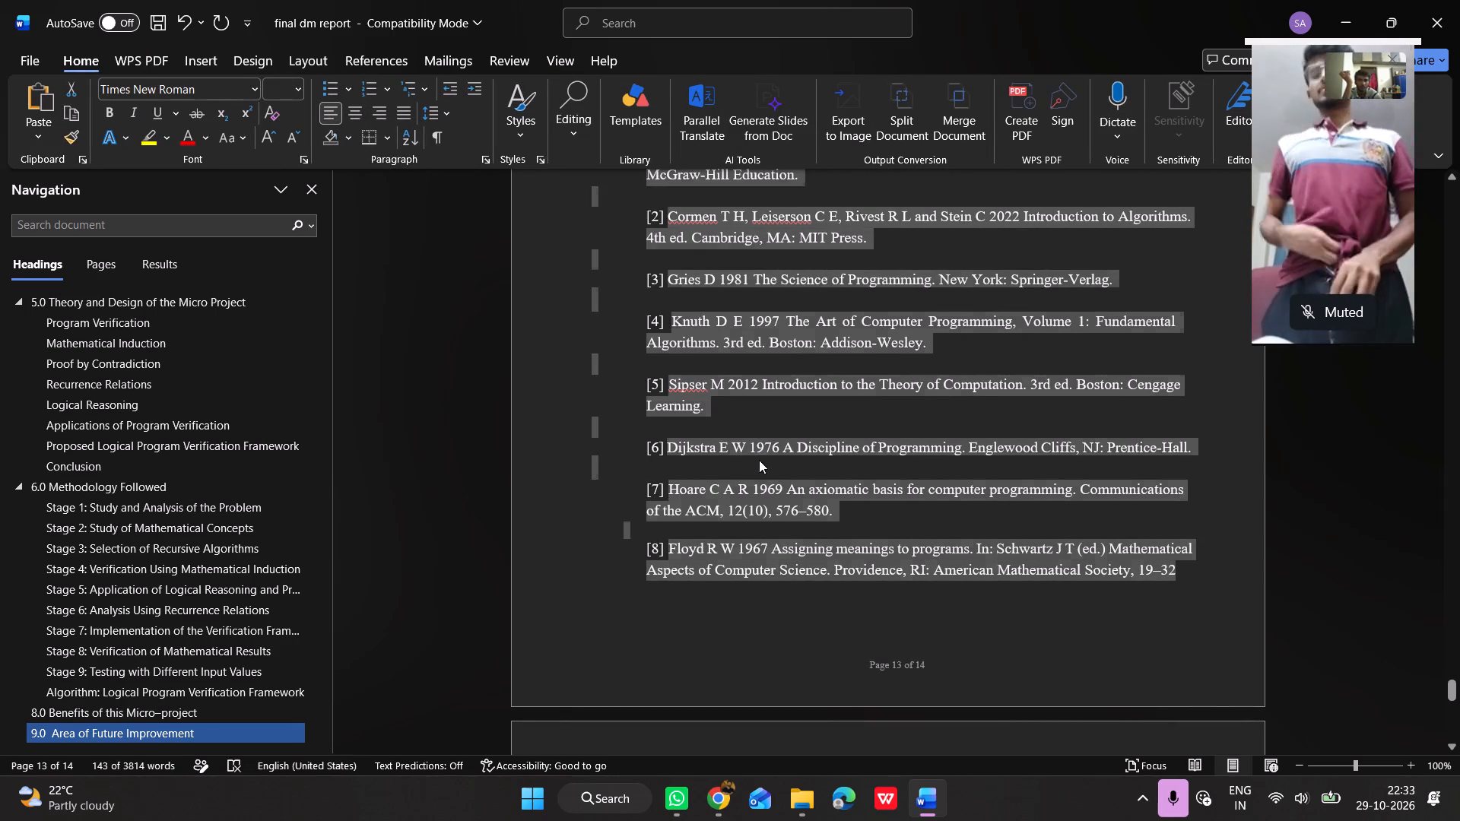
Insert a blank line between the "10.0 References" heading and reference [1].
scroll(759, 460, "up", 2)
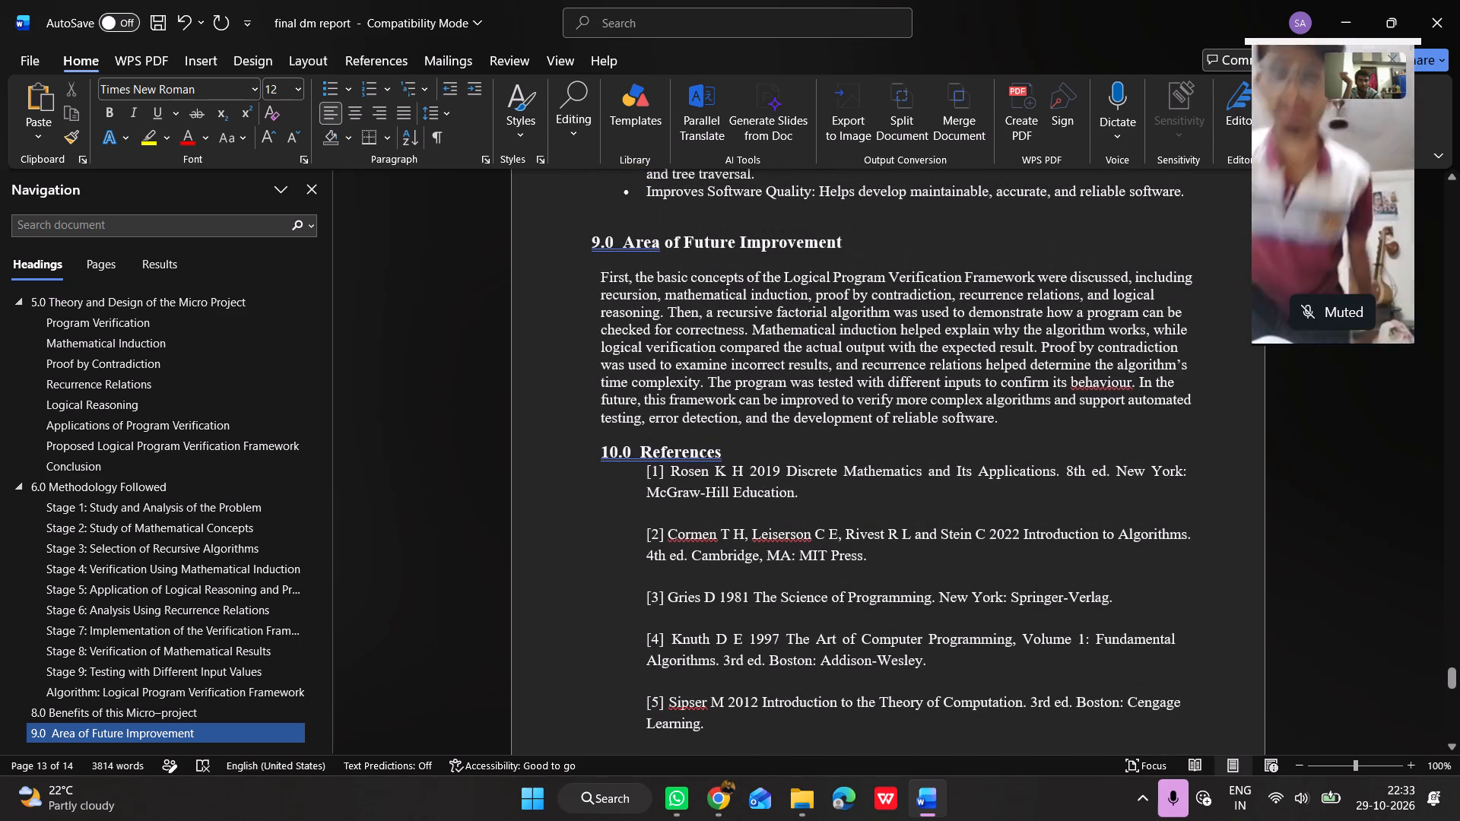
left_click(646, 471)
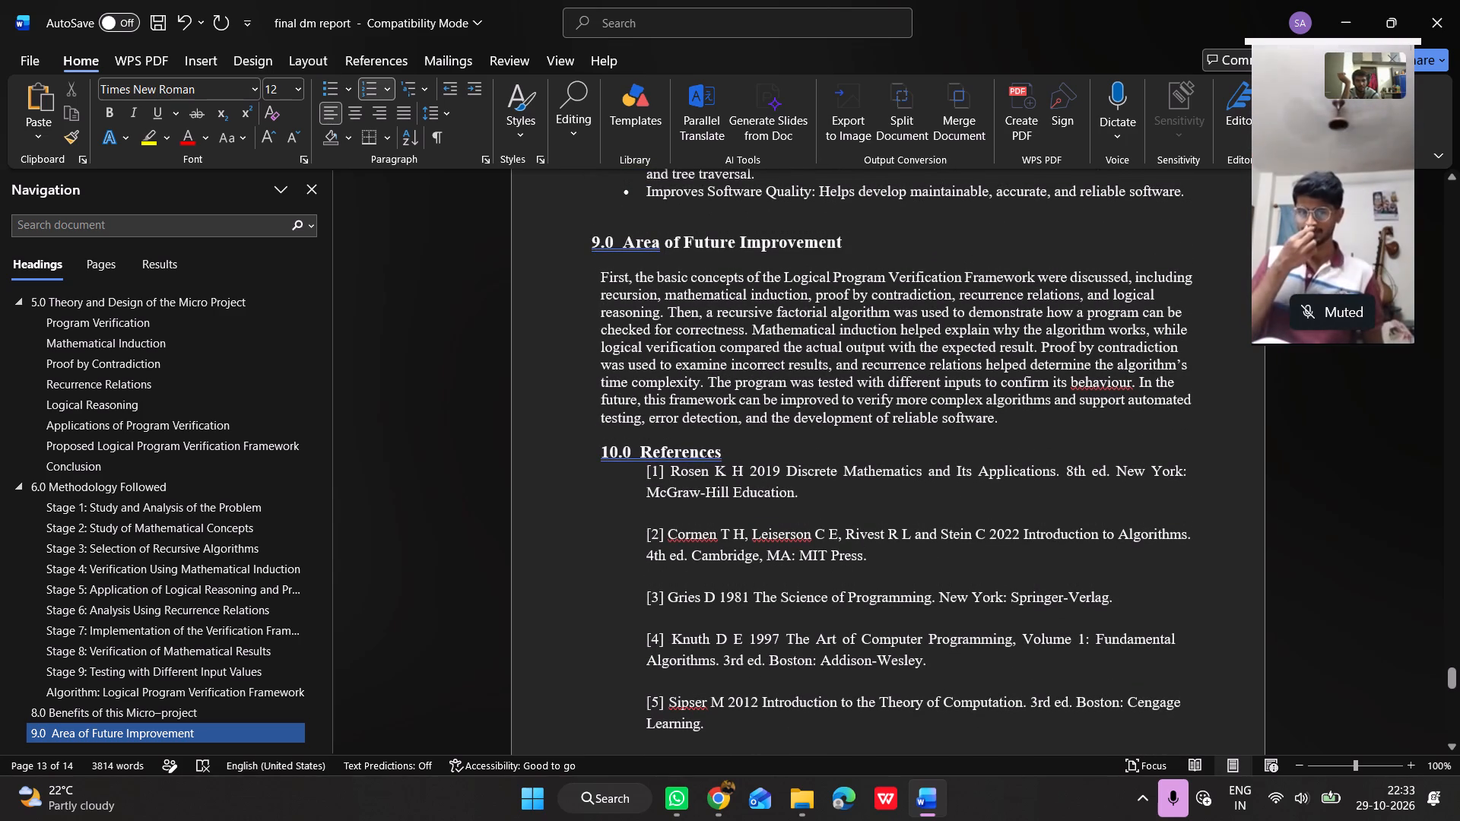
key("Left")
key("Left")
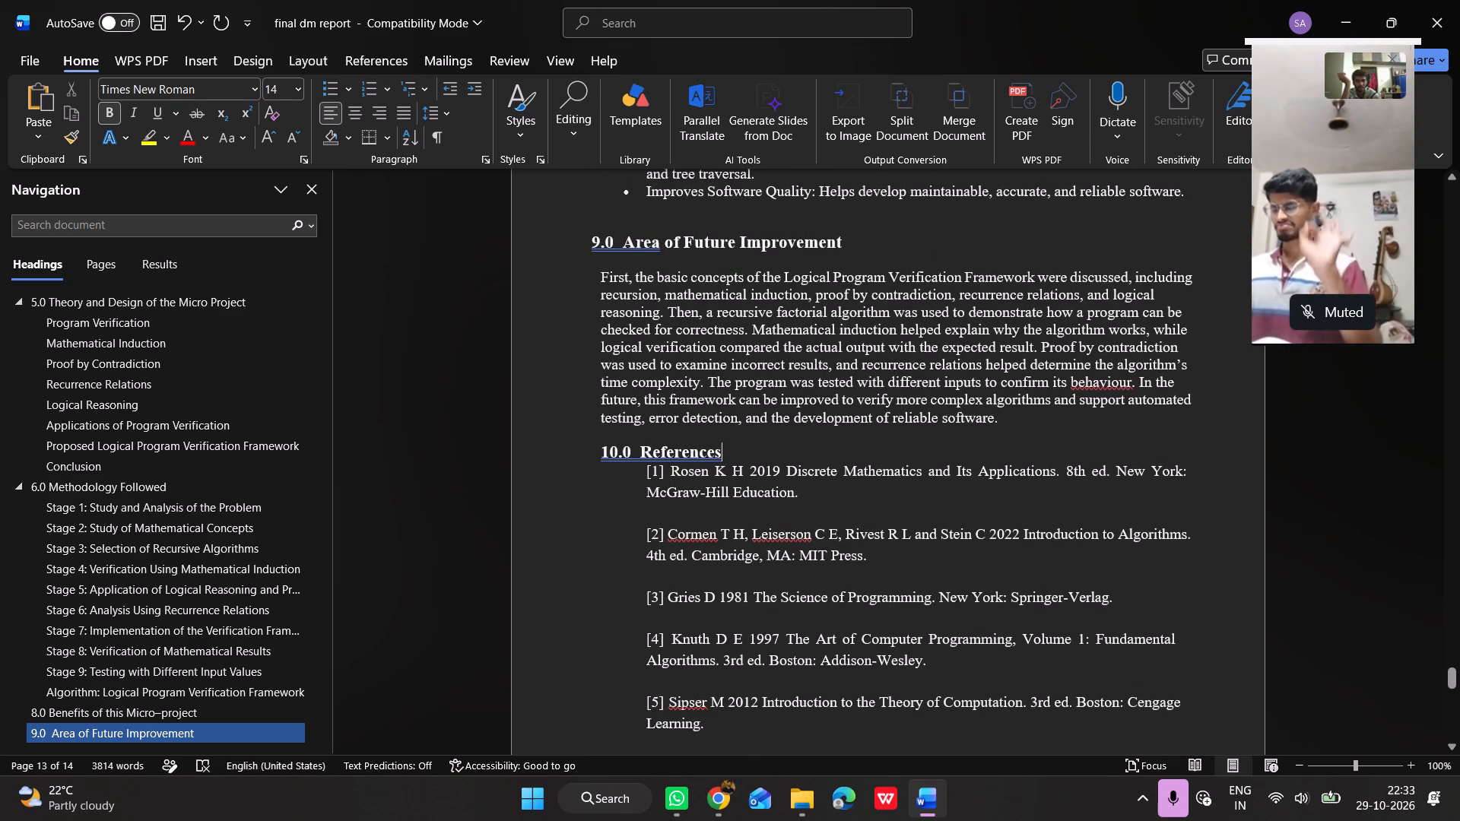
key("Return")
Save the report.
scroll(646, 471, "down", 1)
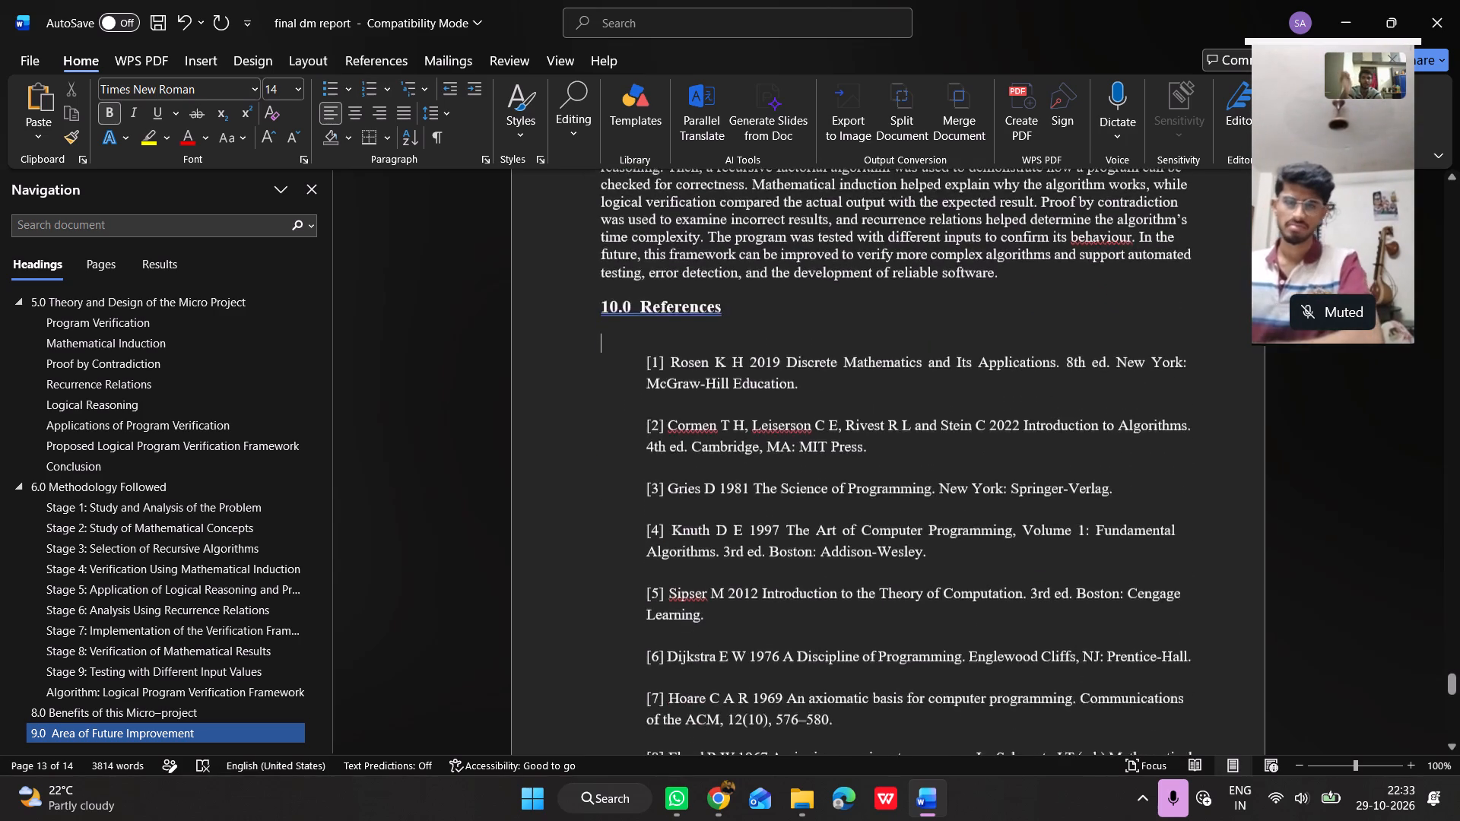
scroll(646, 471, "down", 4)
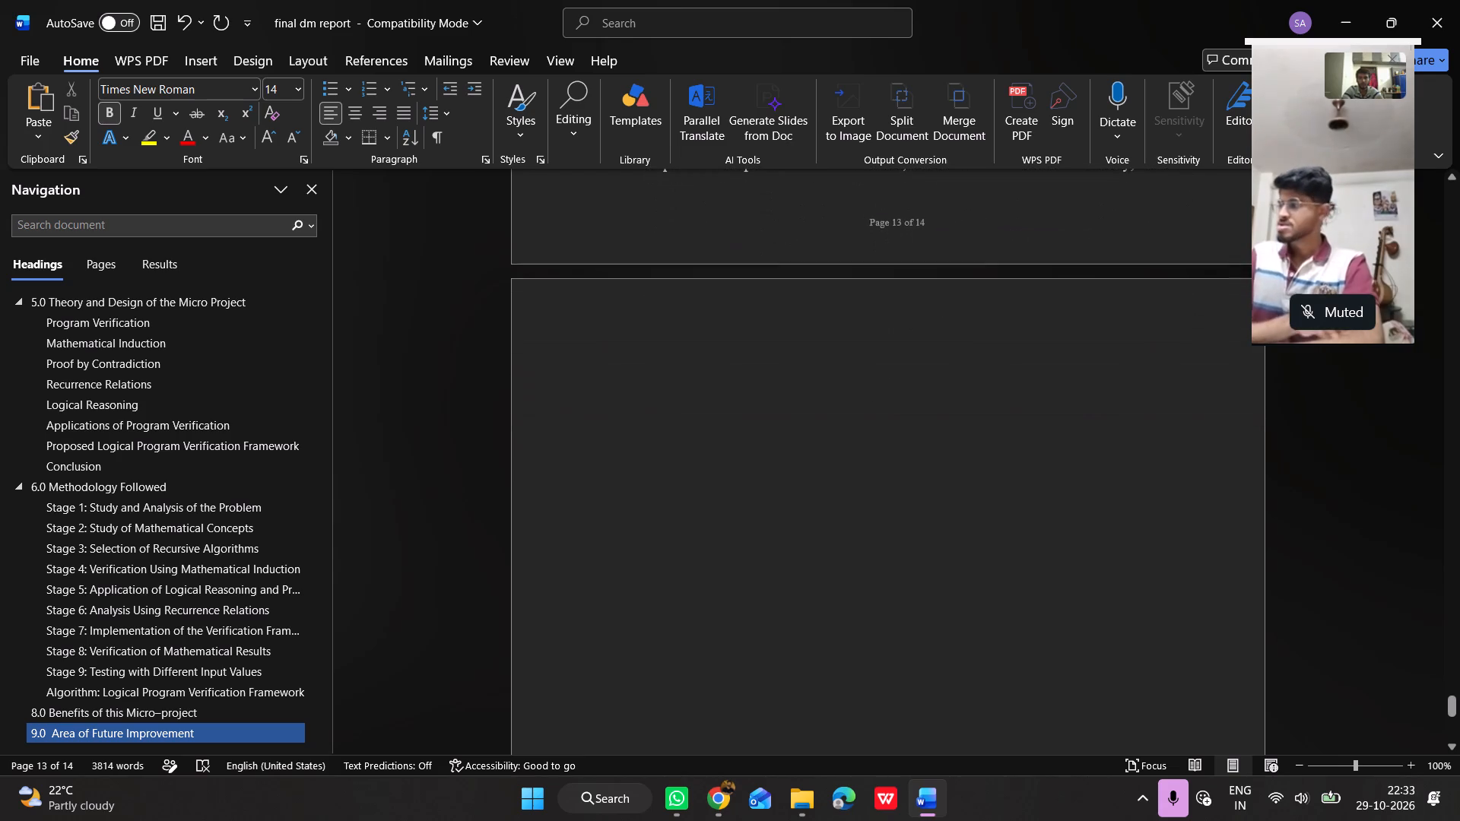
key("ctrl+s")
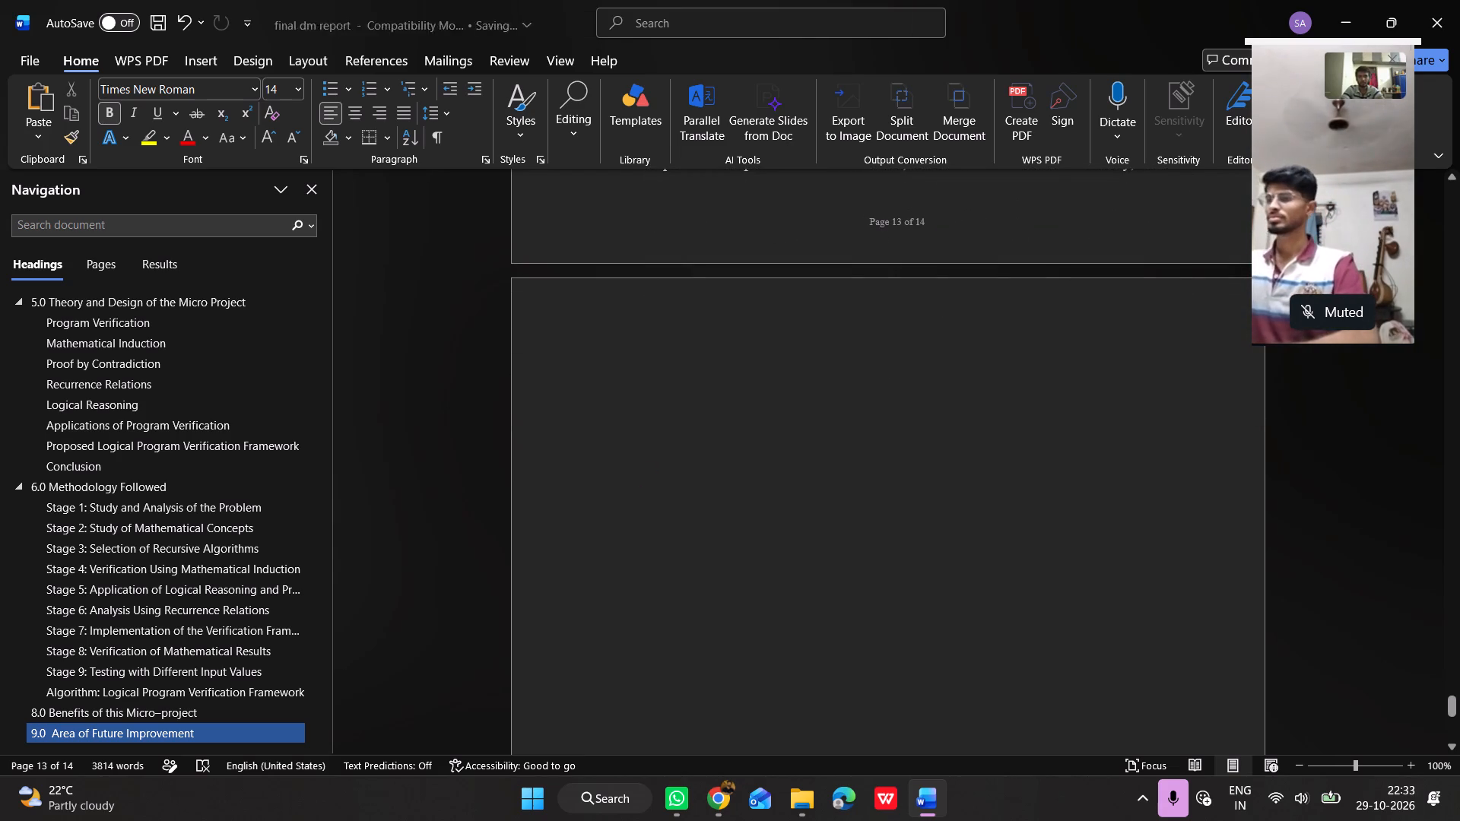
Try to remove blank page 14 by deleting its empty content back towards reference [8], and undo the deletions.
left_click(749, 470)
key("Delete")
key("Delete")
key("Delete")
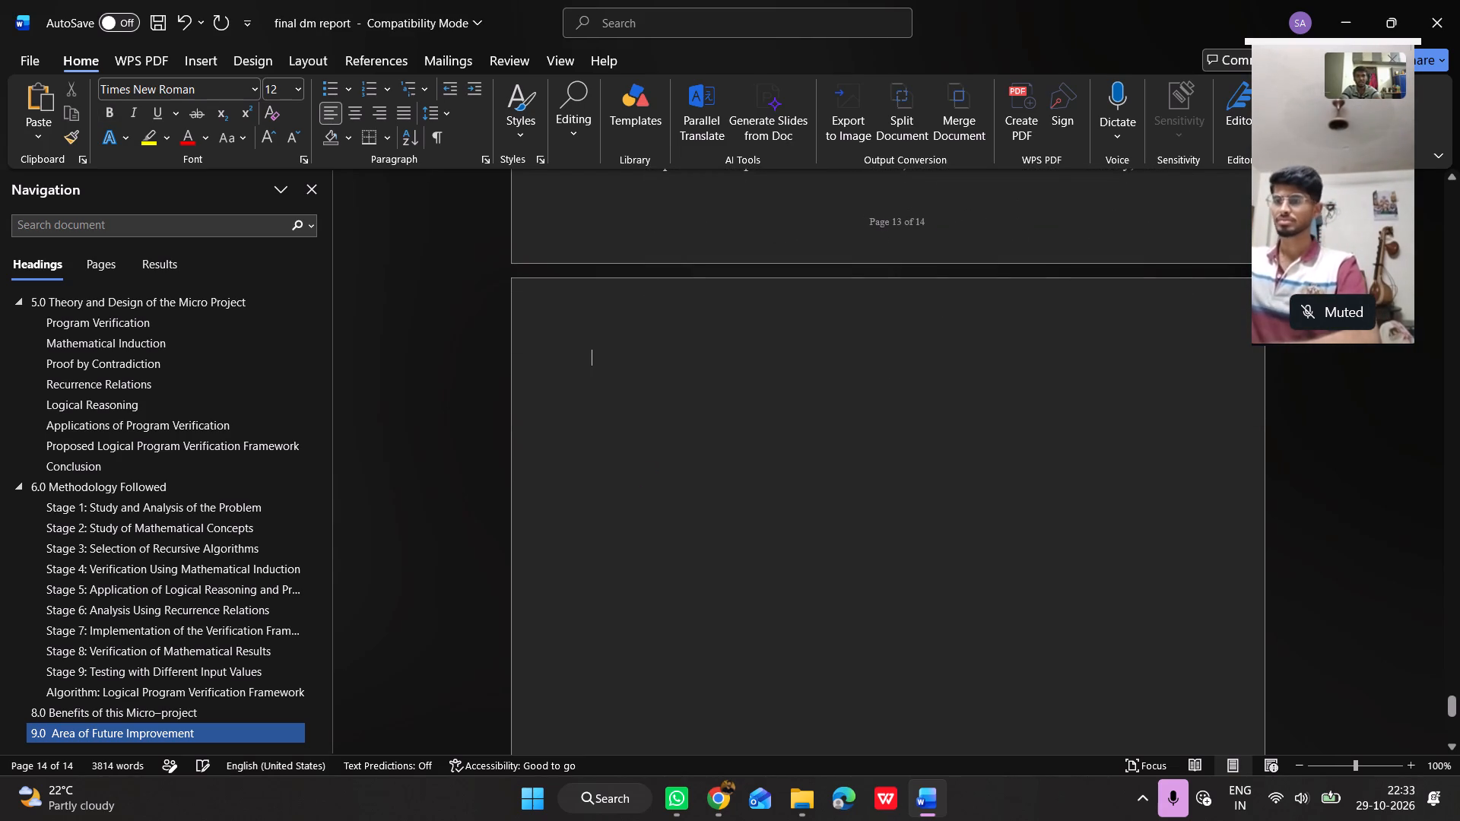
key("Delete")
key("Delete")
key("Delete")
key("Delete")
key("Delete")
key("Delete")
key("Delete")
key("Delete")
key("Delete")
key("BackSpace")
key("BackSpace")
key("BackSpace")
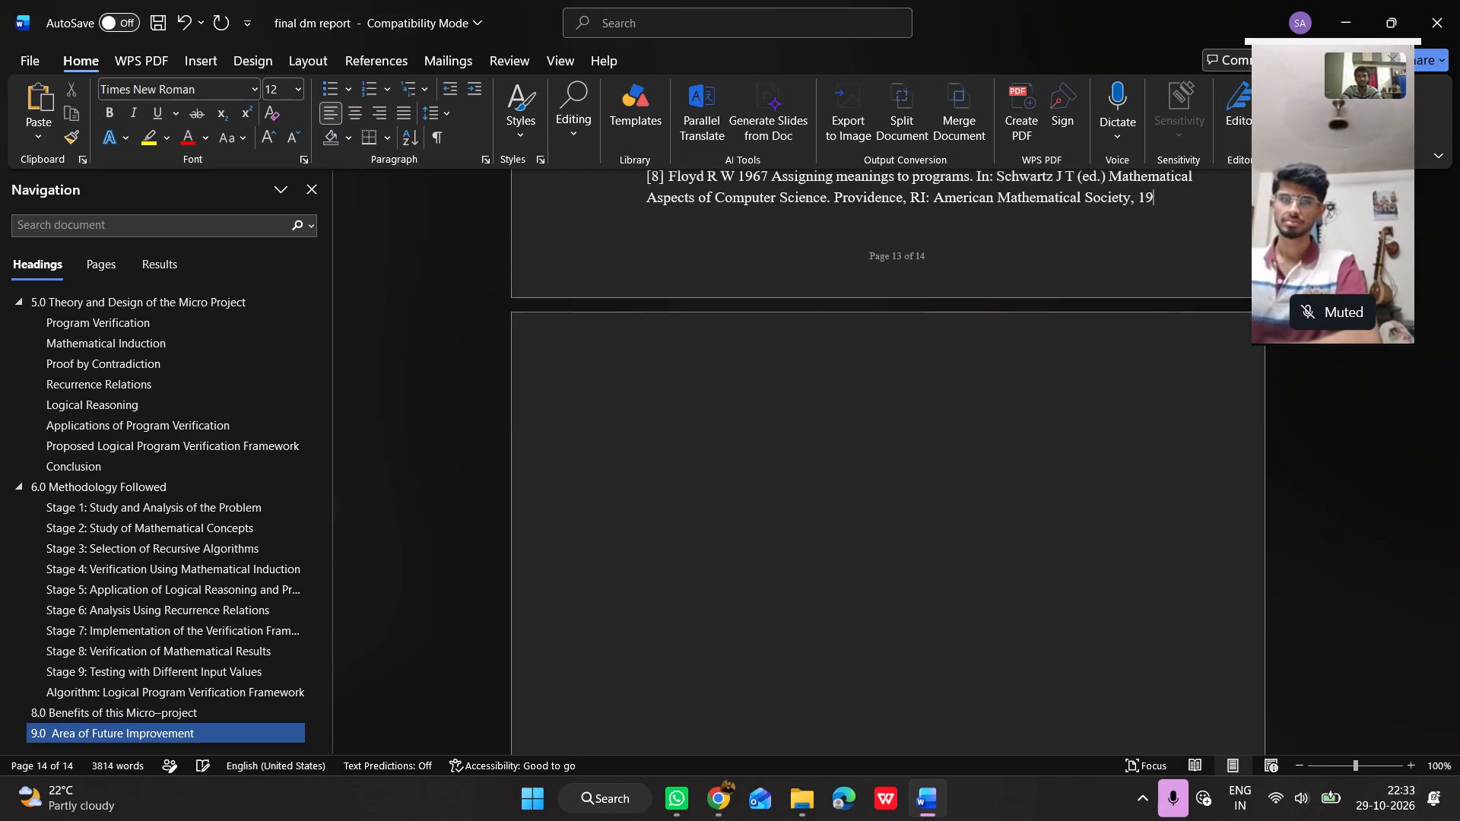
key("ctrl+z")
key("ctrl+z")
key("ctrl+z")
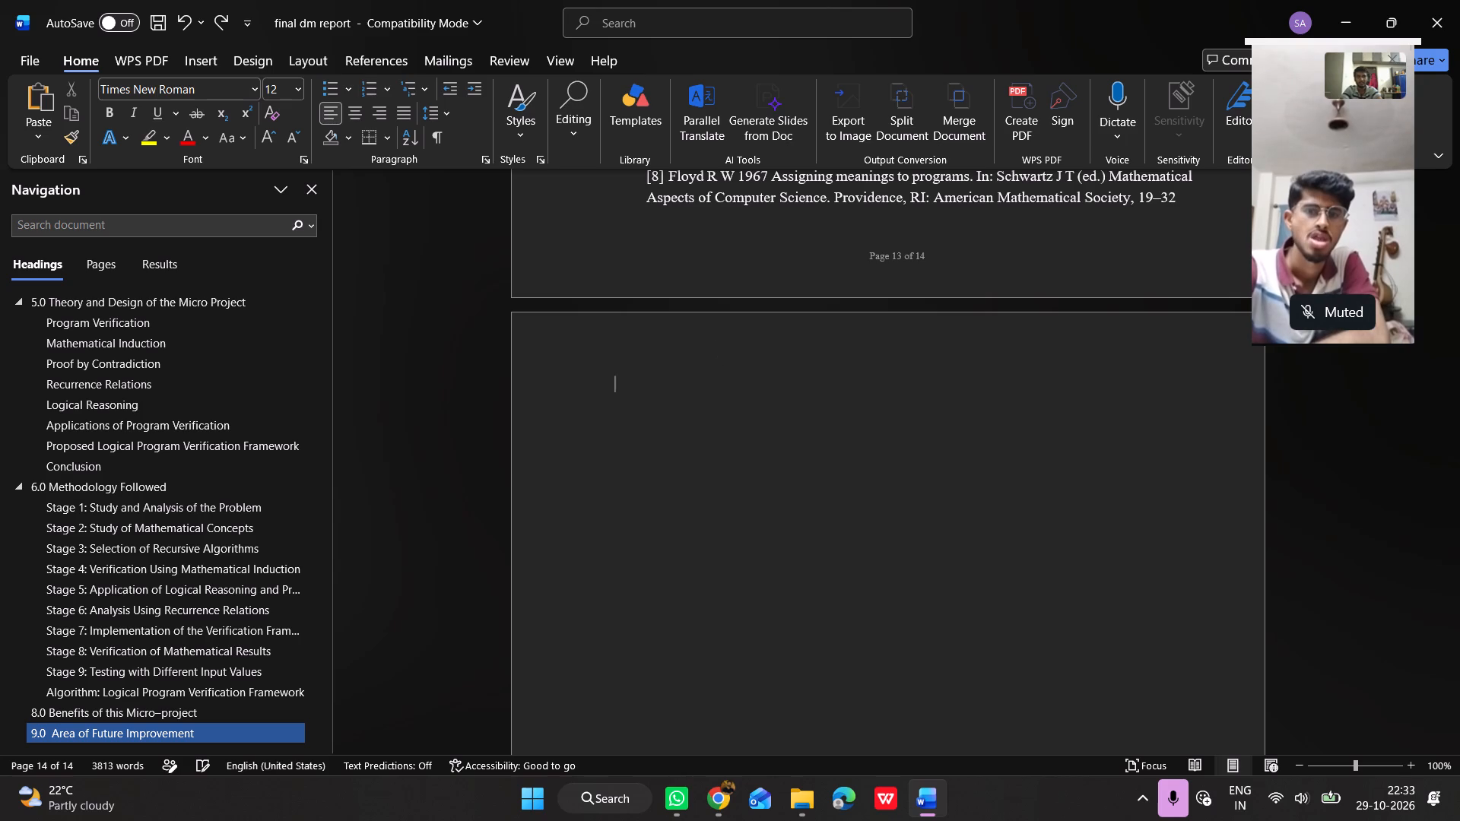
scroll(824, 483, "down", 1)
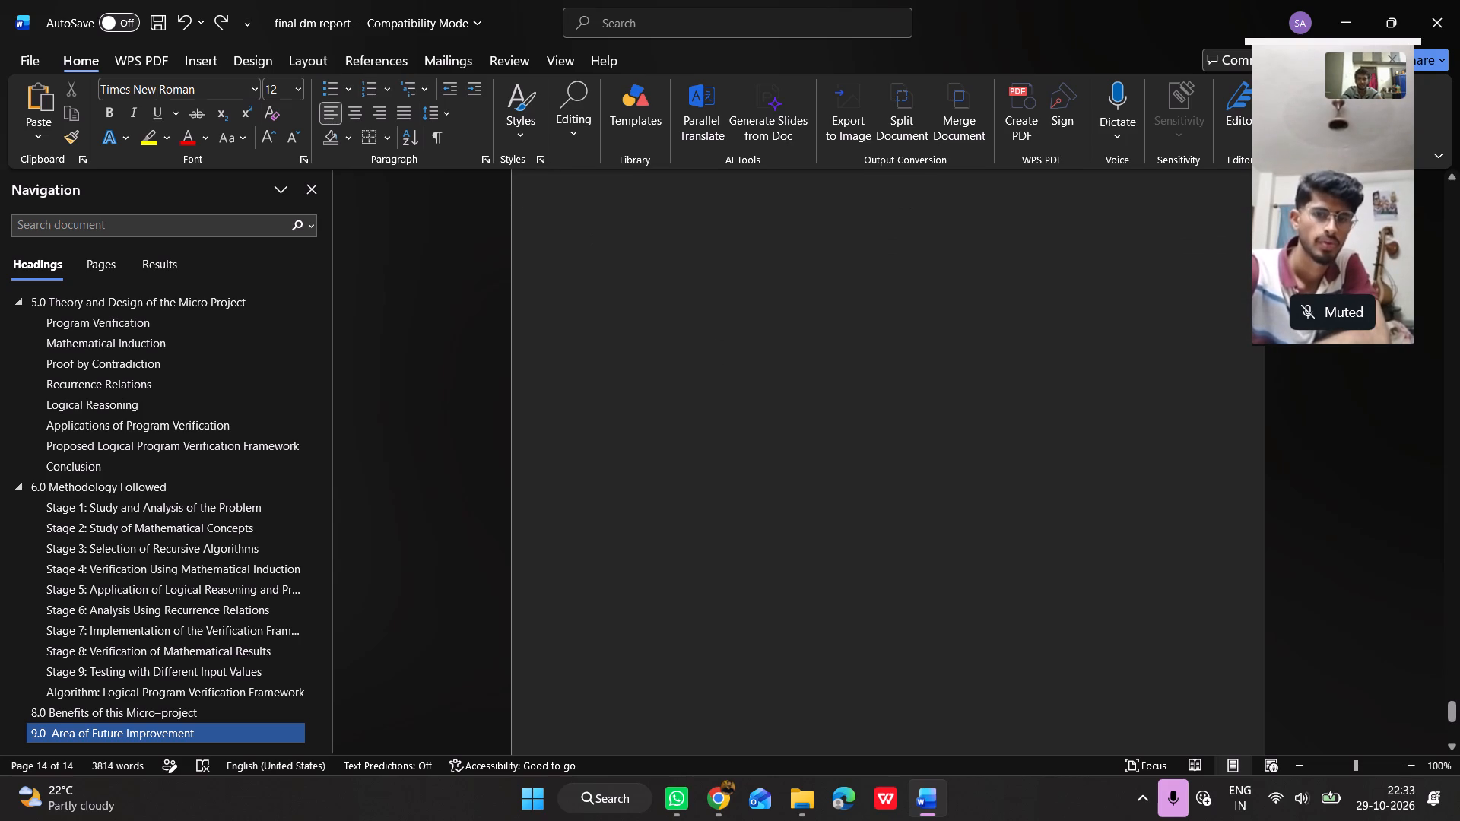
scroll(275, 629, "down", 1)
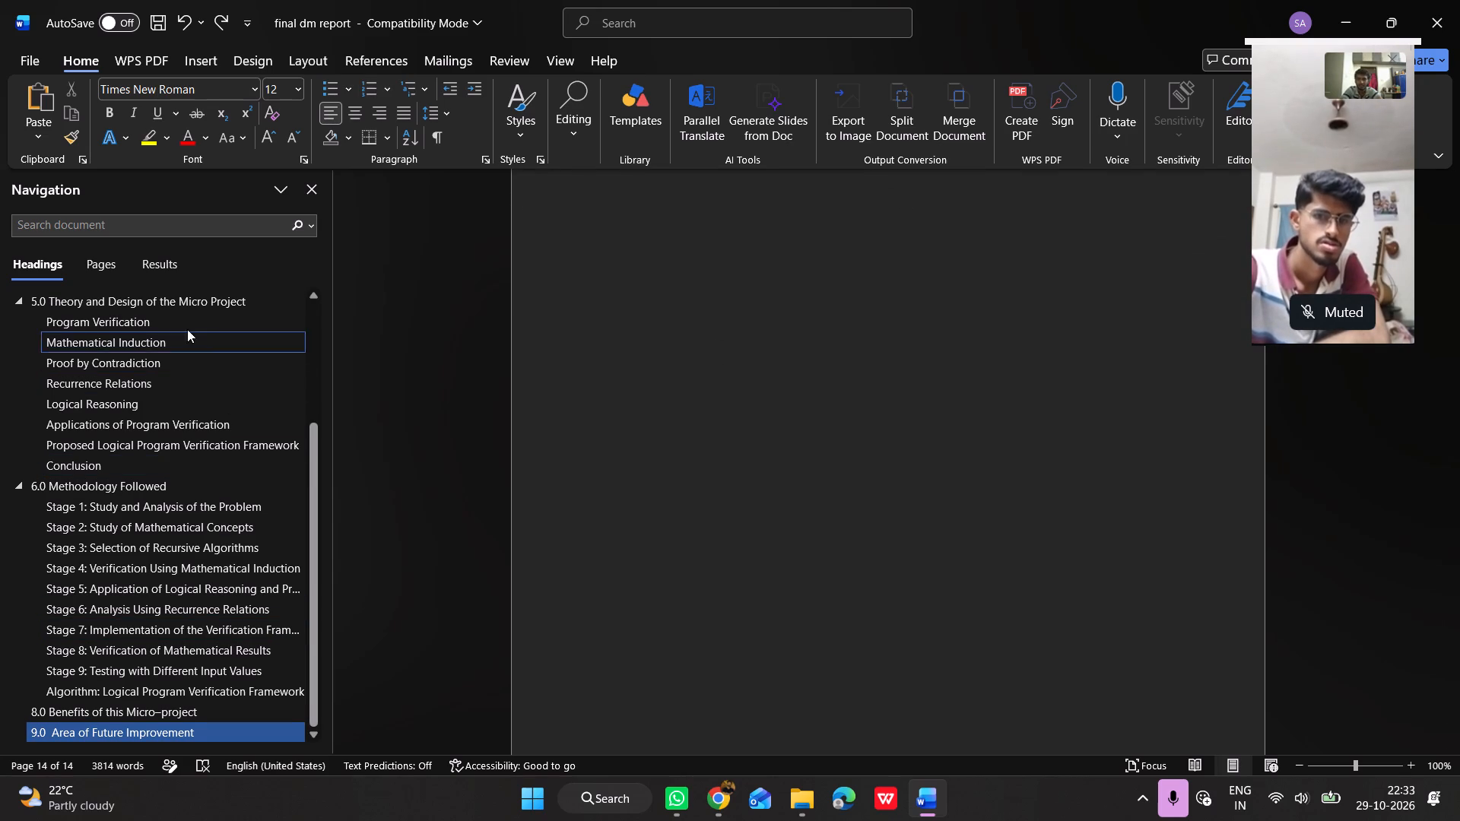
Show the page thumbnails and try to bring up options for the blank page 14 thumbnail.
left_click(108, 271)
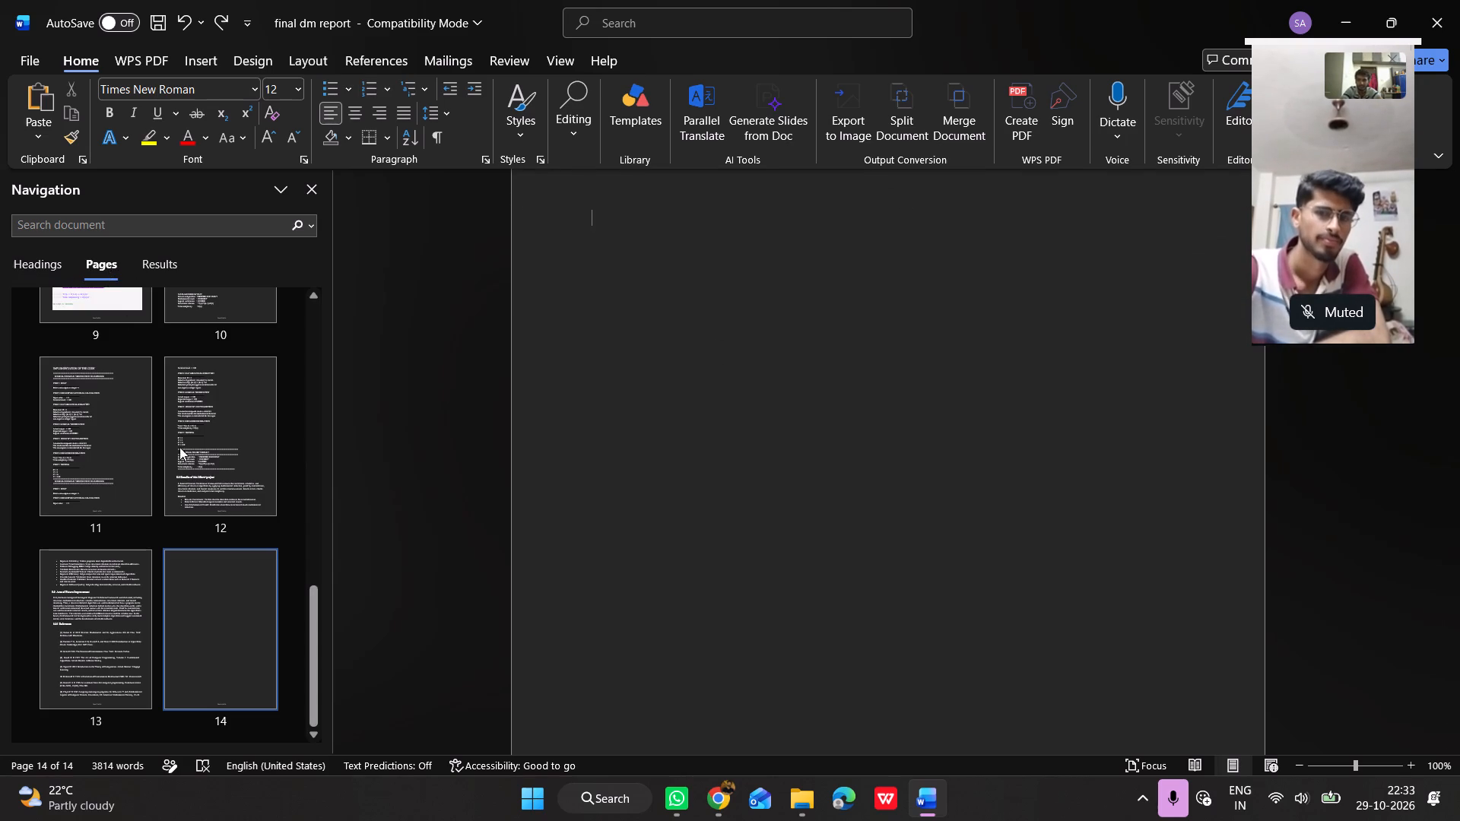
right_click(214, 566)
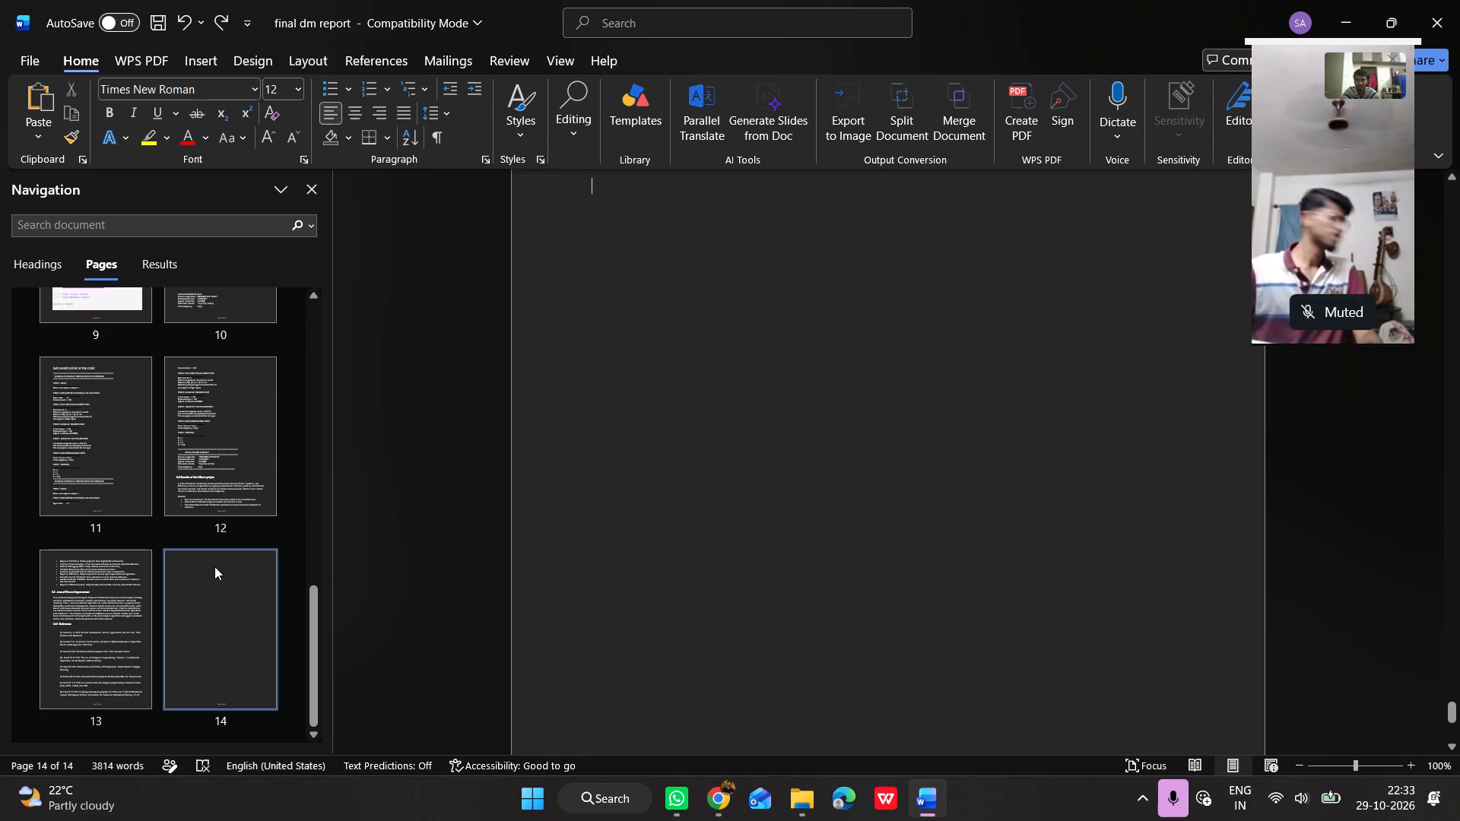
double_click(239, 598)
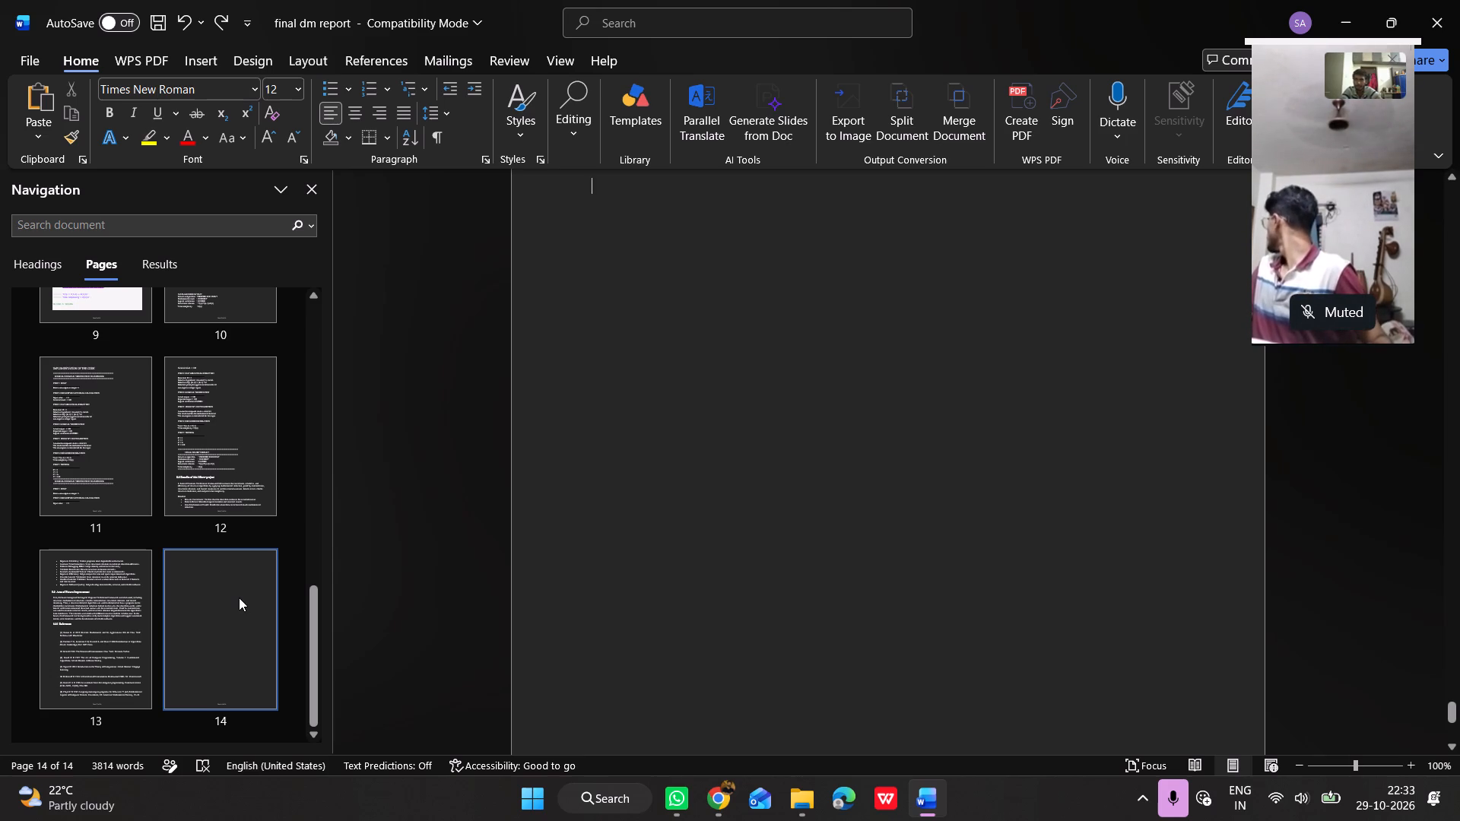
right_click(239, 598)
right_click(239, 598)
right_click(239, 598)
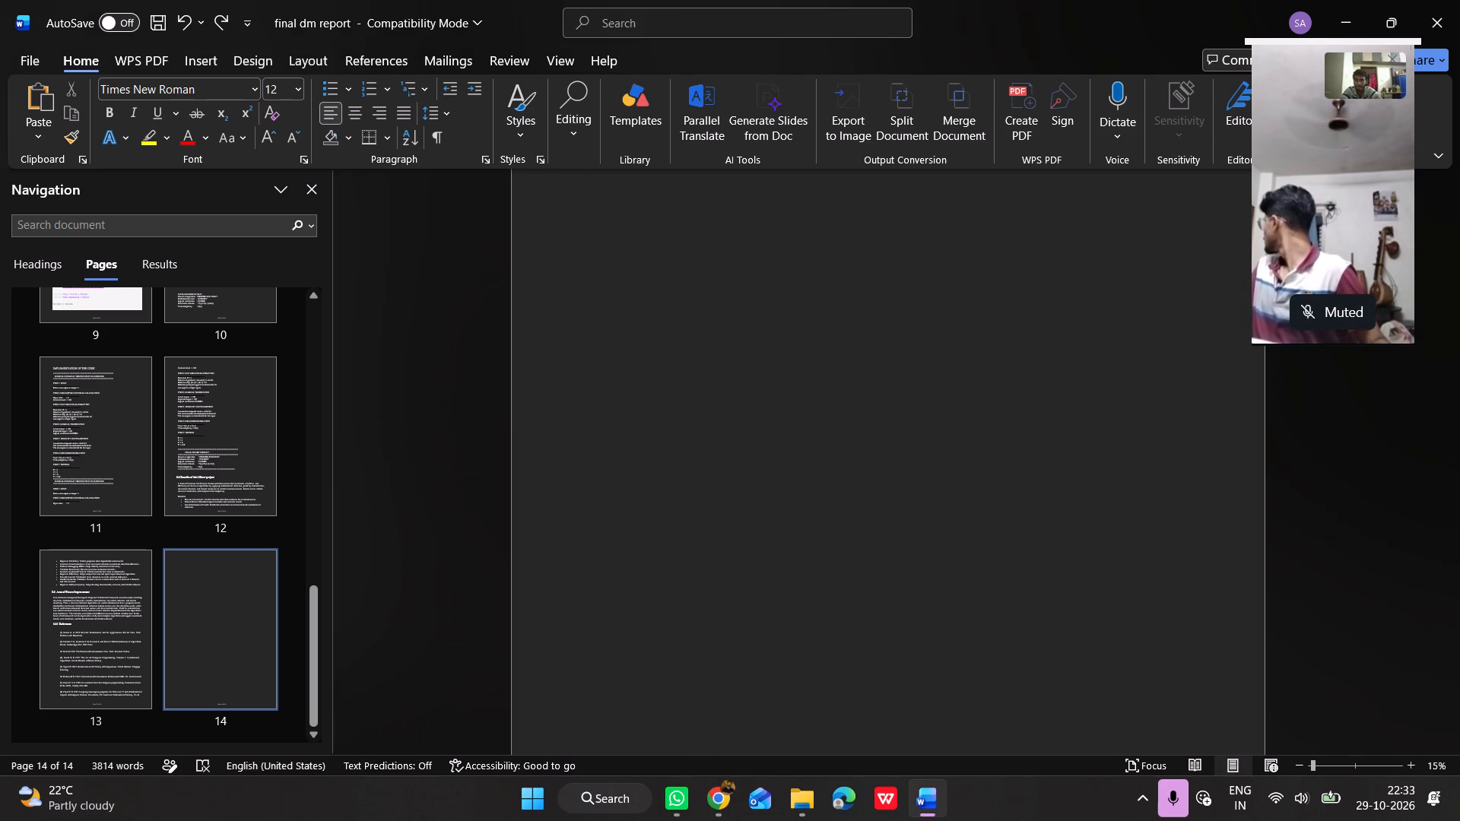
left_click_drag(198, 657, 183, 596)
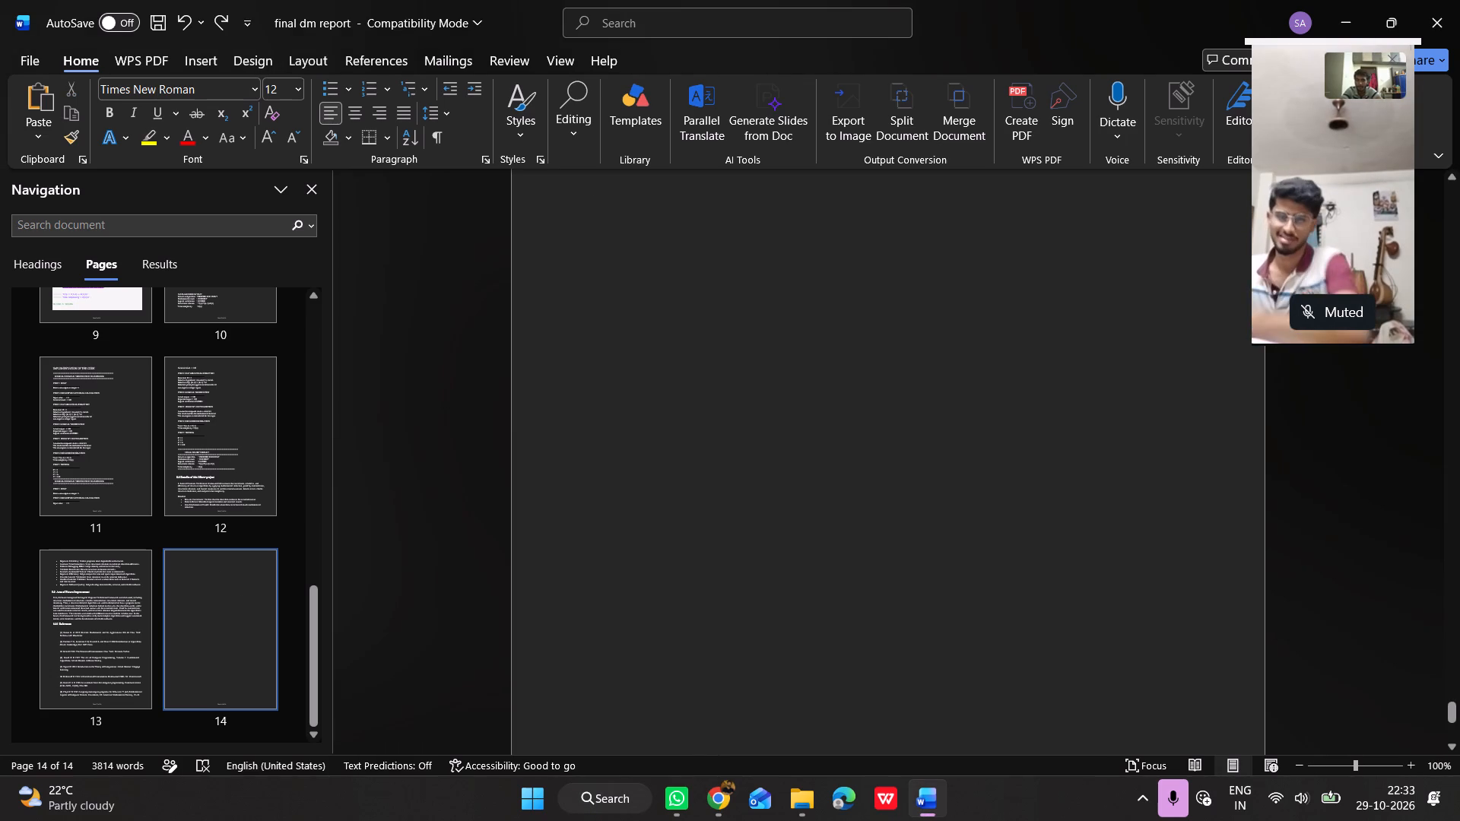
Switch to Chrome to check the instructions for deleting a blank page at the end of a Word document.
left_click(706, 808)
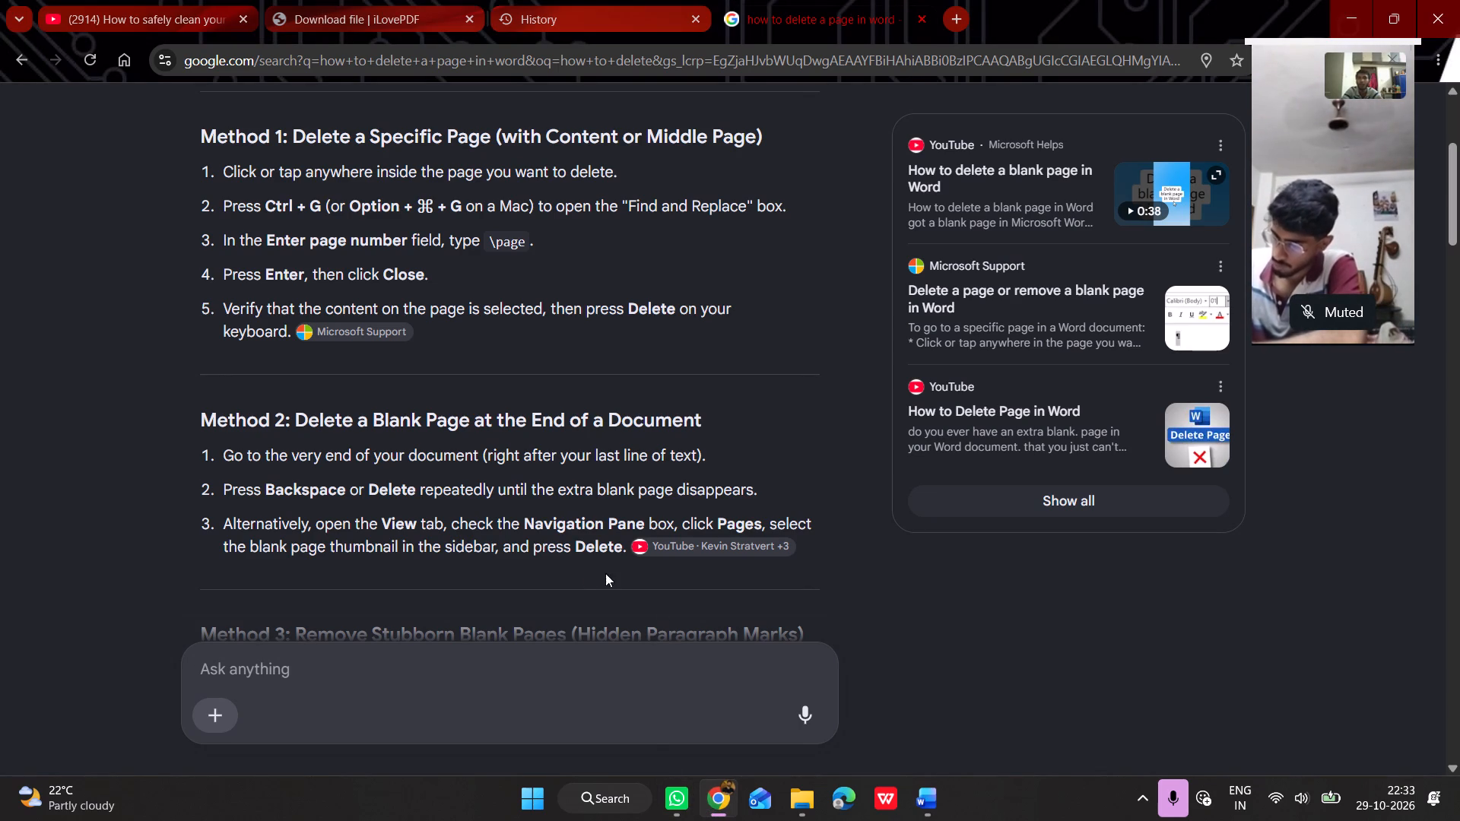
left_click(728, 806)
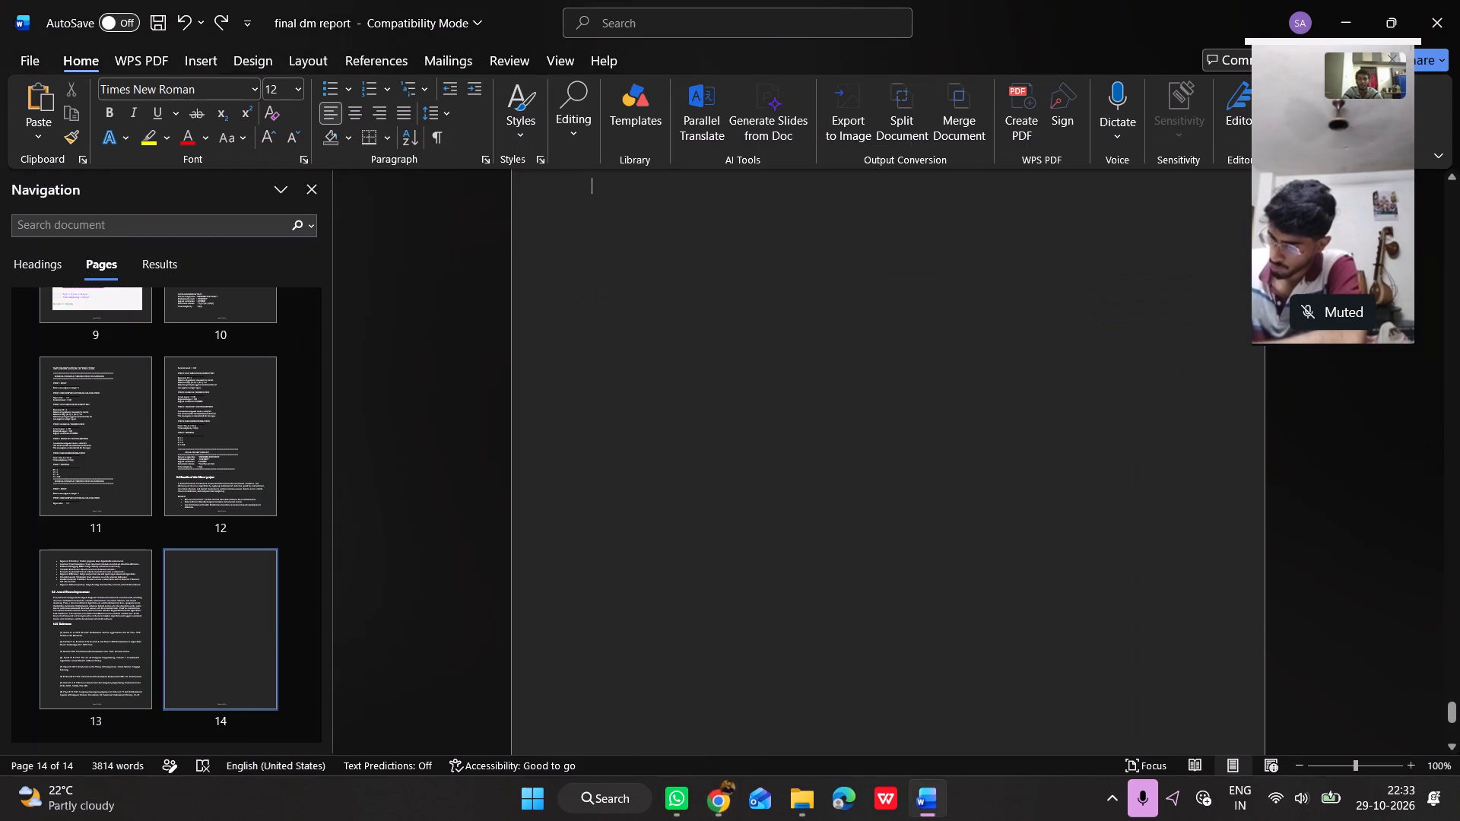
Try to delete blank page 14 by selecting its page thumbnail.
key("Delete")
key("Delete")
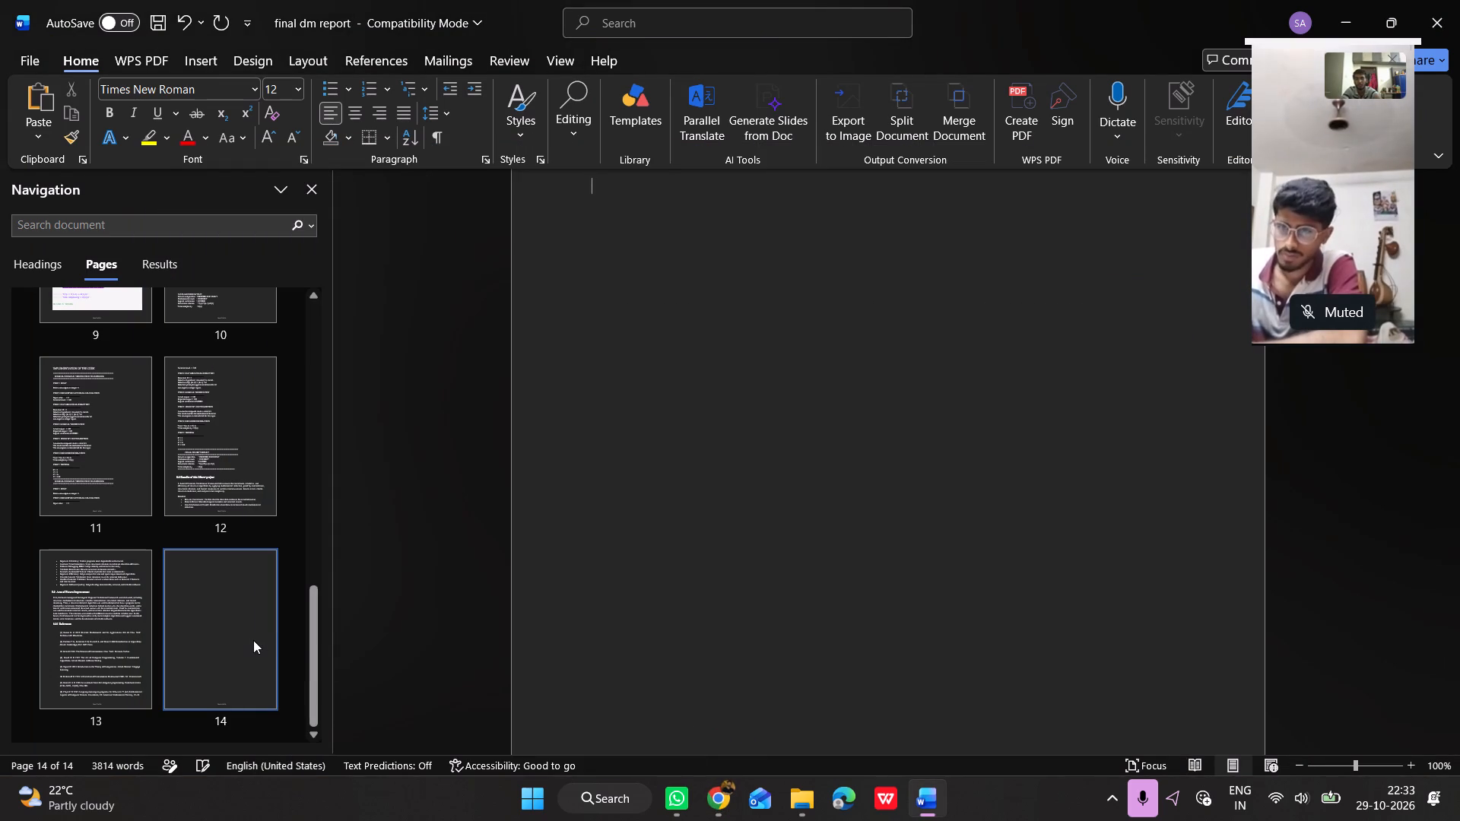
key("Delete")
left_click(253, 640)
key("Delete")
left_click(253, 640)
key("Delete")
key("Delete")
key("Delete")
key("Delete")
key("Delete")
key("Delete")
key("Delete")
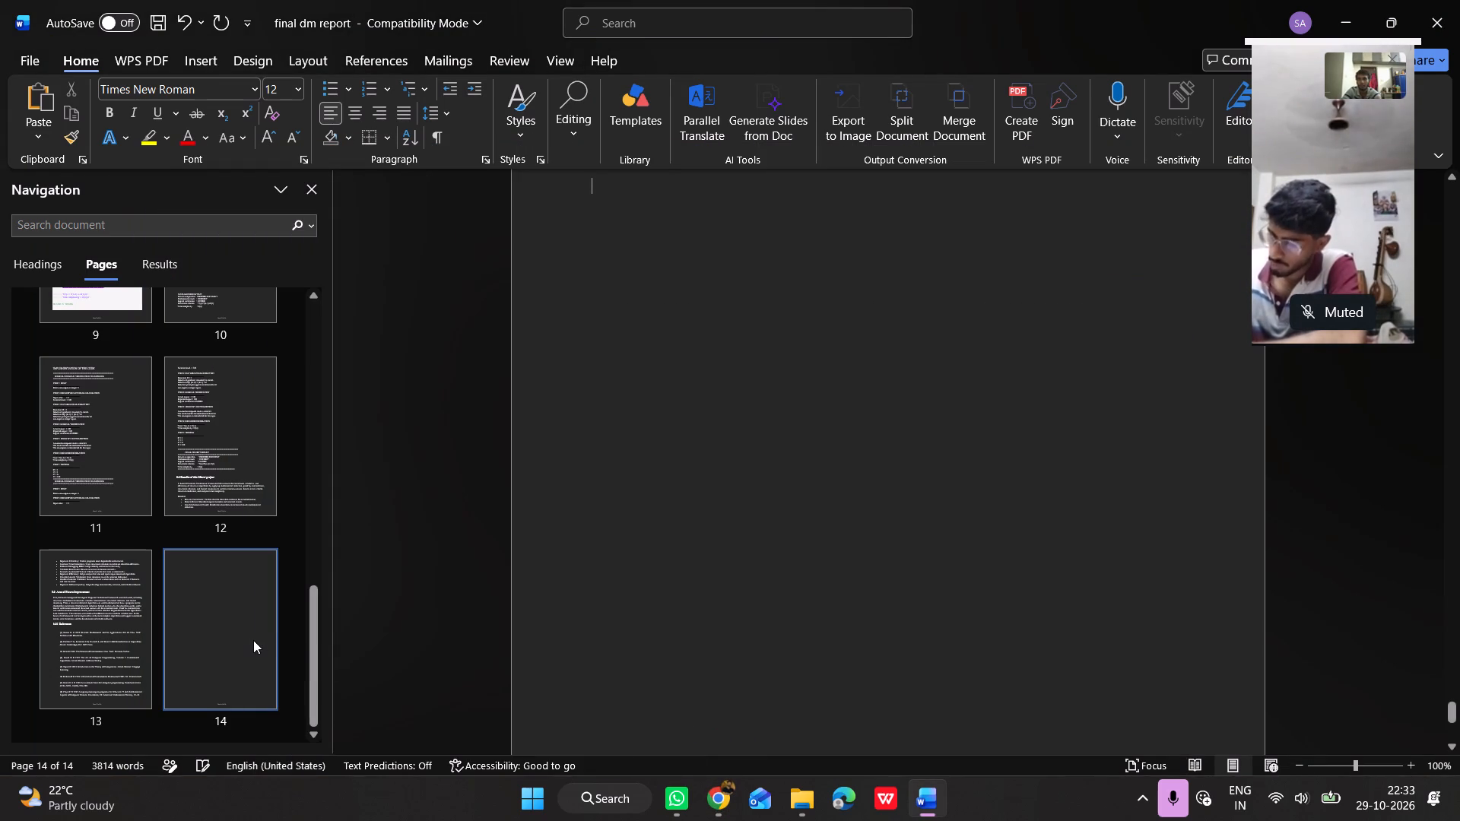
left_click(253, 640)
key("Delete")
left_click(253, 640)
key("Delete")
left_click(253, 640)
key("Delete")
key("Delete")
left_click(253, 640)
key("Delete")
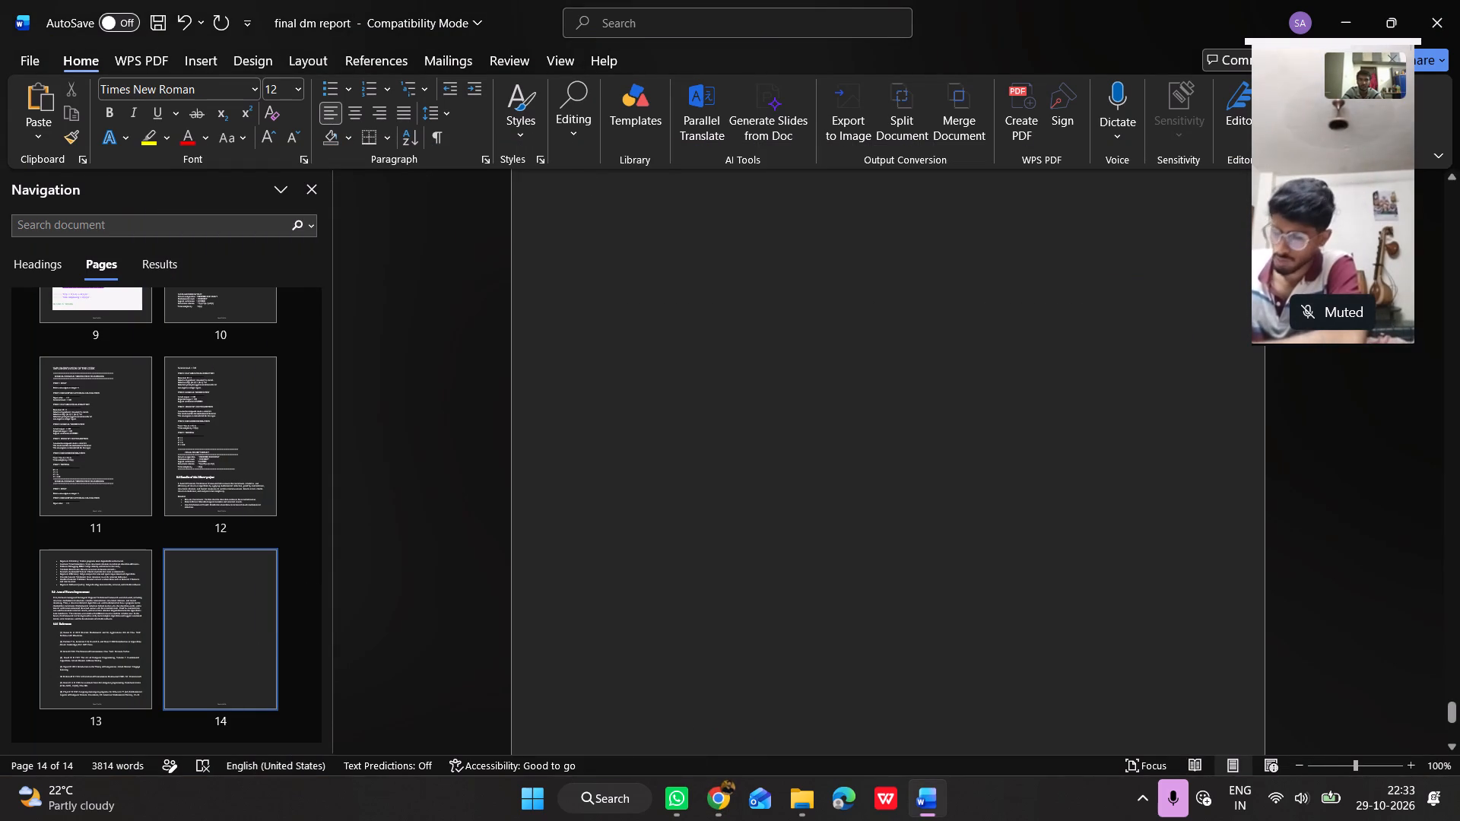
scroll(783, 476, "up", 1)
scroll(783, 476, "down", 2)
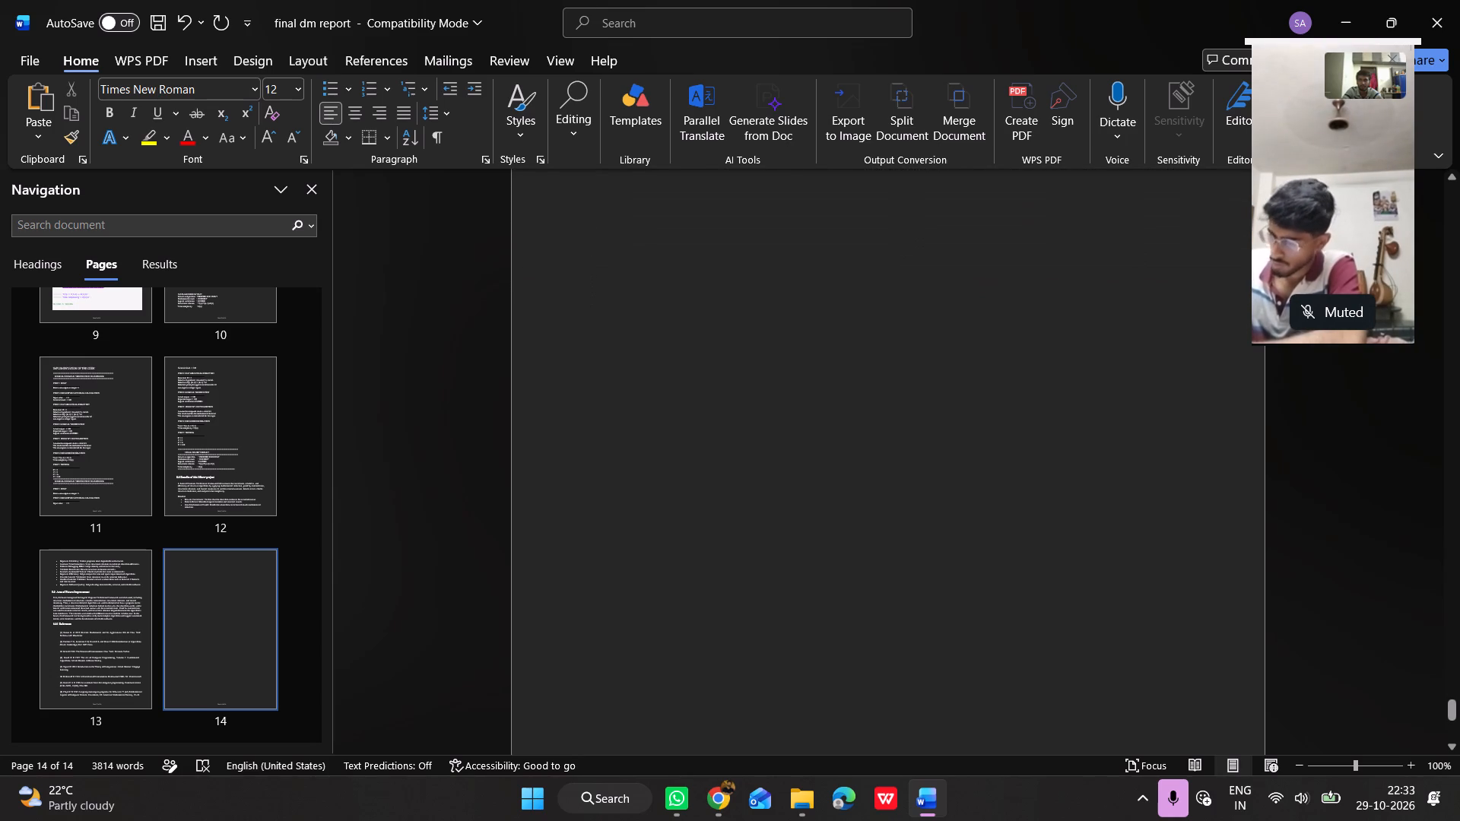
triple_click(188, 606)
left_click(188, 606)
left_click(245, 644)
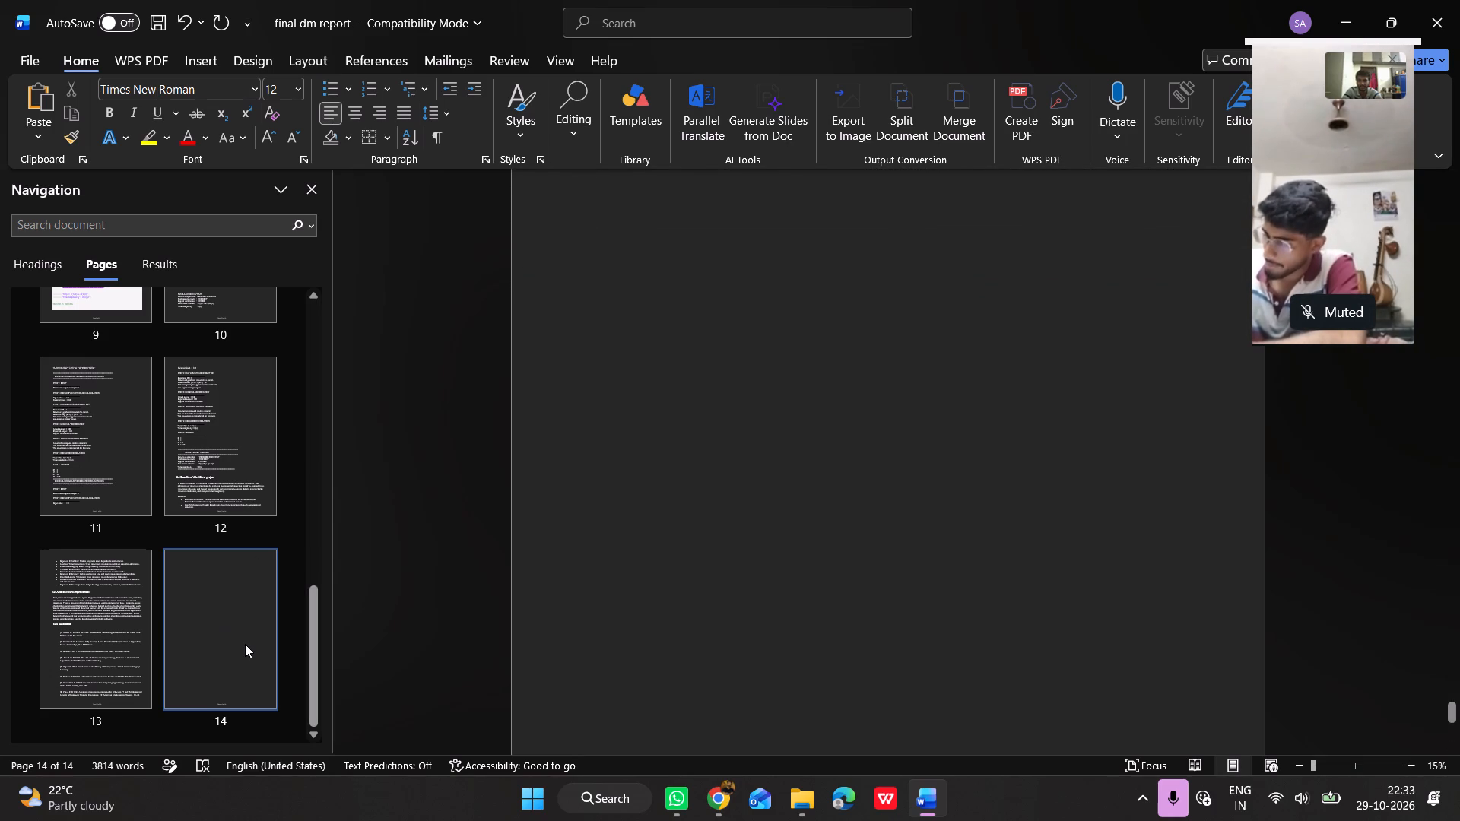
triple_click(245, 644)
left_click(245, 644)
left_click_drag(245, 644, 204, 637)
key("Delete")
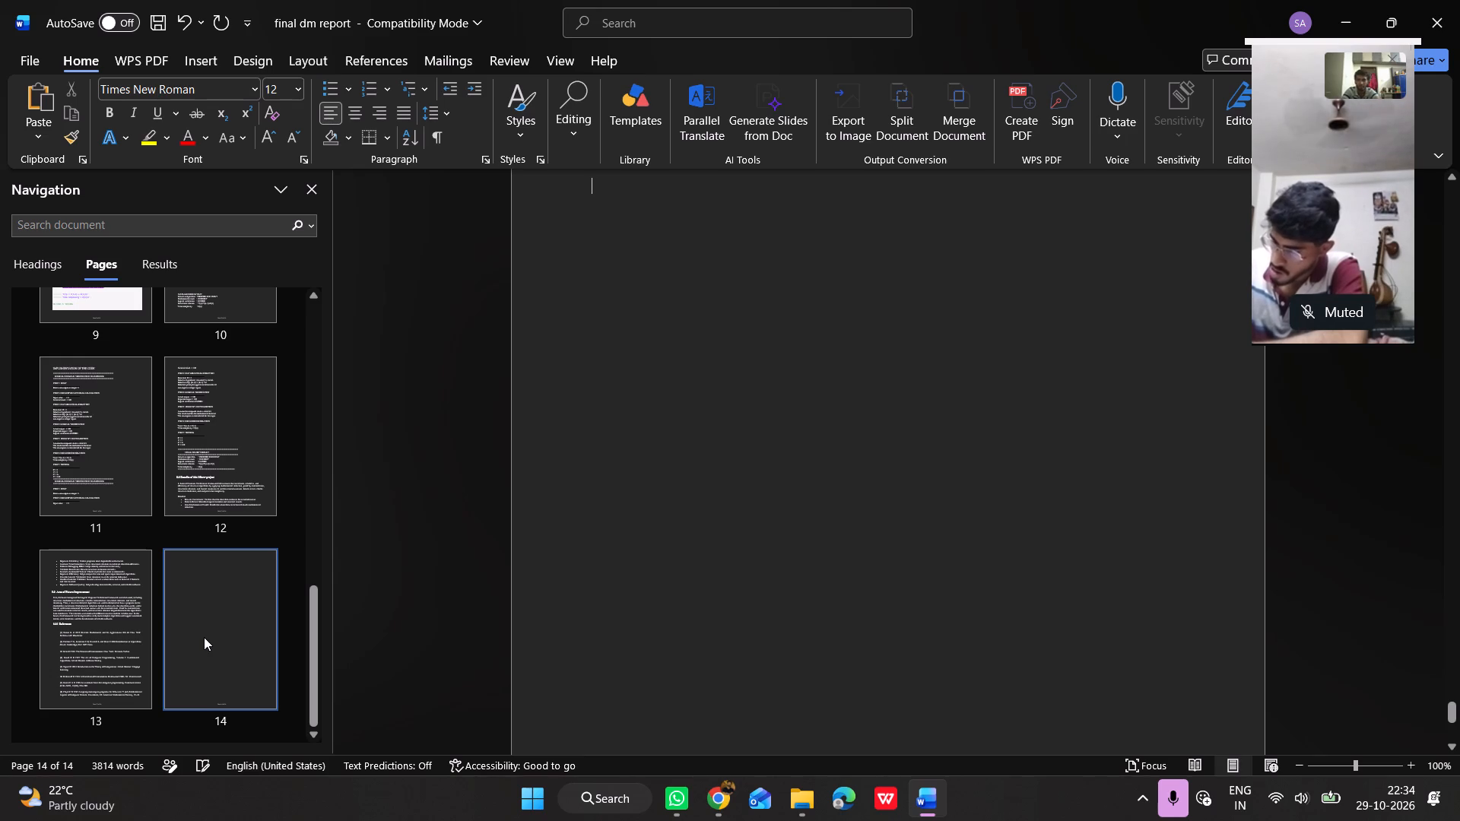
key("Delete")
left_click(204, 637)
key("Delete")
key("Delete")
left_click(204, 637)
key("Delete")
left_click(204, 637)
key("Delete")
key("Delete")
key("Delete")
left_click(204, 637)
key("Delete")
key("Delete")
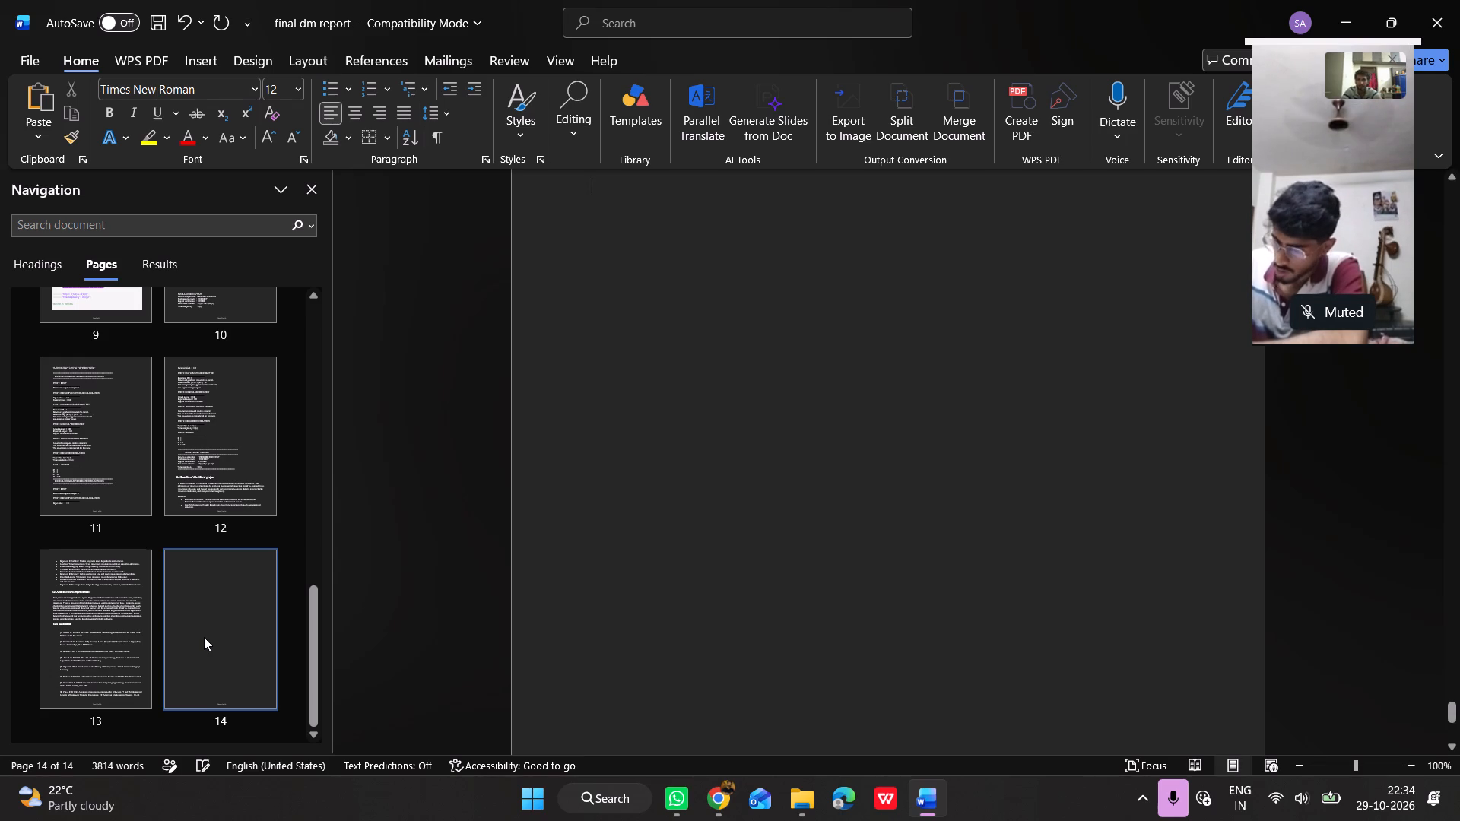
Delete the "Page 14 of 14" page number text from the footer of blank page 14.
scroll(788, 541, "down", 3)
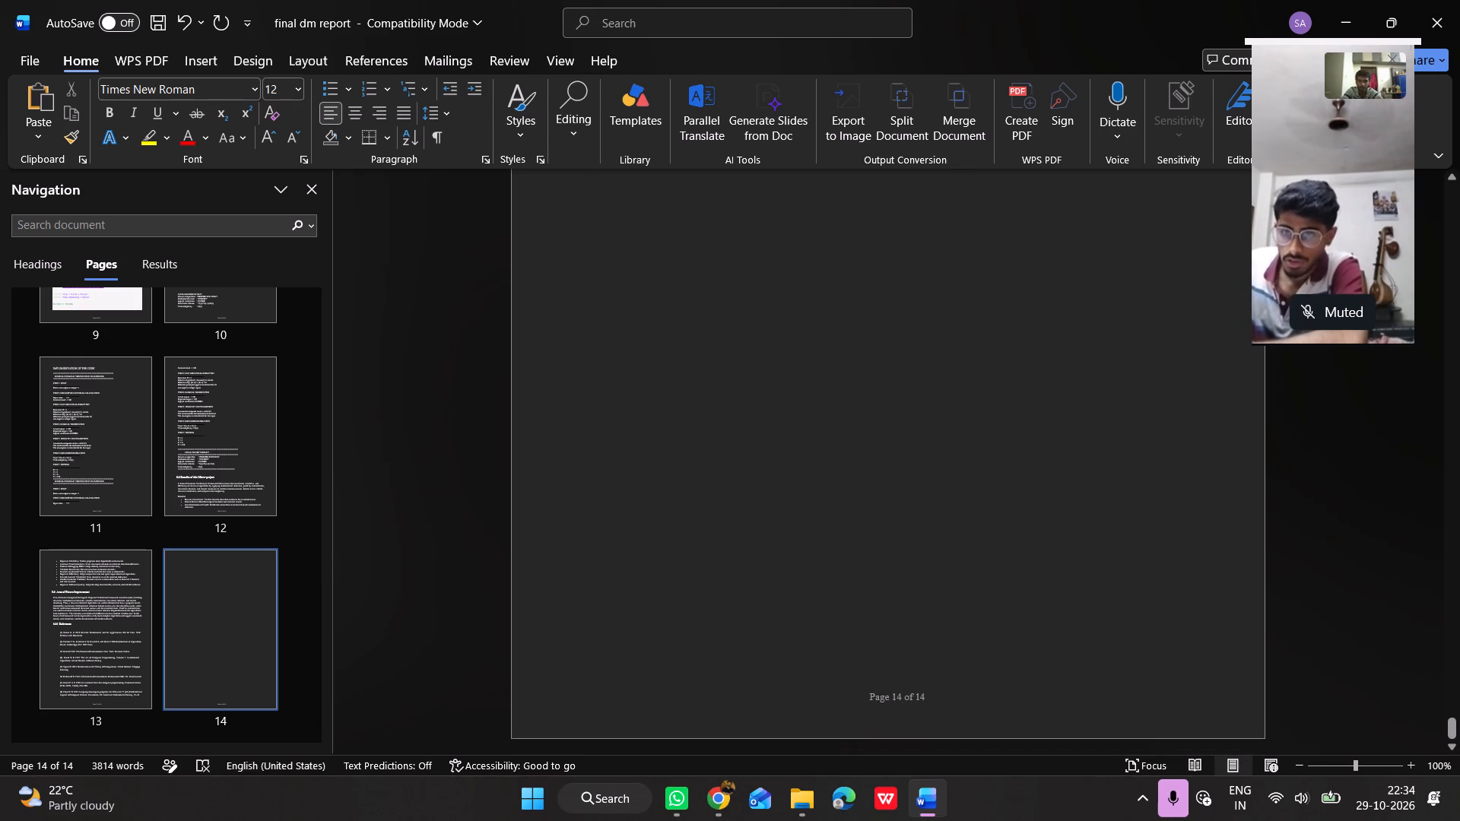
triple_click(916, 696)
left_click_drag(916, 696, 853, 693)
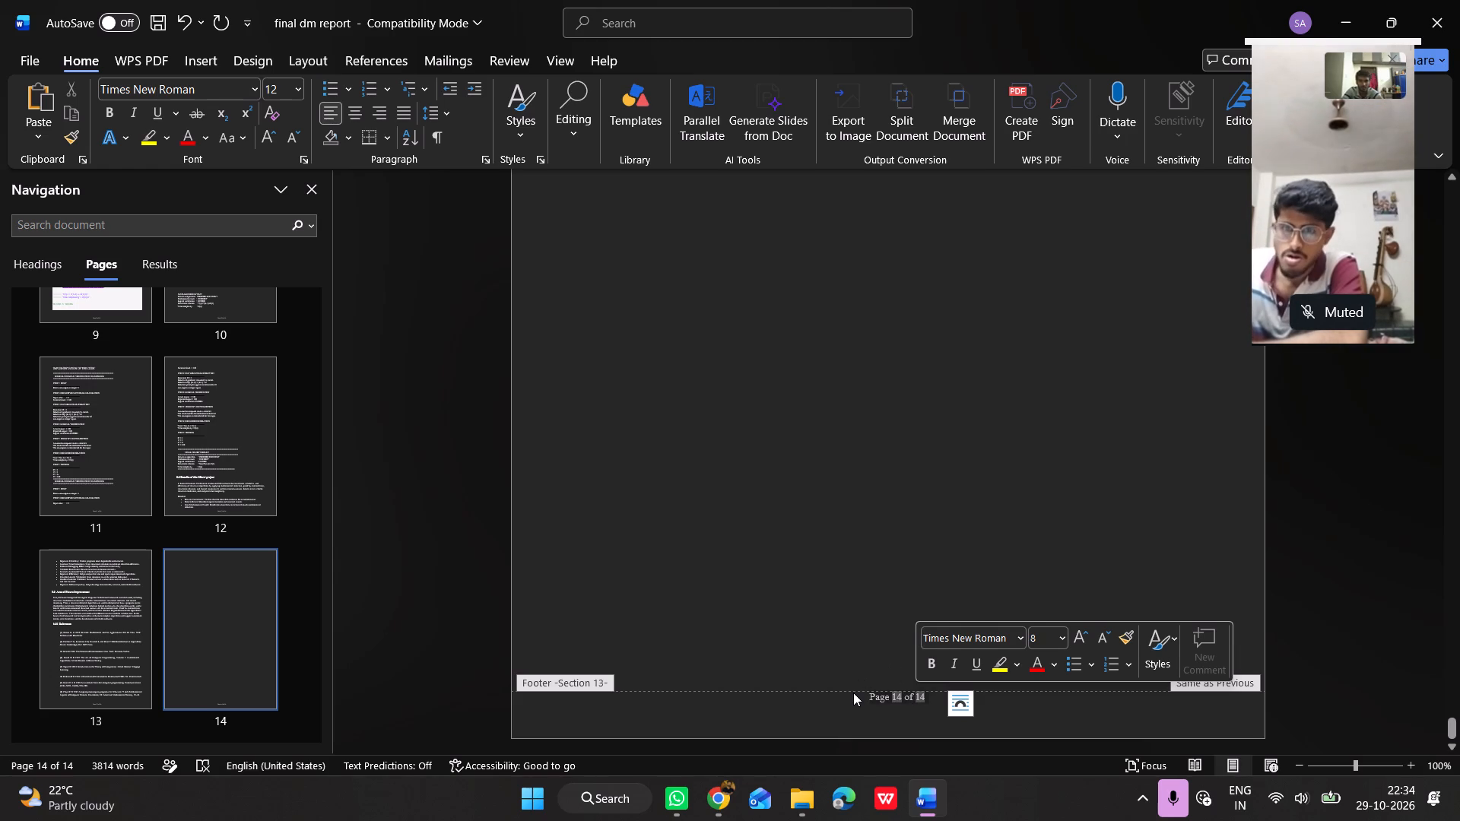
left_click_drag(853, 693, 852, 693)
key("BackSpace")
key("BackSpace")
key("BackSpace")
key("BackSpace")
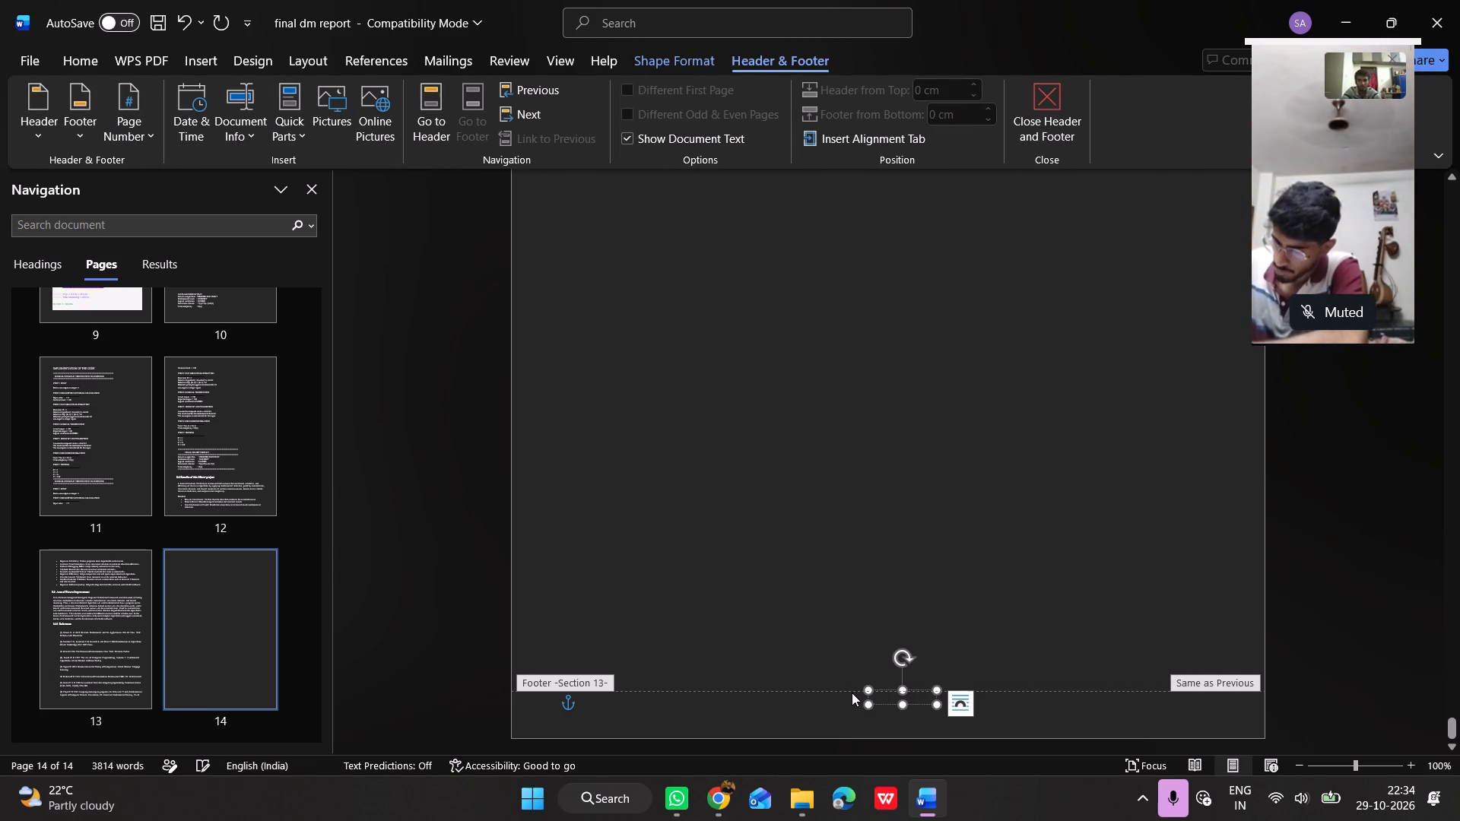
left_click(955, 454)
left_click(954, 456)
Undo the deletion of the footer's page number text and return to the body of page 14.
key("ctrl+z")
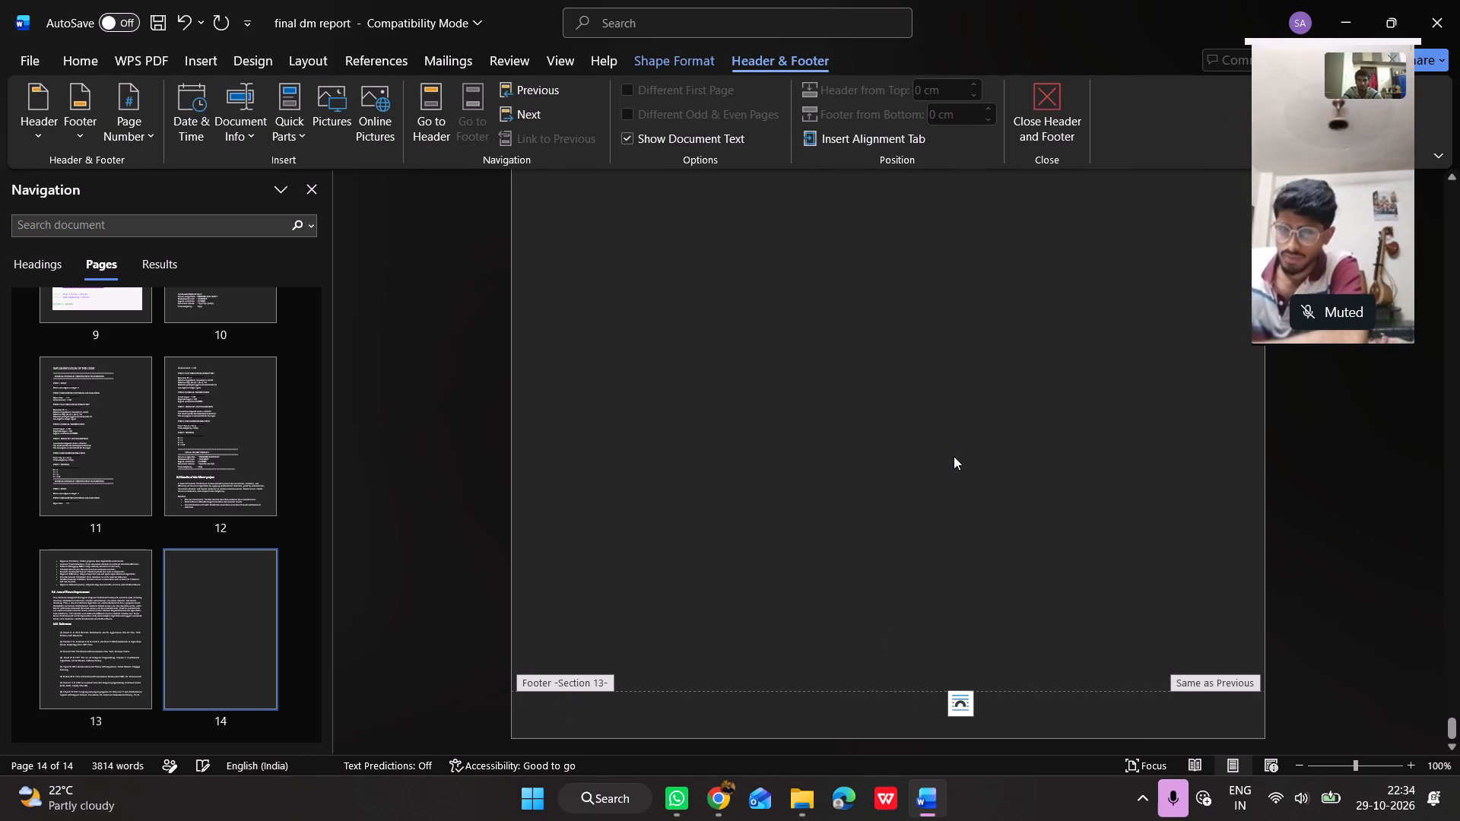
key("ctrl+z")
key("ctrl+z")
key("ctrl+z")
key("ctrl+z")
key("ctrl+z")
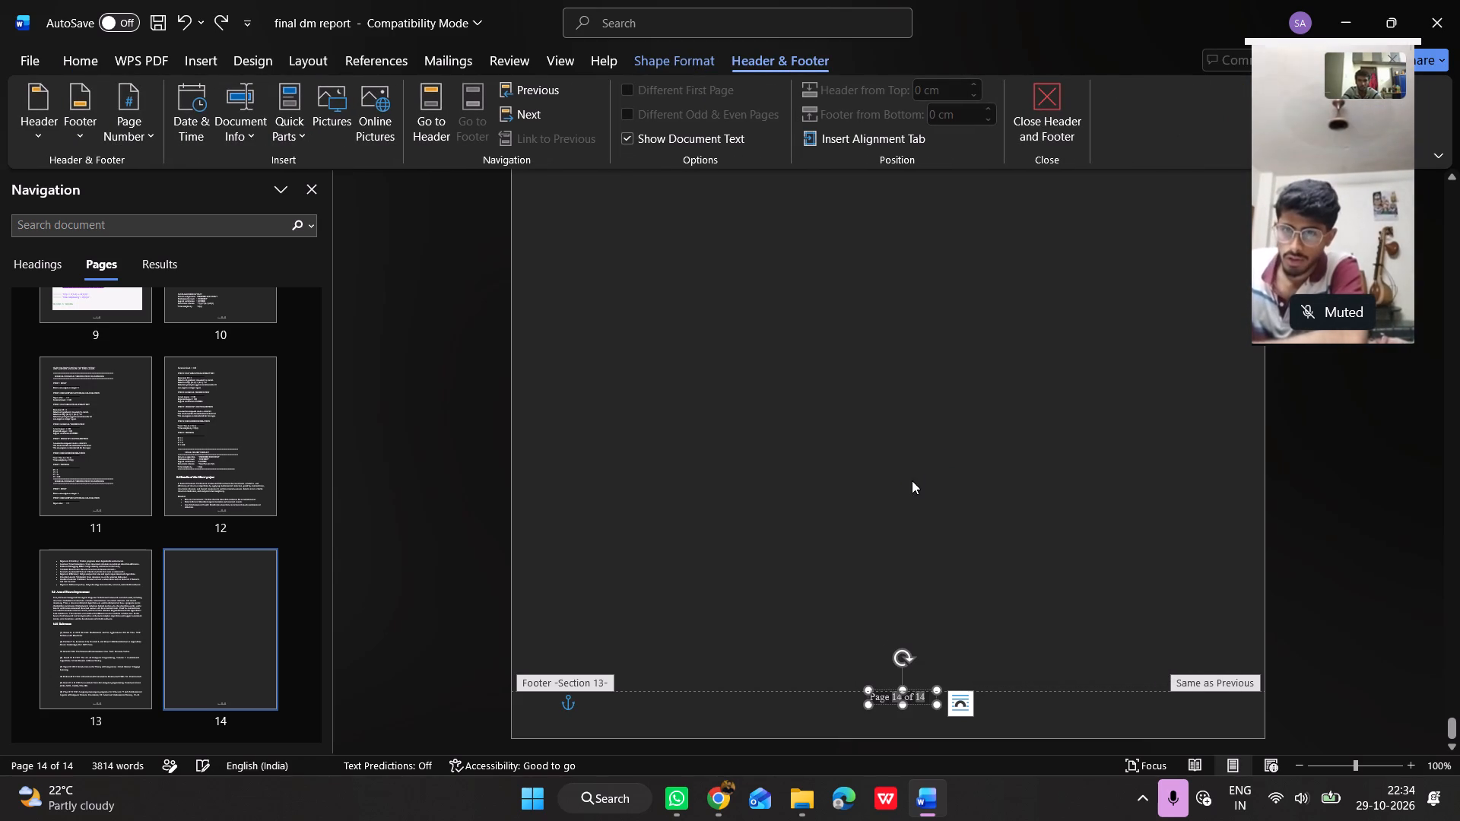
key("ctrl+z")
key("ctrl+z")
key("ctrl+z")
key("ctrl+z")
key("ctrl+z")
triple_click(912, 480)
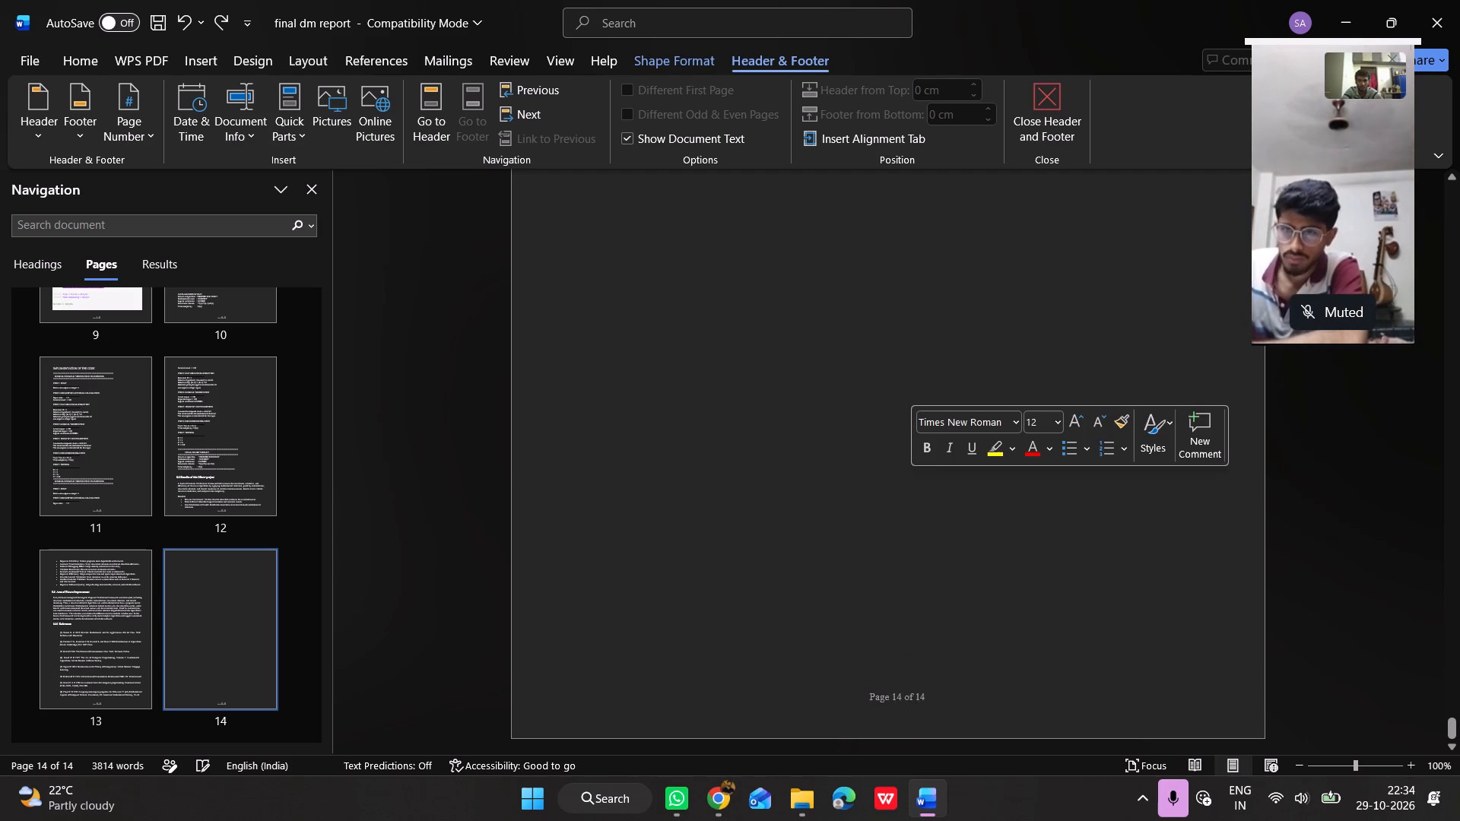
Save the report with the references and footer page numbers in place.
scroll(913, 480, "up", 2)
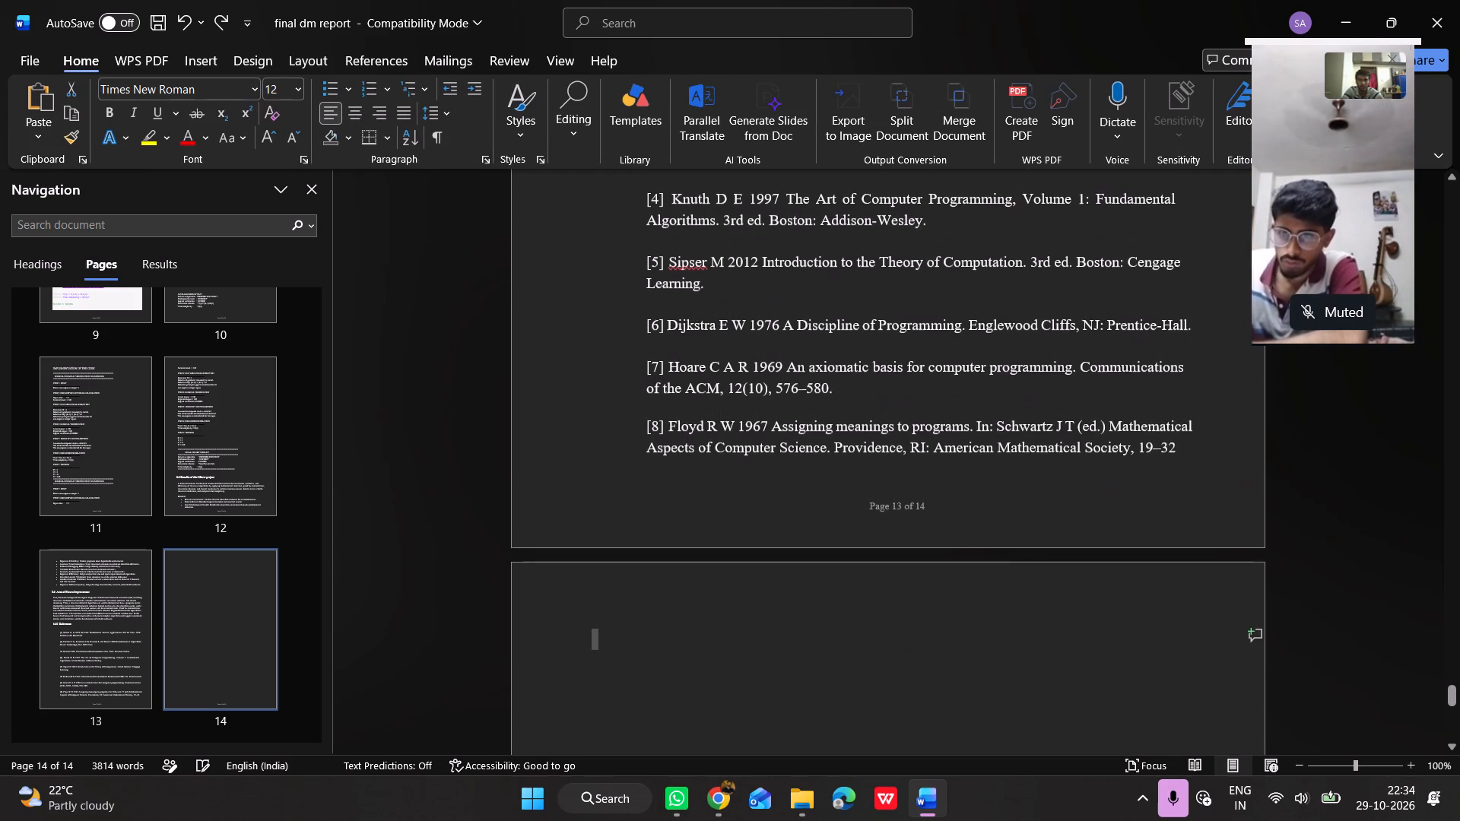
key("ctrl+s")
key("ctrl+s")
key("ctrl+s")
key("ctrl+s")
key("ctrl+s")
key("ctrl+s")
key("ctrl+s")
key("ctrl+s")
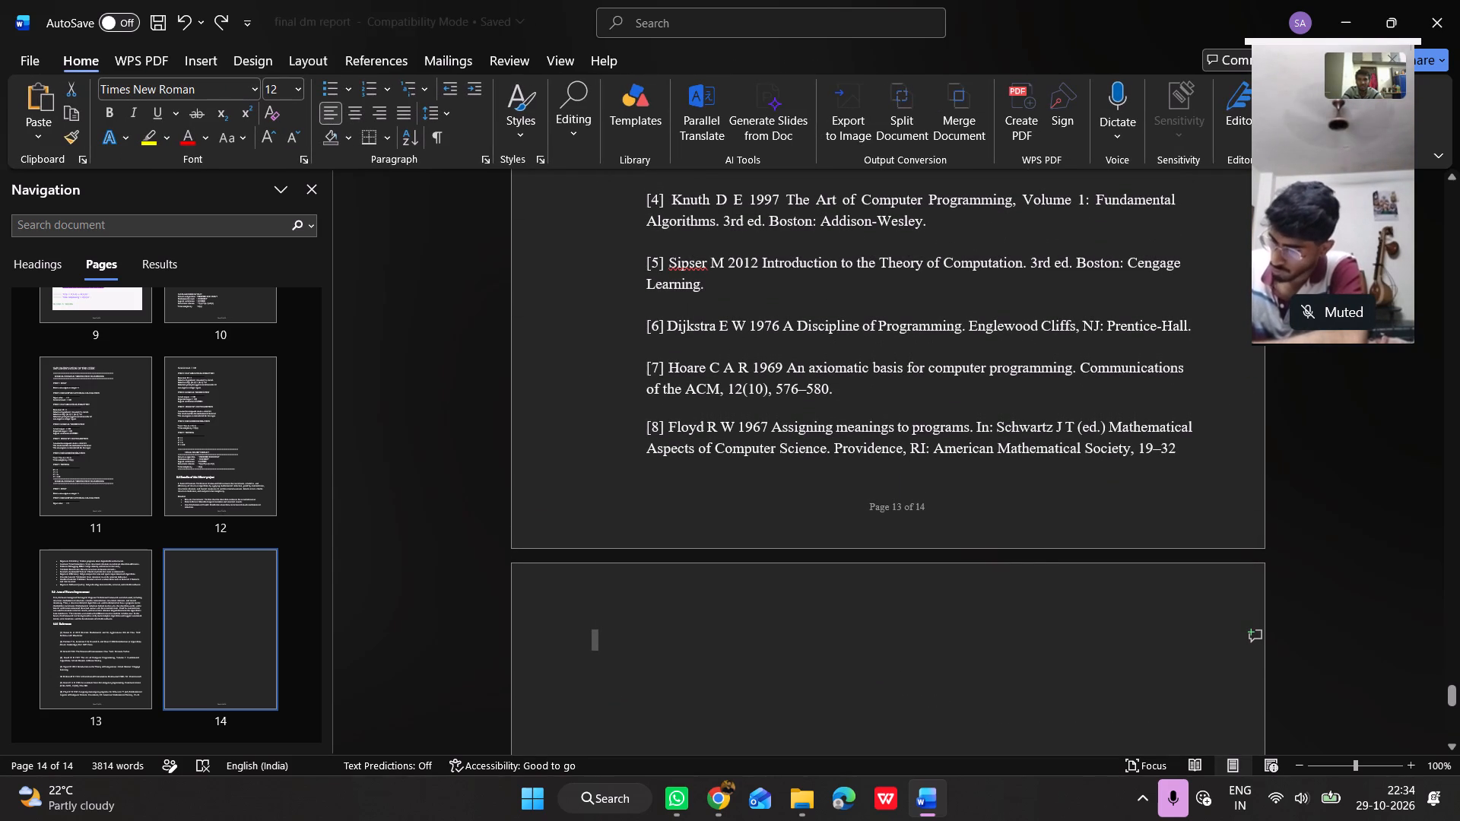
key("ctrl+s")
key("ctrl+s")
key("ctrl+s")
key("ctrl+s")
key("s")
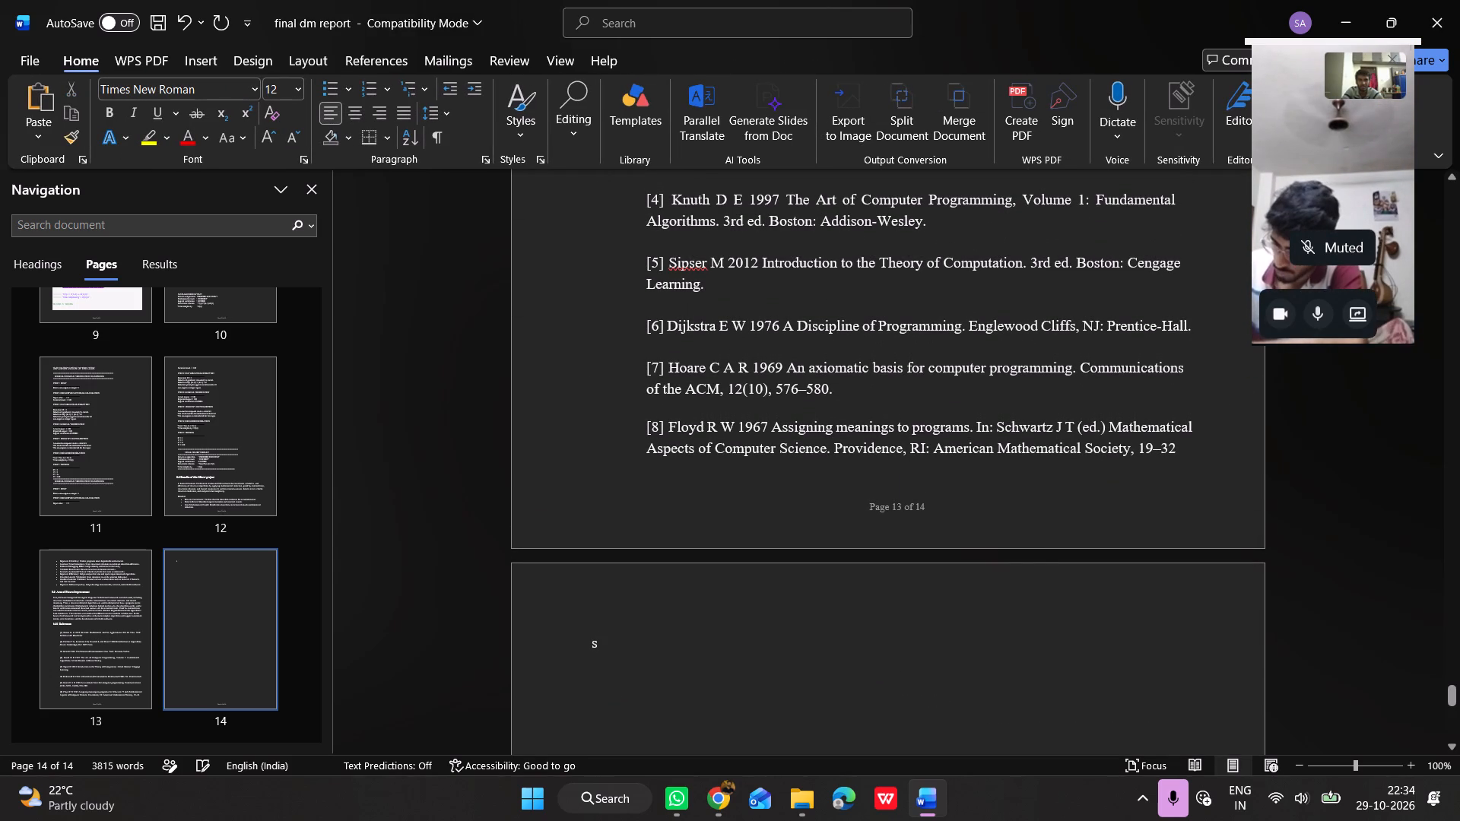
Save the final dm report once more and close the document.
scroll(1019, 461, "up", 5)
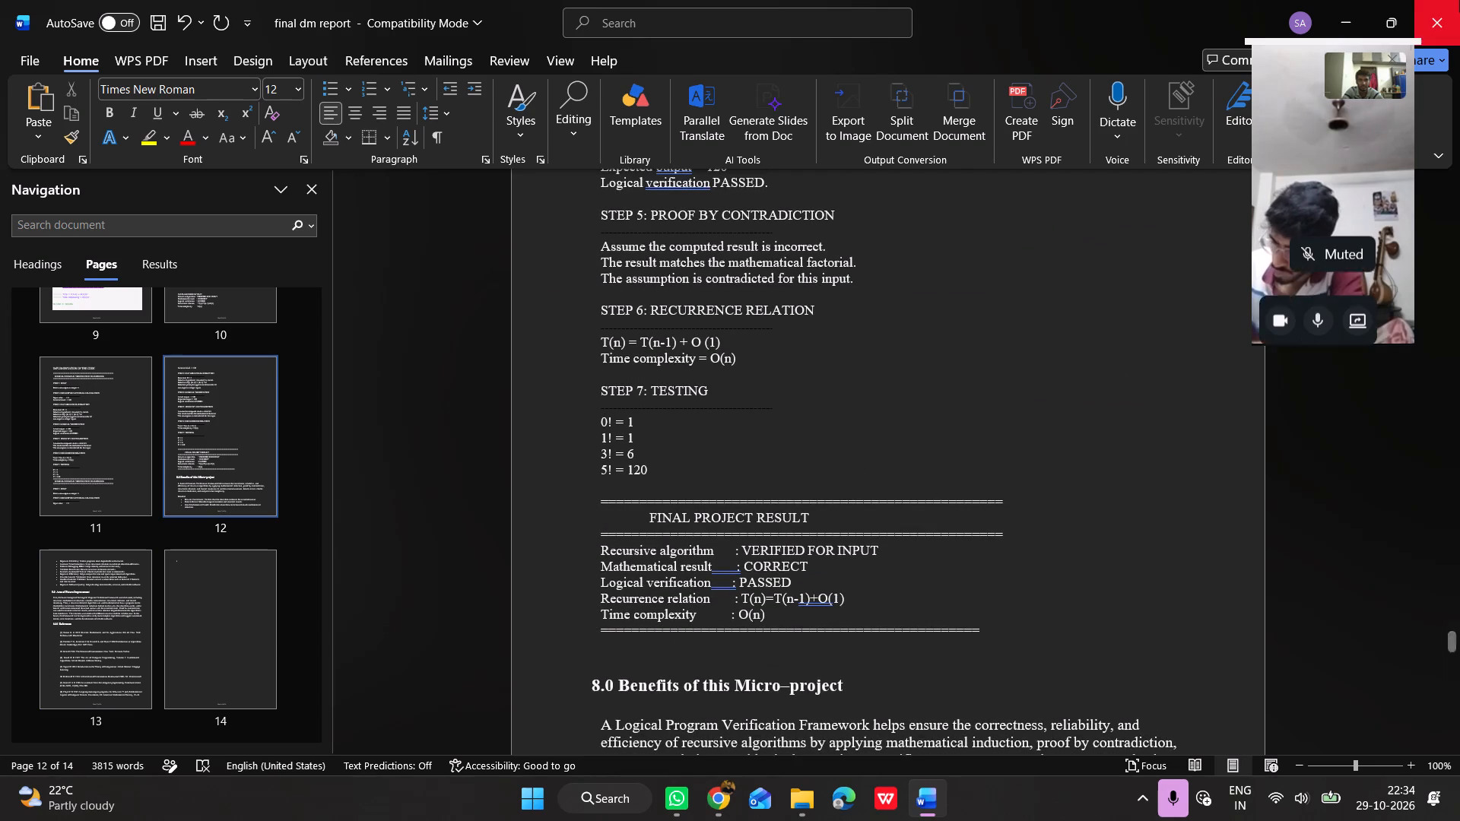
left_click(1459, 0)
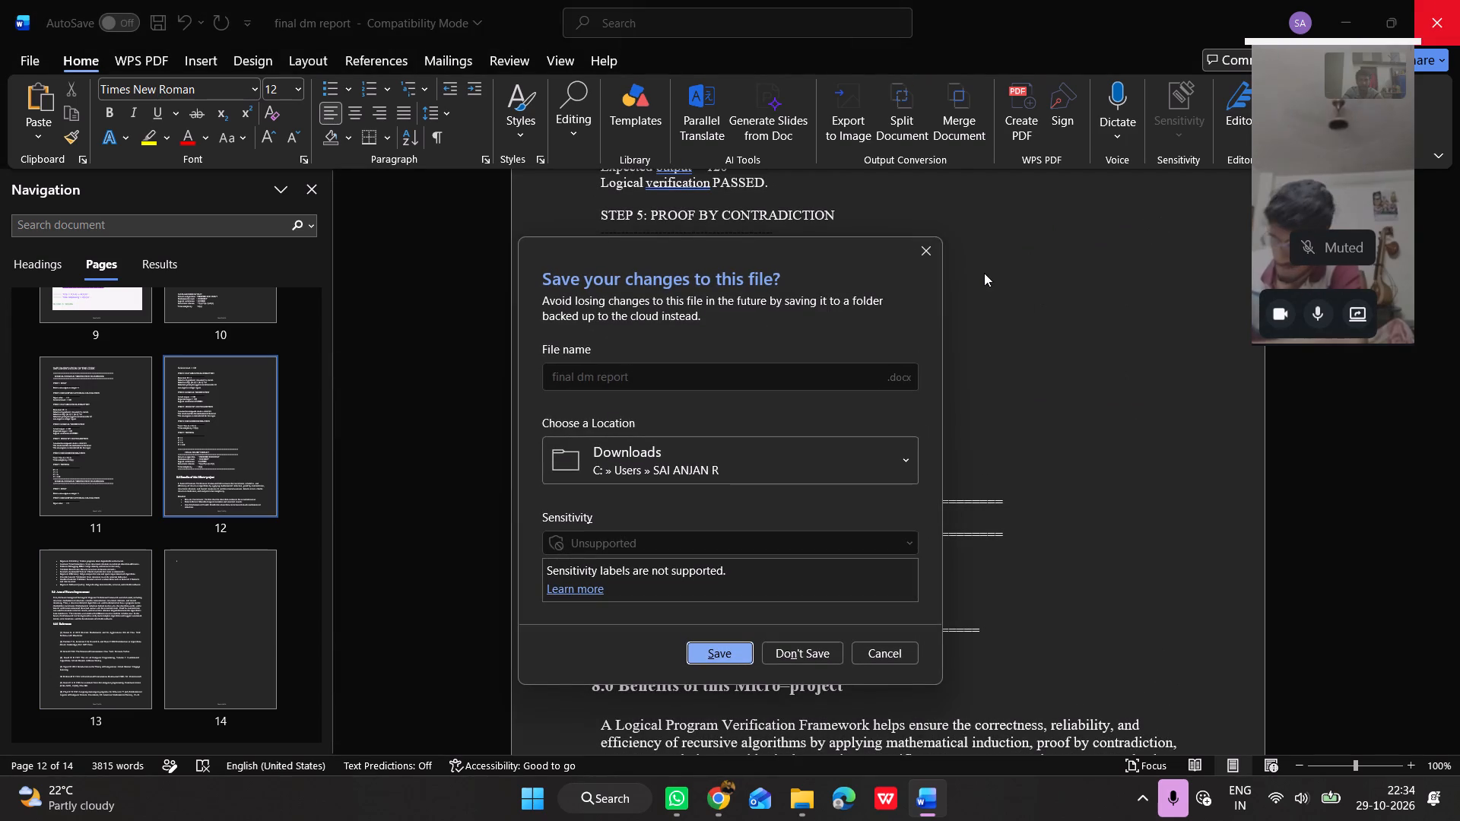
left_click(932, 255)
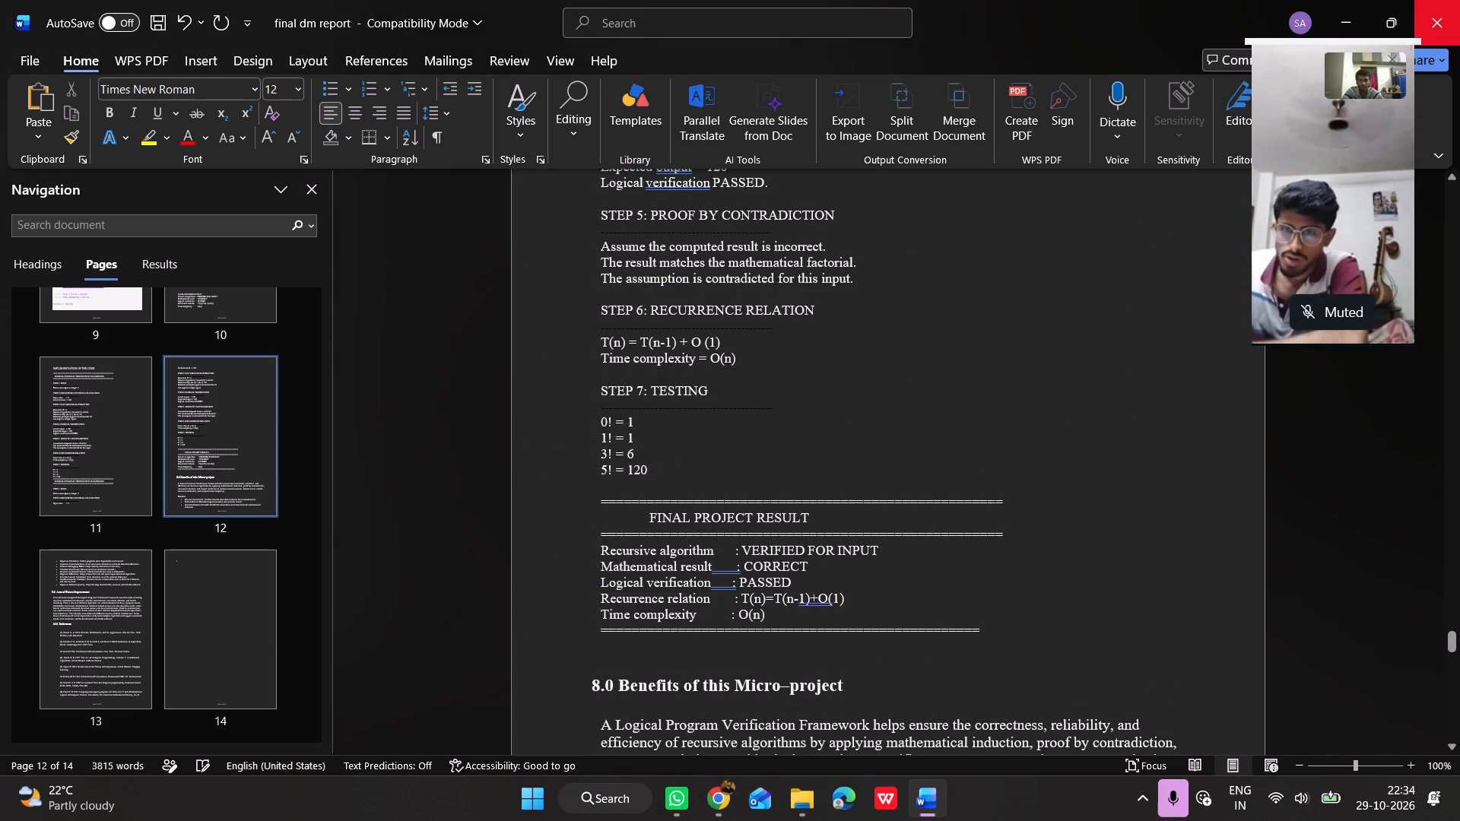
key("ctrl+s")
key("ctrl+s")
key("ctrl+s")
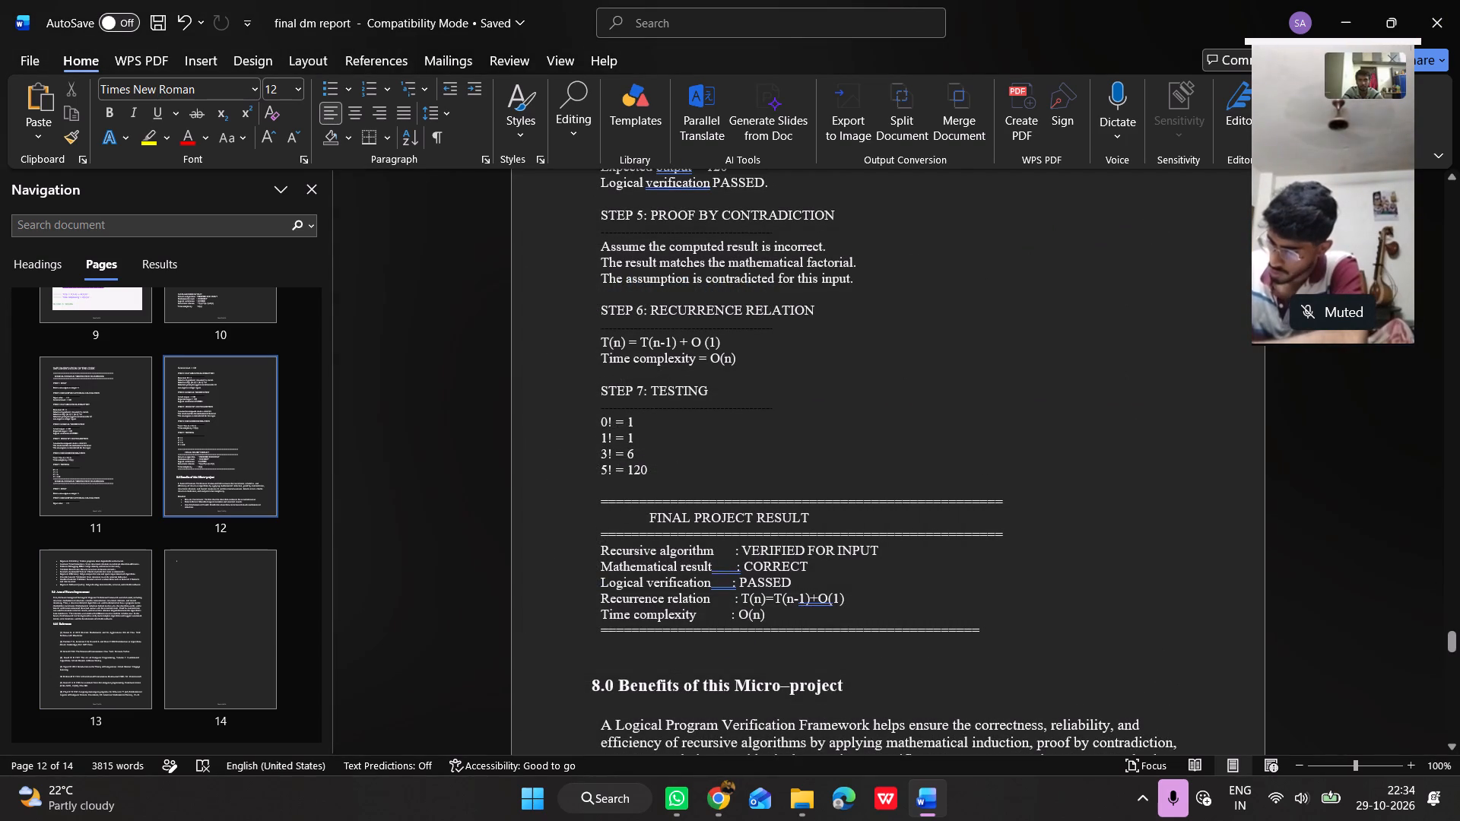
left_click(1458, 22)
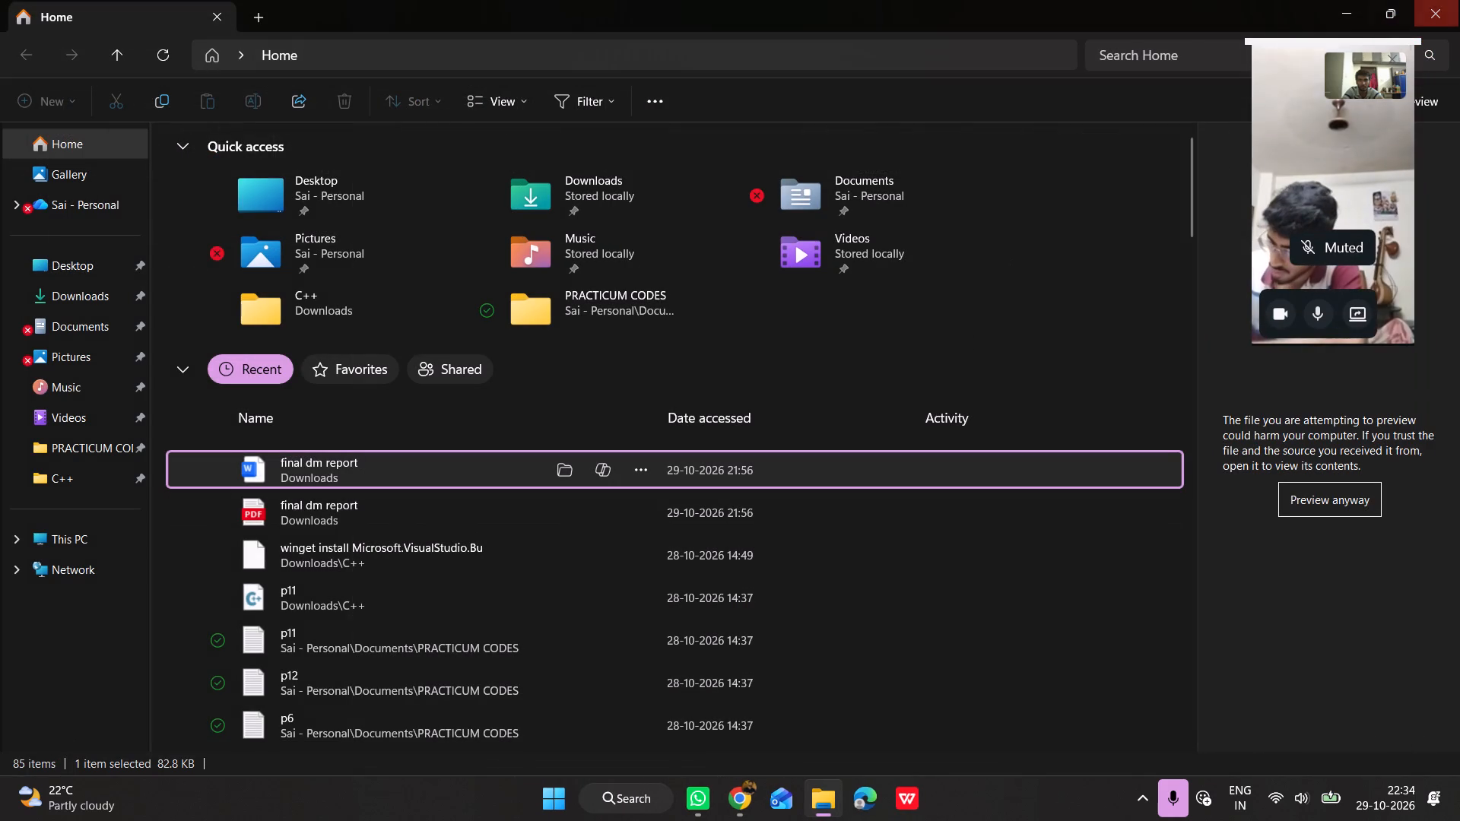